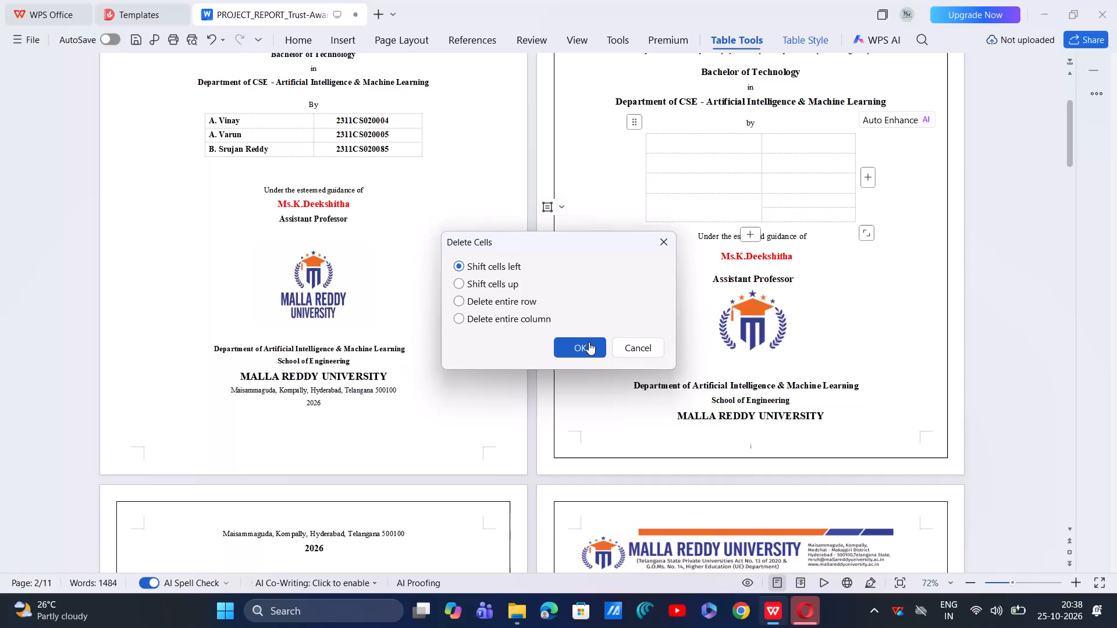
Delete the leftover cells below the third row of the empty table on page 2, shifting cells left.
right_click(713, 208)
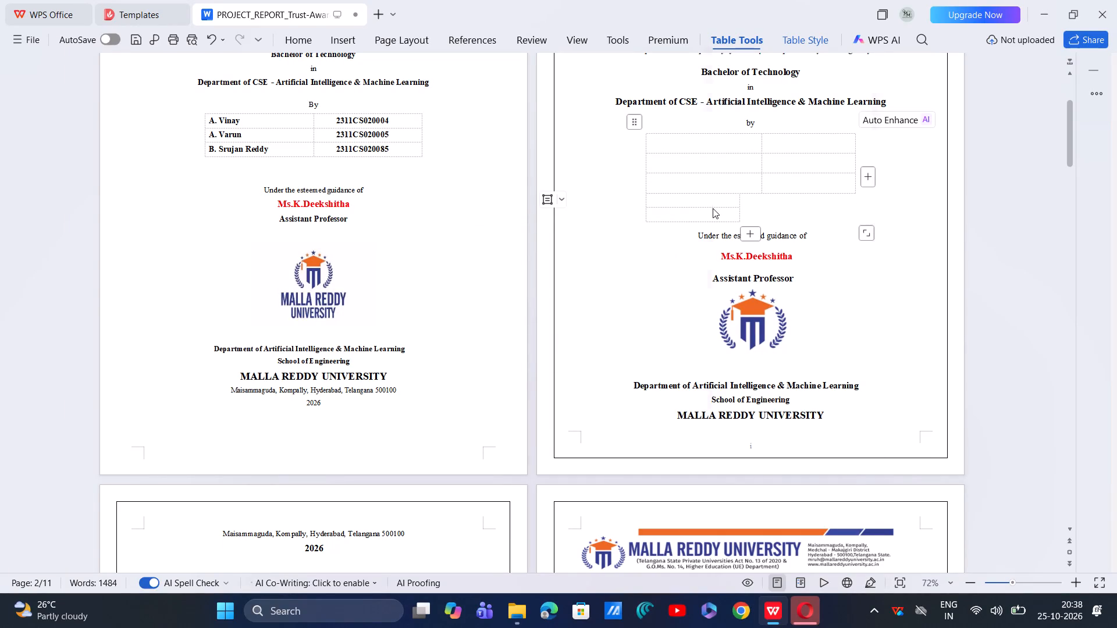
click(744, 98)
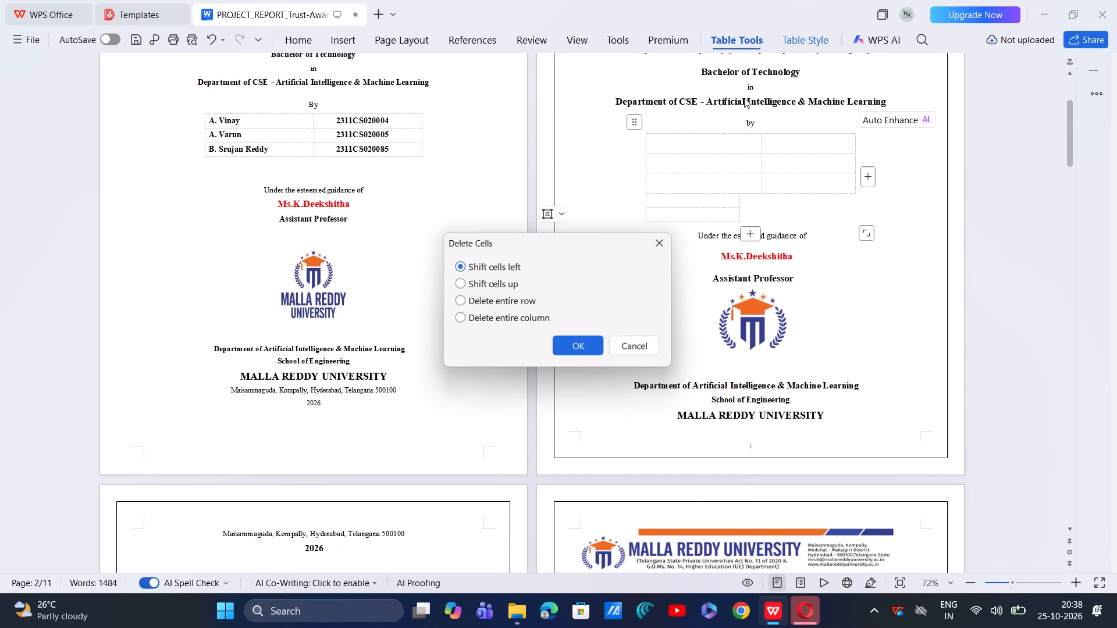
click(577, 348)
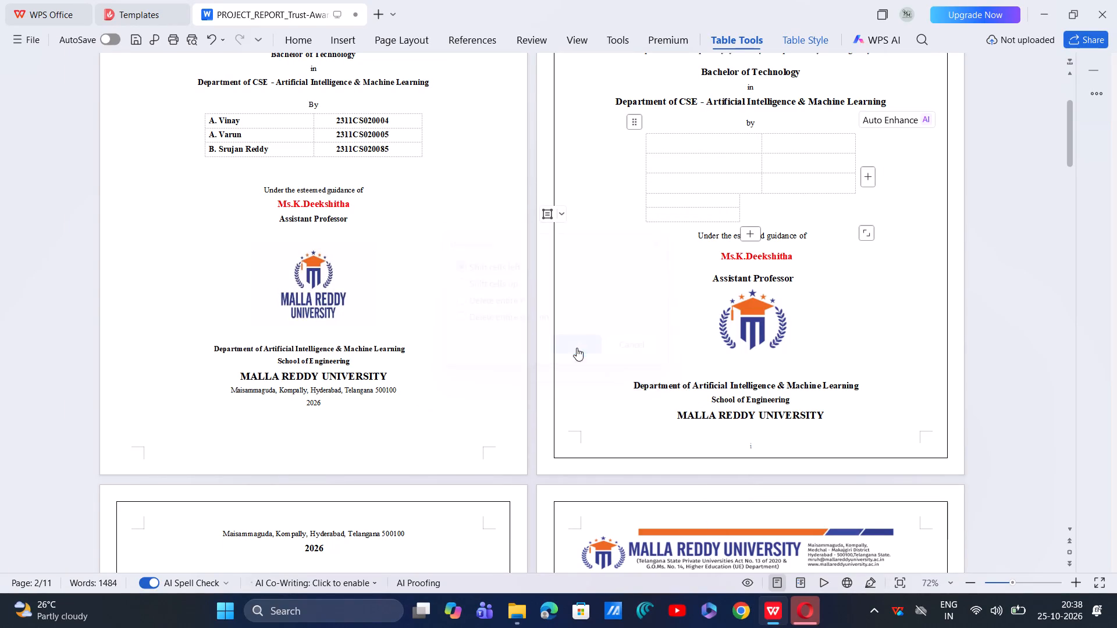
right_click(660, 200)
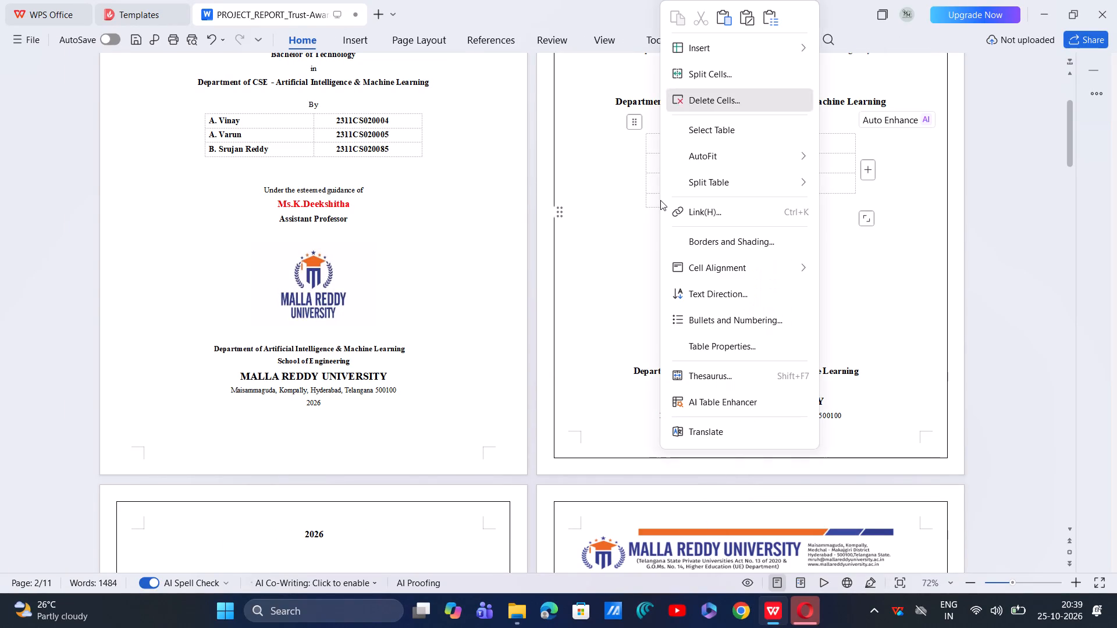
click(695, 100)
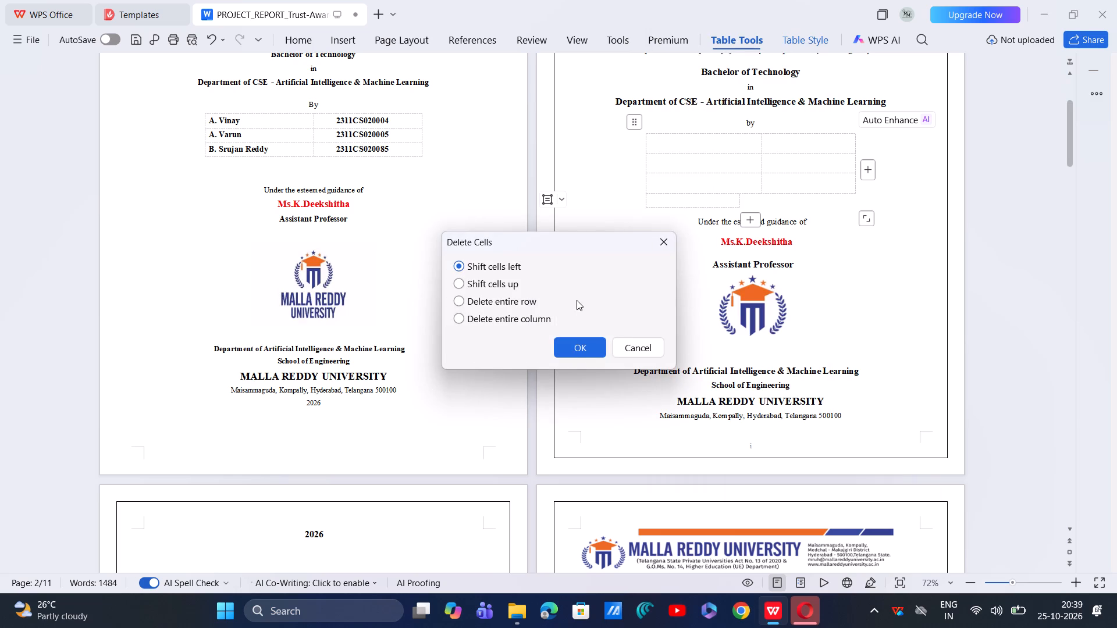
click(574, 352)
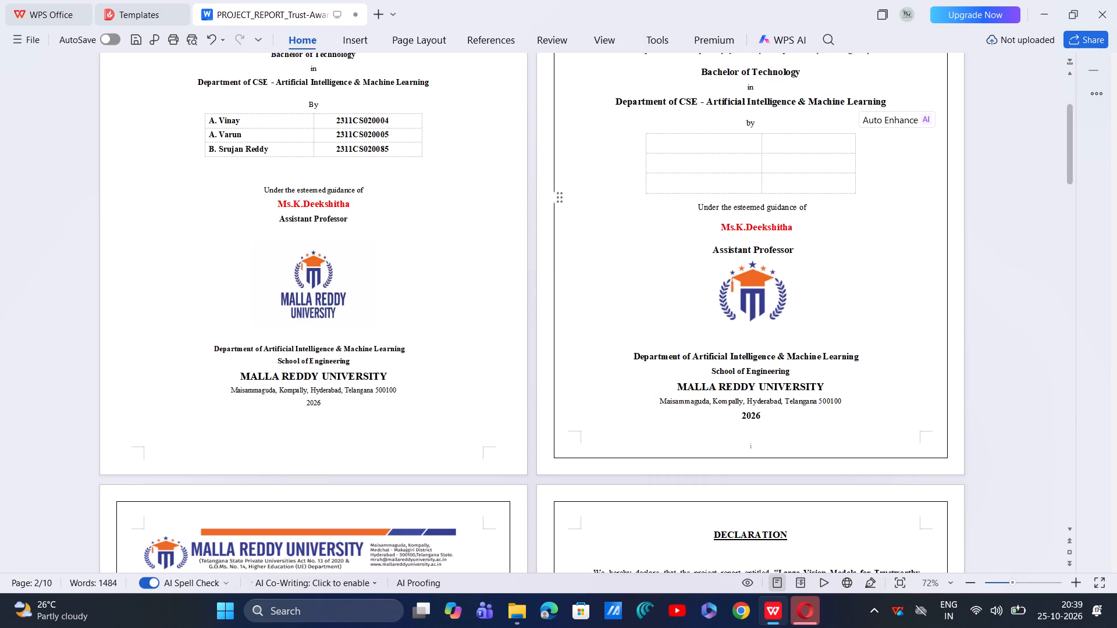
Examine the certificate and declaration pages following the title pages.
scroll(742, 418, down, 4)
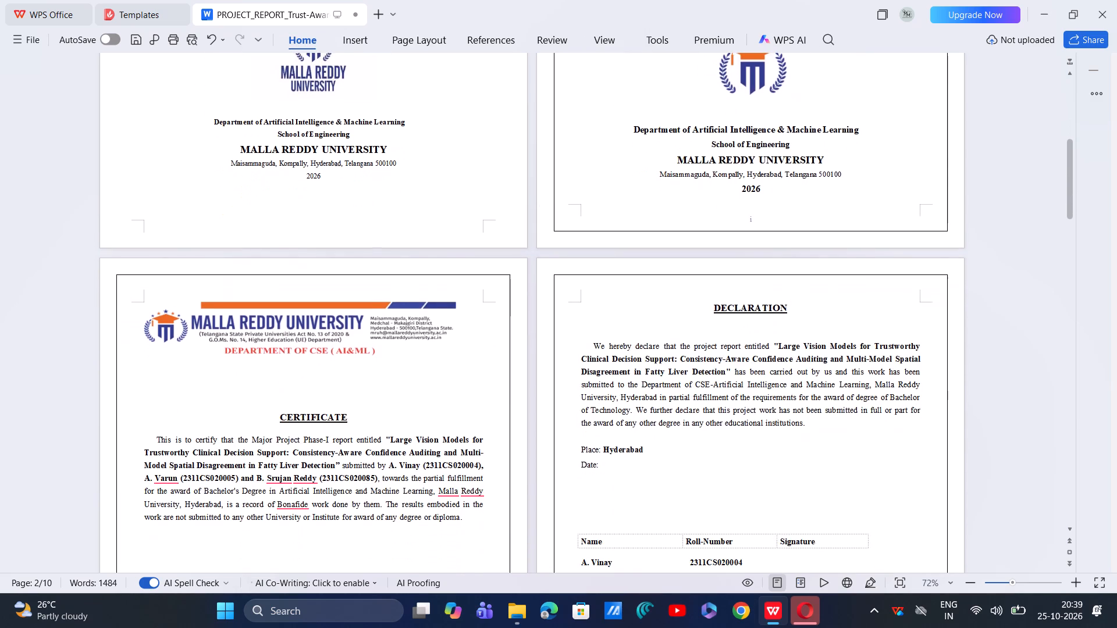
scroll(742, 418, down, 4)
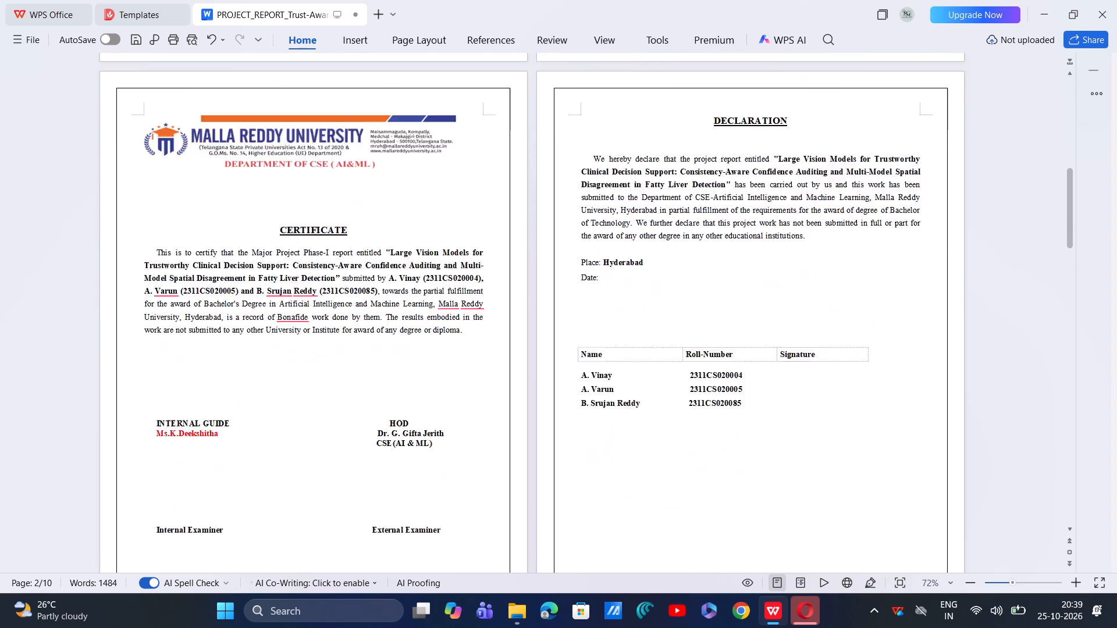
scroll(742, 418, down, 1)
scroll(742, 418, up, 6)
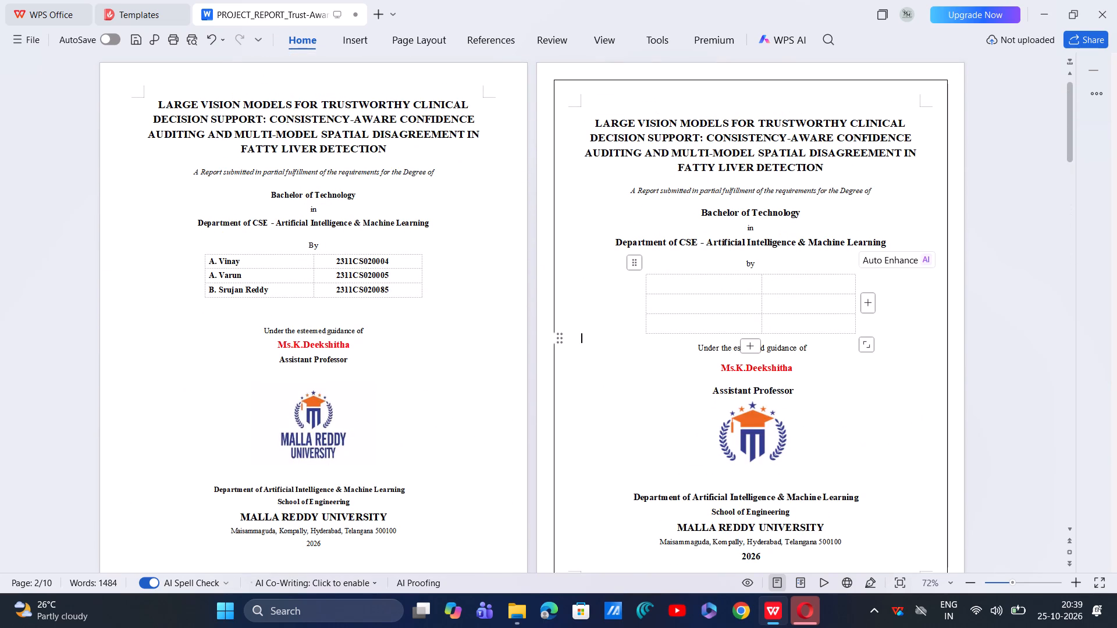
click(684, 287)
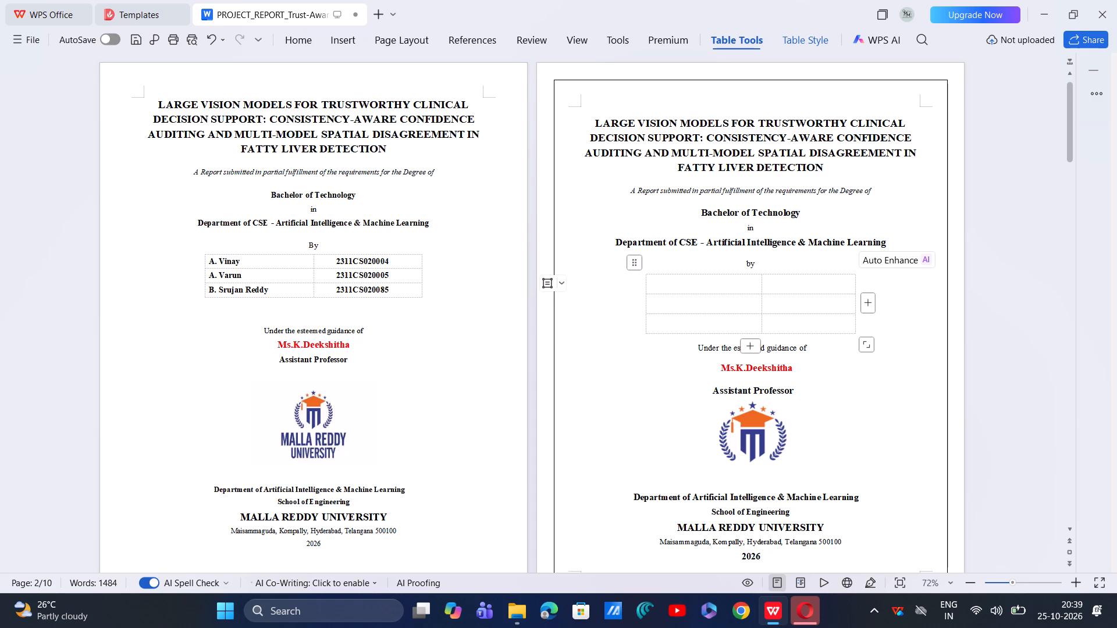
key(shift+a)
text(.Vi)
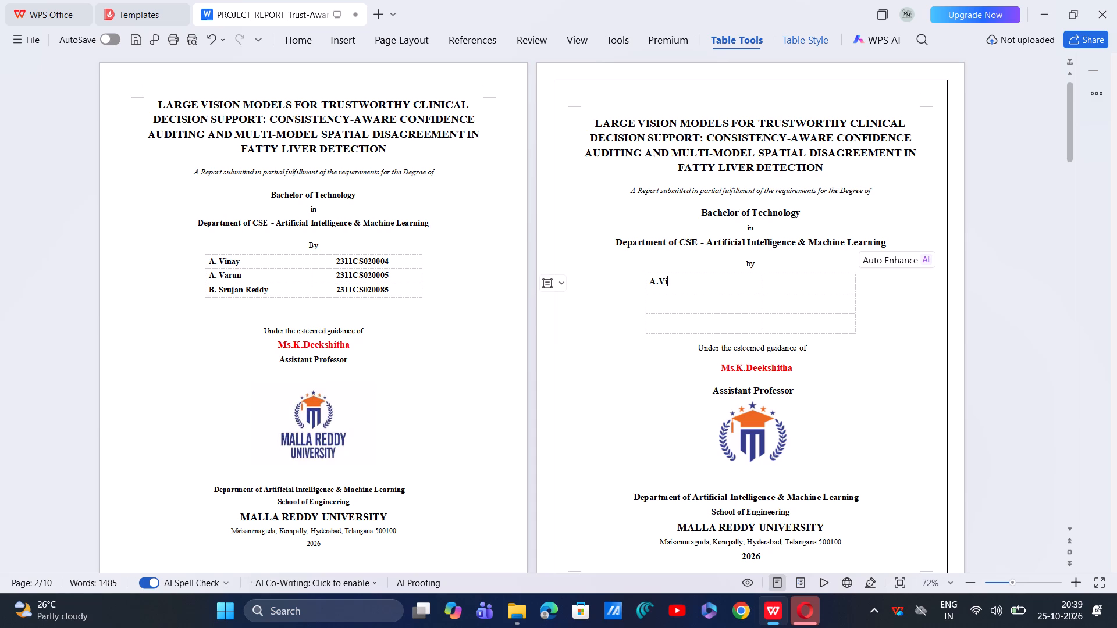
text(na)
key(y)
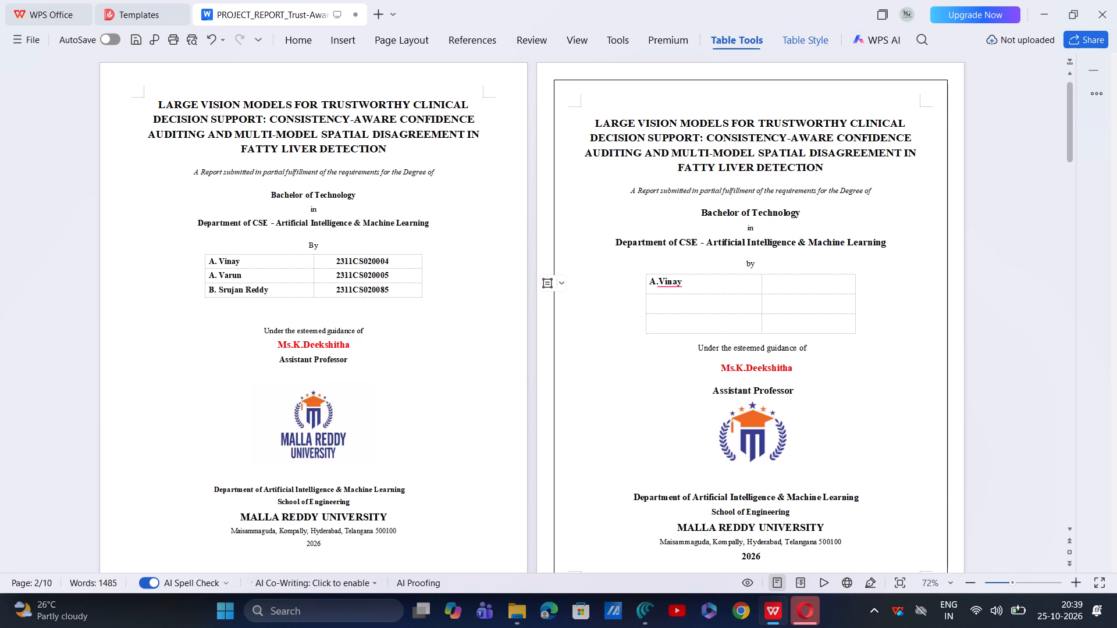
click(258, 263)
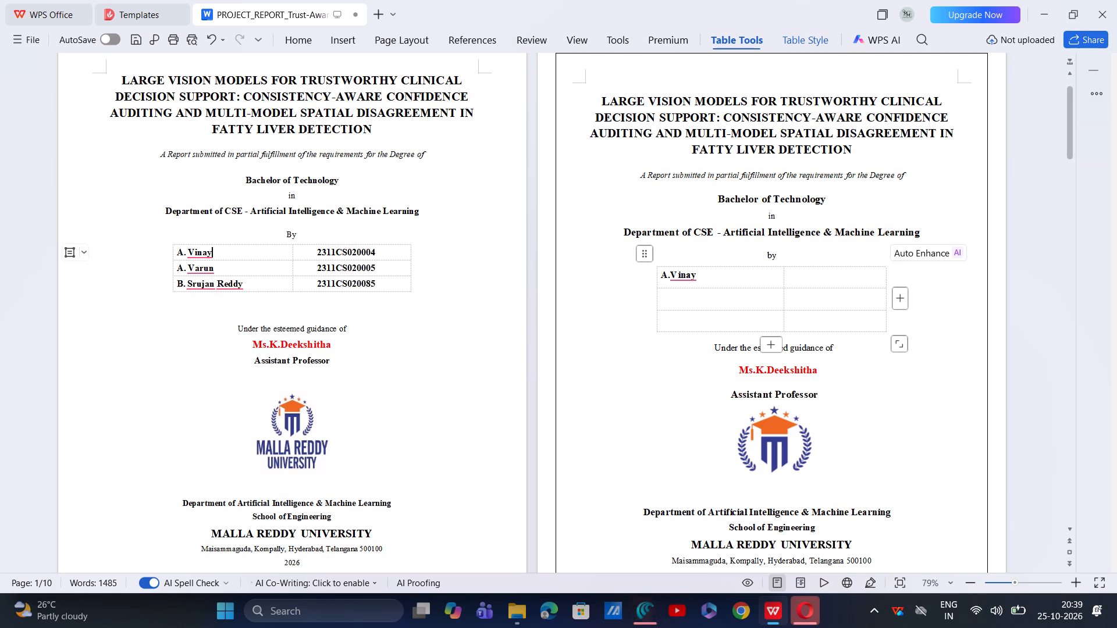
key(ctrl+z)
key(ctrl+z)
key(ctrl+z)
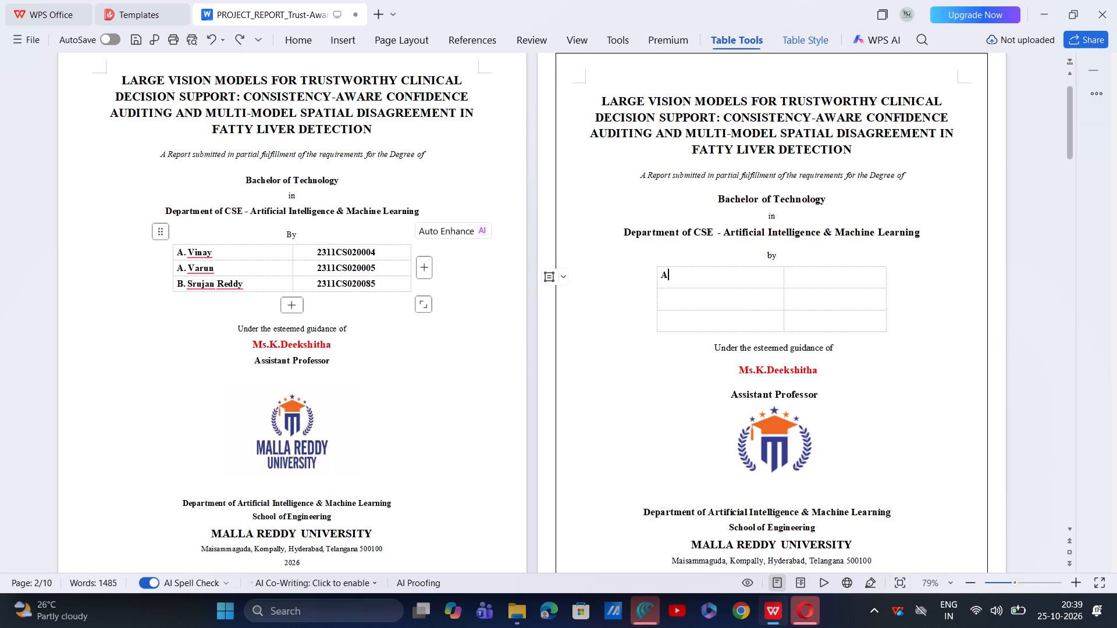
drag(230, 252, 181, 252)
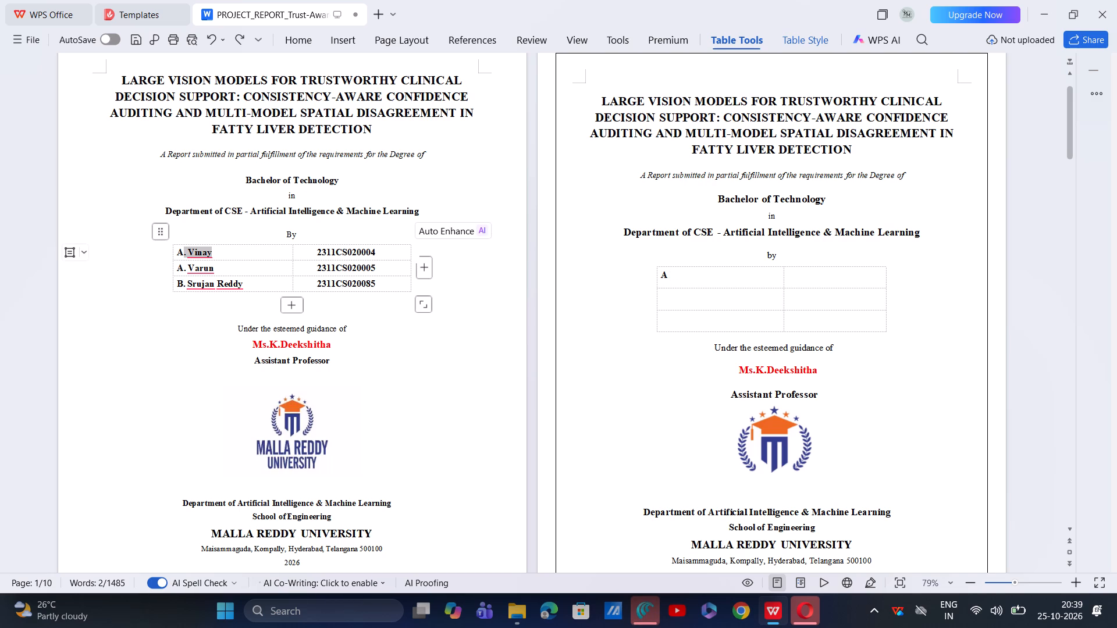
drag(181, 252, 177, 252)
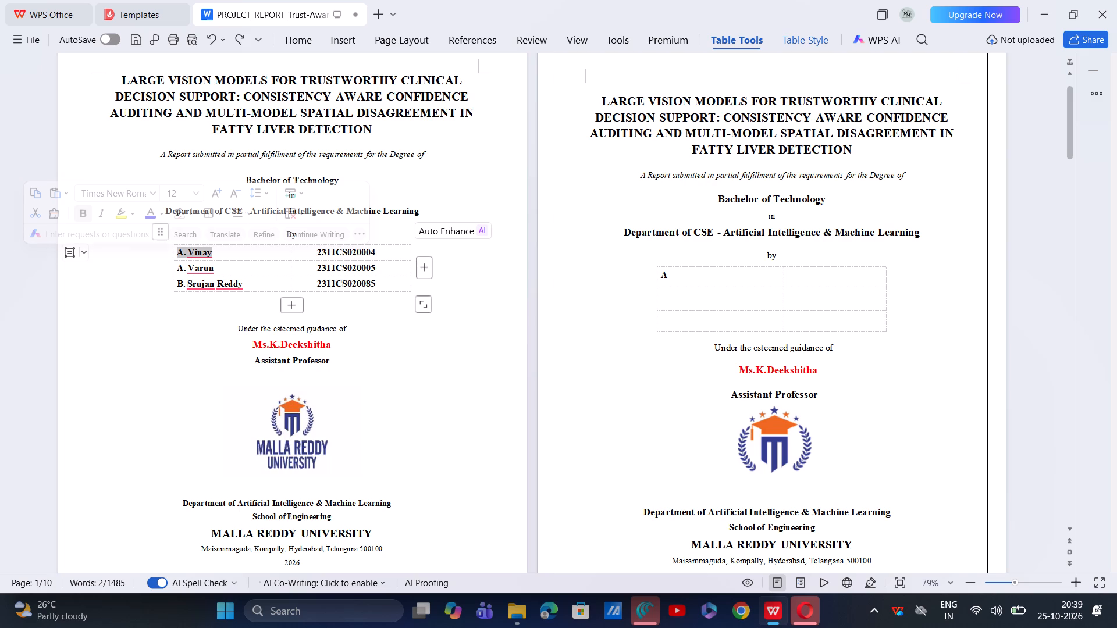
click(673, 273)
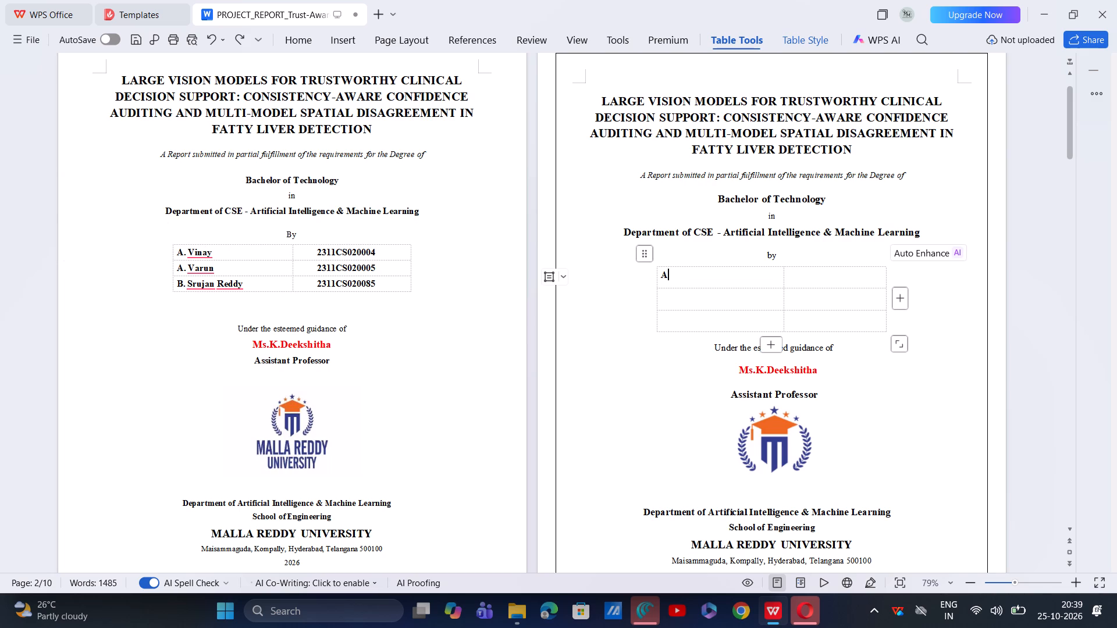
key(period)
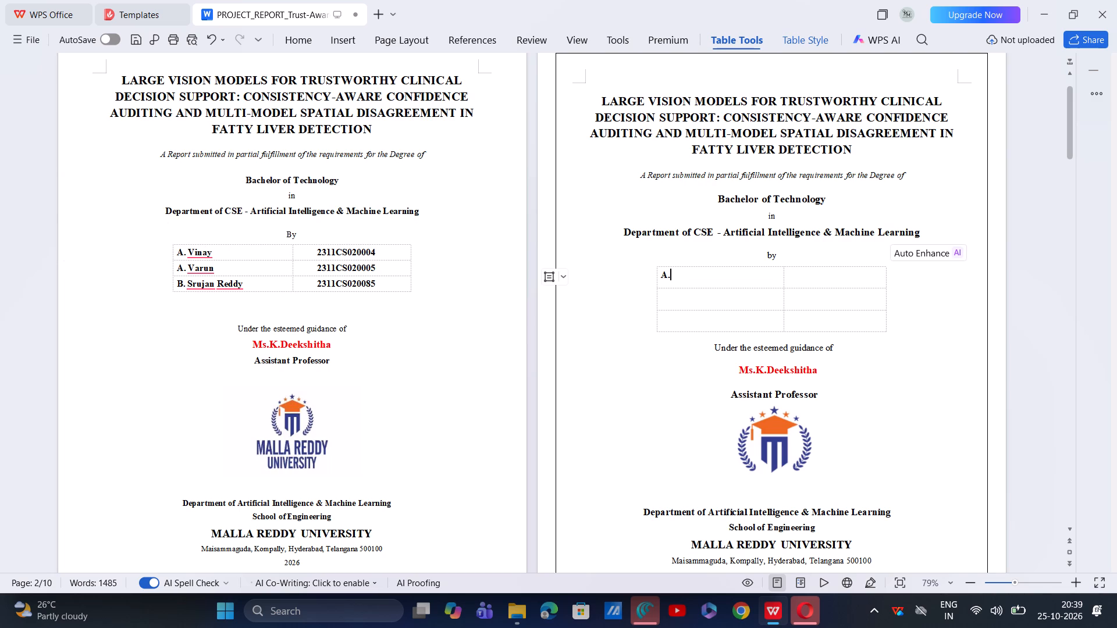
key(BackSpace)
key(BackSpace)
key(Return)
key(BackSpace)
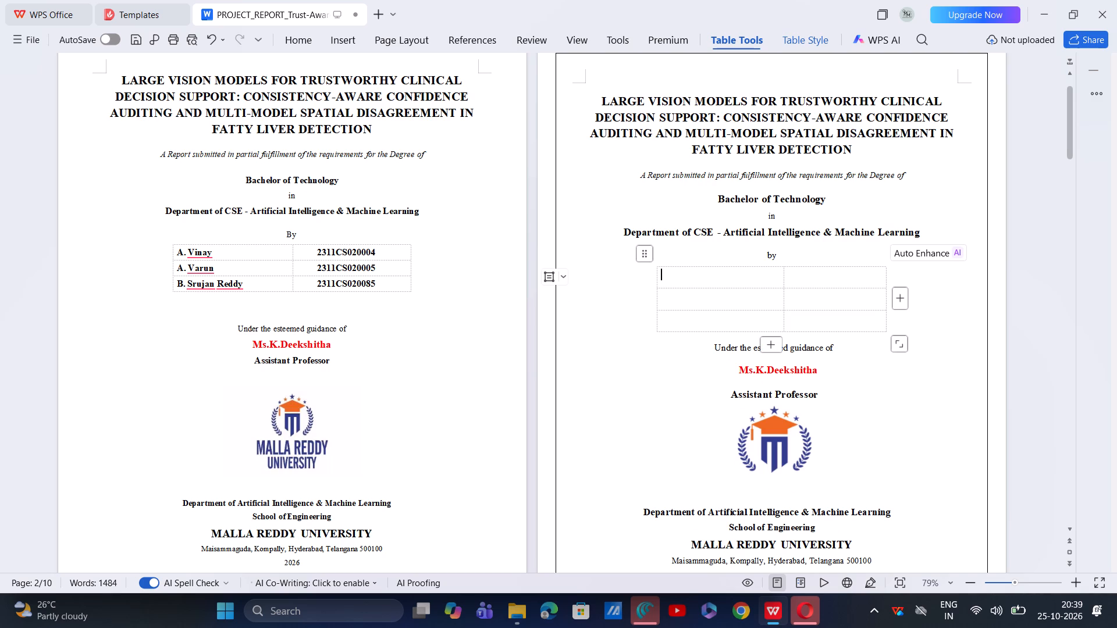
Fill the first row of page 2's table with the first student's name and roll number as listed on the cover page.
click(716, 288)
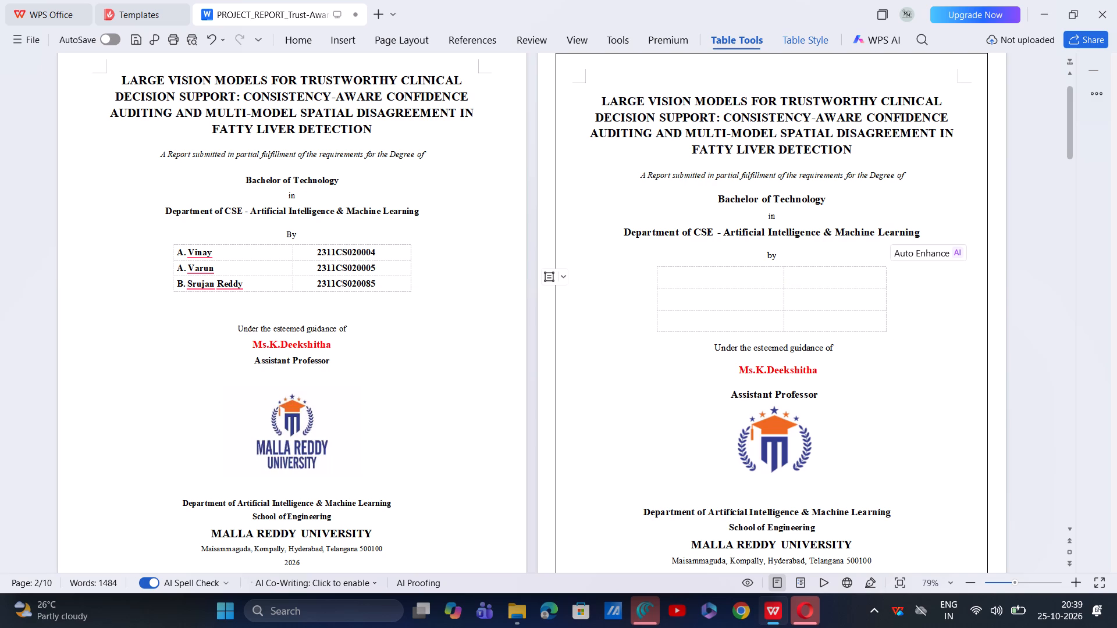
click(663, 278)
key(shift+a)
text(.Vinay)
click(817, 283)
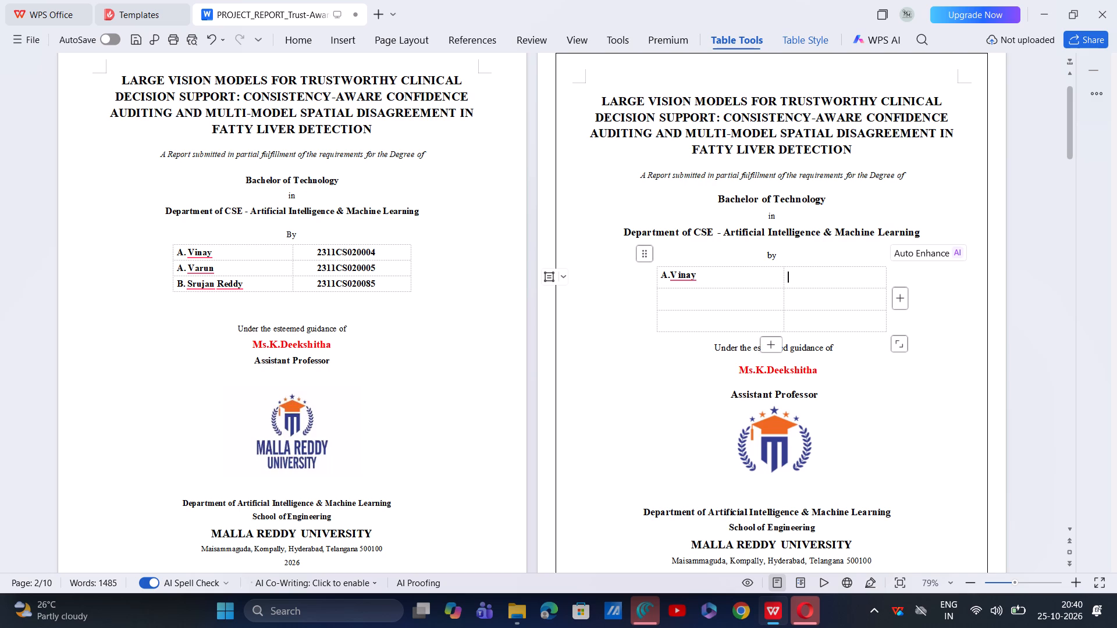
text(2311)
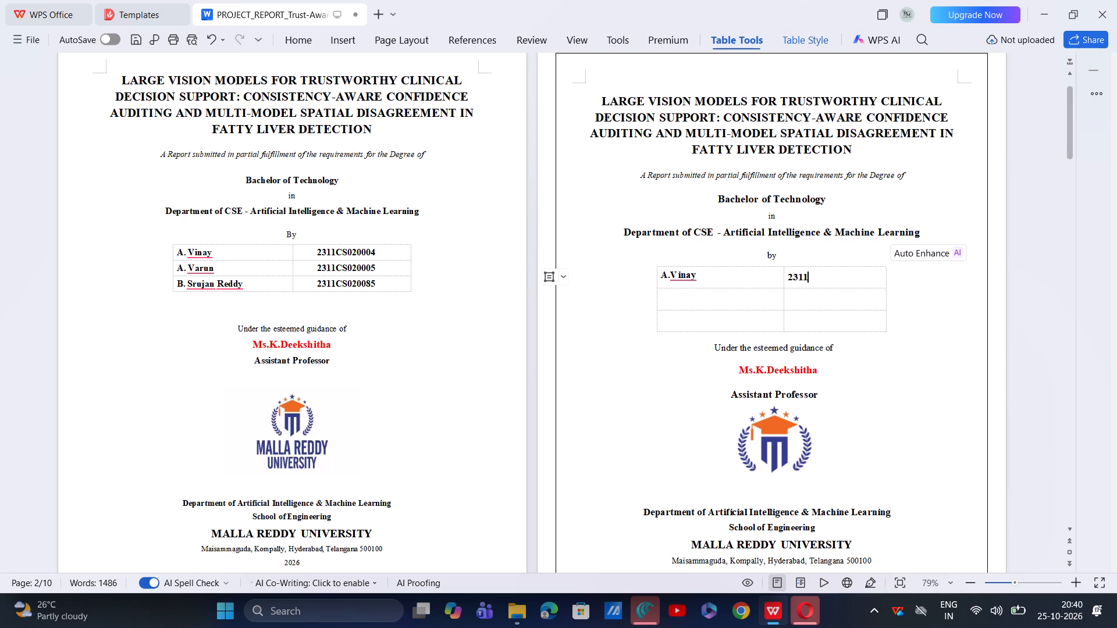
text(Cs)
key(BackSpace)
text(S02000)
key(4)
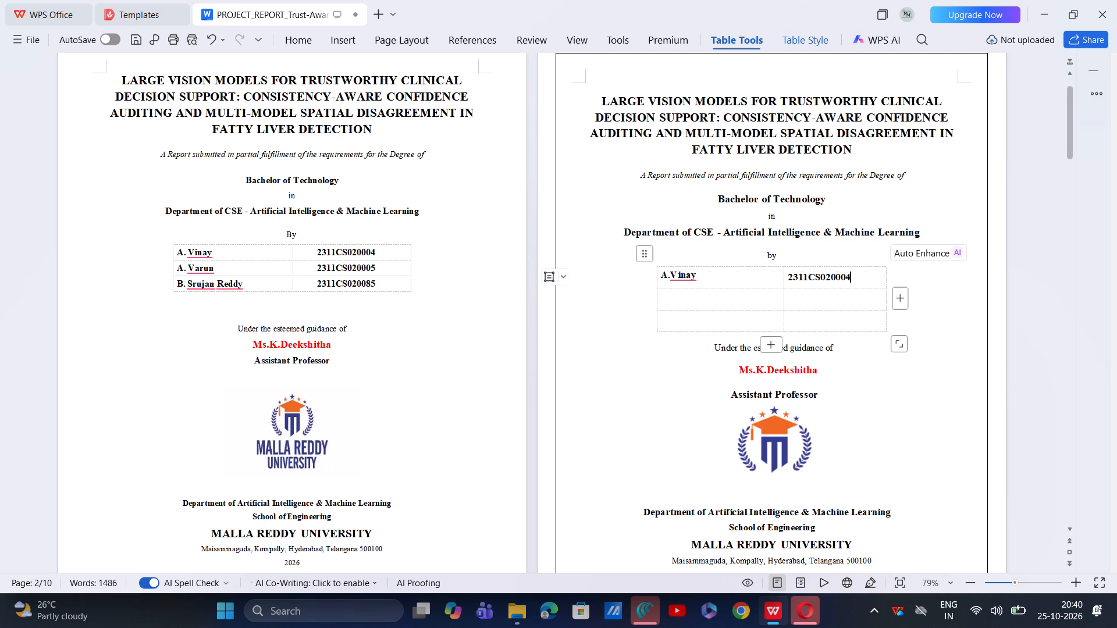
Fill the second row of page 2's table with the second student's name and roll number from the cover page.
click(716, 304)
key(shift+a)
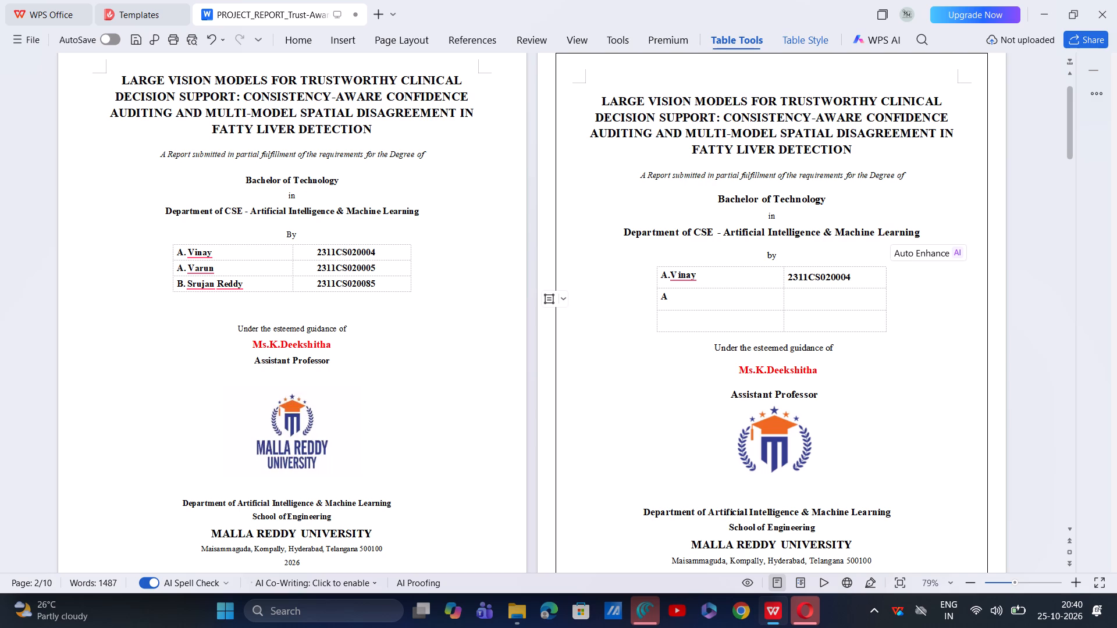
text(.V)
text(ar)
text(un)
click(799, 303)
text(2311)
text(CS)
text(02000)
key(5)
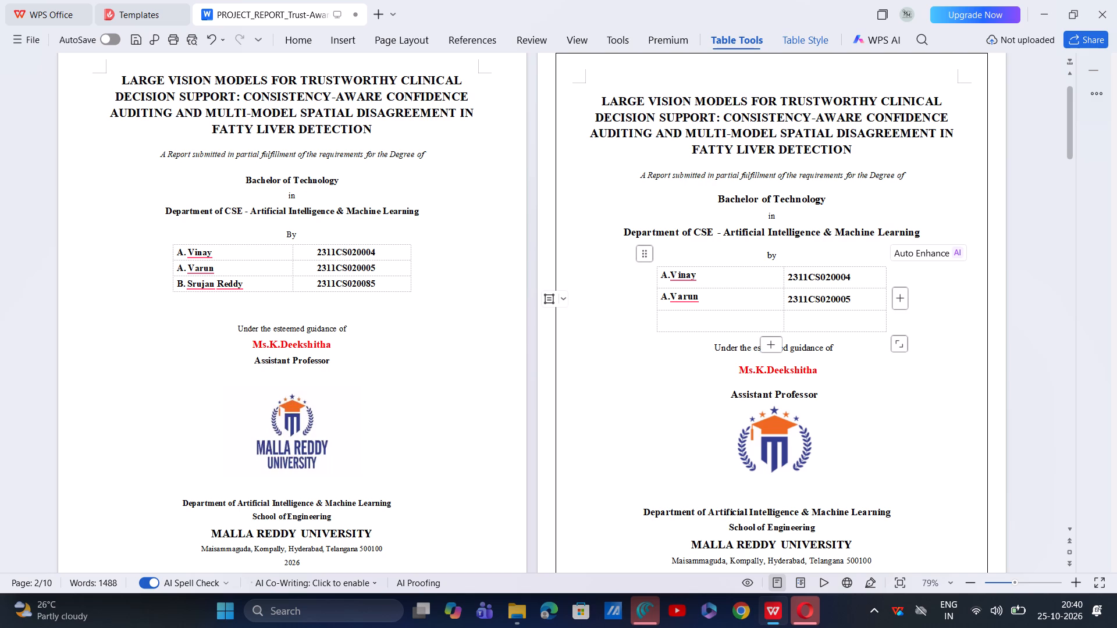
Enter the third student's name in the third row of page 2's table, spaced as on the cover page.
click(708, 328)
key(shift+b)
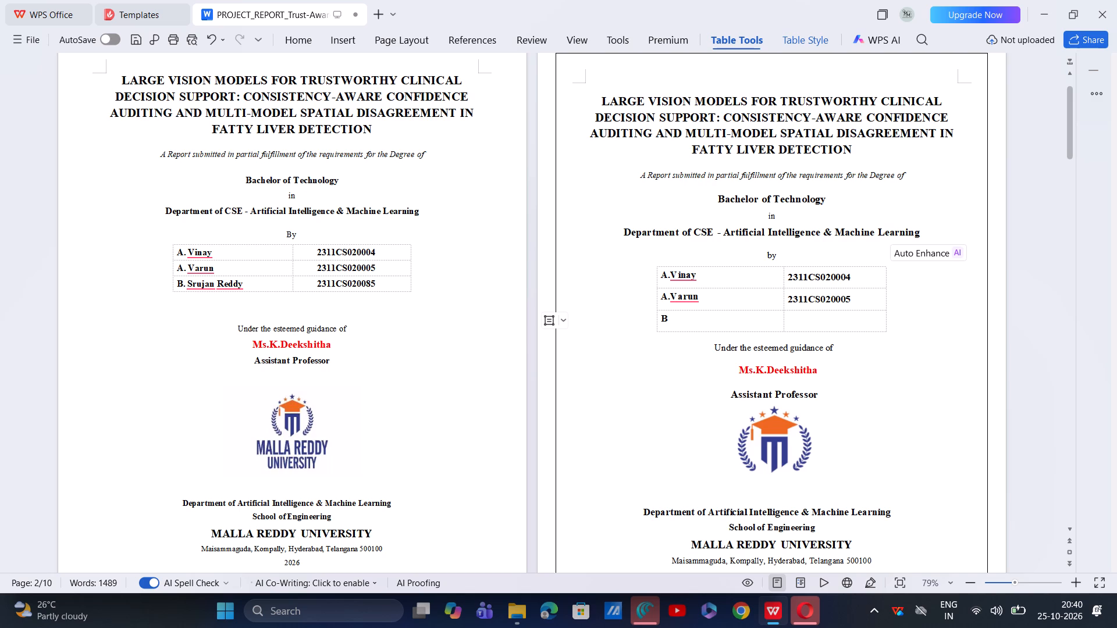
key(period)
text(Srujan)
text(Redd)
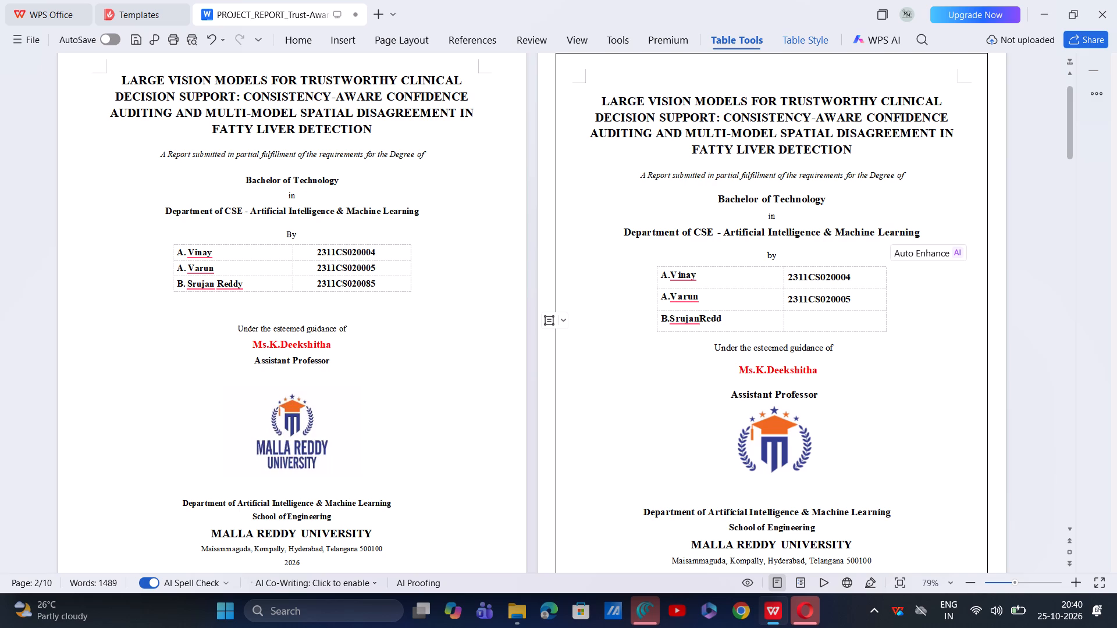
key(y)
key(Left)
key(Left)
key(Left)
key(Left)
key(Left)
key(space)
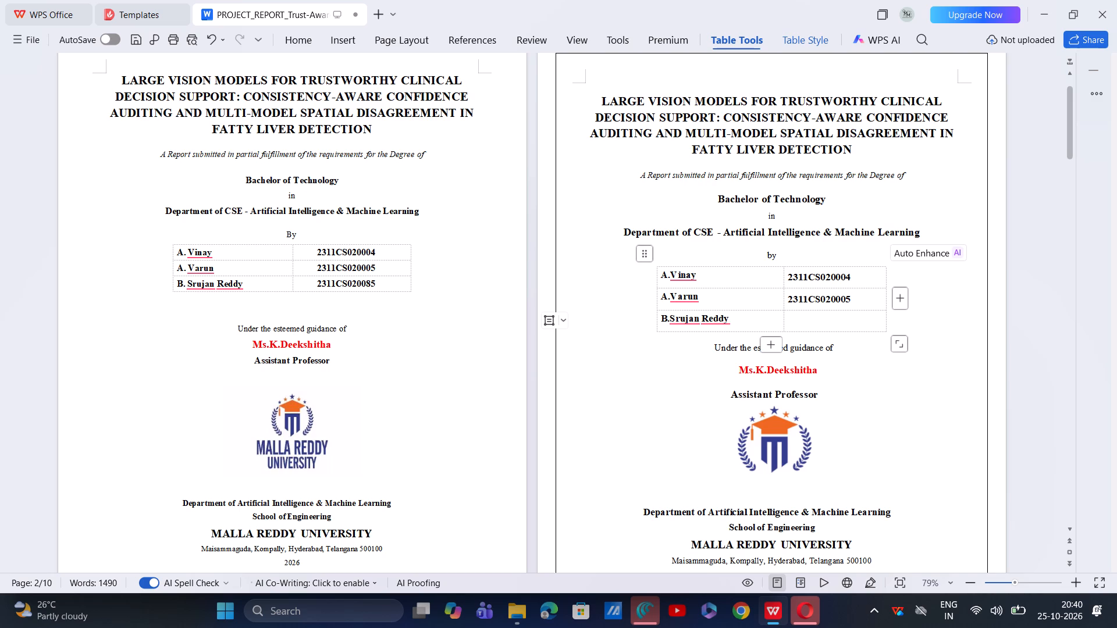
Enter the third student's roll number from the cover page in the third row of page 2's table.
click(806, 317)
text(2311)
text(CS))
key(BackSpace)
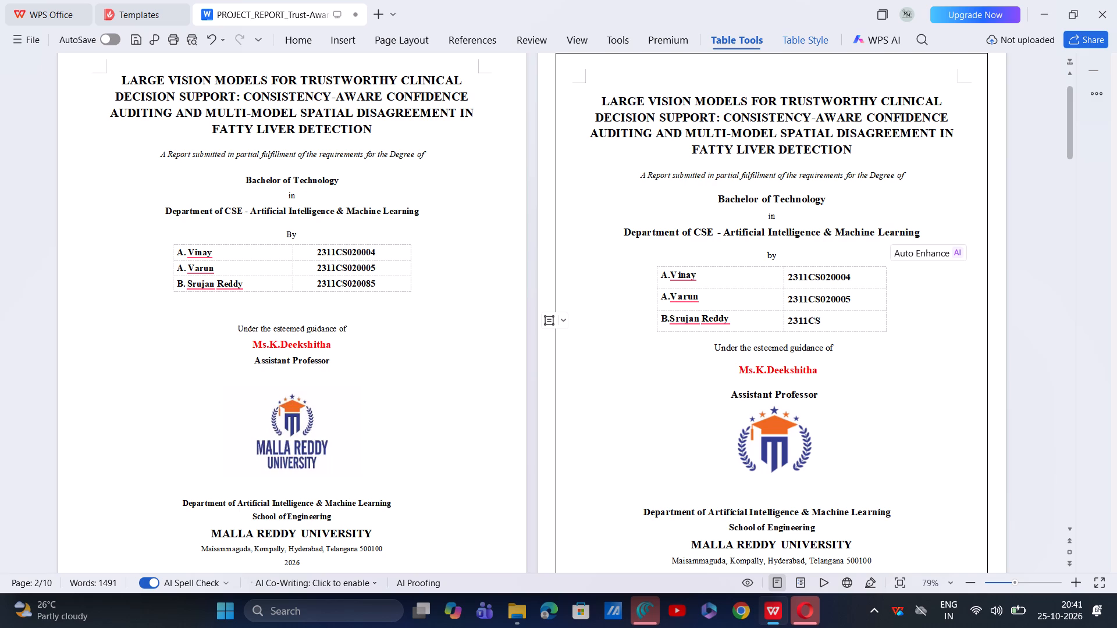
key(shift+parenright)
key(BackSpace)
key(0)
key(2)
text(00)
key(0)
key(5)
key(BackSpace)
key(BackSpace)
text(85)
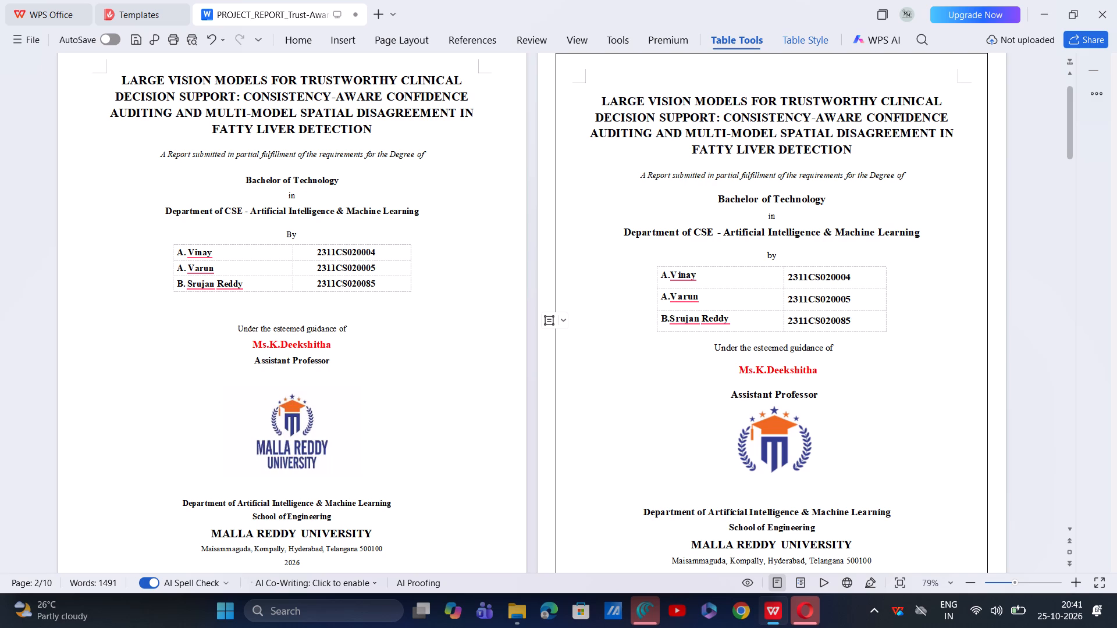
Make the first row of page 2's student table slightly taller.
click(724, 287)
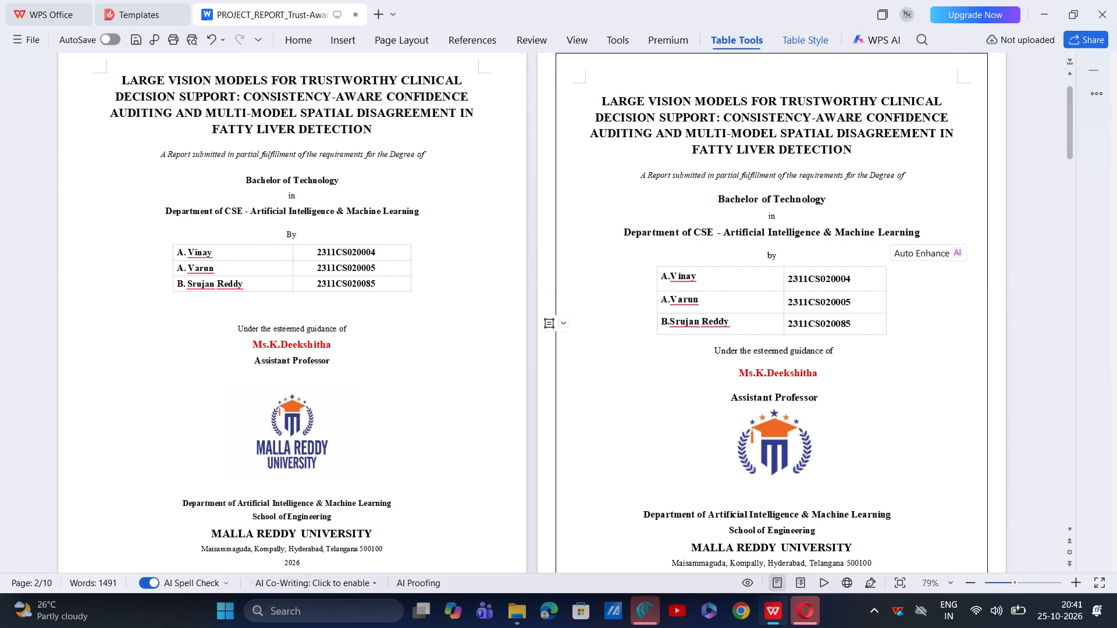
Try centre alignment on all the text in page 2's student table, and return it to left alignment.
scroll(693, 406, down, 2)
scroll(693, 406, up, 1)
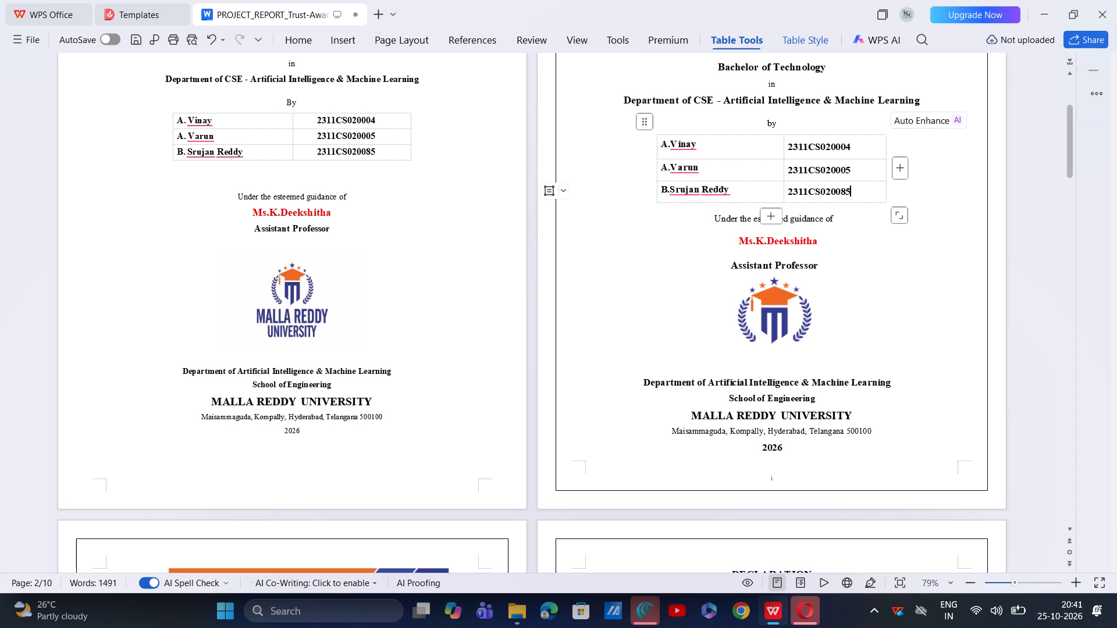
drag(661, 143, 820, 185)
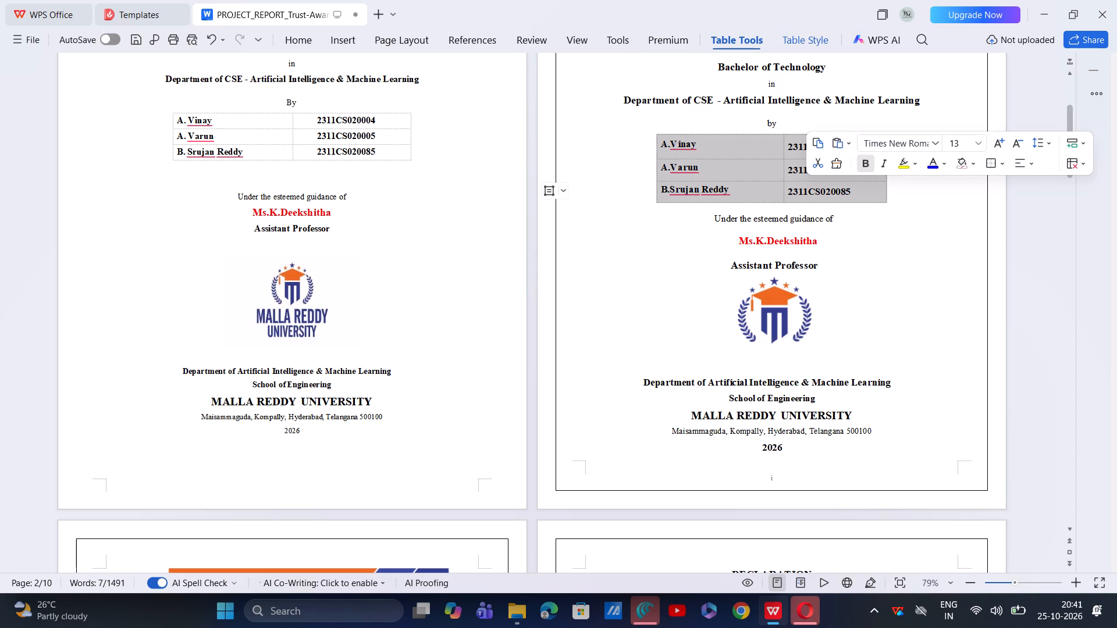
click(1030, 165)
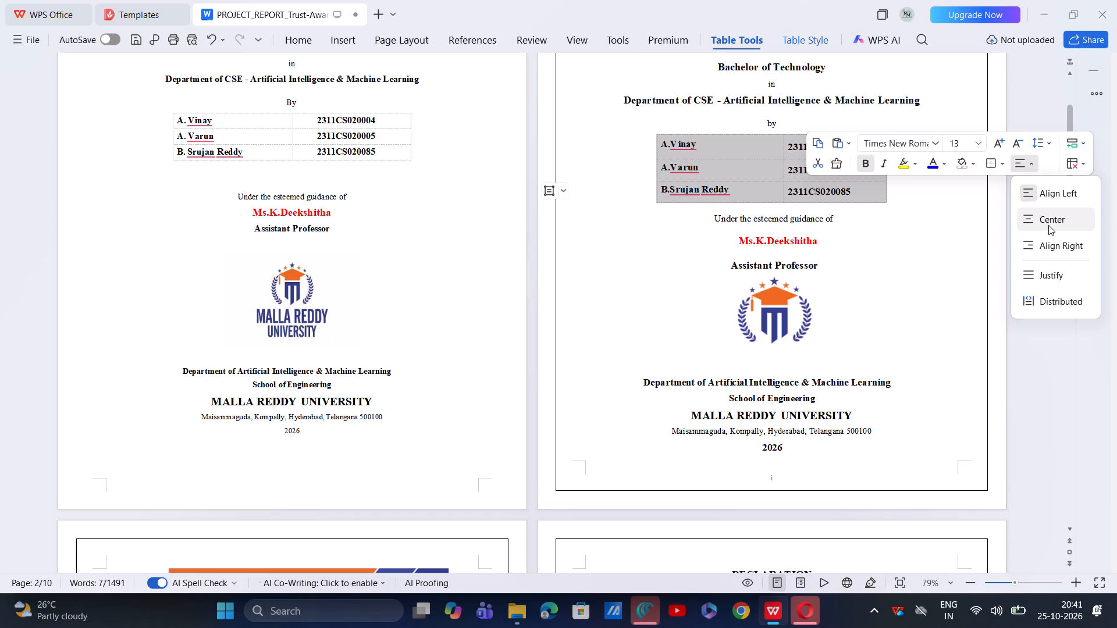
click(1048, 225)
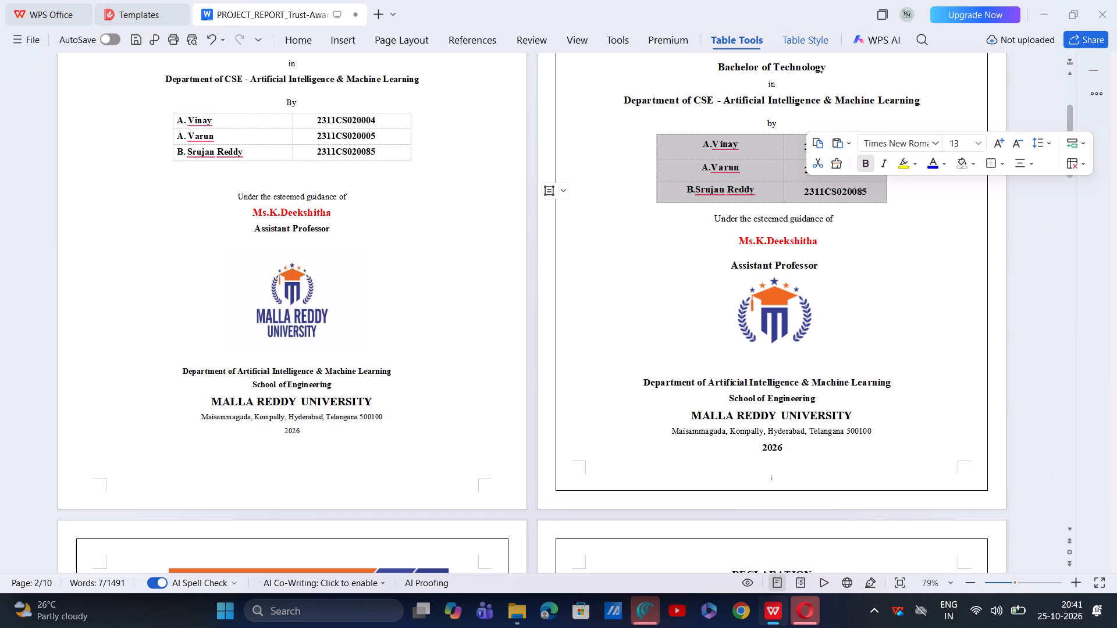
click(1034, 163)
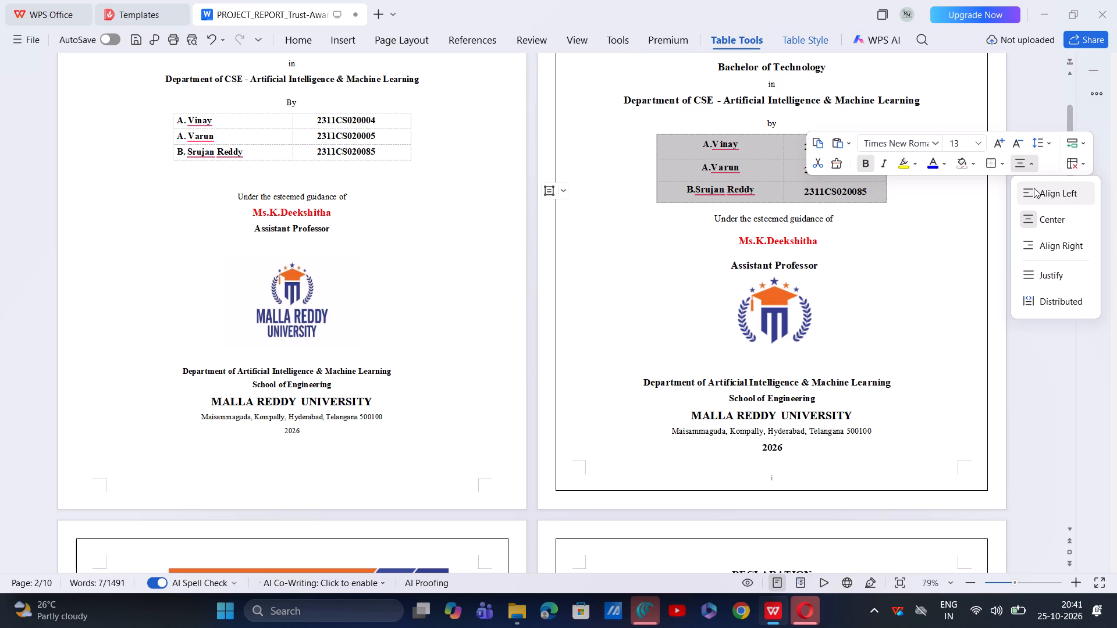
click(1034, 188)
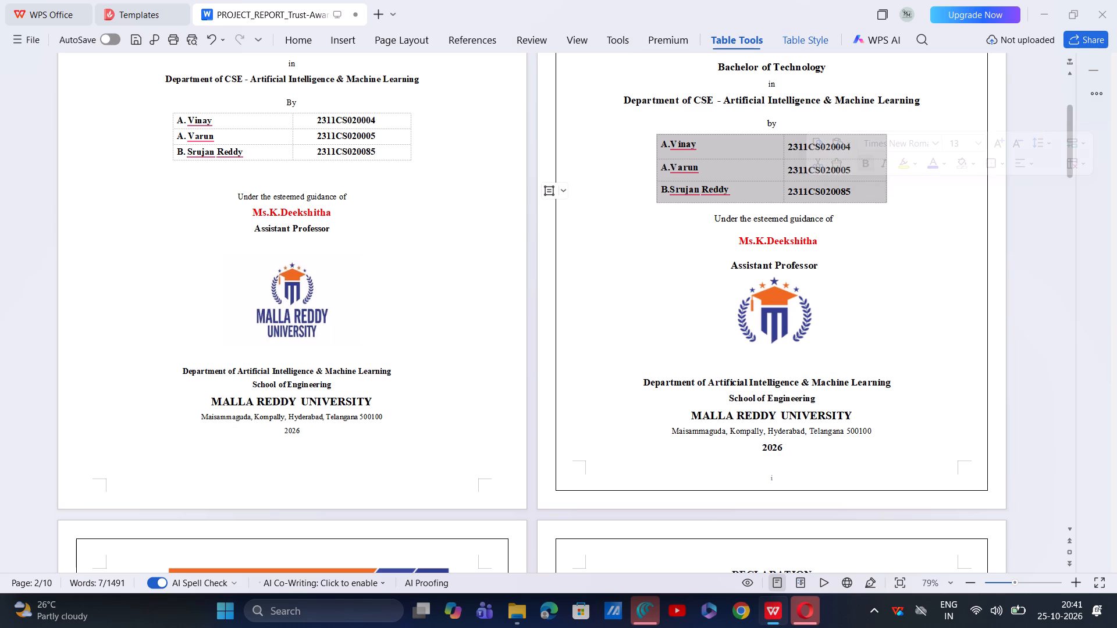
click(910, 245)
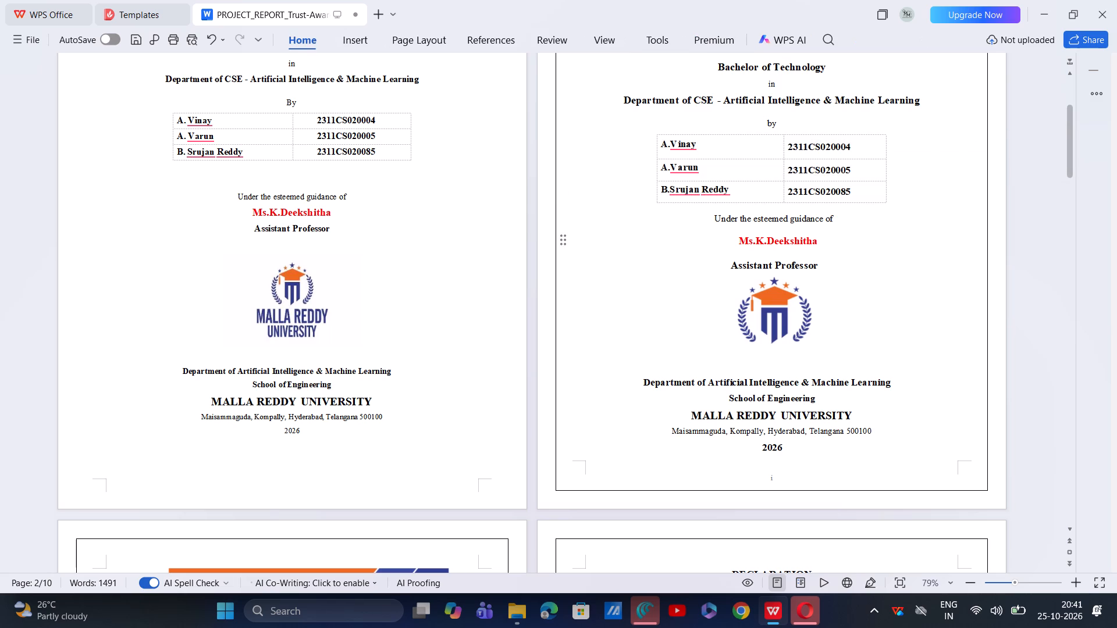
Review the title pages against the student details on the certificate and declaration pages.
scroll(451, 345, up, 1)
scroll(451, 345, down, 1)
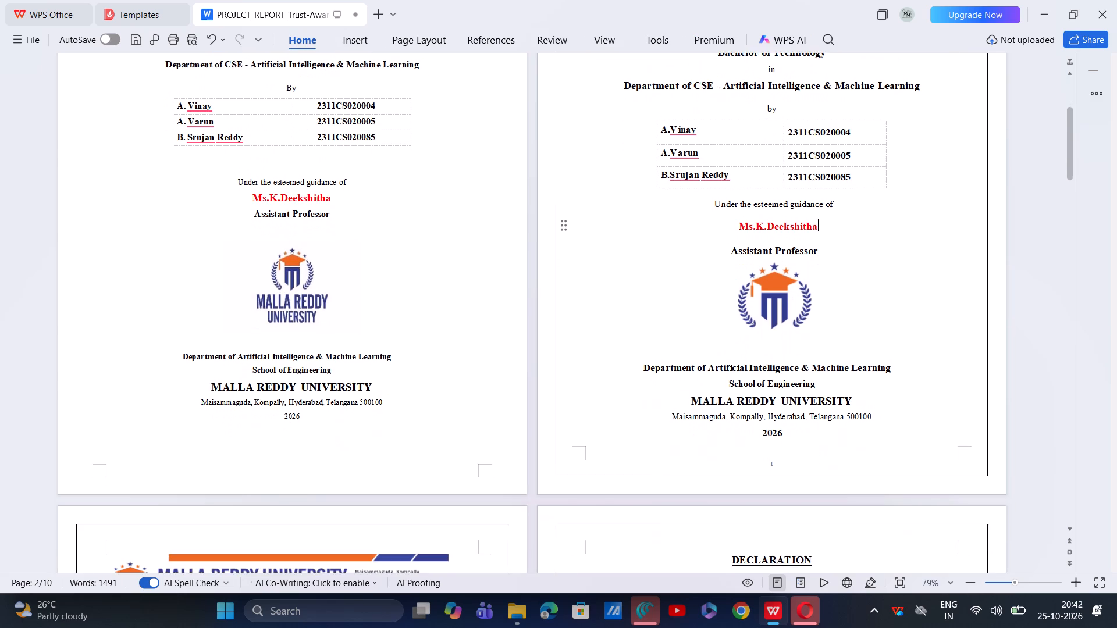
scroll(451, 345, down, 3)
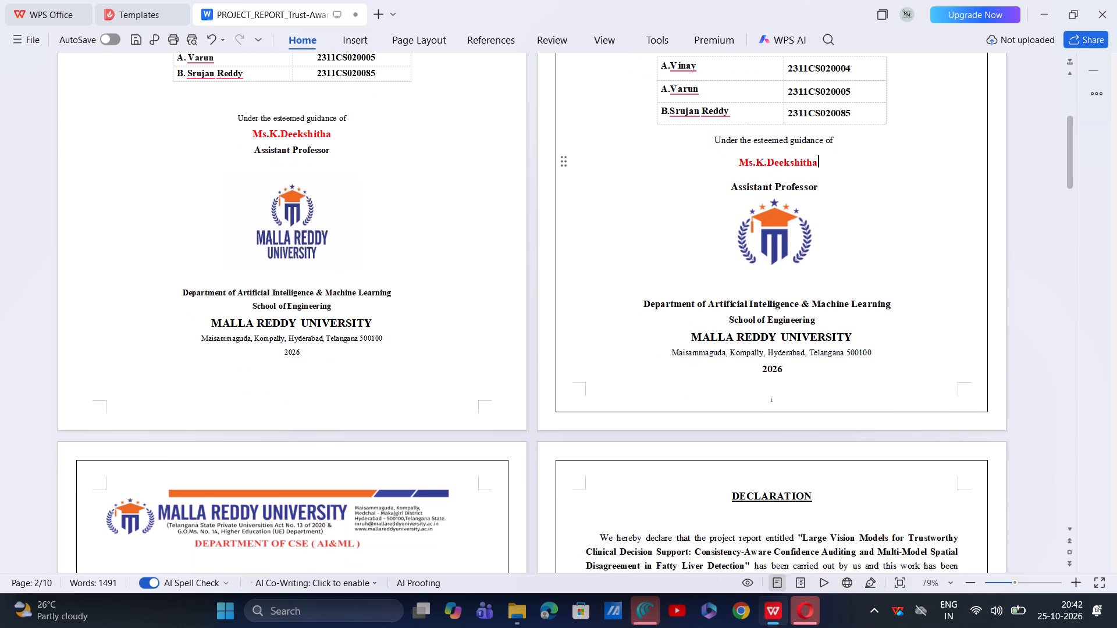
scroll(451, 345, down, 4)
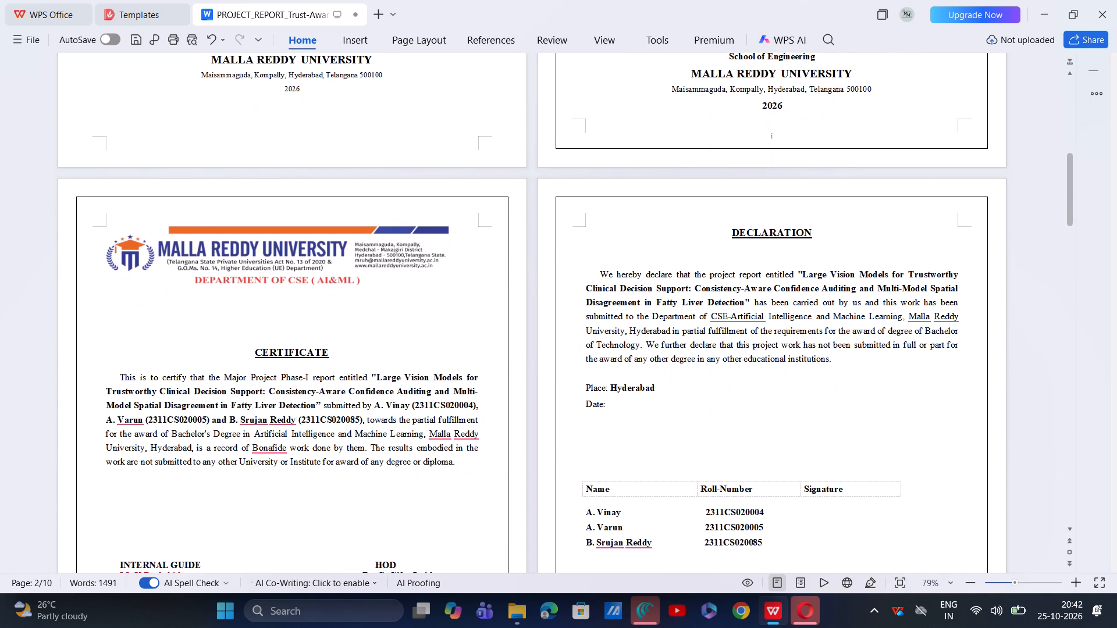
scroll(388, 229, up, 3)
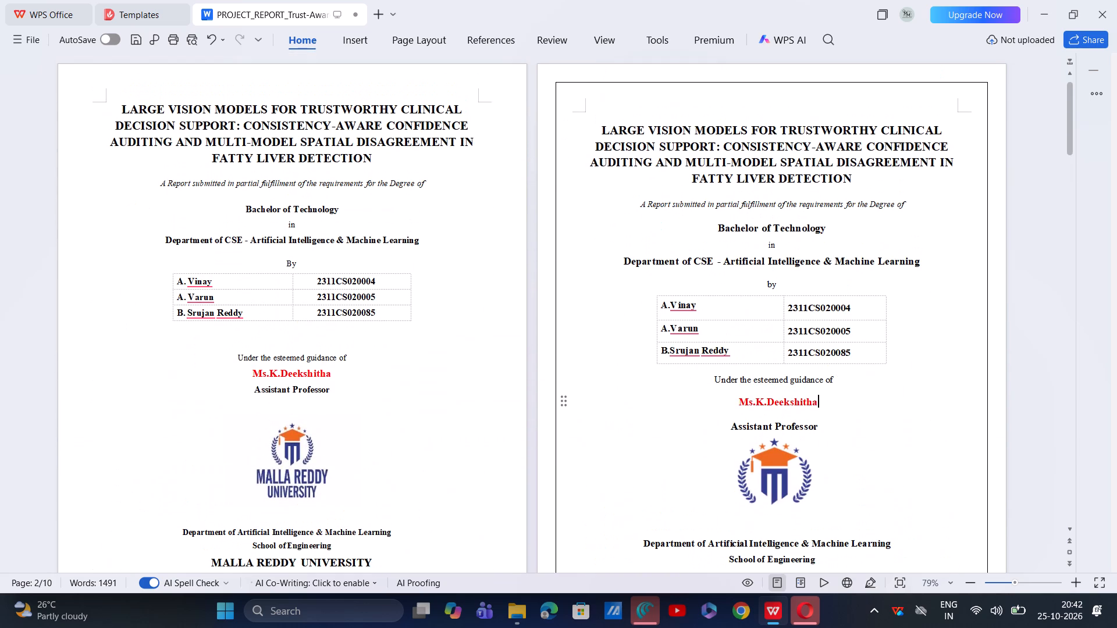
scroll(388, 229, up, 1)
Save the updated project report.
key(ctrl+s)
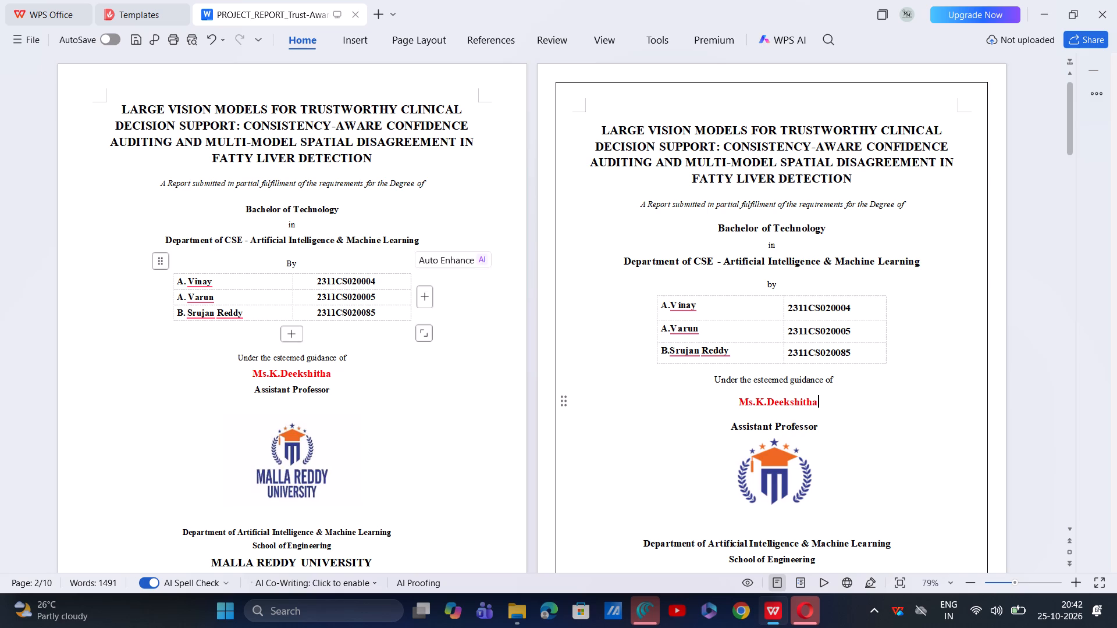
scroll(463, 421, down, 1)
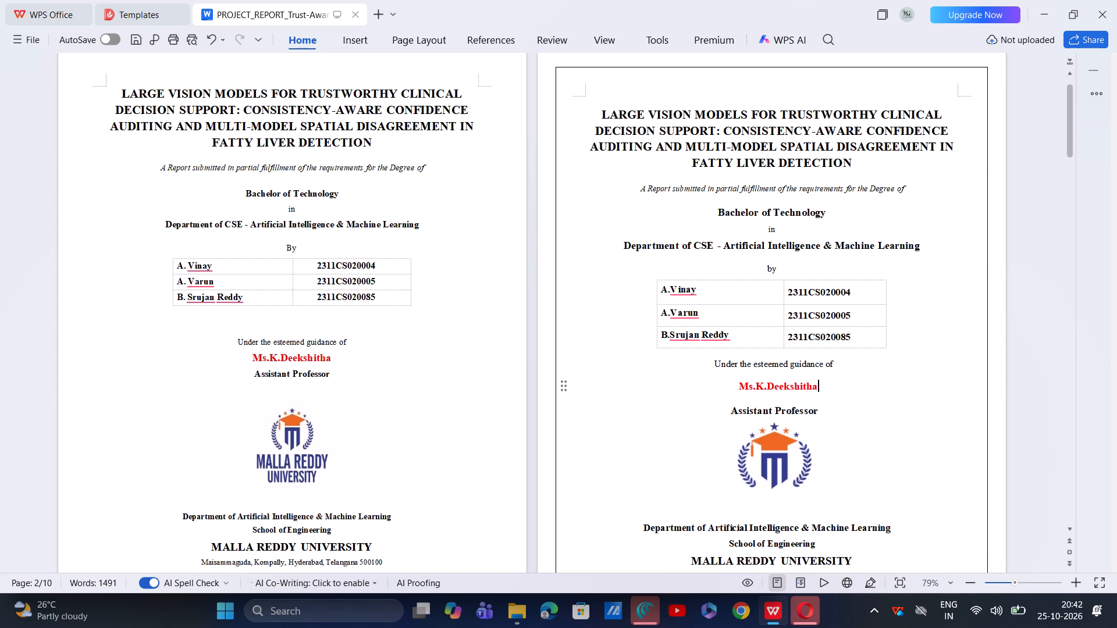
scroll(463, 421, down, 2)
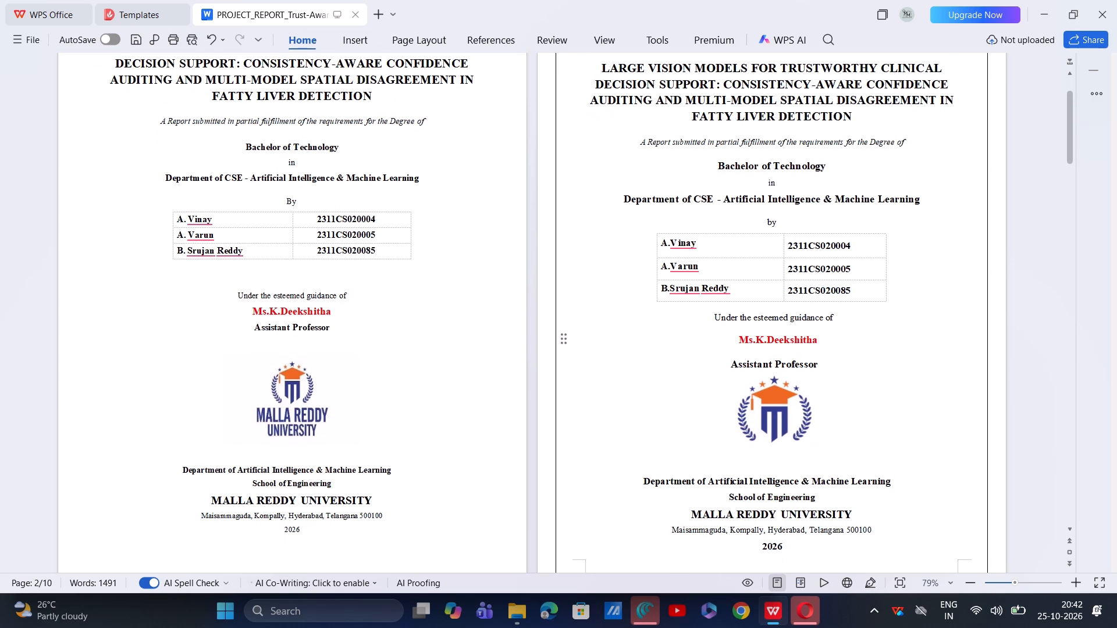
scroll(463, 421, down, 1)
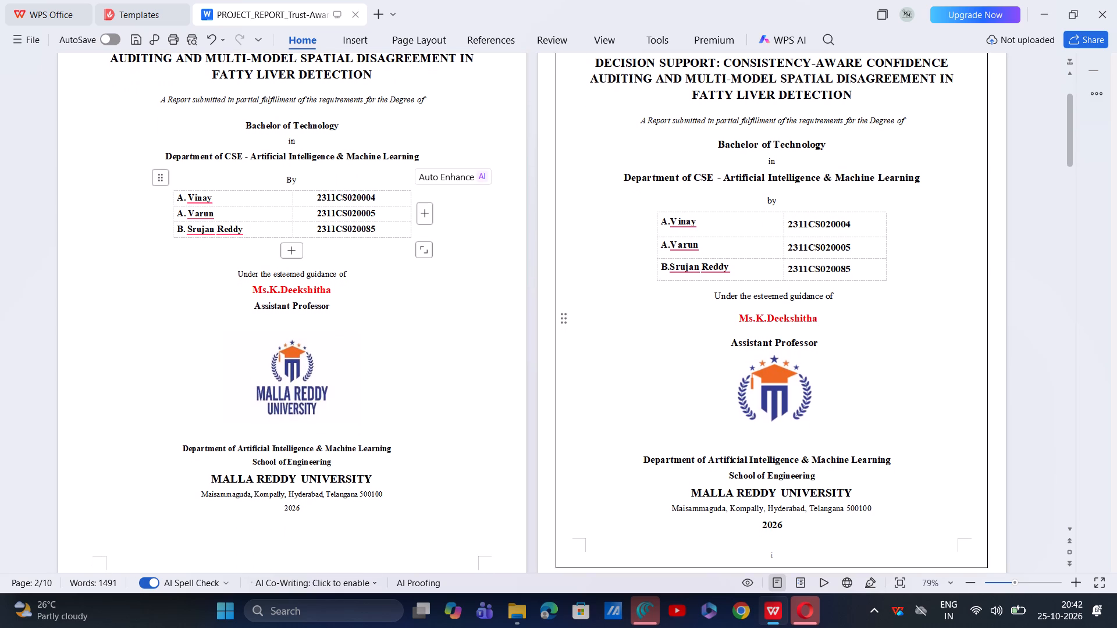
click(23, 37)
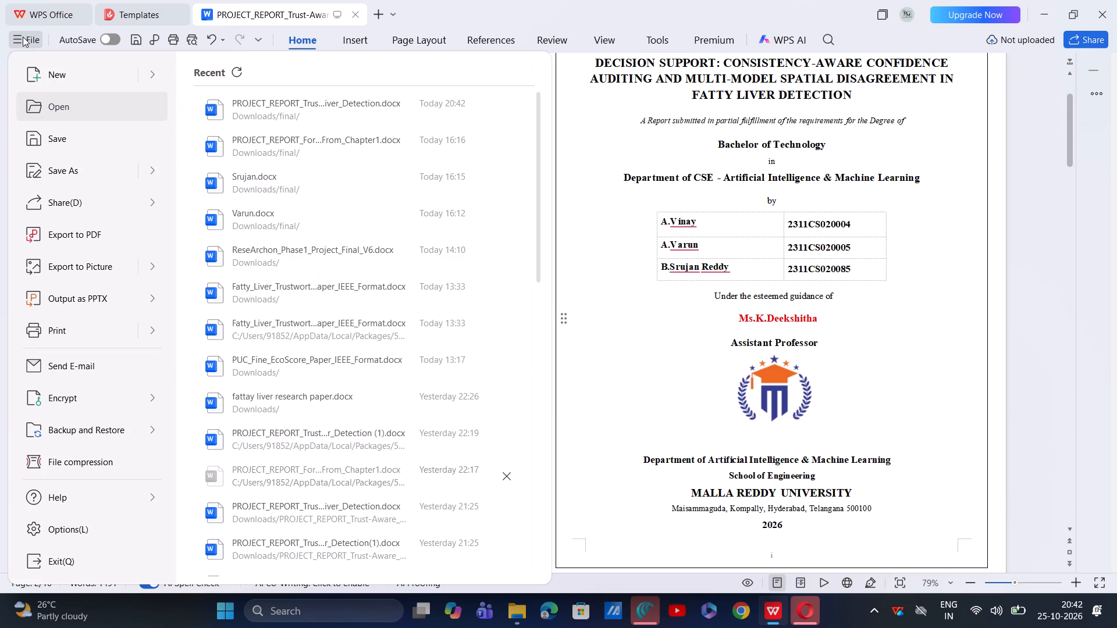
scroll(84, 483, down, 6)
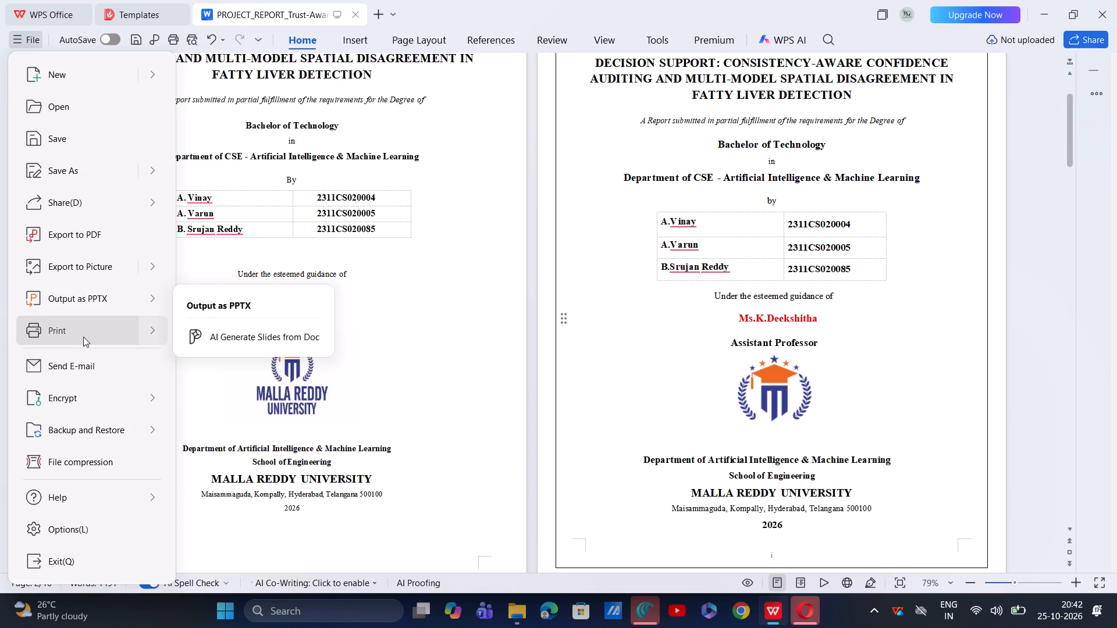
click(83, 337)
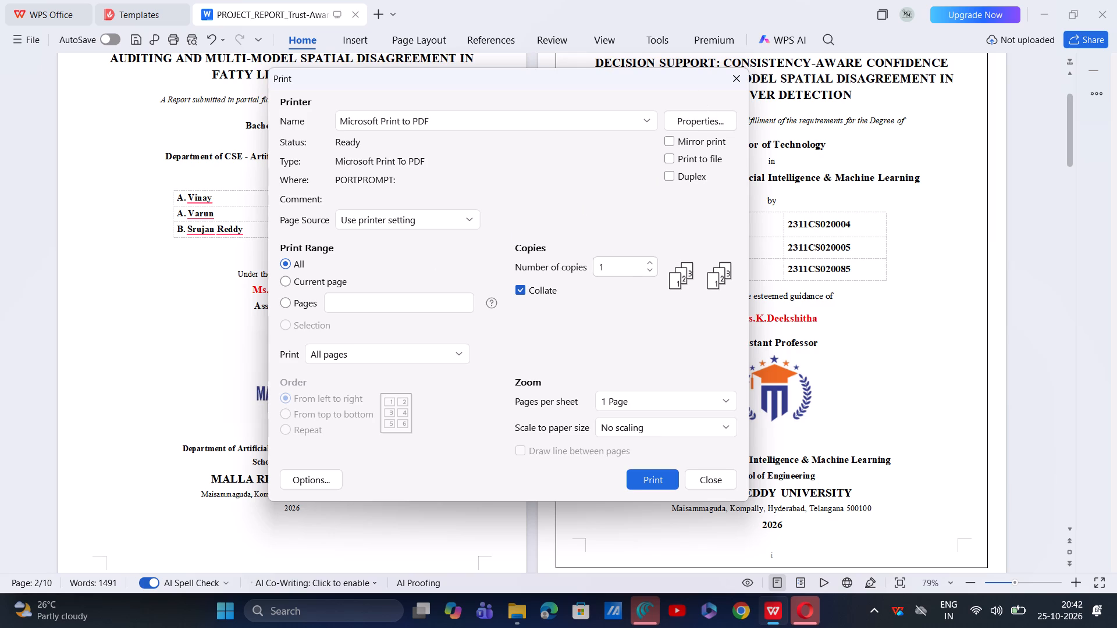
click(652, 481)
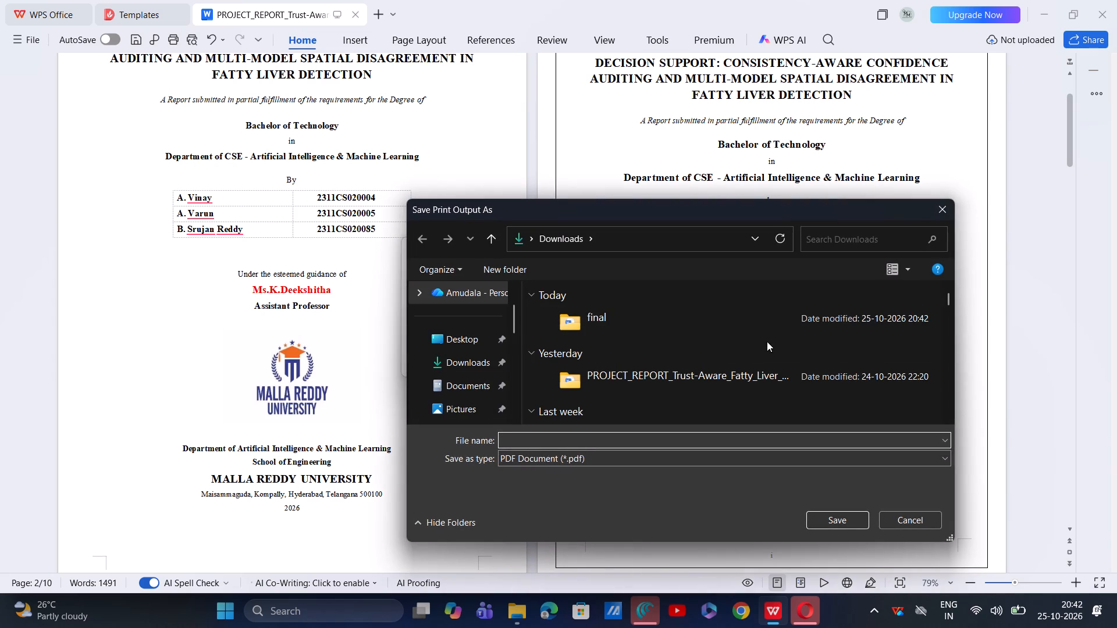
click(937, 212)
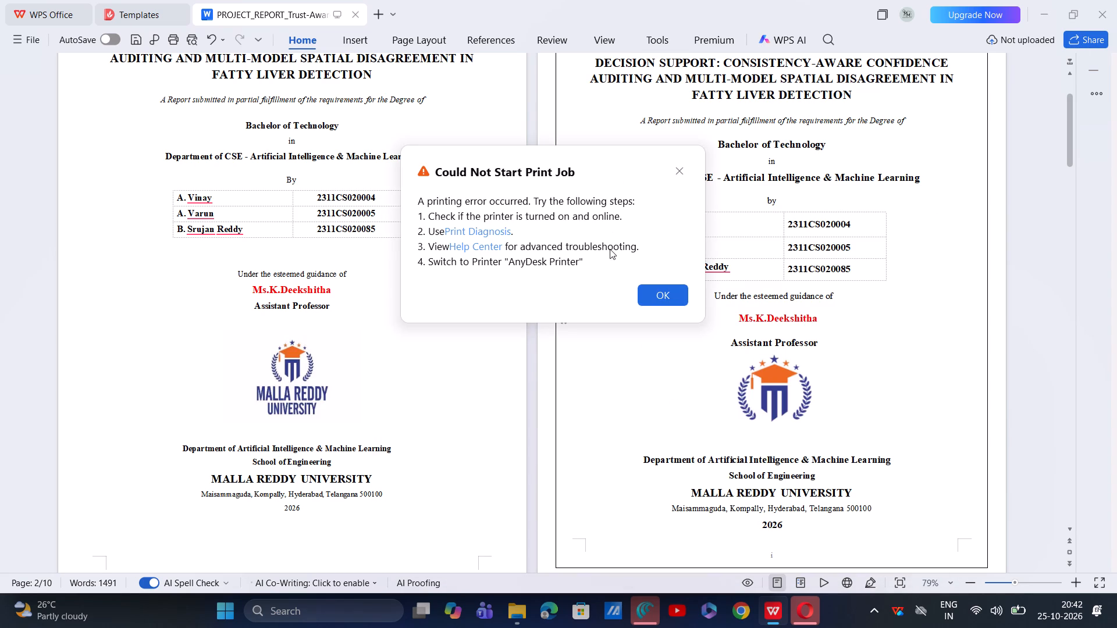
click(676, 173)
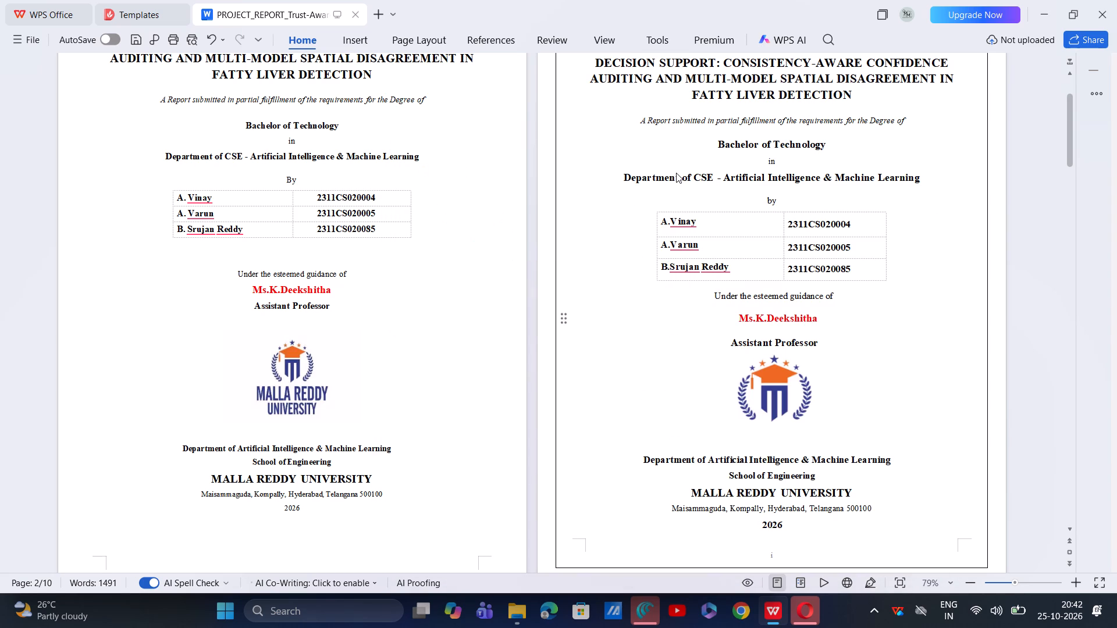
Close the report and the leftover browser windows, and reopen PROJECT_REPORT_Trust-Aware_Fatty_Liver_Detection from the final folder.
click(1100, 15)
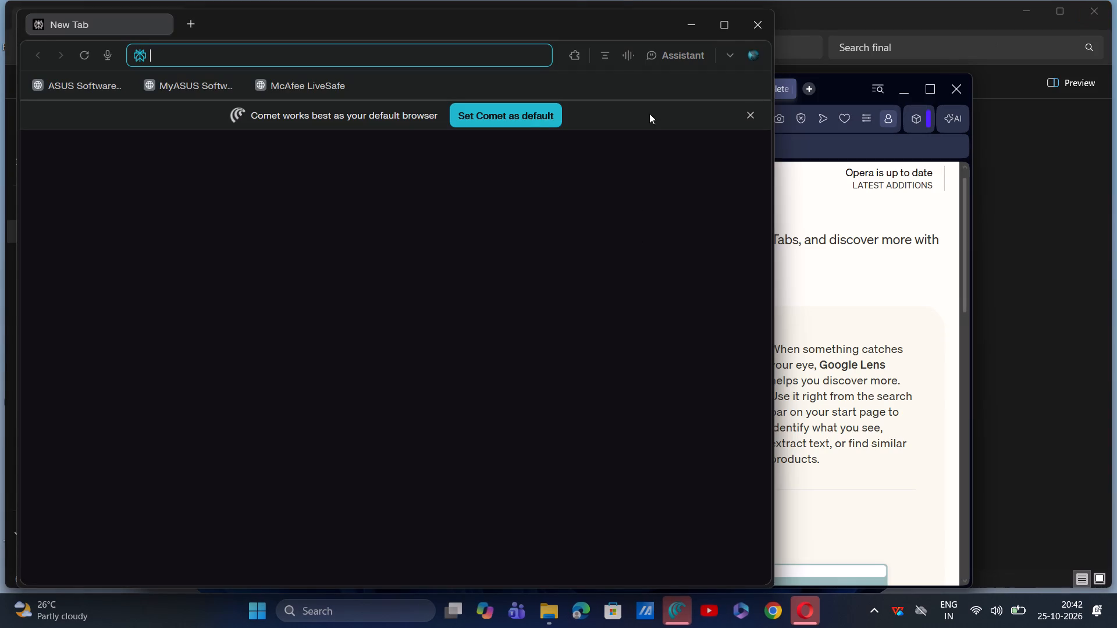
click(750, 24)
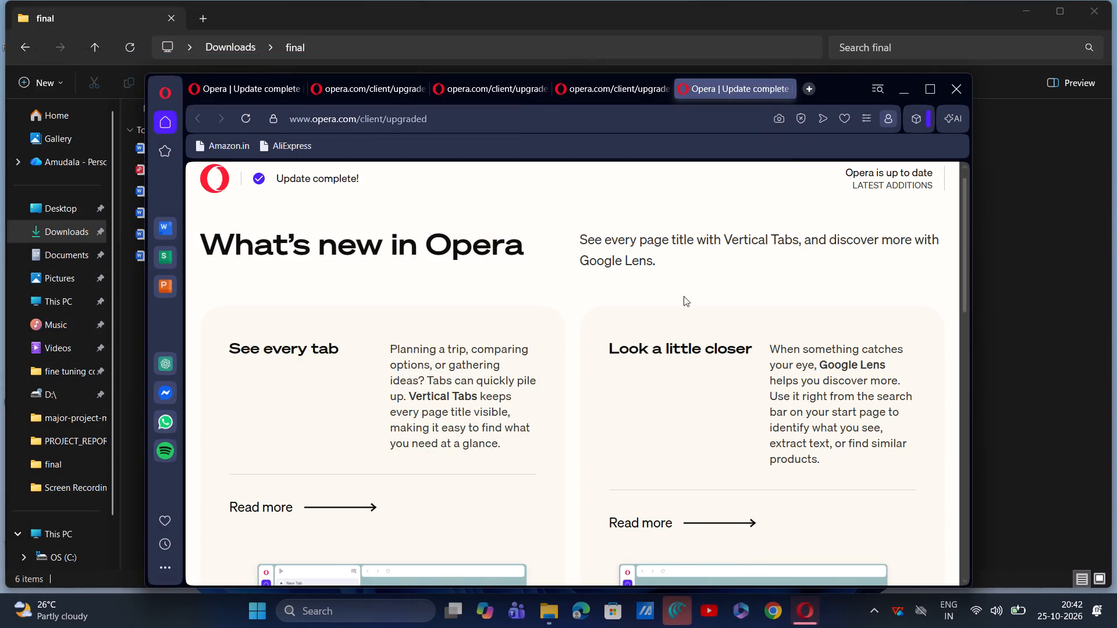
click(952, 91)
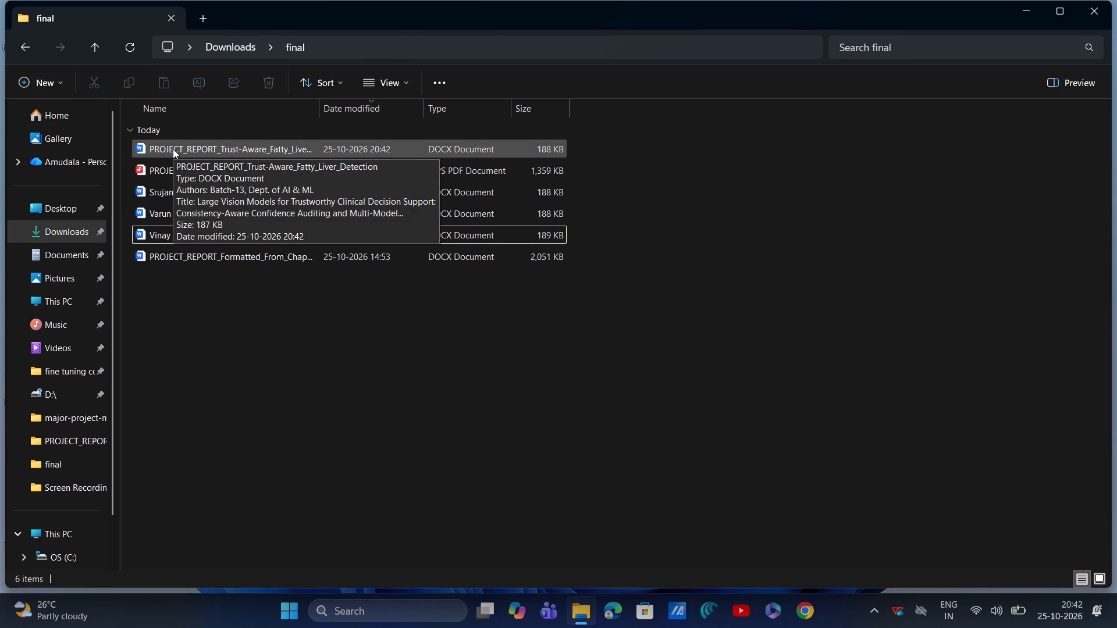
double_click(173, 149)
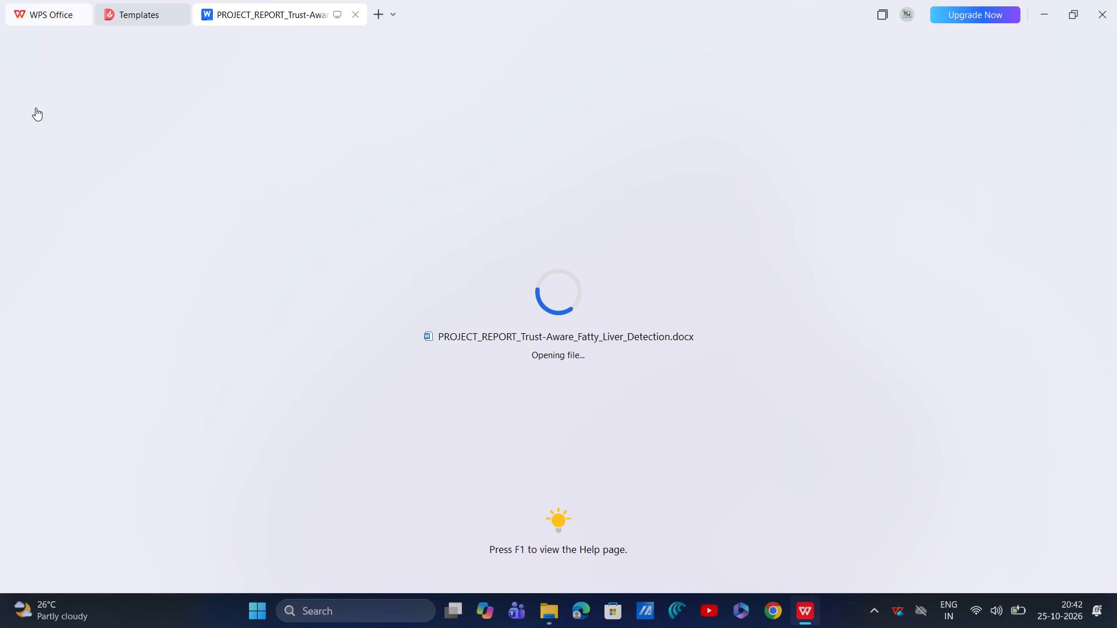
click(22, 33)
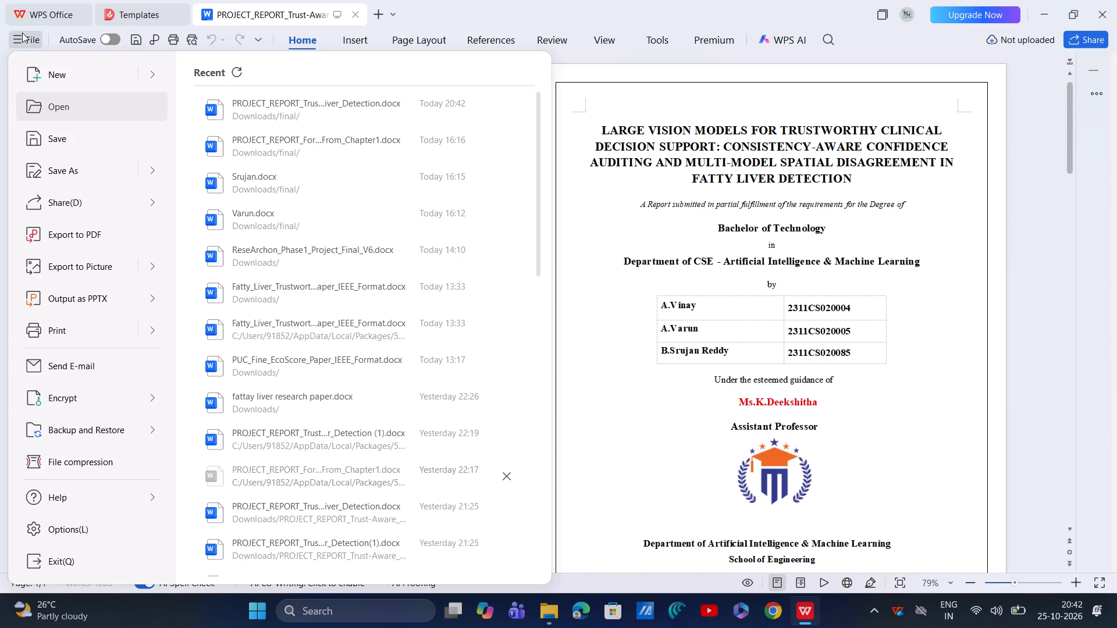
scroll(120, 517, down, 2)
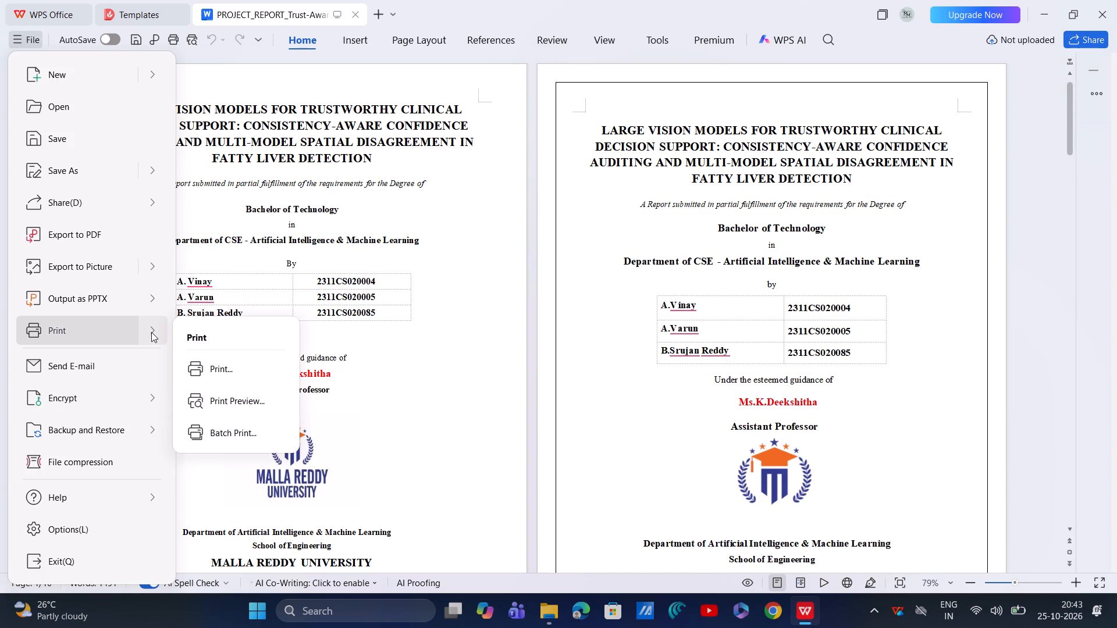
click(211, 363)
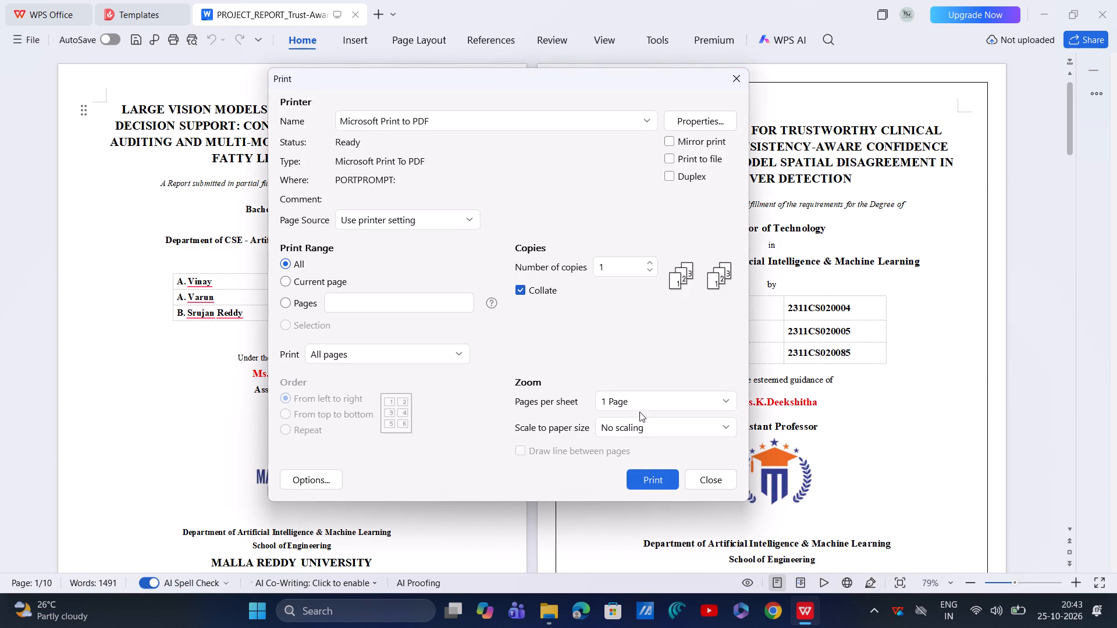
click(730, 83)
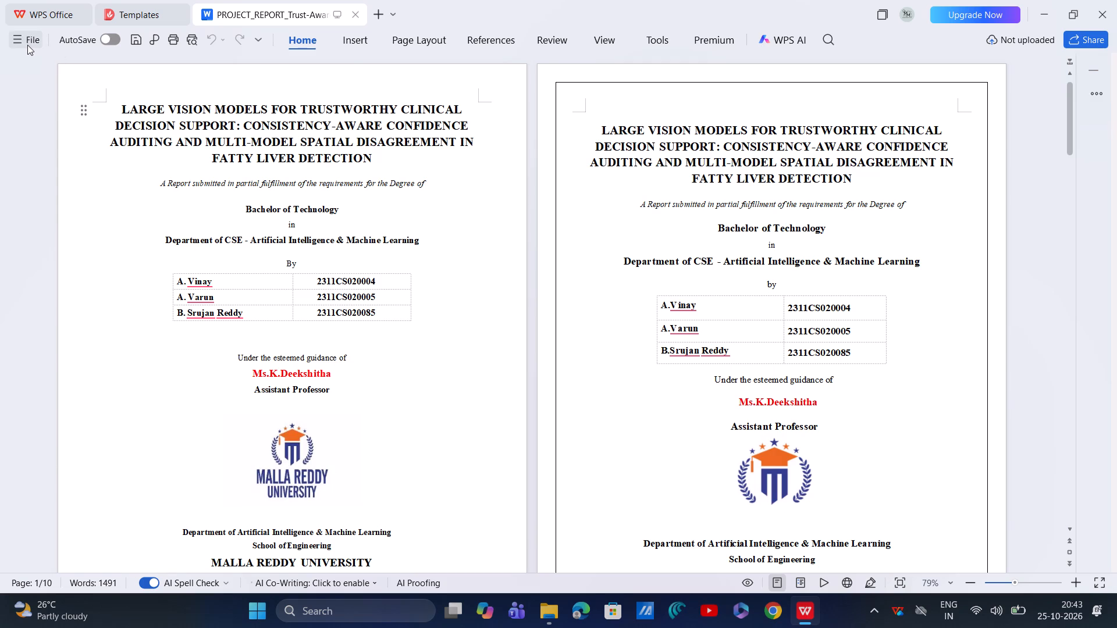
Examine the cover page and inner title page of the report in the print preview, comparing their student tables.
click(27, 45)
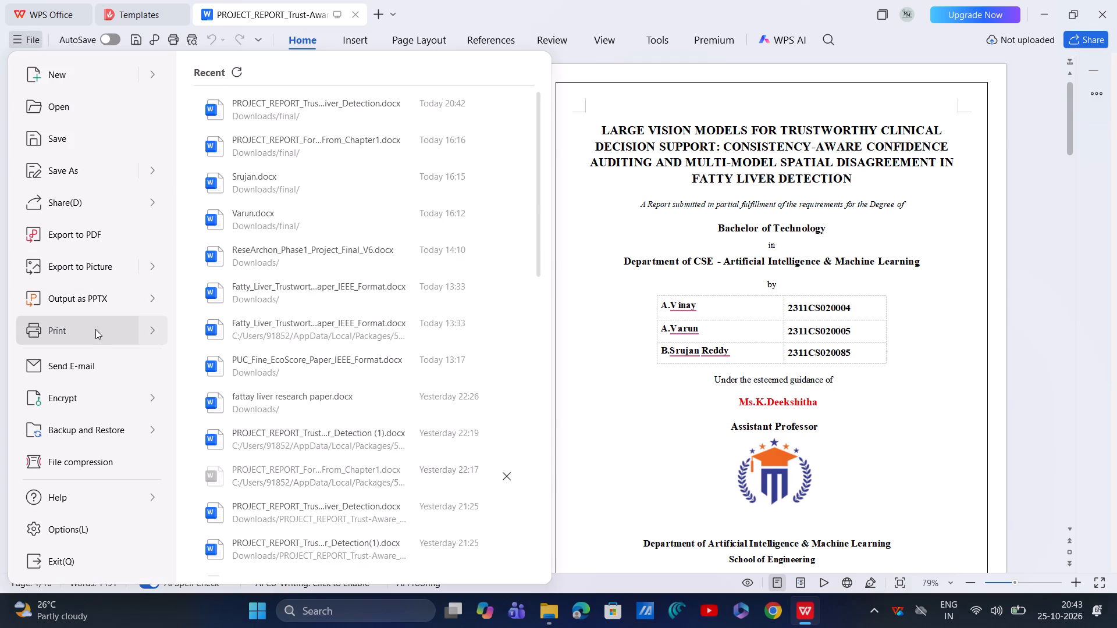
click(200, 407)
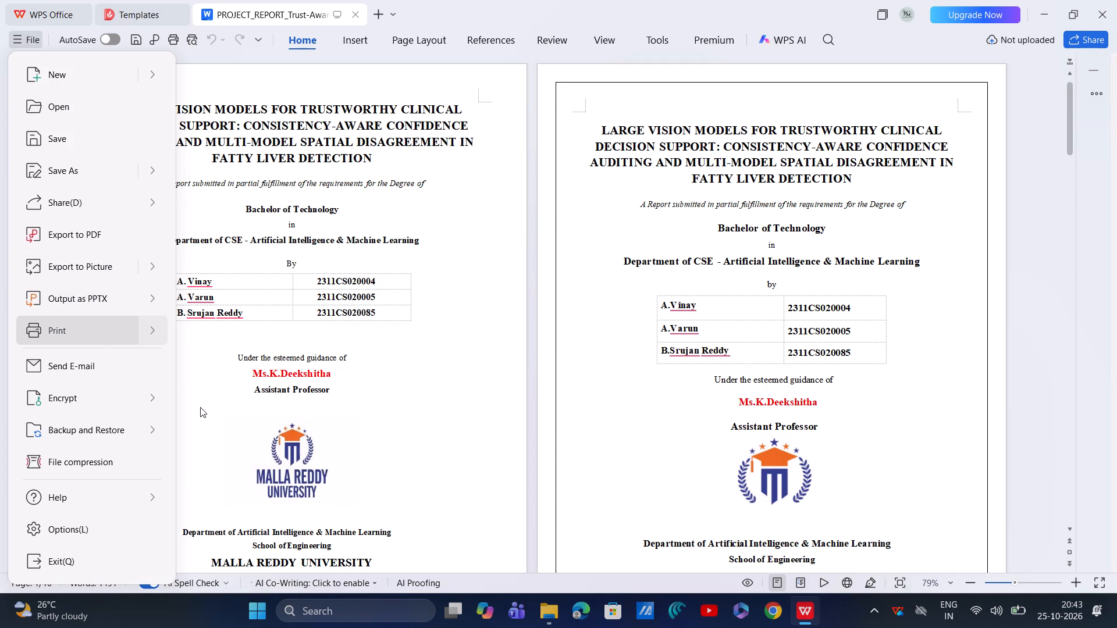
scroll(441, 341, down, 2)
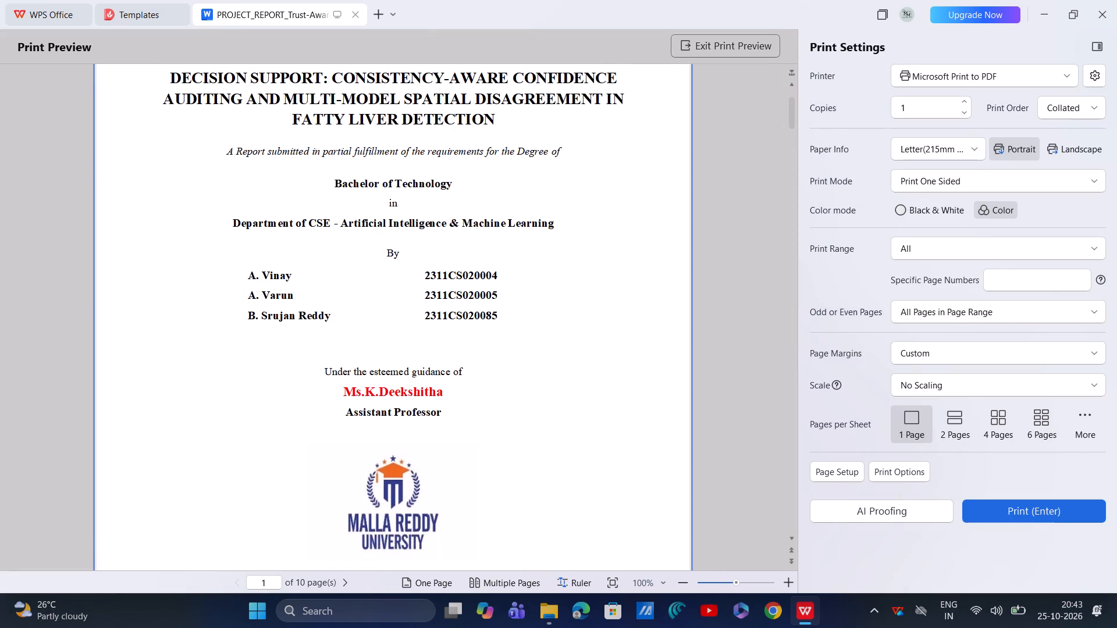
scroll(441, 341, down, 5)
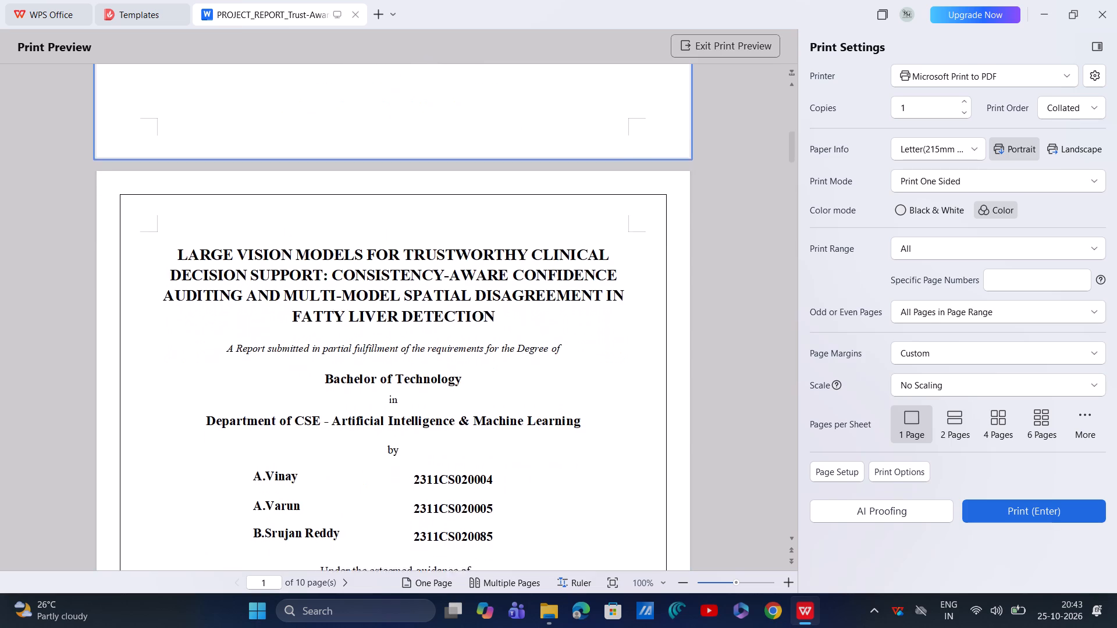
scroll(441, 341, down, 6)
scroll(441, 341, up, 1)
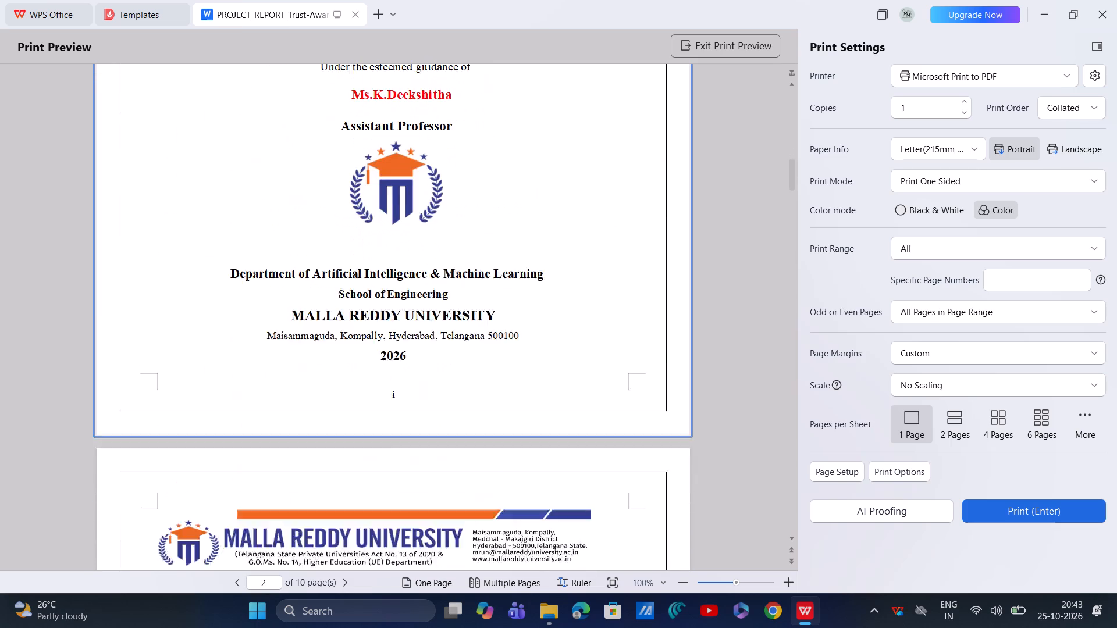
scroll(441, 341, up, 3)
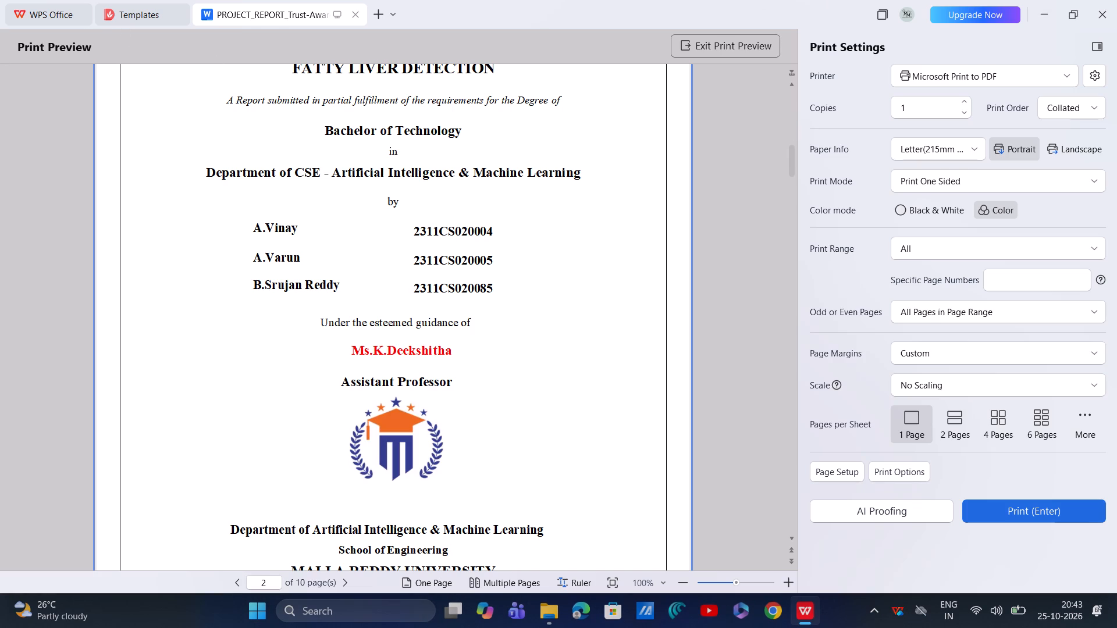
click(726, 50)
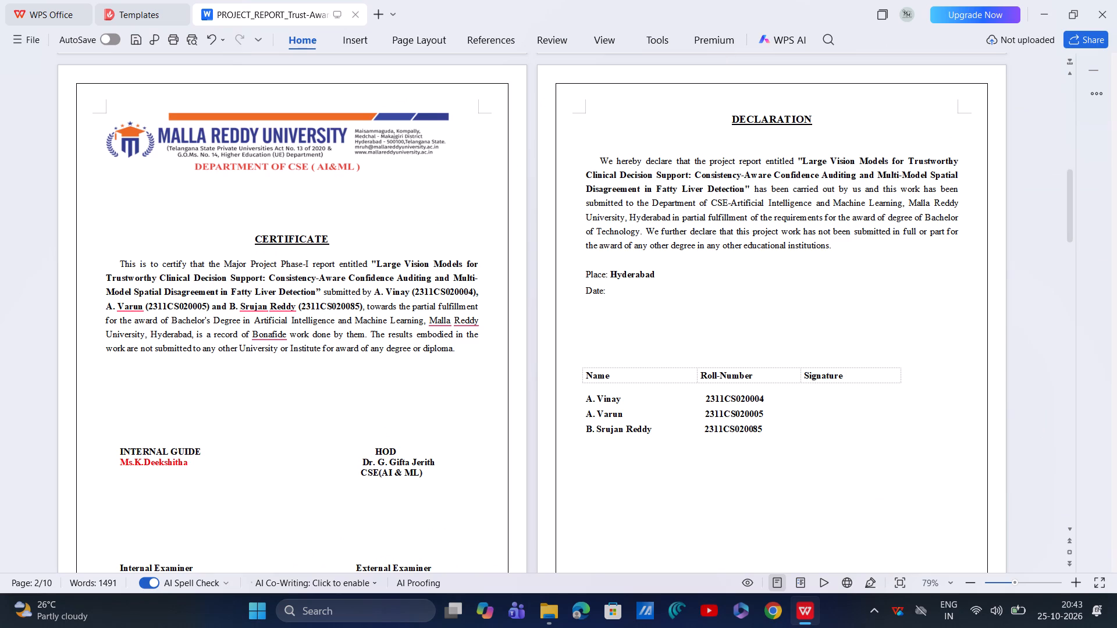
Adjust the outer edges of page 2's student table, narrowing the name column and widening the roll-number column.
scroll(533, 299, up, 7)
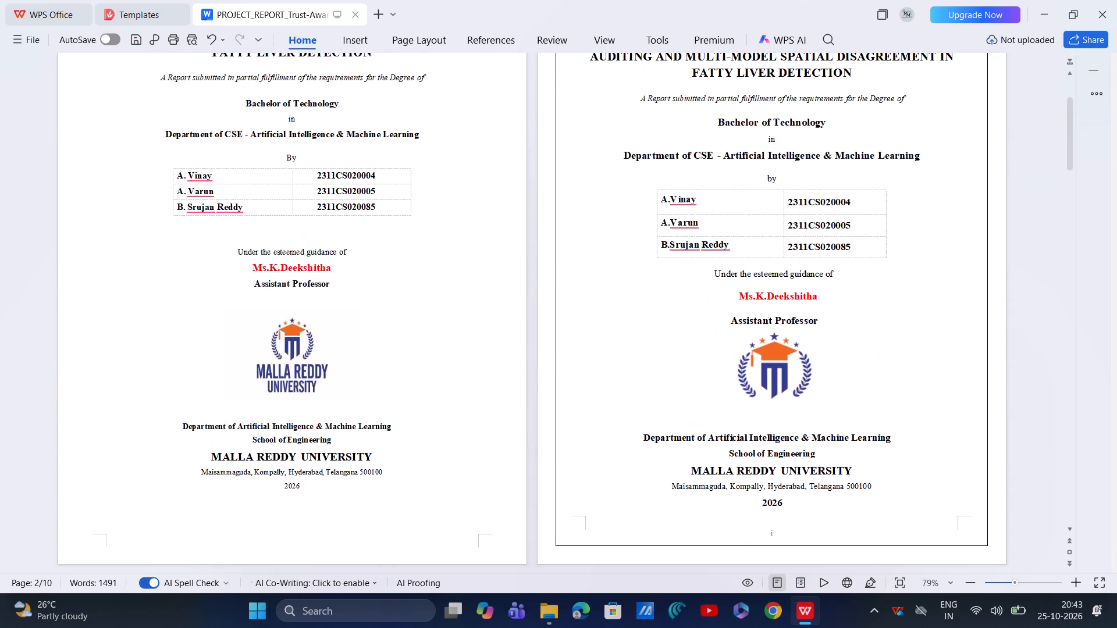
scroll(533, 299, up, 1)
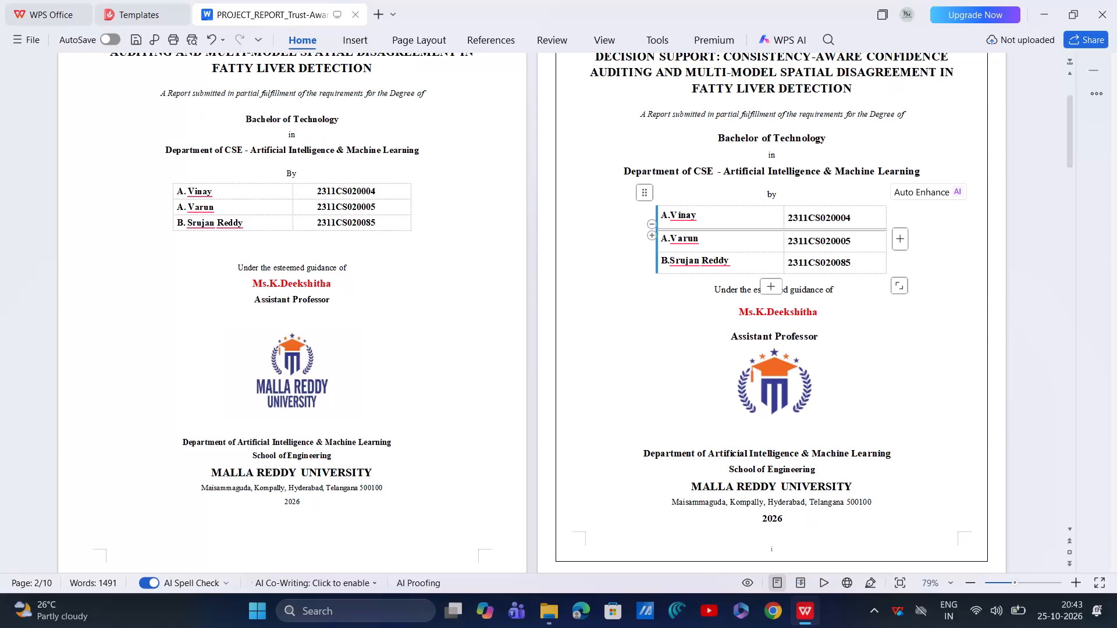
drag(657, 238, 663, 238)
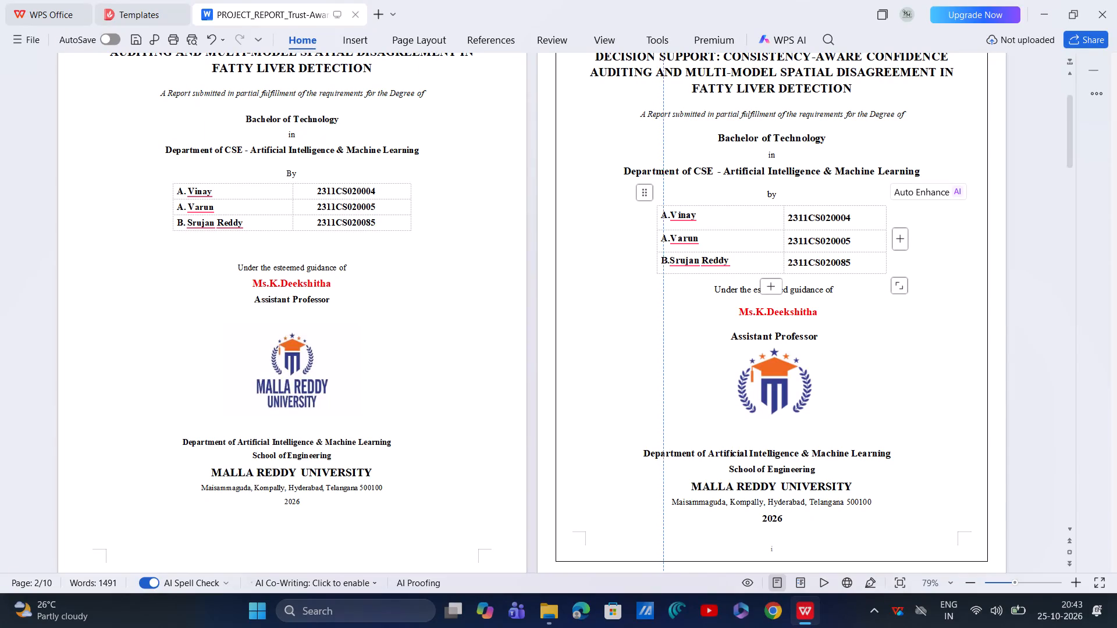
drag(663, 238, 678, 238)
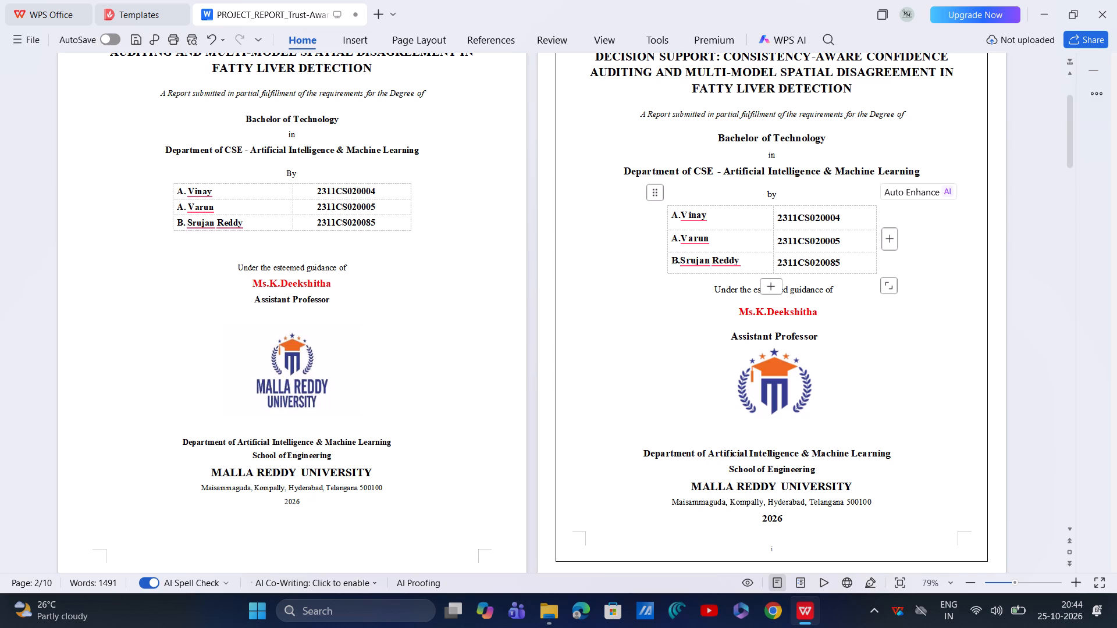
drag(876, 240, 902, 239)
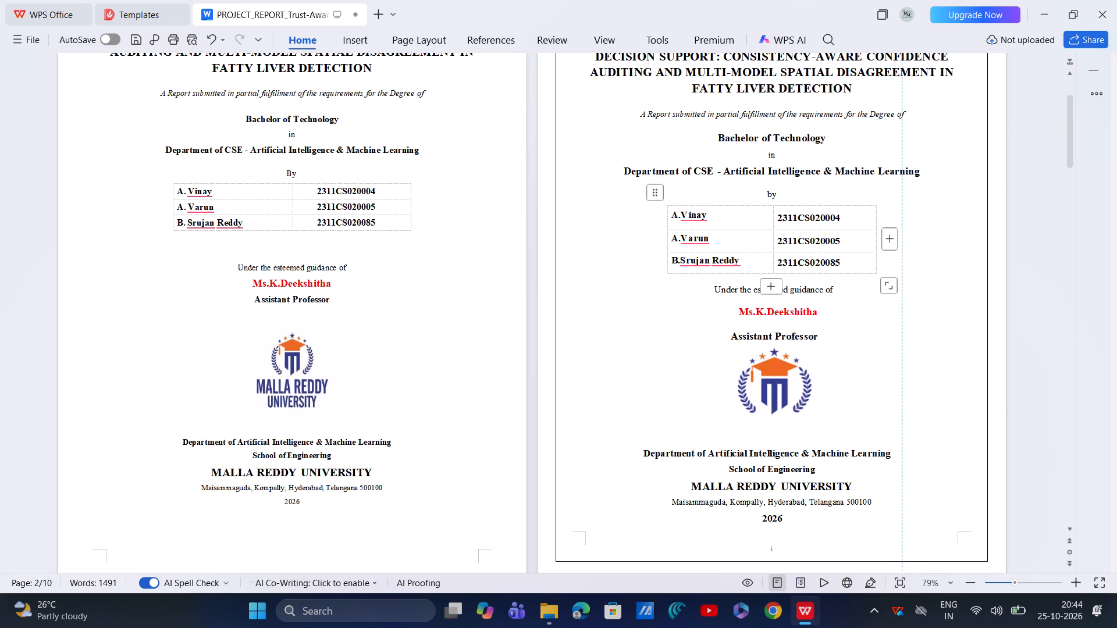
drag(902, 239, 903, 239)
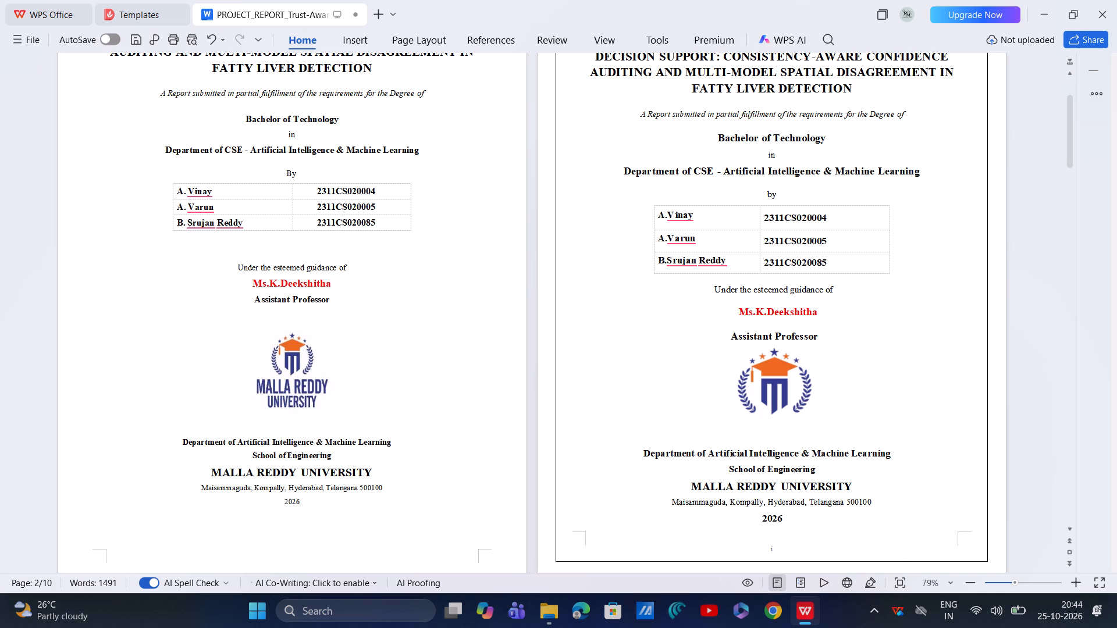
Indent each of the three roll numbers in page 2's student table with two leading spaces.
click(766, 216)
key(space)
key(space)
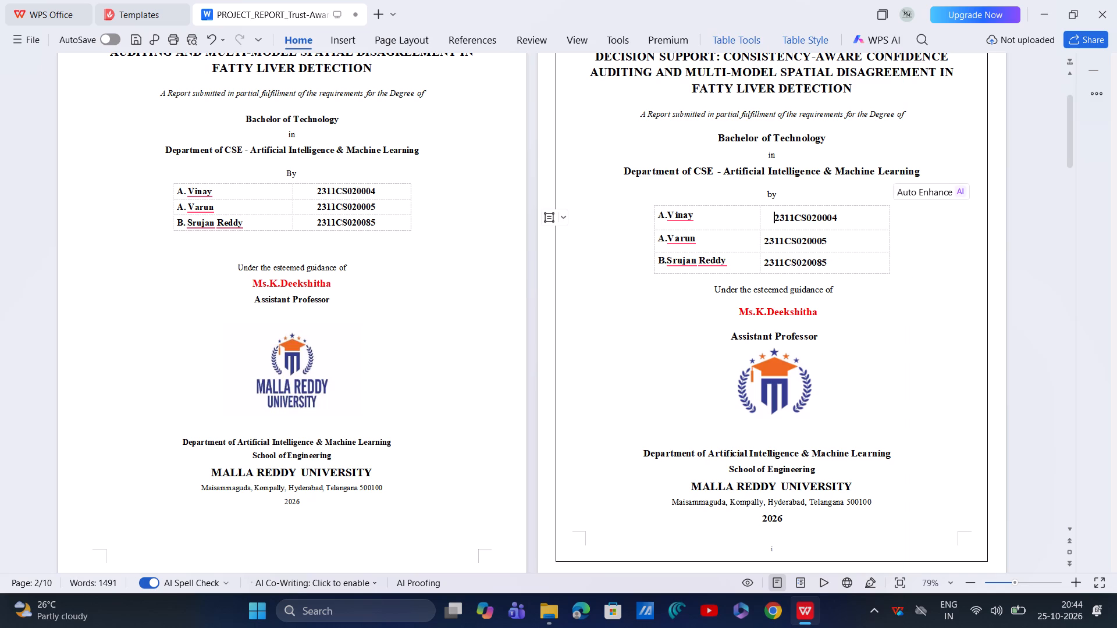
click(767, 240)
key(Left)
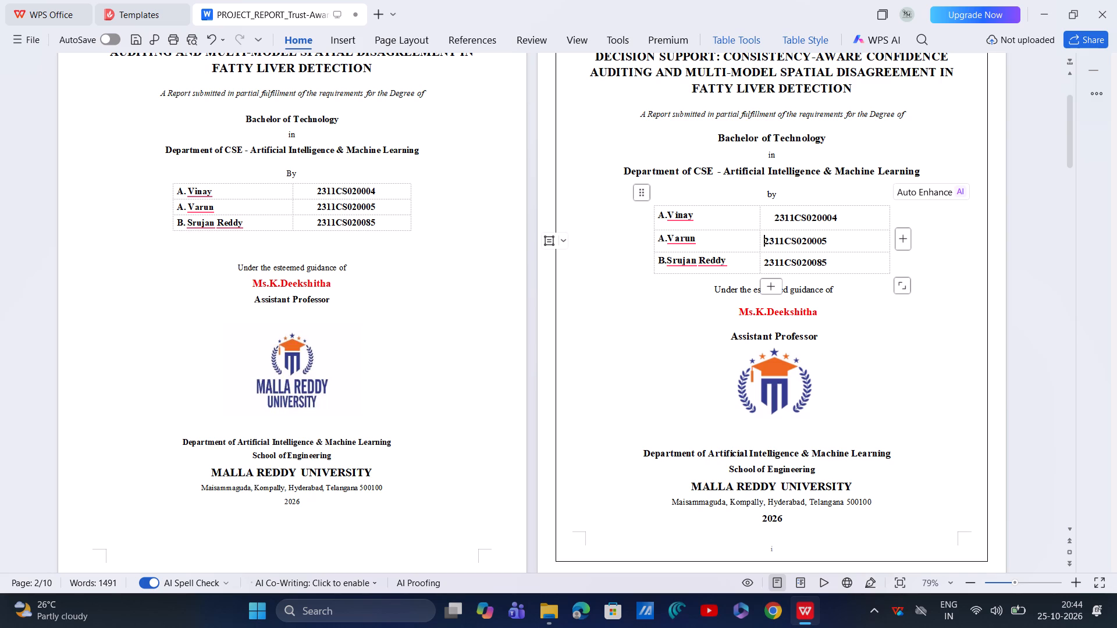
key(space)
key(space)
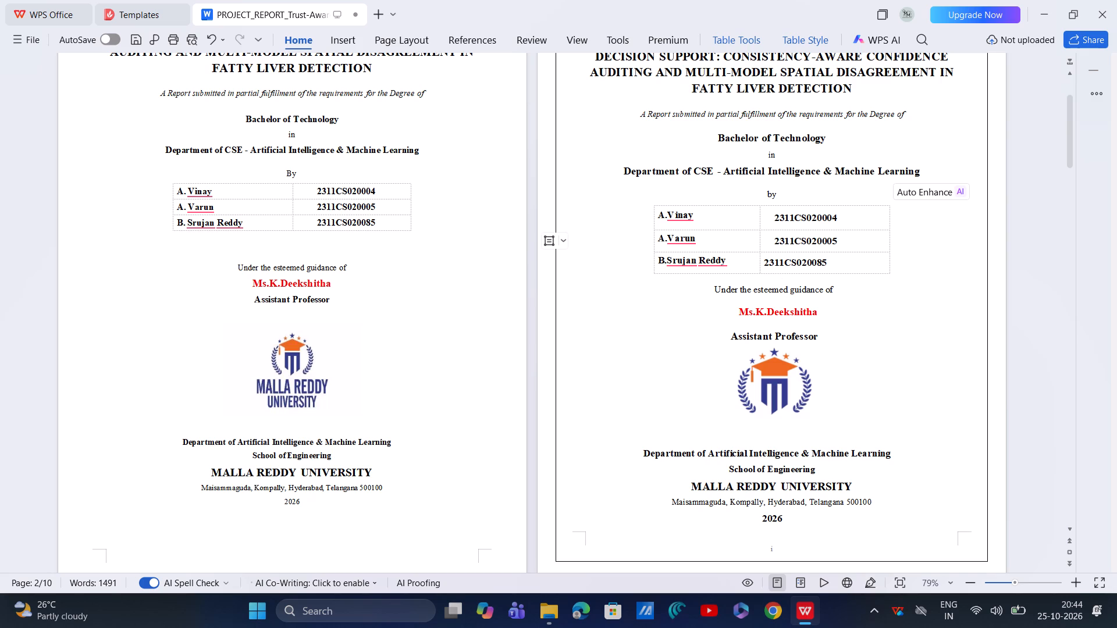
click(764, 258)
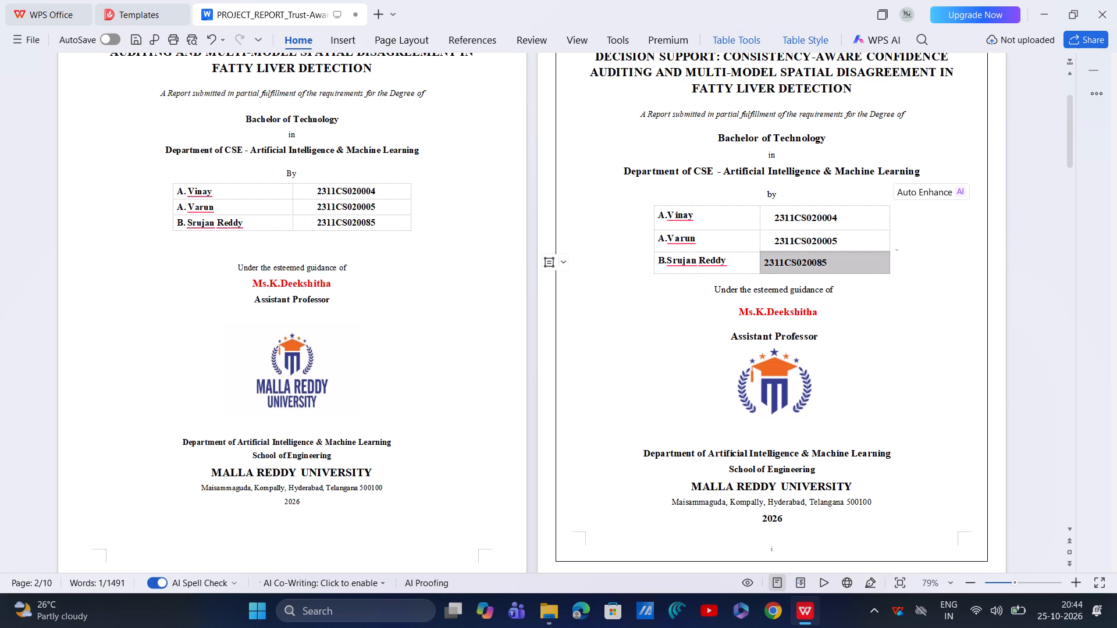
click(778, 261)
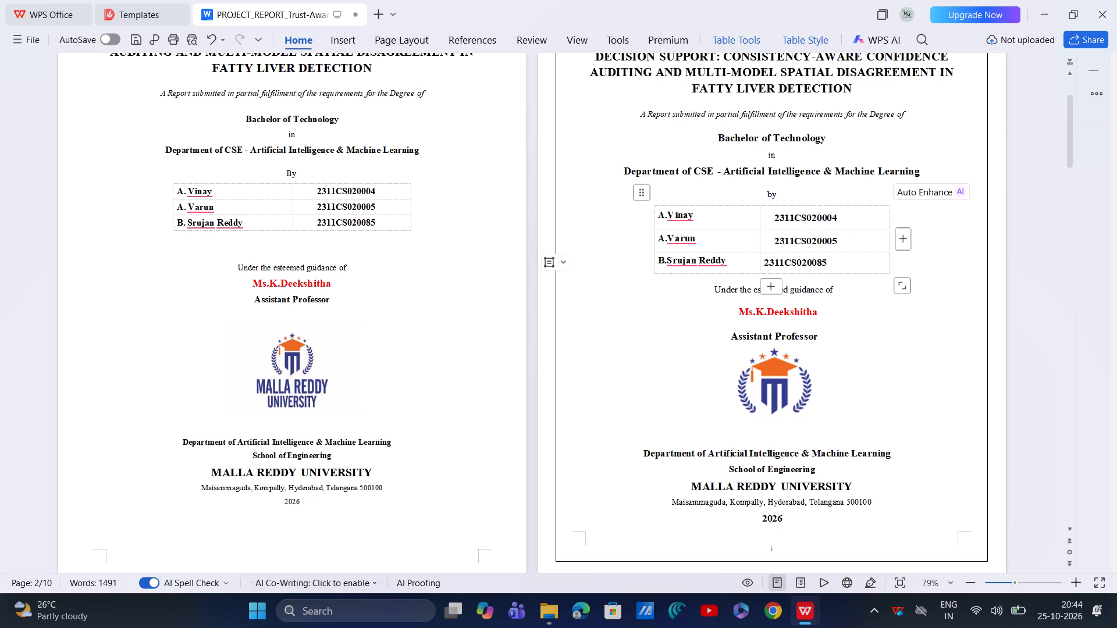
click(767, 261)
key(Left)
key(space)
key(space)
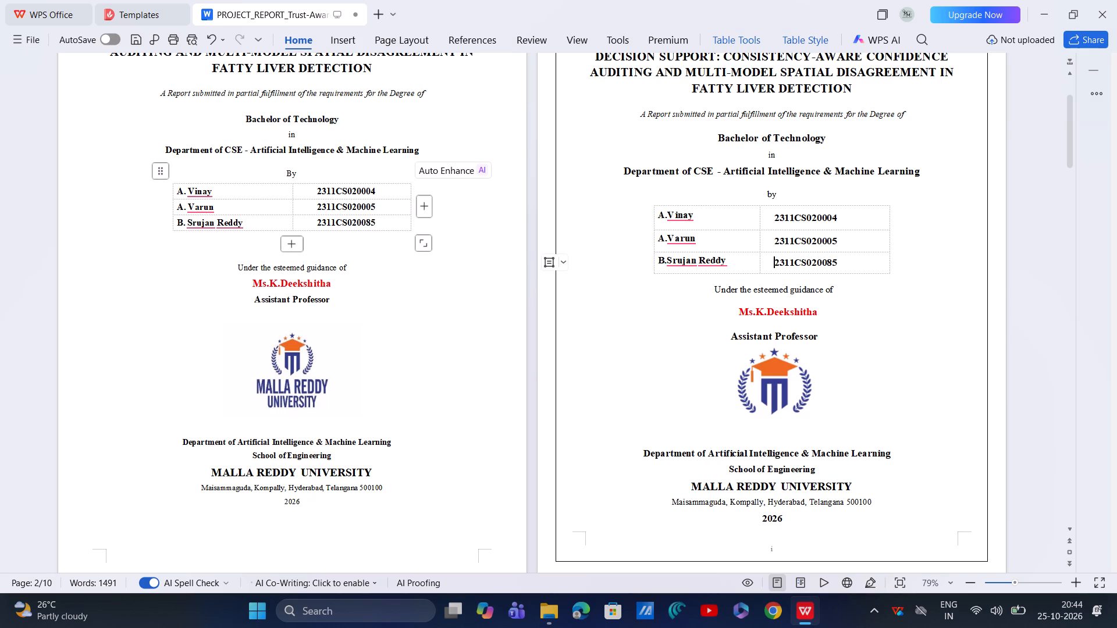
Save the project report with the indented roll numbers.
key(ctrl+s)
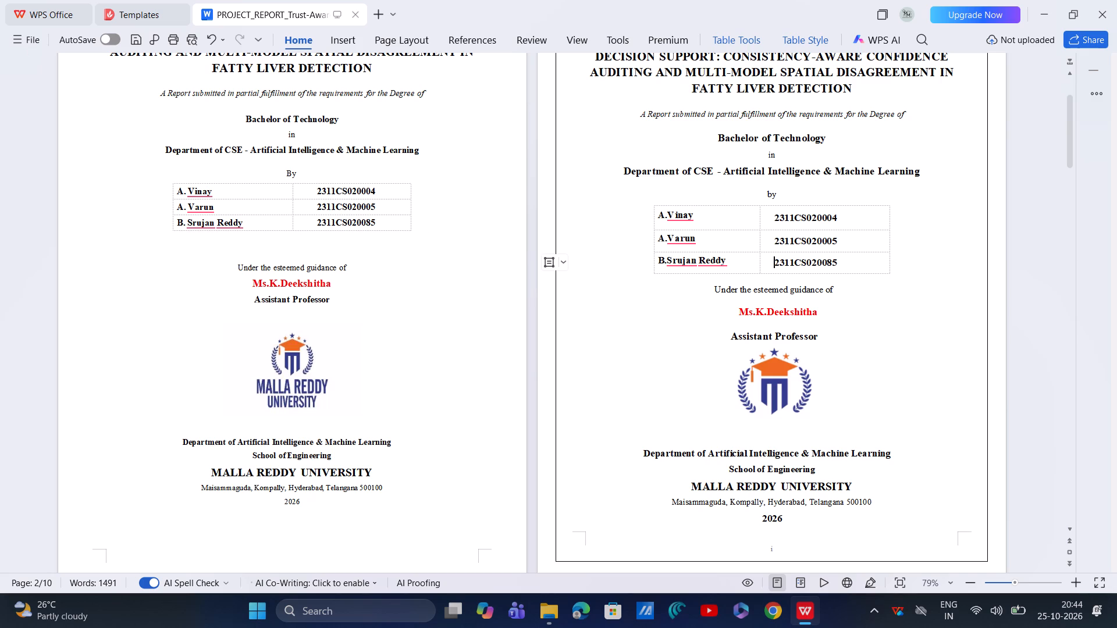
Examine the cover page and inner title page in the print preview, comparing the alignment of their student tables, and return to editing.
click(19, 37)
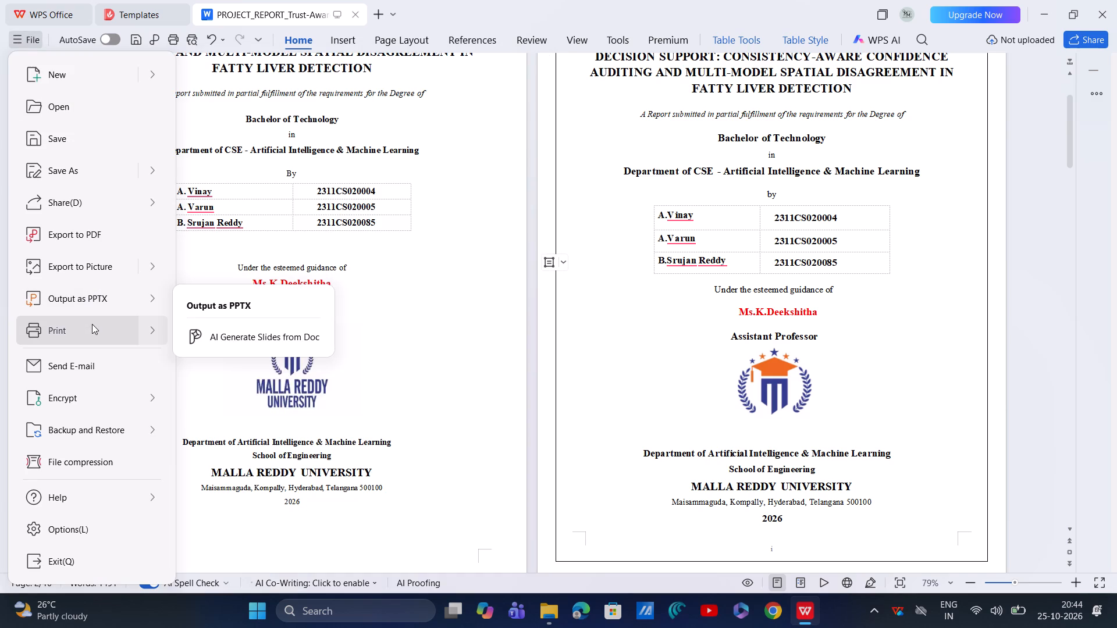
click(194, 403)
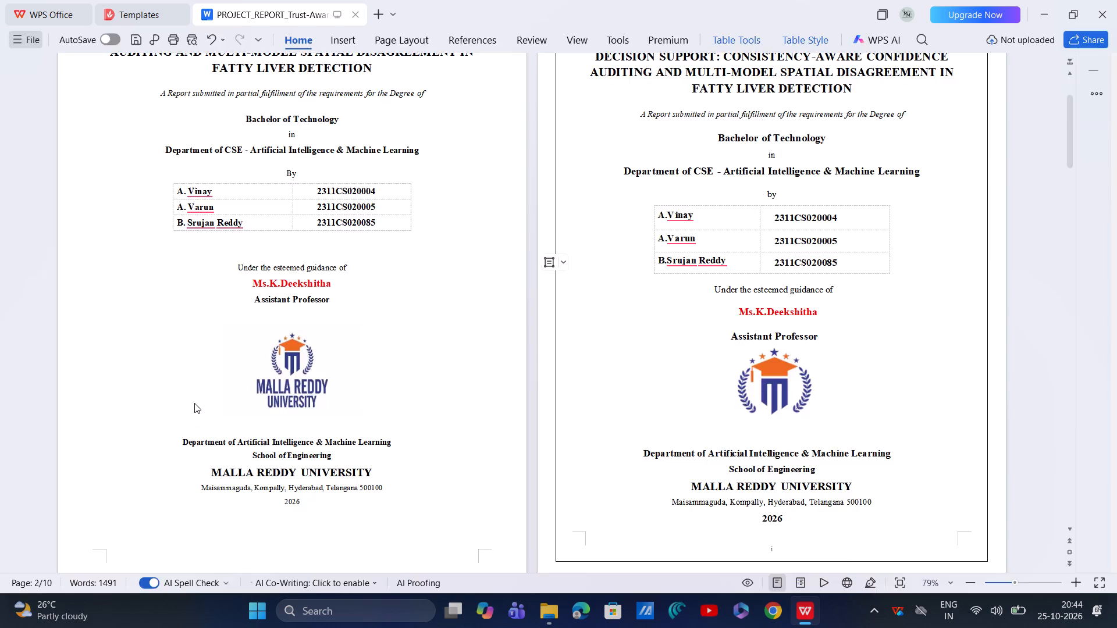
scroll(386, 411, down, 1)
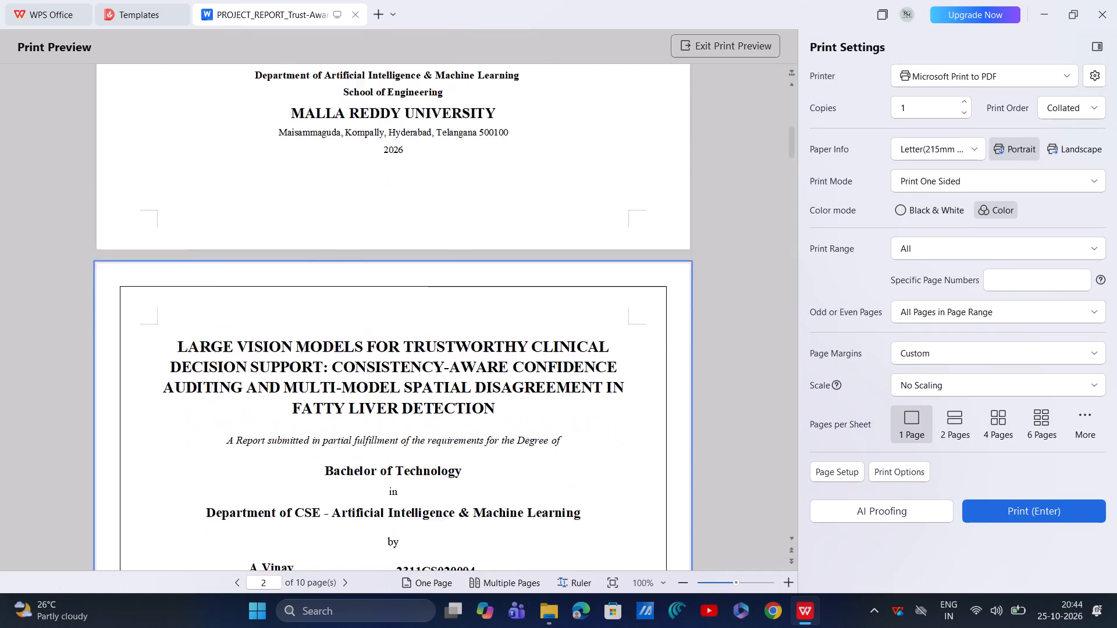
scroll(386, 411, down, 2)
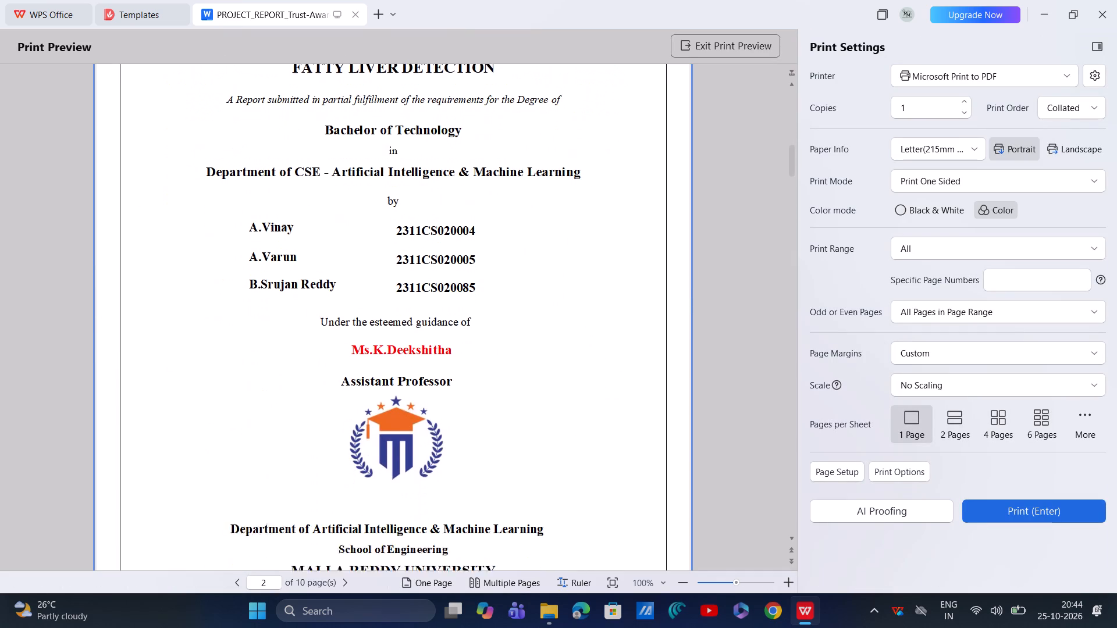
scroll(386, 411, down, 2)
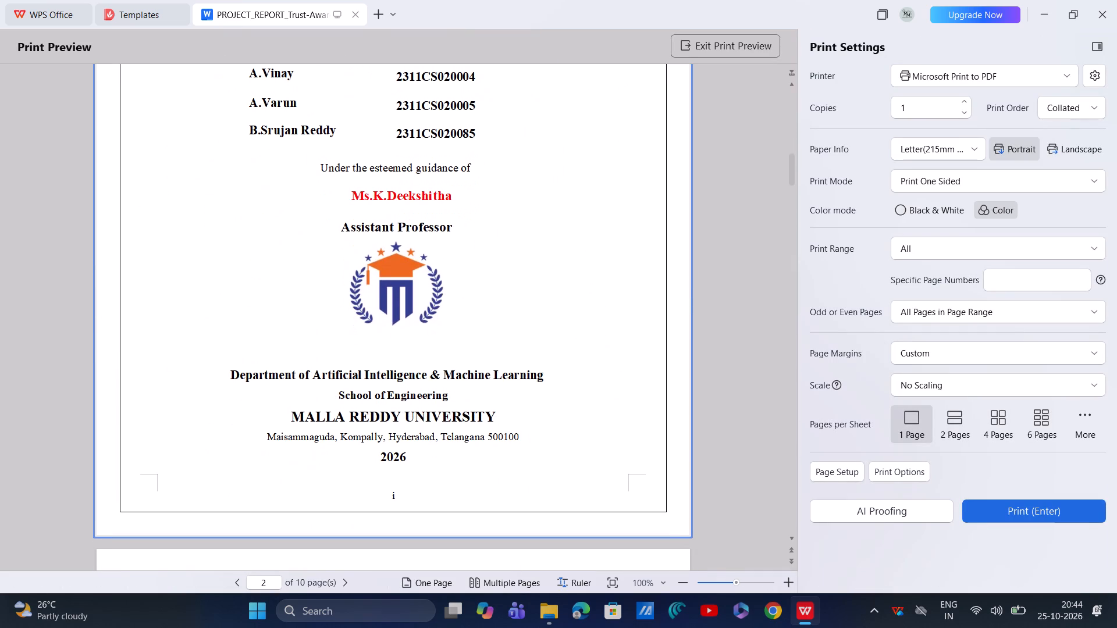
scroll(386, 411, down, 2)
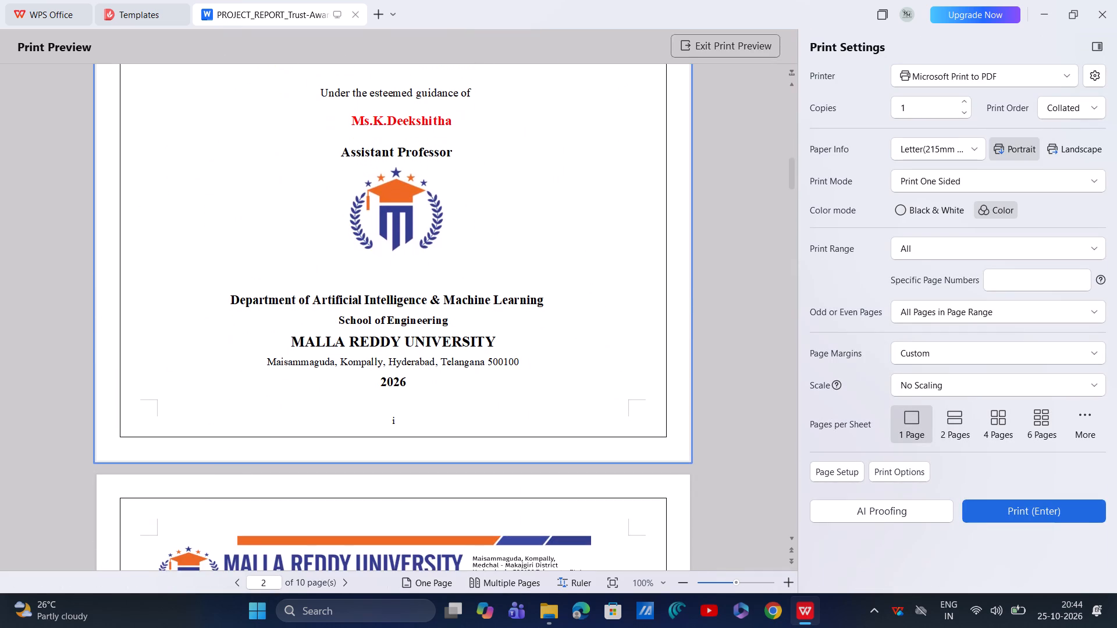
scroll(386, 411, down, 1)
scroll(386, 411, up, 1)
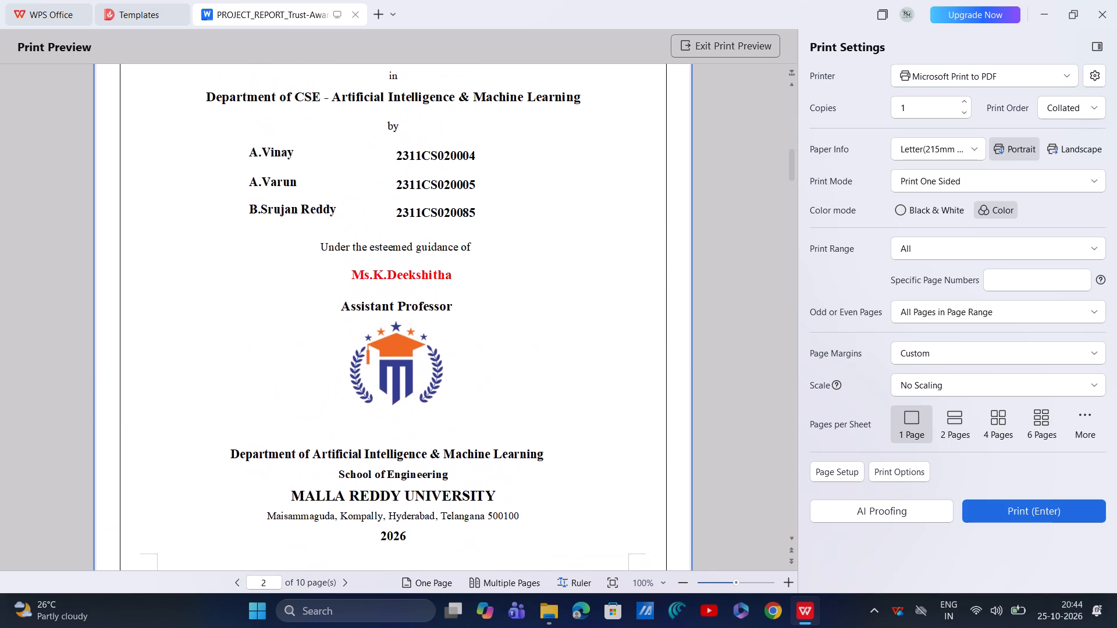
scroll(386, 411, up, 5)
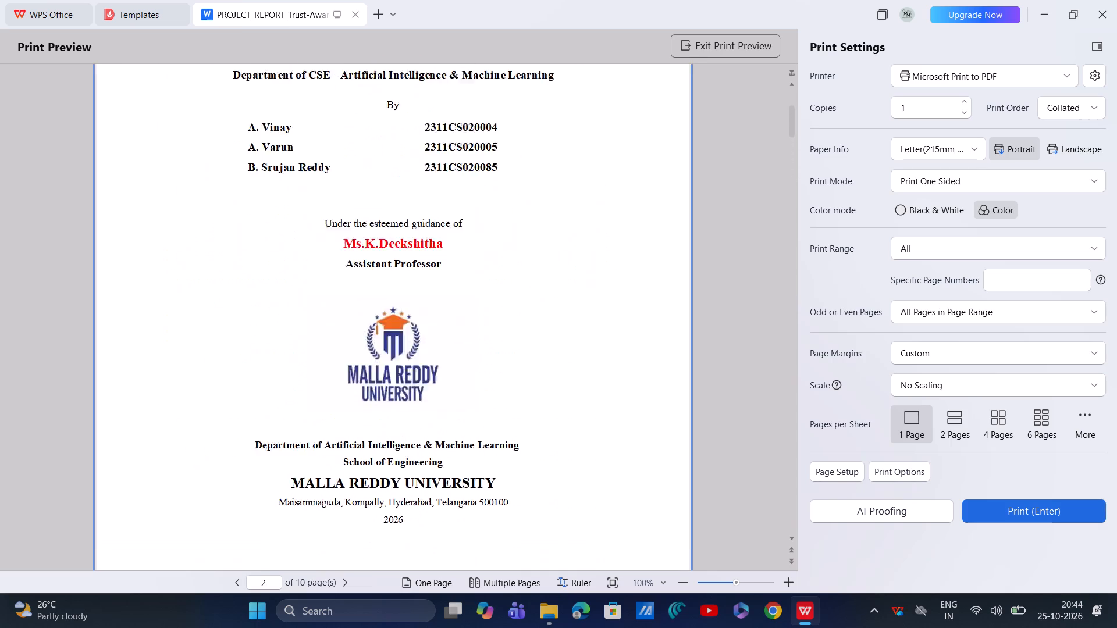
scroll(386, 411, up, 4)
scroll(386, 411, down, 1)
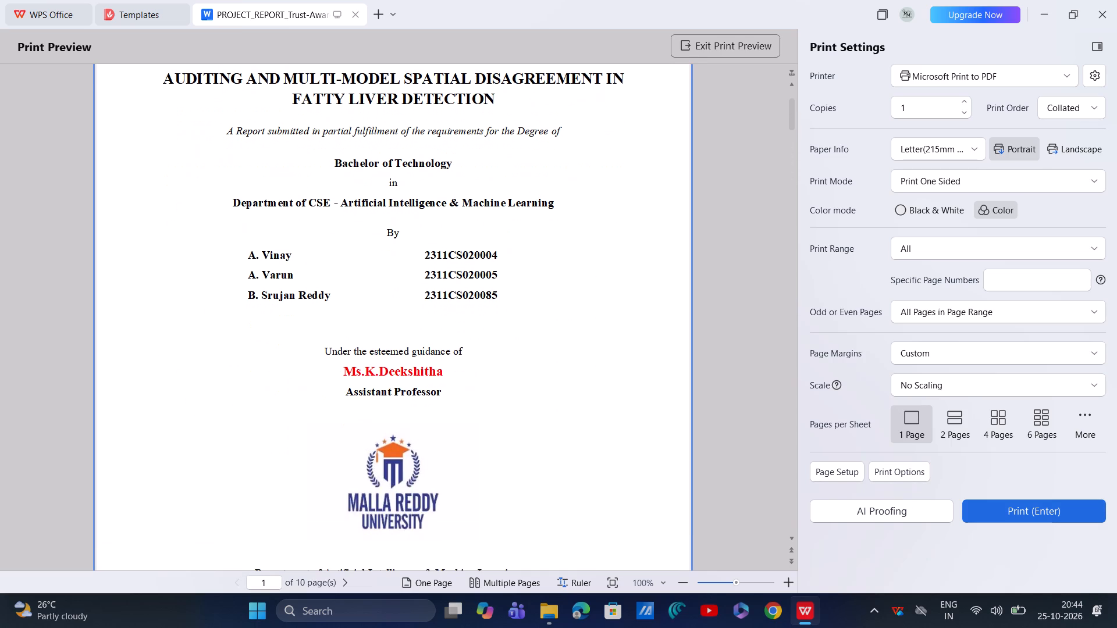
scroll(386, 411, down, 1)
scroll(386, 411, right, 1)
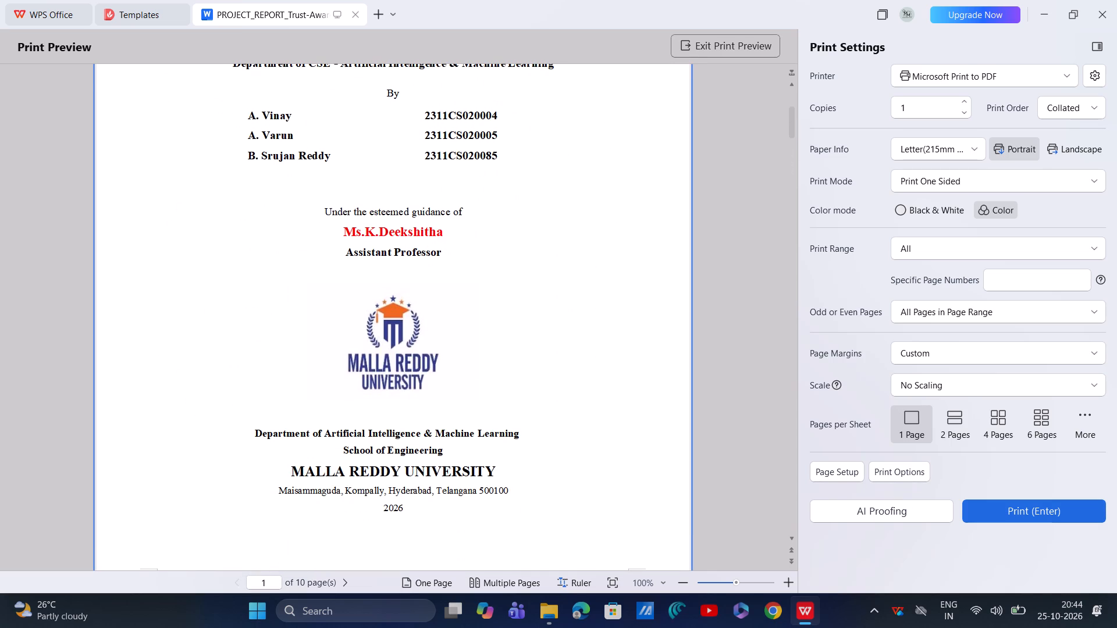
scroll(386, 411, right, 2)
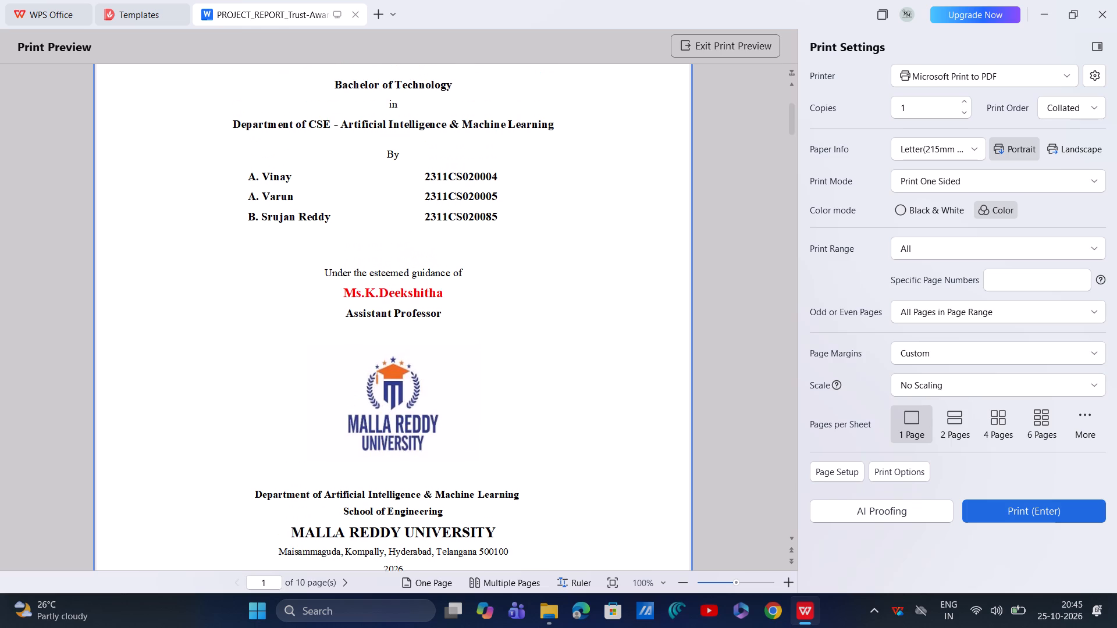
scroll(386, 411, right, 1)
scroll(386, 411, up, 3)
scroll(386, 411, down, 5)
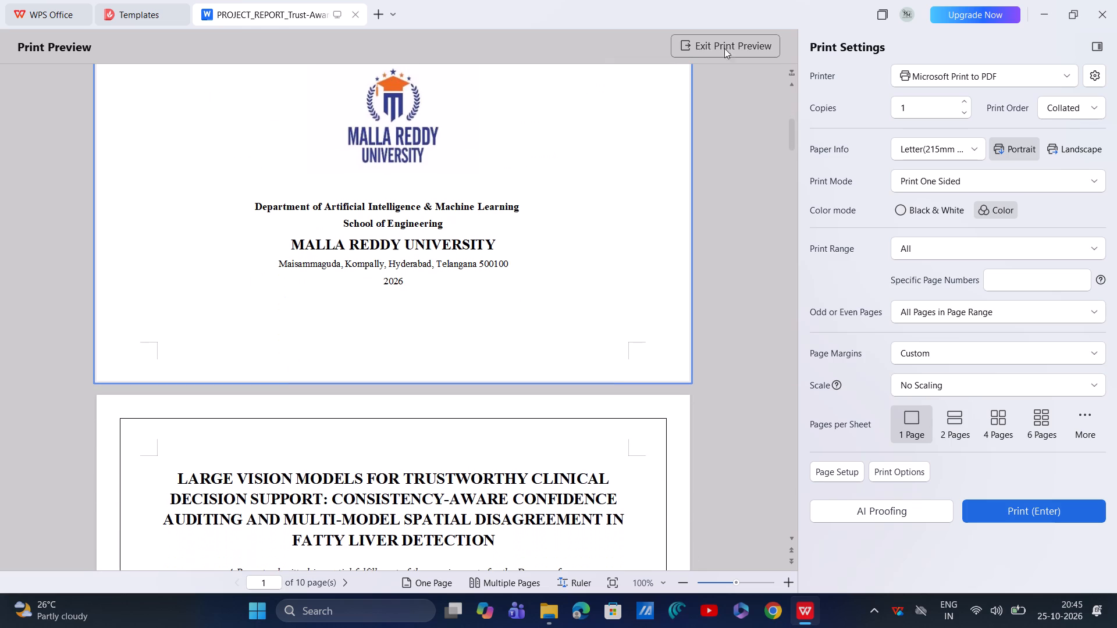
click(741, 49)
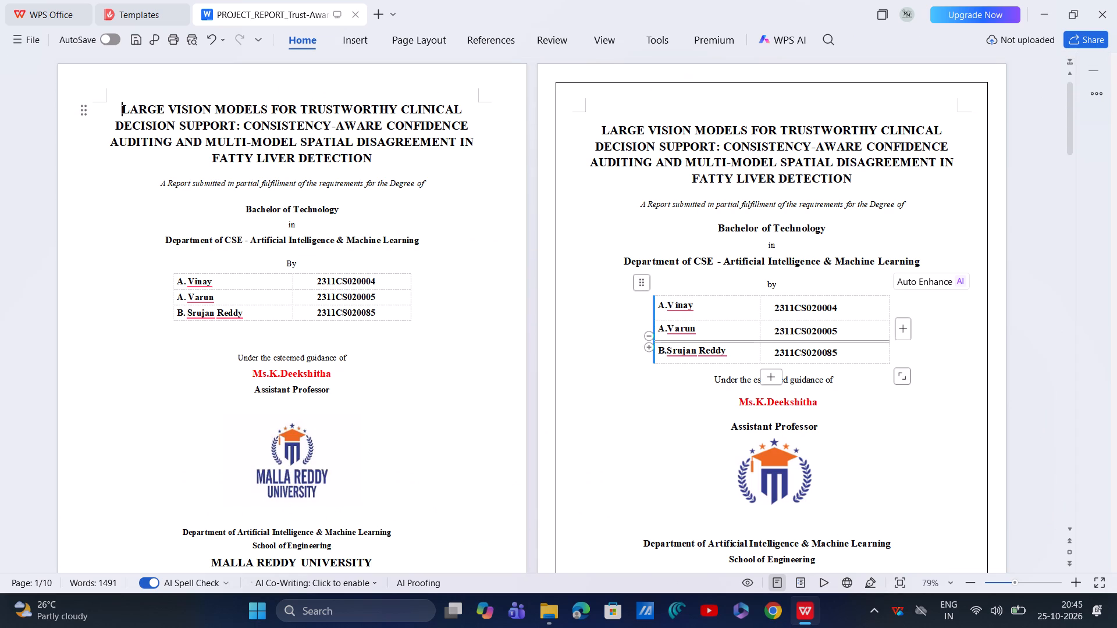
Narrow page 2's student table by moving its left edge inward, and shift the column divider toward the roll numbers to widen the name column.
drag(654, 332, 712, 331)
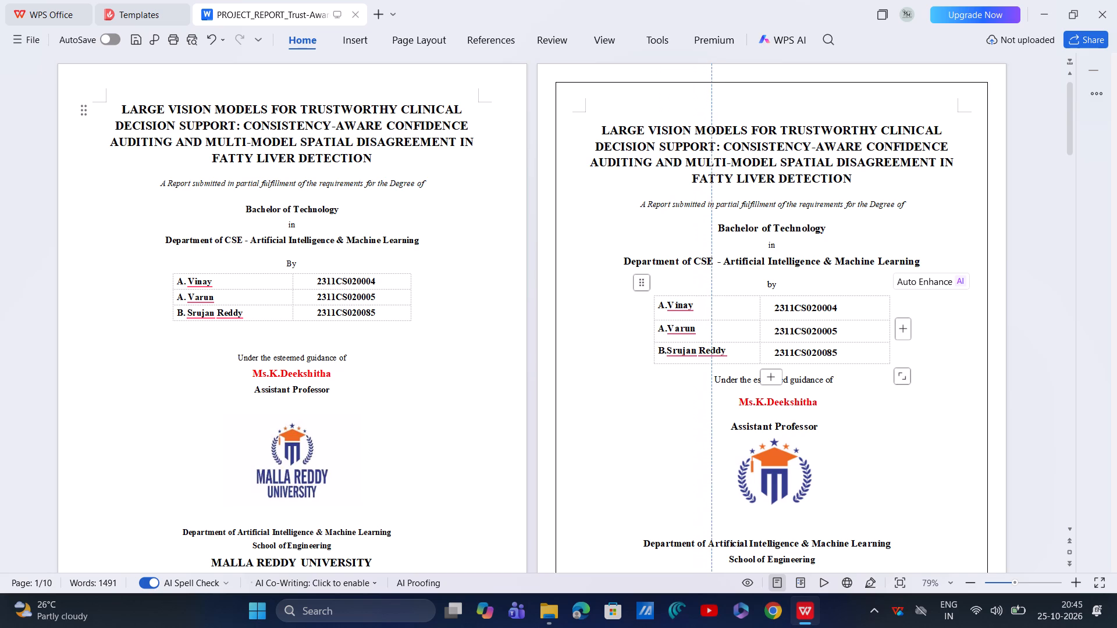
drag(712, 331, 700, 331)
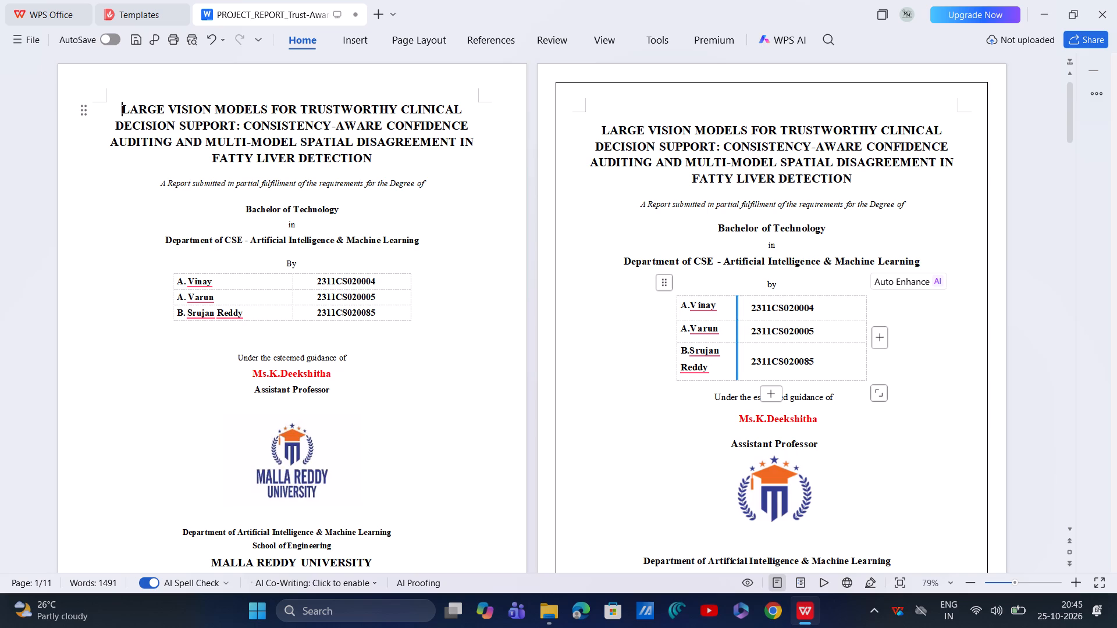
drag(738, 333, 758, 334)
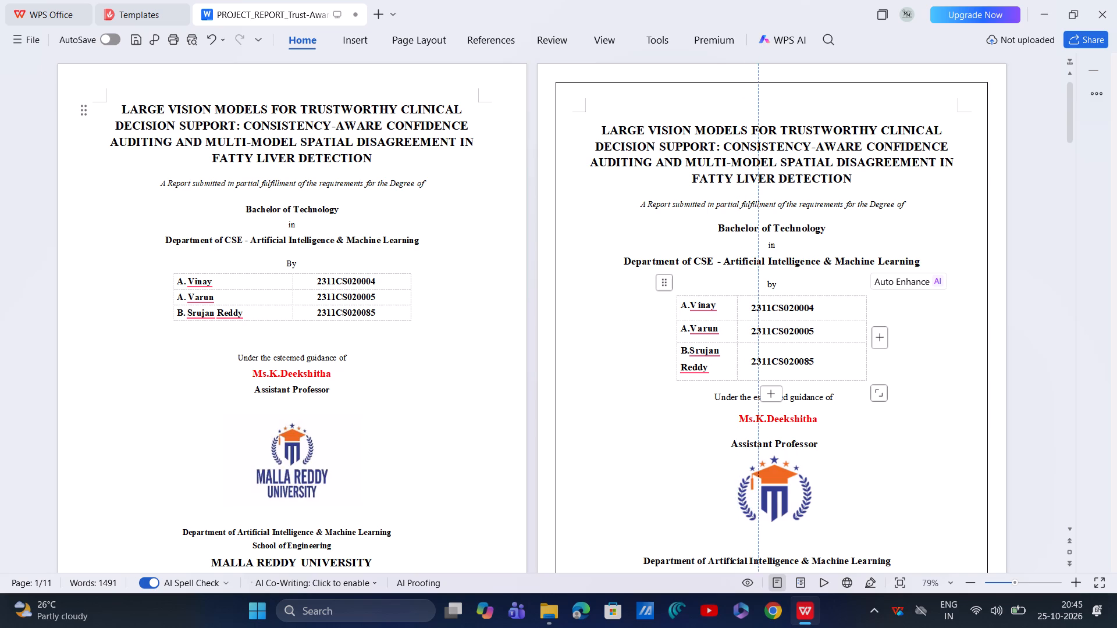
drag(758, 334, 759, 333)
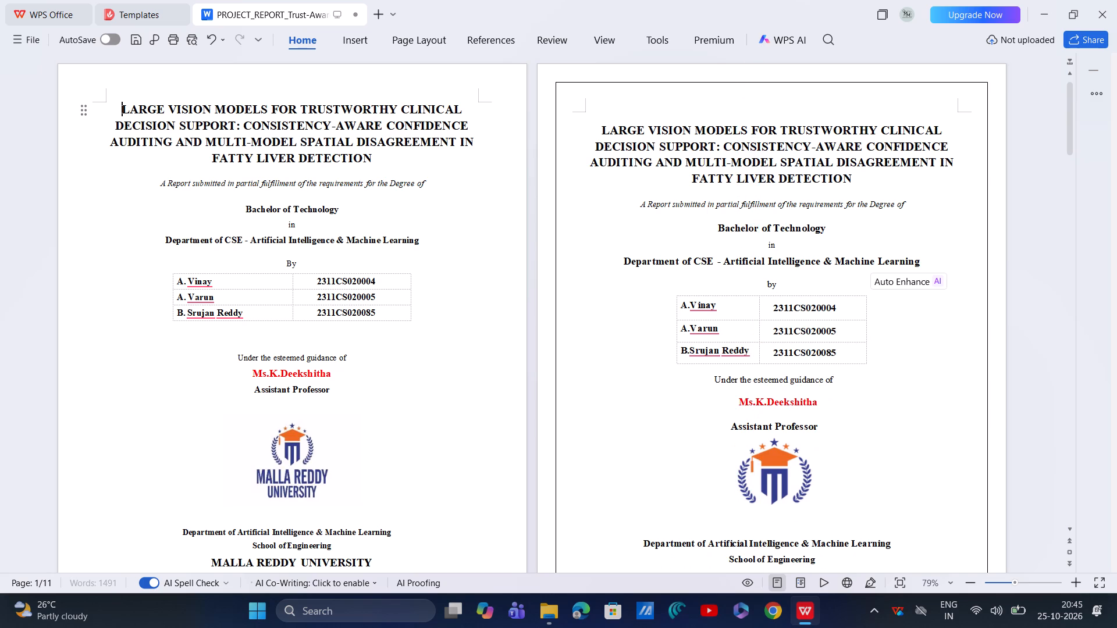
scroll(616, 402, down, 2)
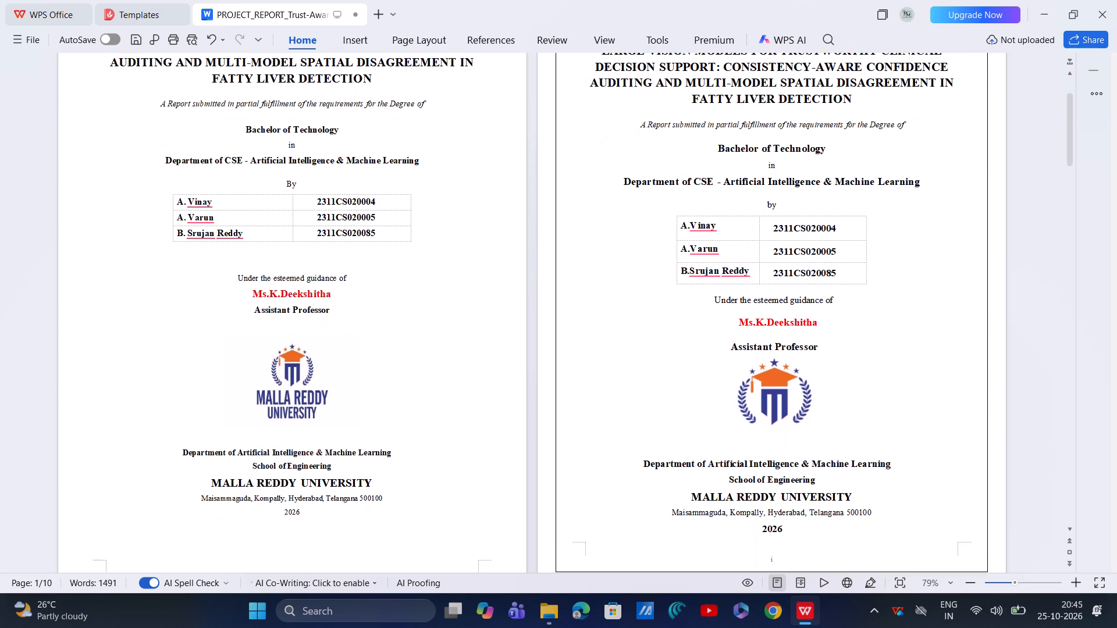
scroll(616, 402, down, 1)
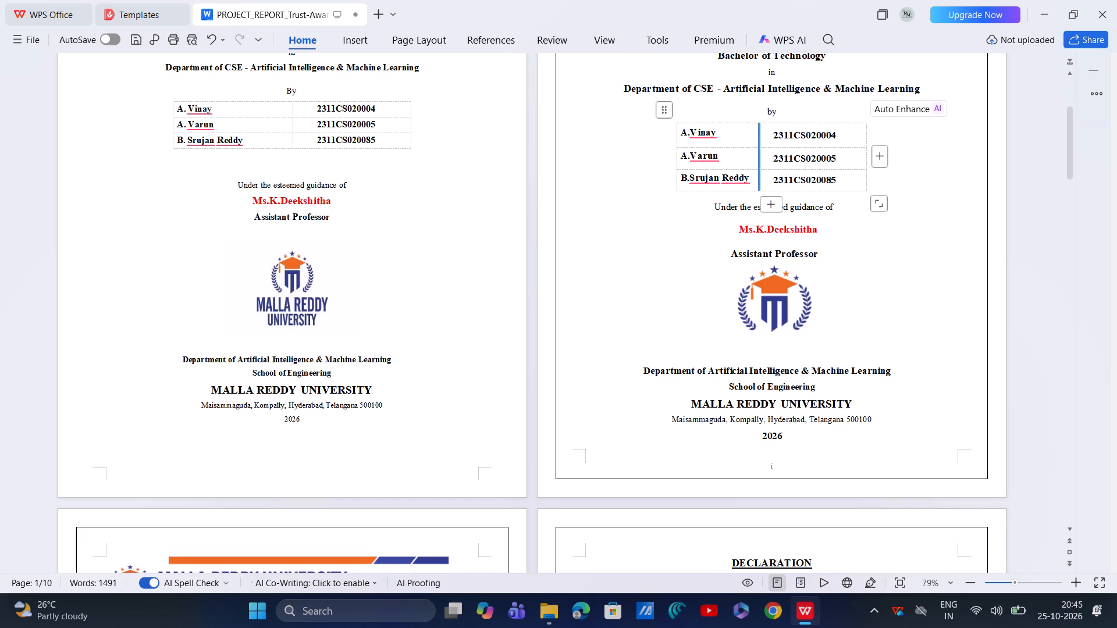
drag(760, 158, 765, 158)
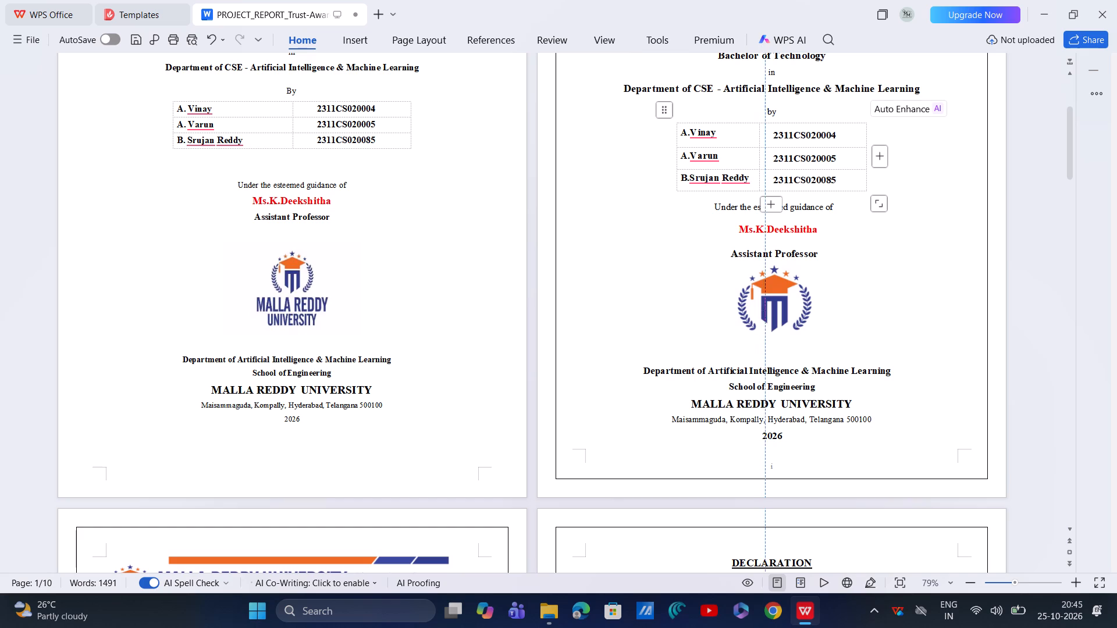
drag(765, 158, 770, 159)
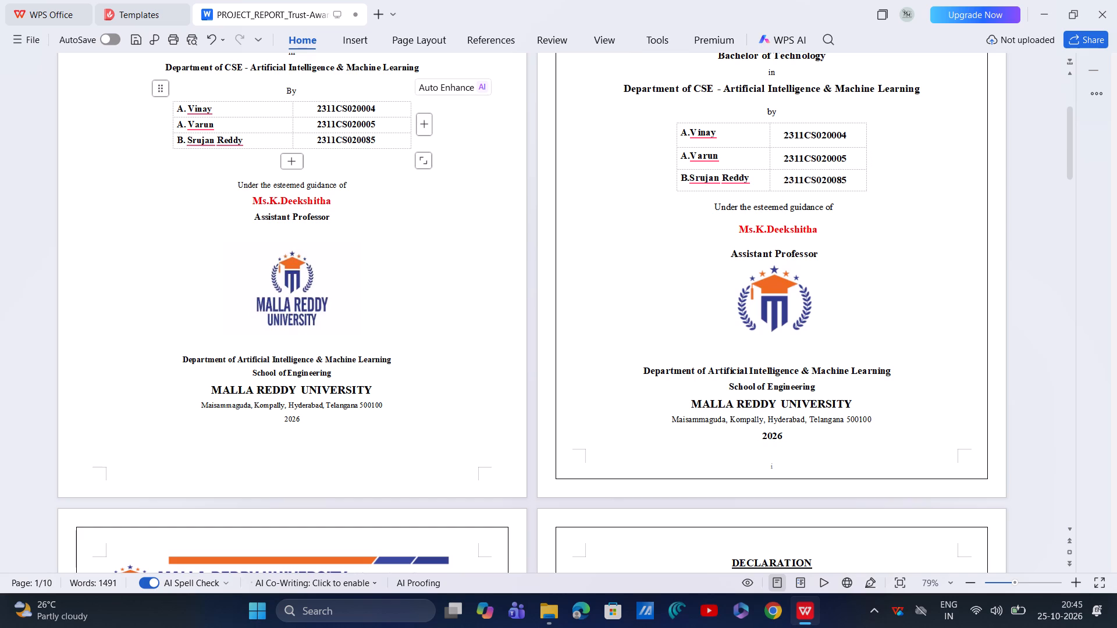
Examine the cover page and inner title page in the print preview, comparing how their student tables are aligned.
click(15, 41)
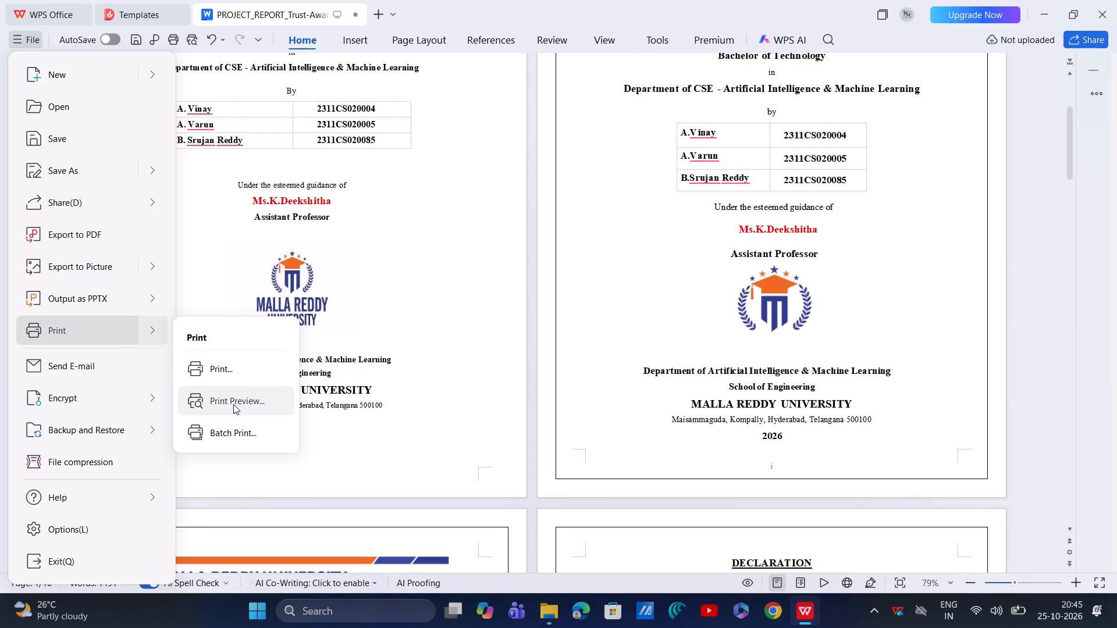
click(233, 404)
scroll(447, 370, down, 1)
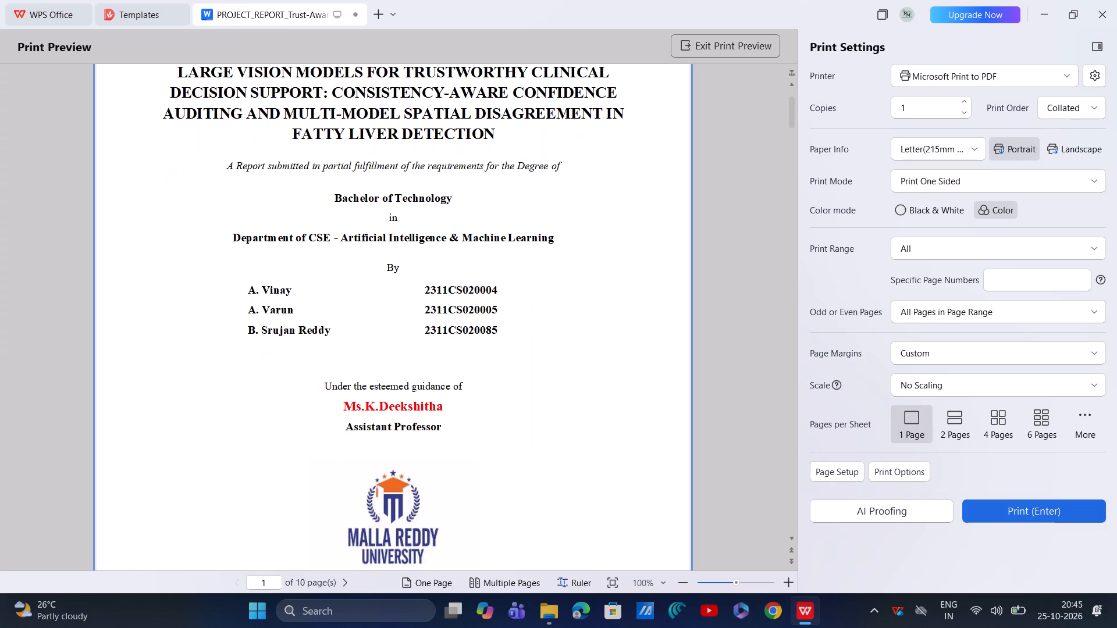
scroll(447, 370, down, 3)
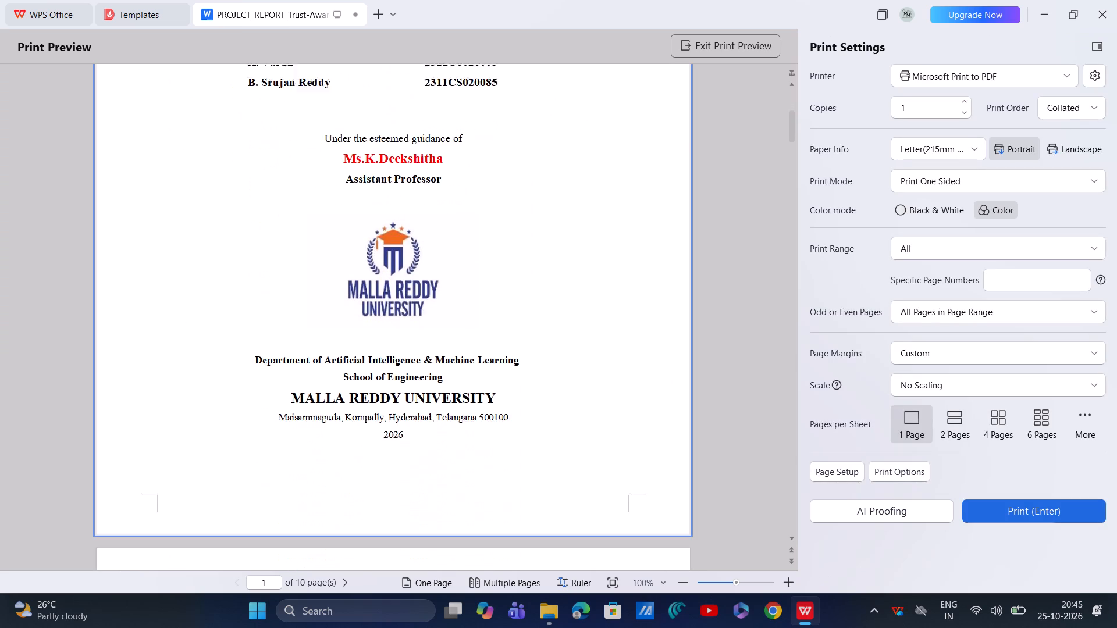
scroll(447, 370, down, 4)
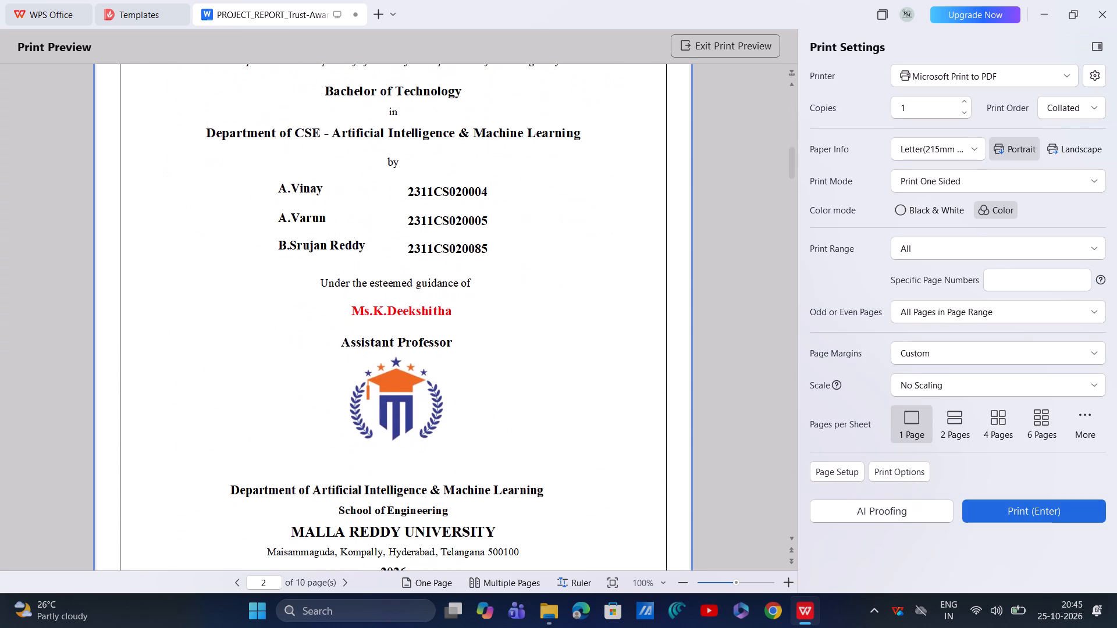
scroll(447, 370, down, 3)
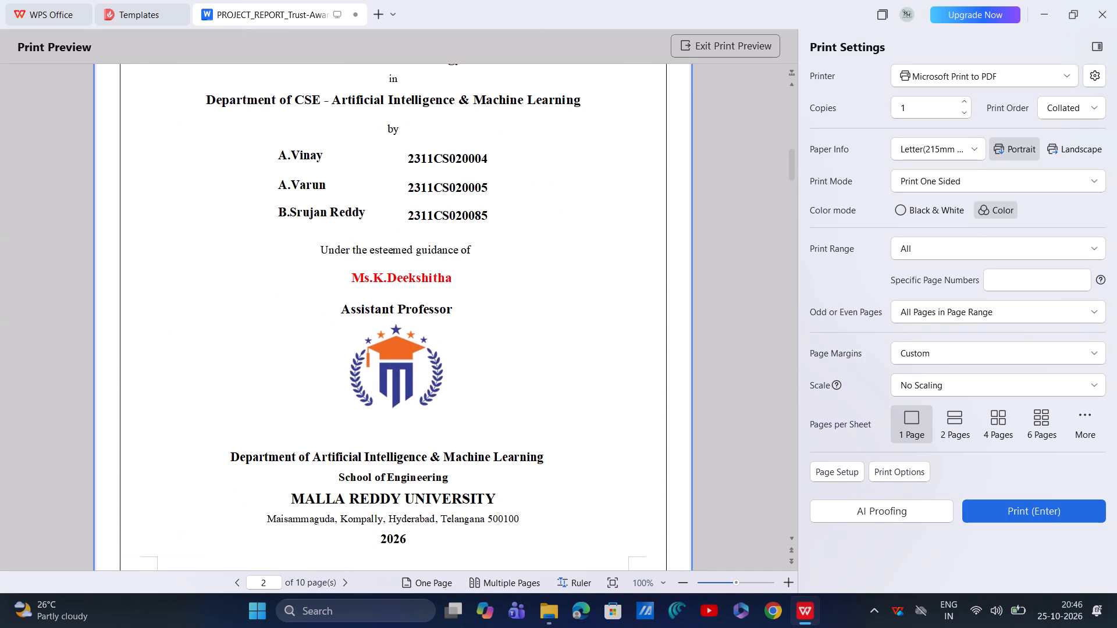
scroll(447, 370, up, 2)
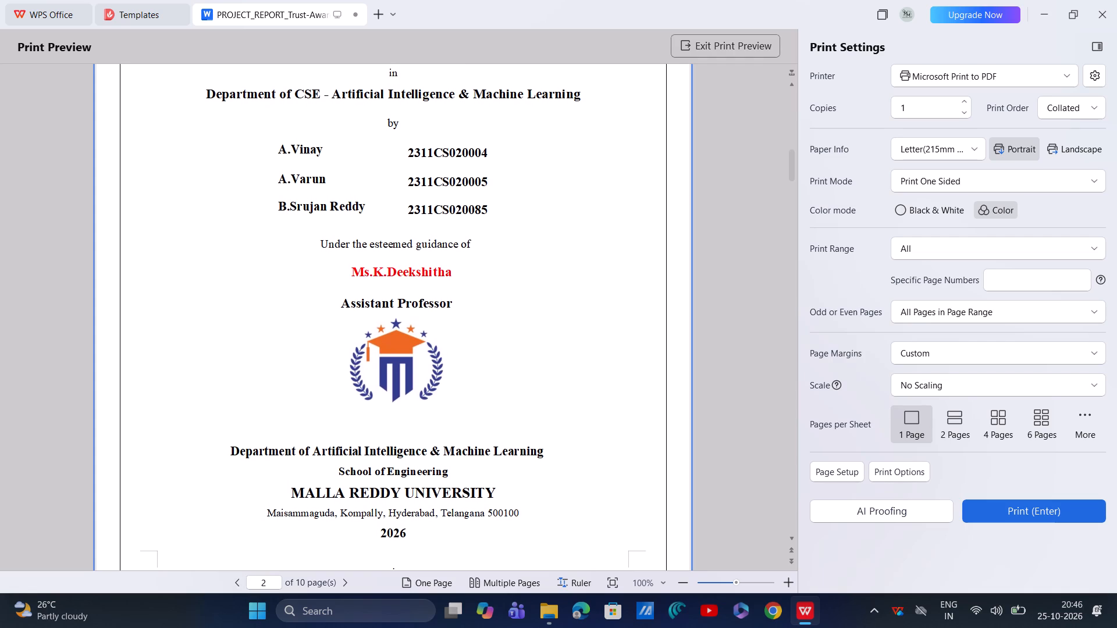
scroll(447, 370, up, 2)
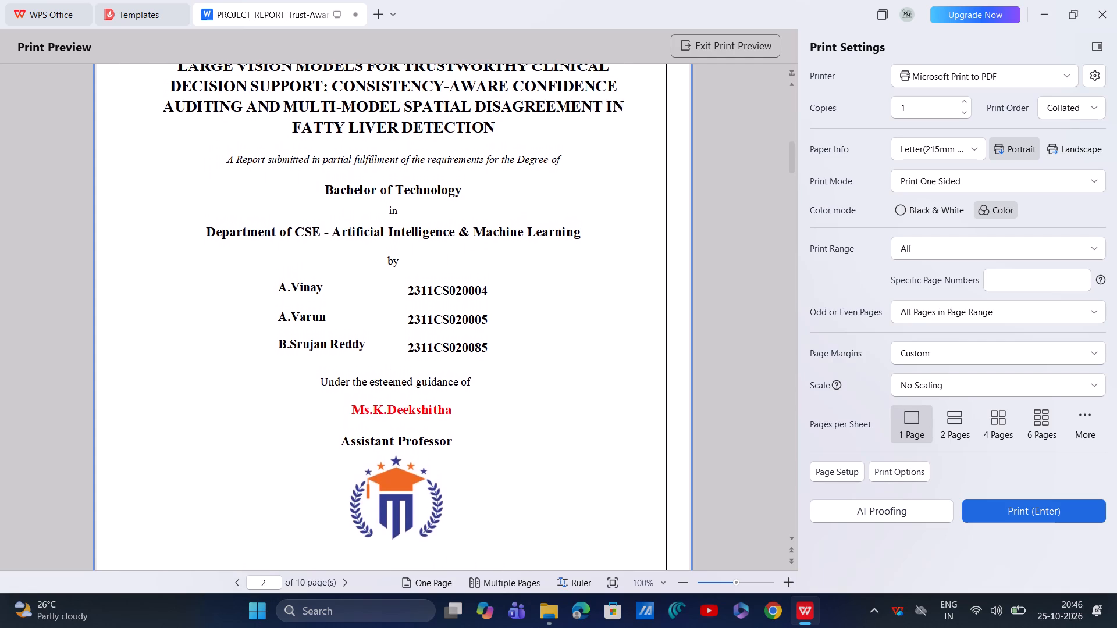
scroll(447, 370, up, 1)
scroll(447, 370, down, 2)
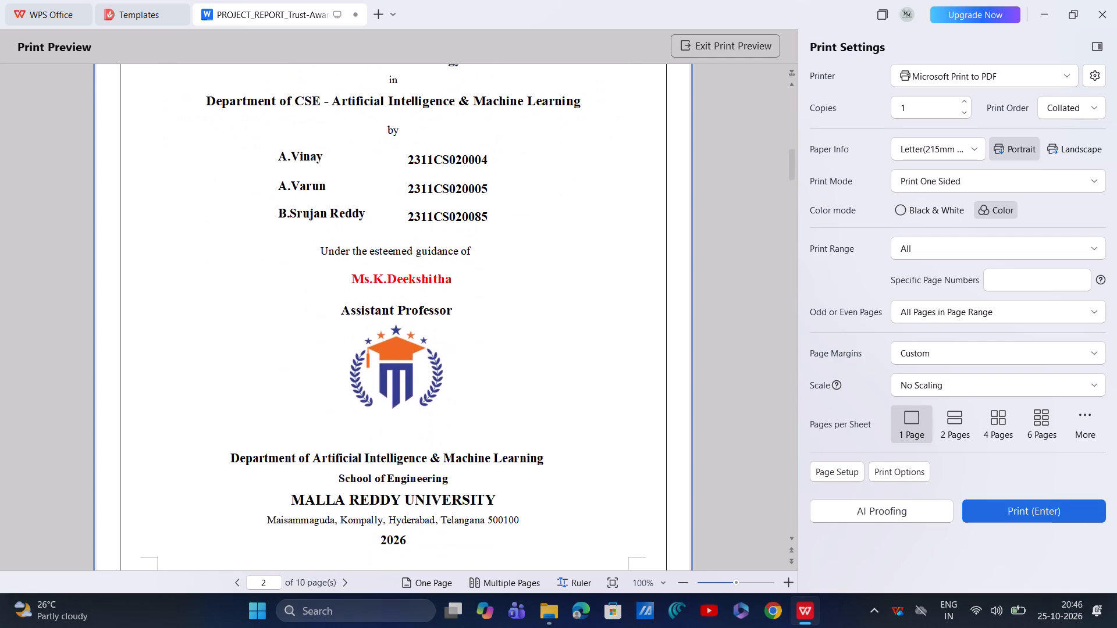
scroll(447, 370, down, 1)
scroll(447, 370, up, 1)
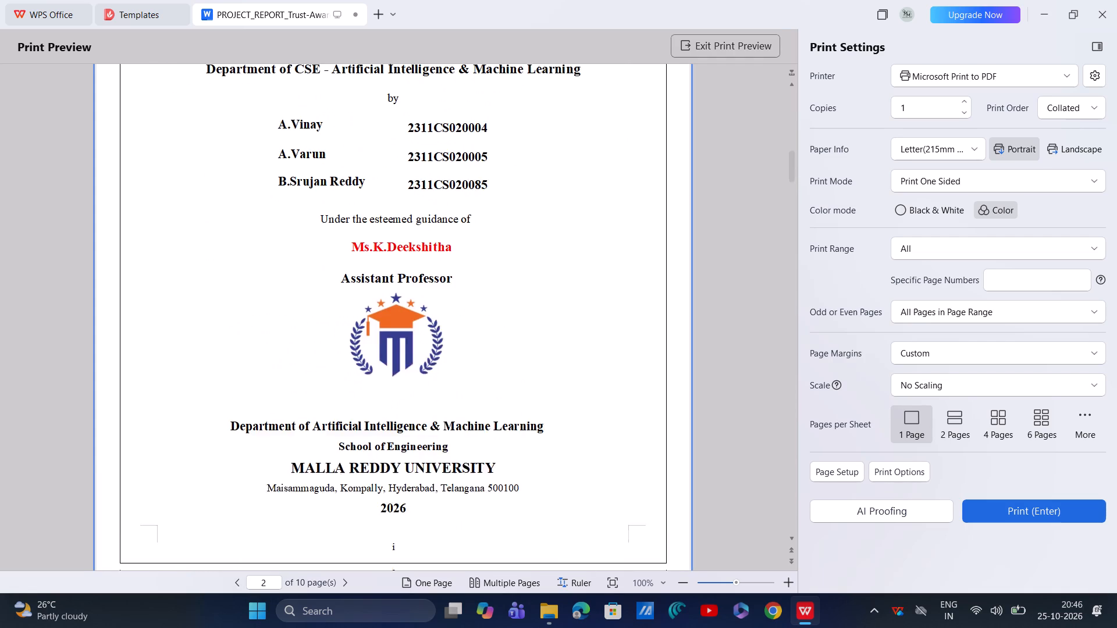
scroll(447, 370, up, 7)
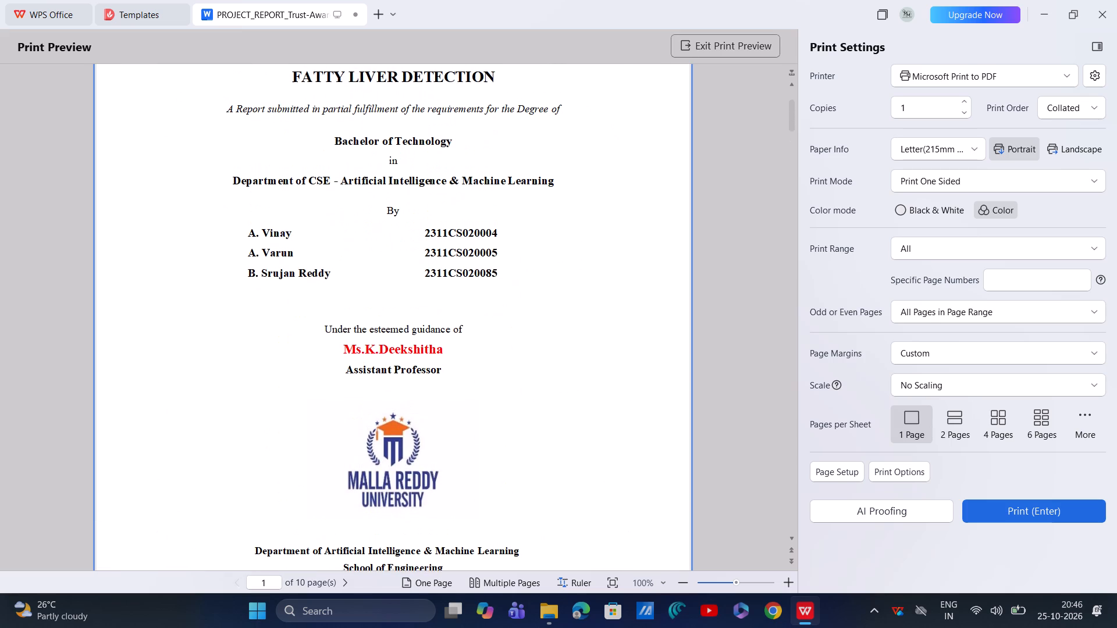
scroll(447, 370, up, 1)
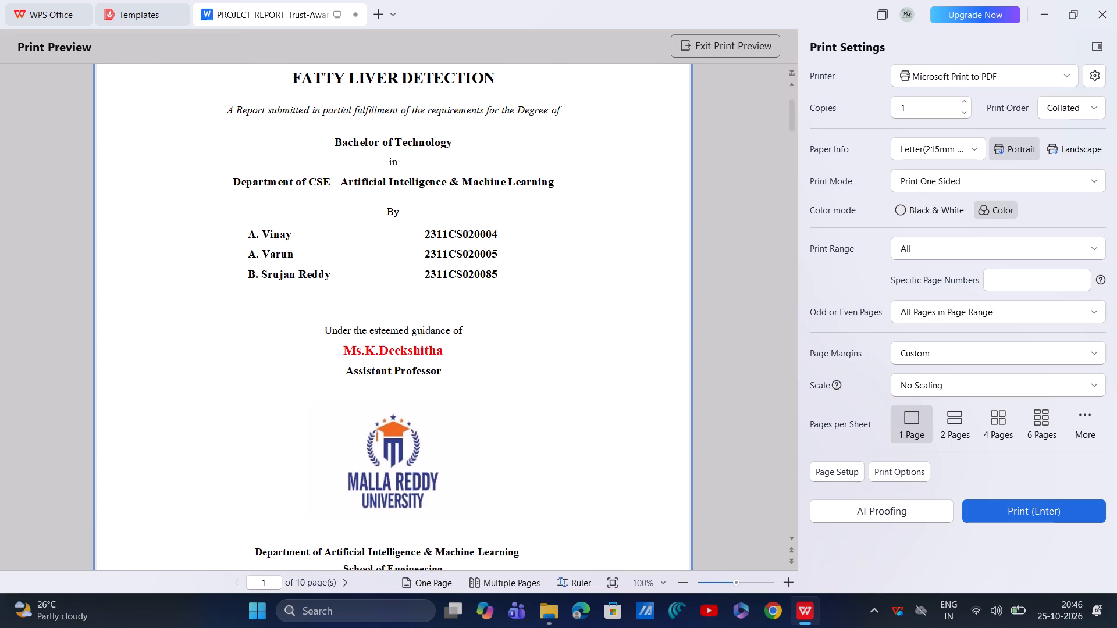
Review the report's remaining preview pages, from the certificate through to the abbreviation table, and return to editing.
scroll(603, 254, down, 8)
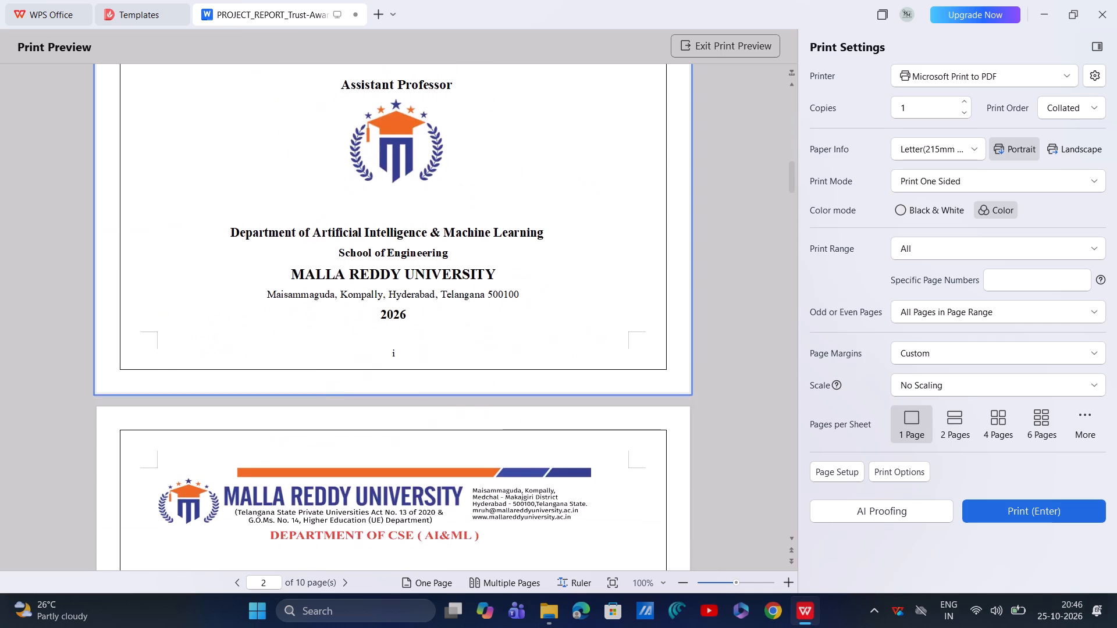
scroll(603, 254, down, 7)
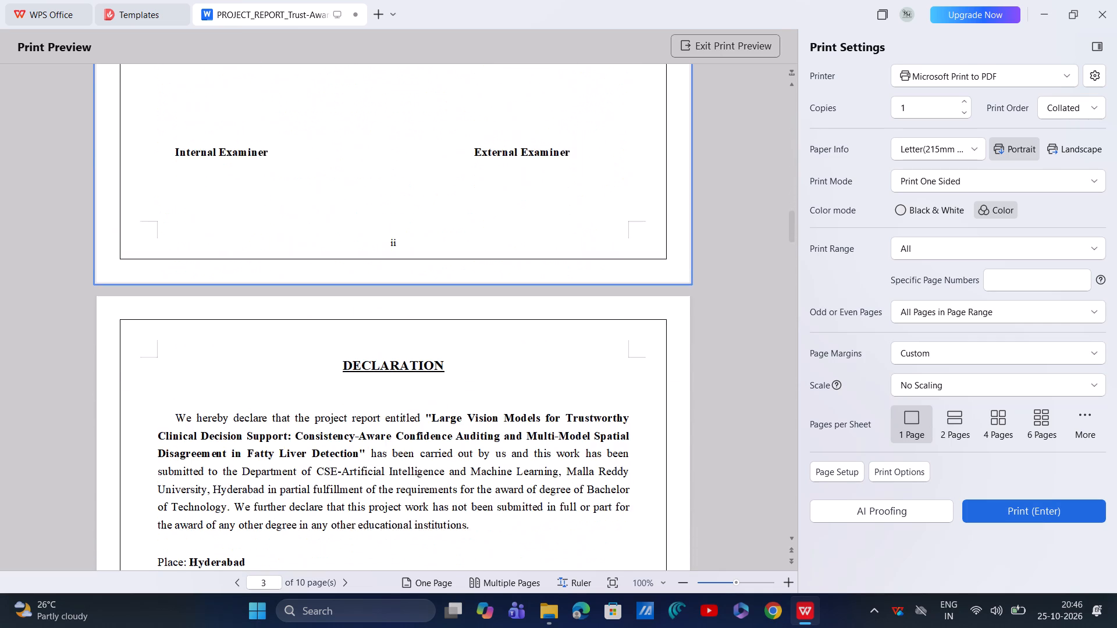
scroll(603, 254, down, 6)
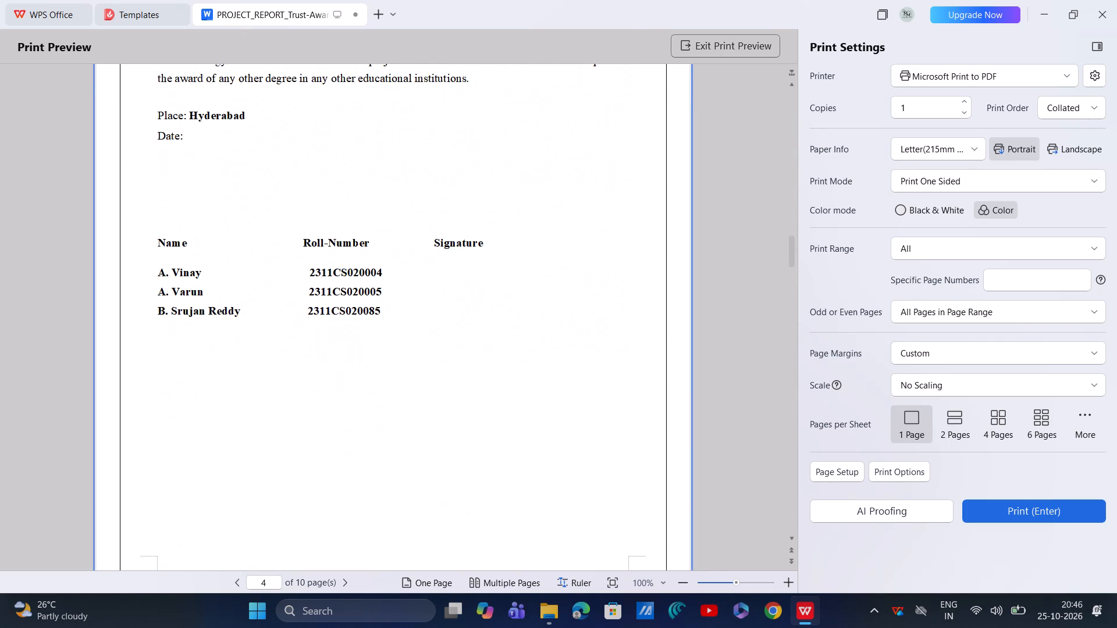
scroll(603, 254, down, 3)
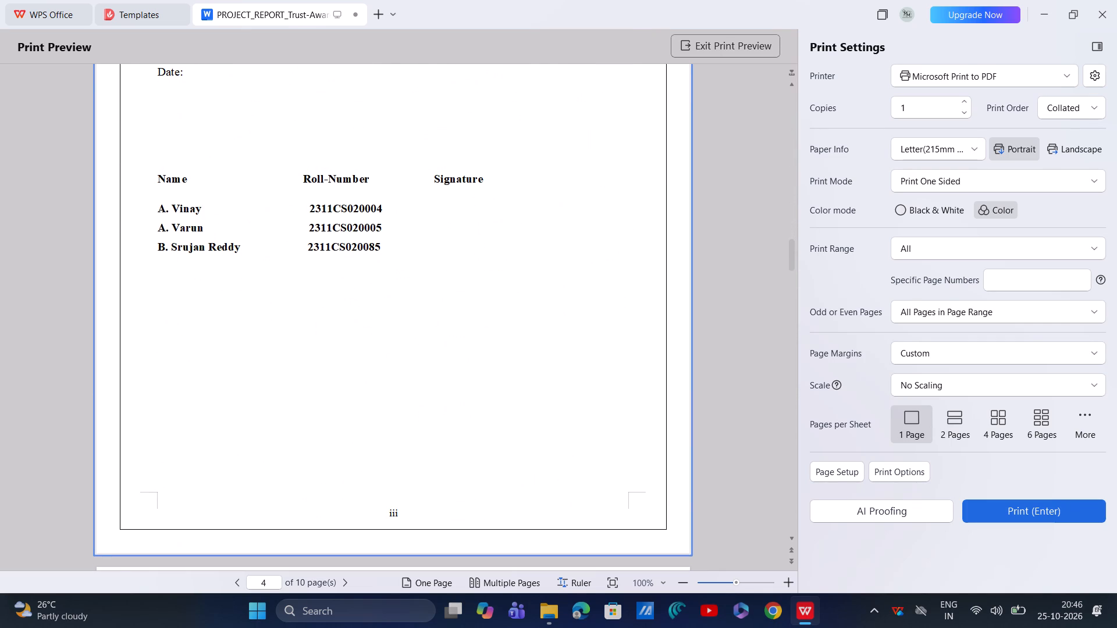
scroll(603, 254, down, 6)
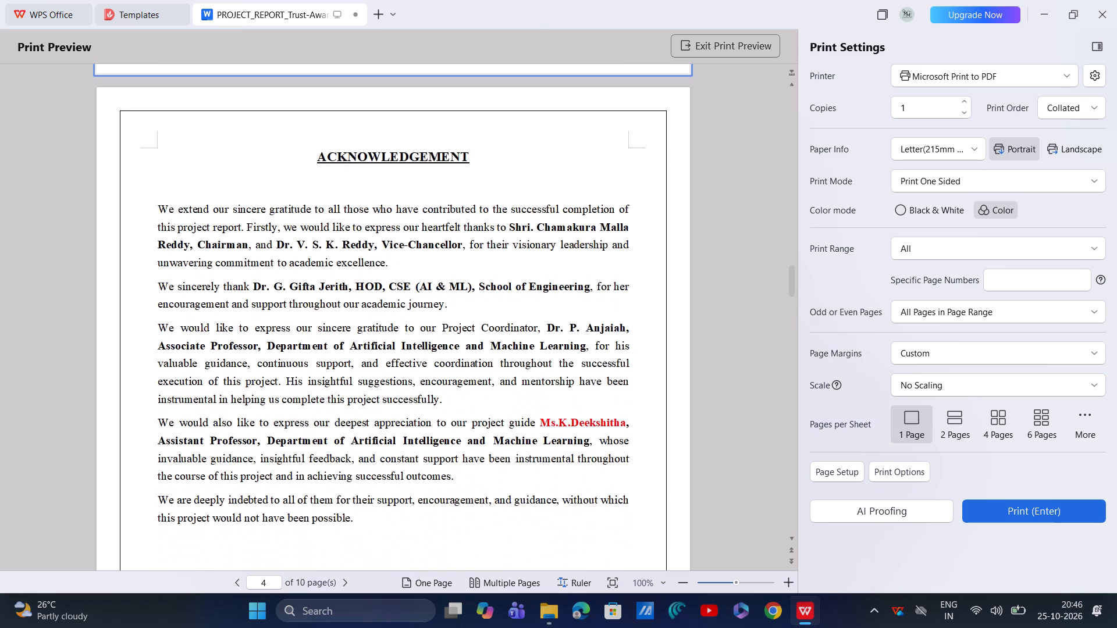
scroll(603, 254, down, 10)
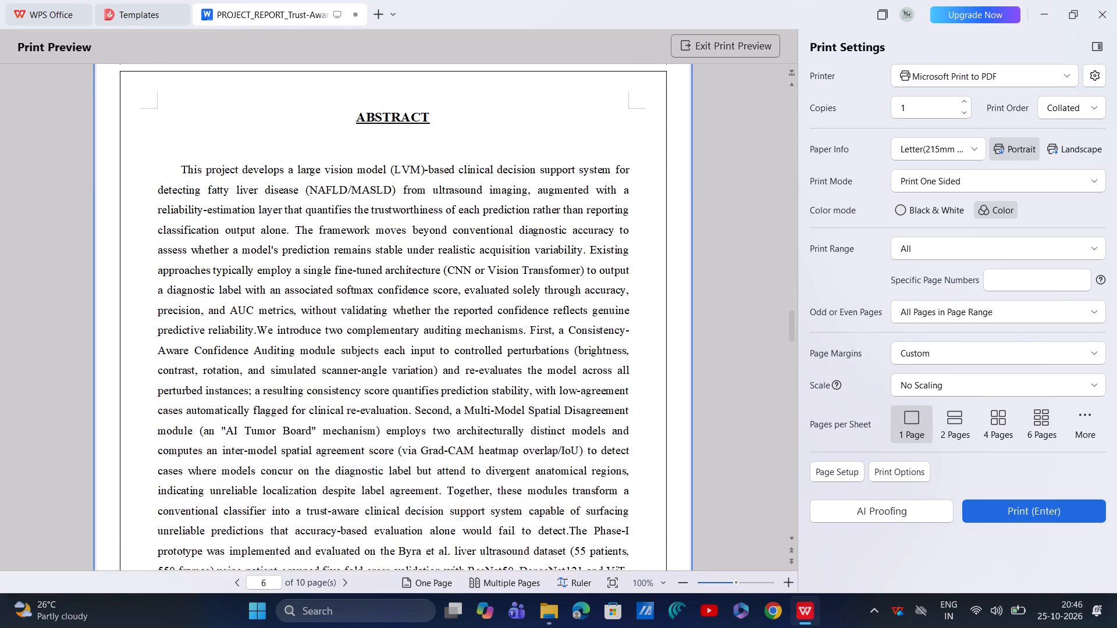
scroll(618, 215, down, 5)
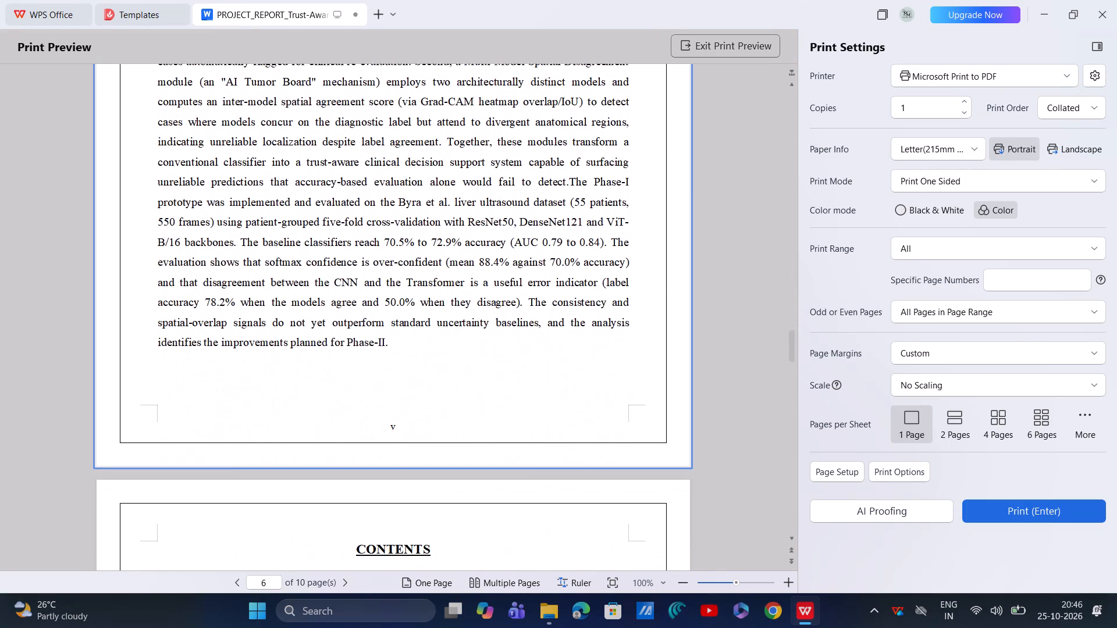
scroll(618, 215, down, 7)
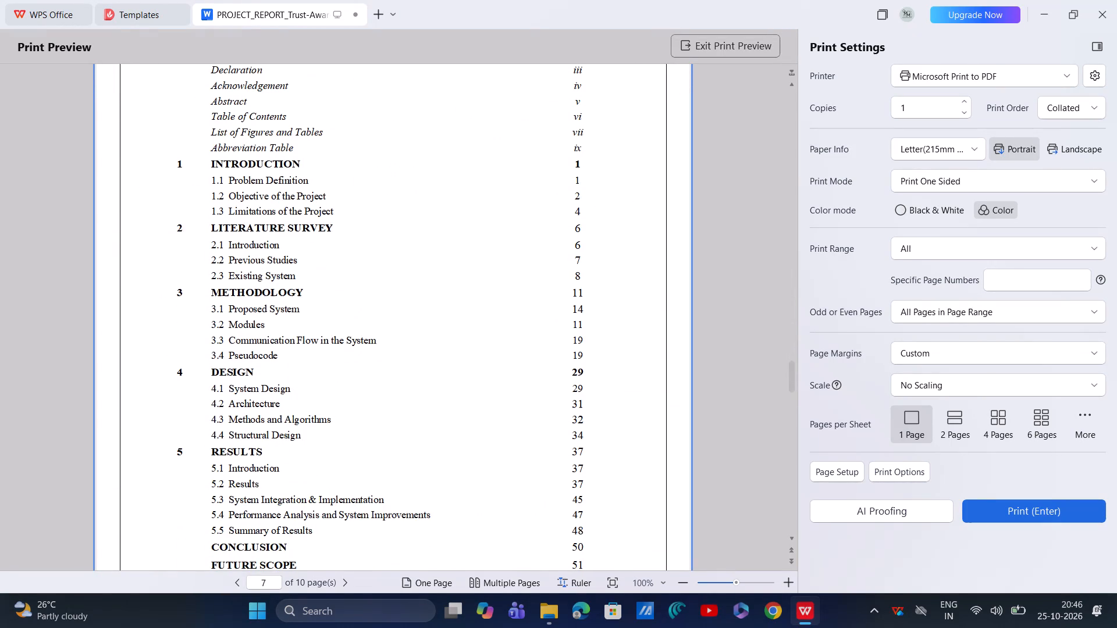
scroll(618, 215, down, 4)
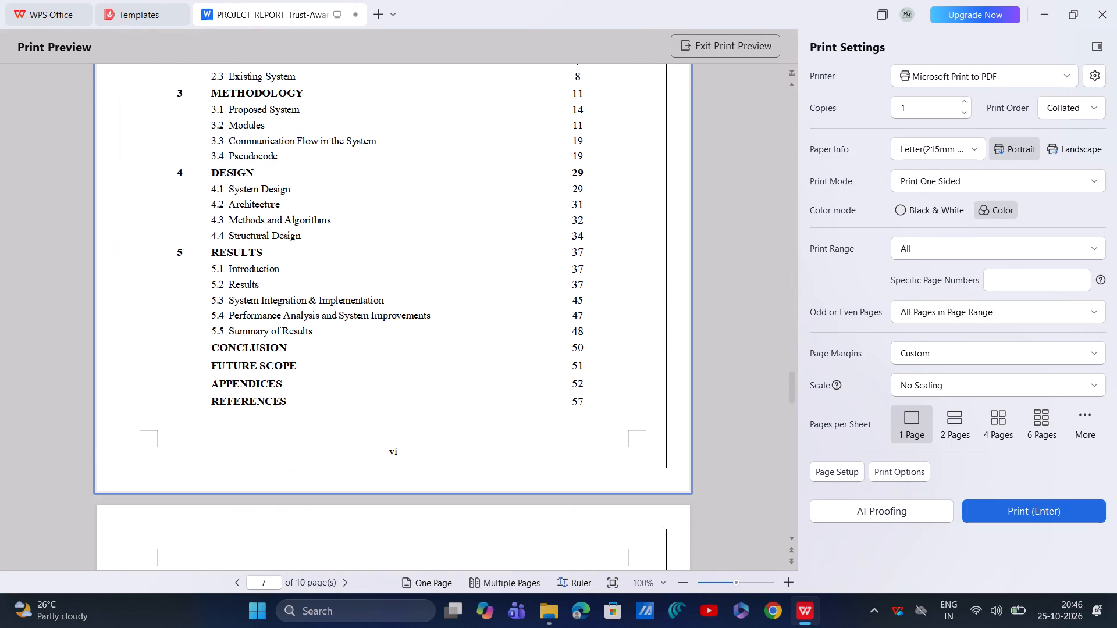
scroll(618, 215, down, 5)
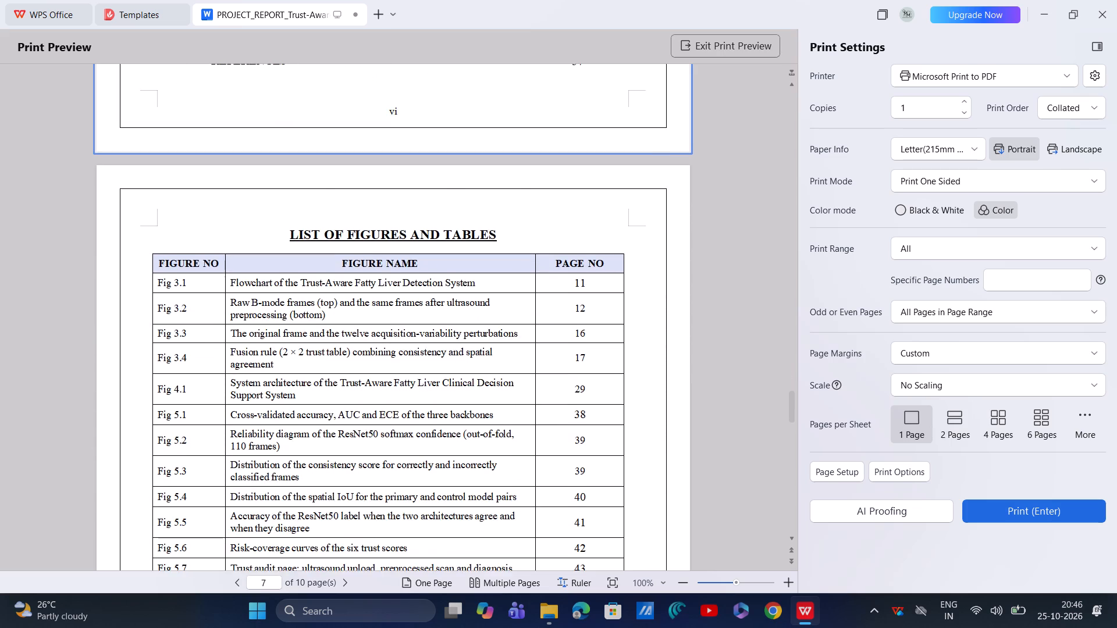
scroll(618, 215, down, 7)
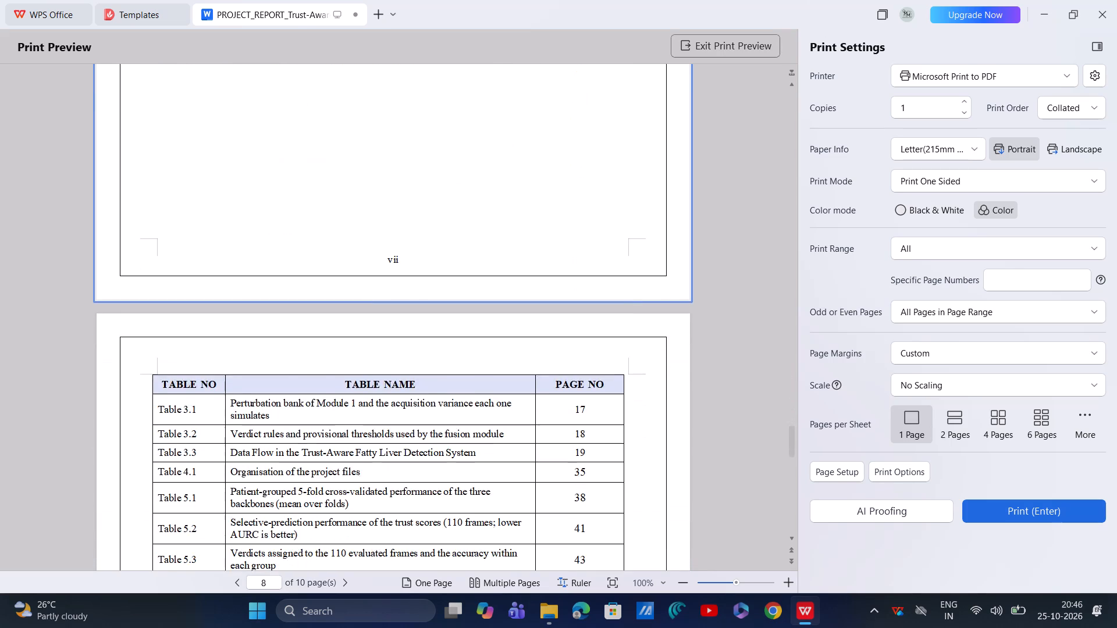
scroll(618, 215, down, 6)
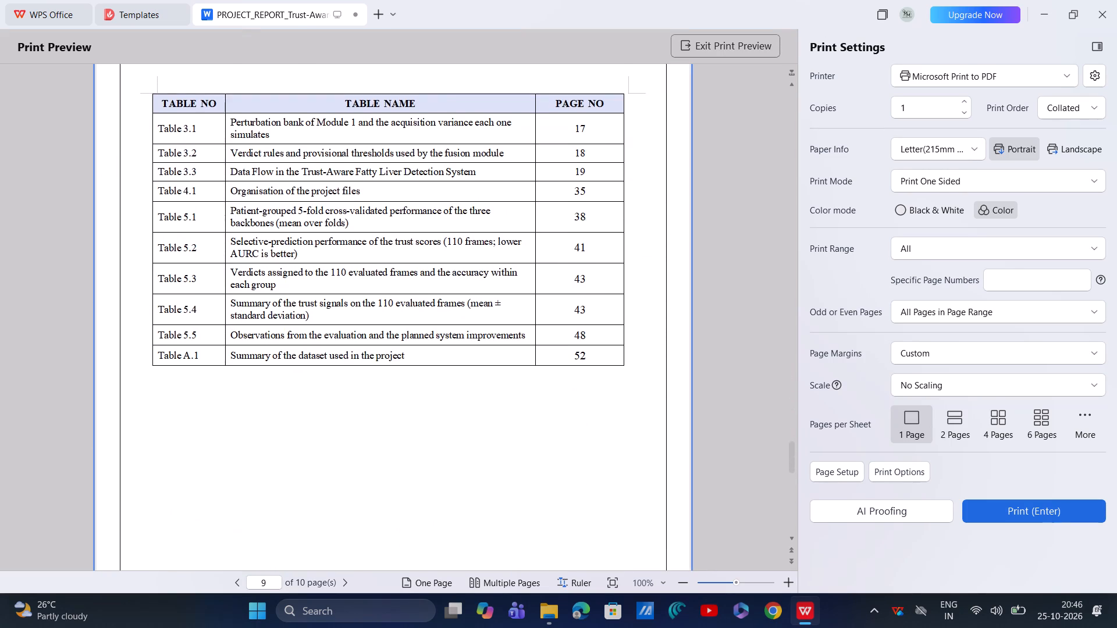
scroll(618, 215, down, 10)
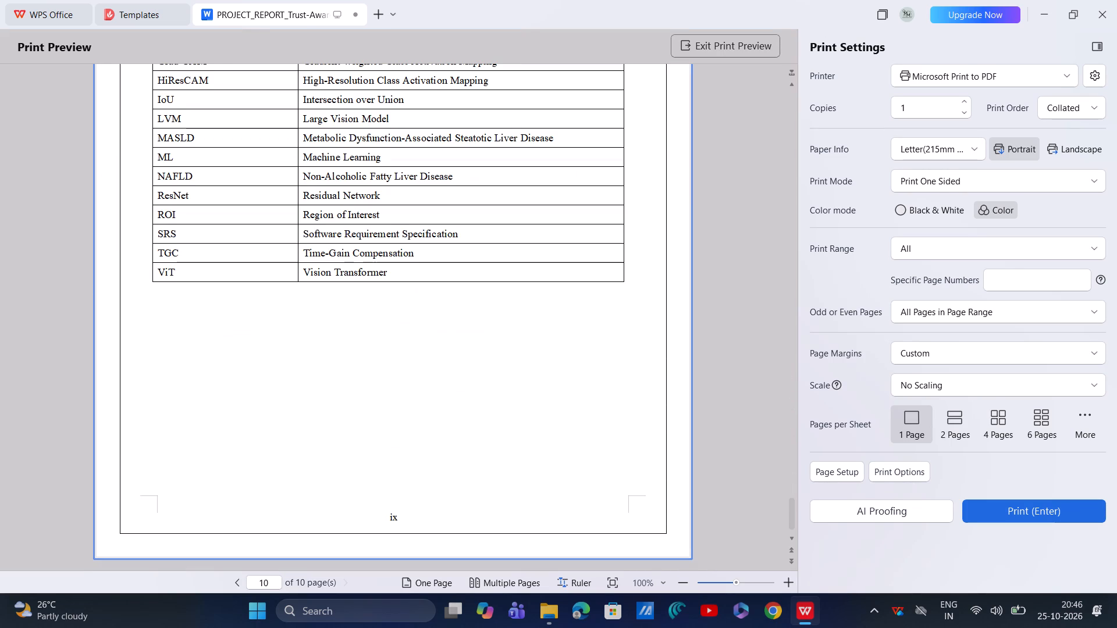
scroll(618, 215, up, 1)
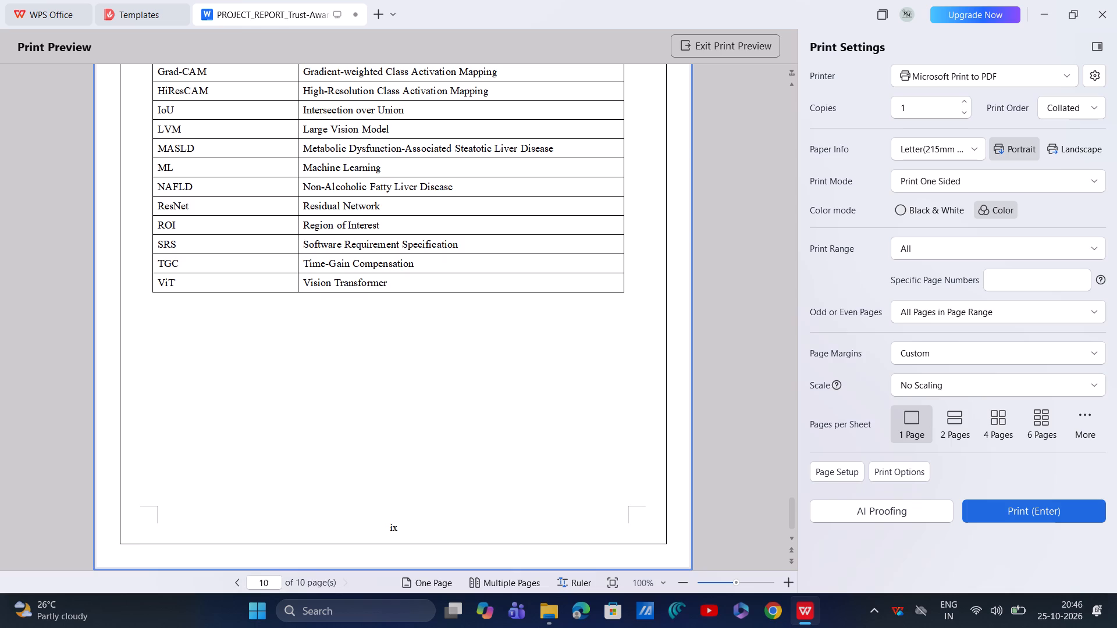
scroll(618, 215, up, 18)
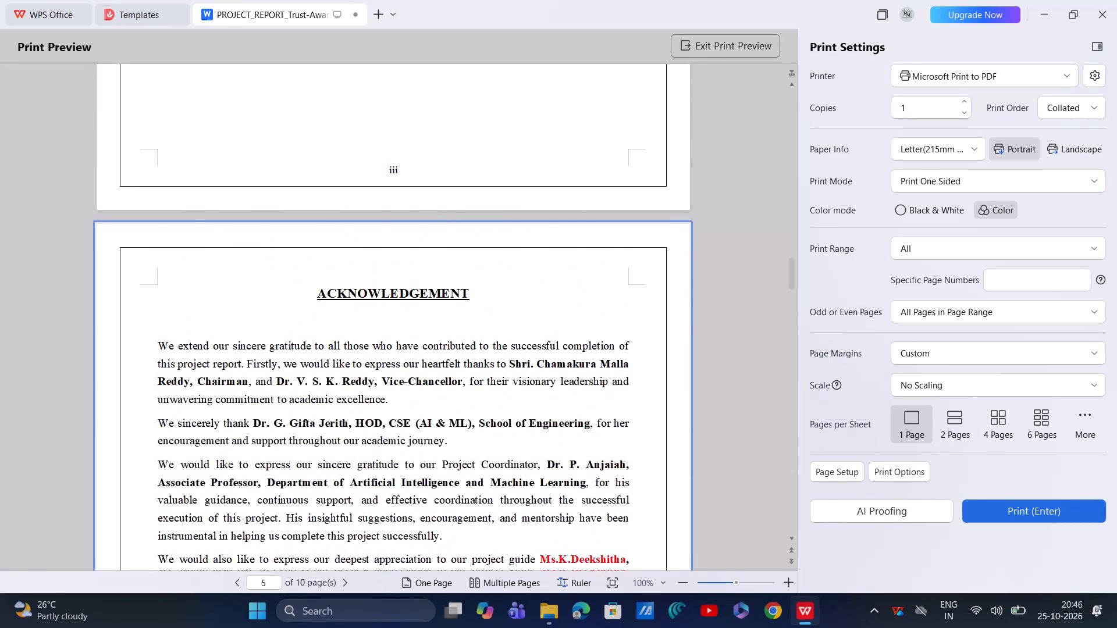
scroll(618, 215, up, 12)
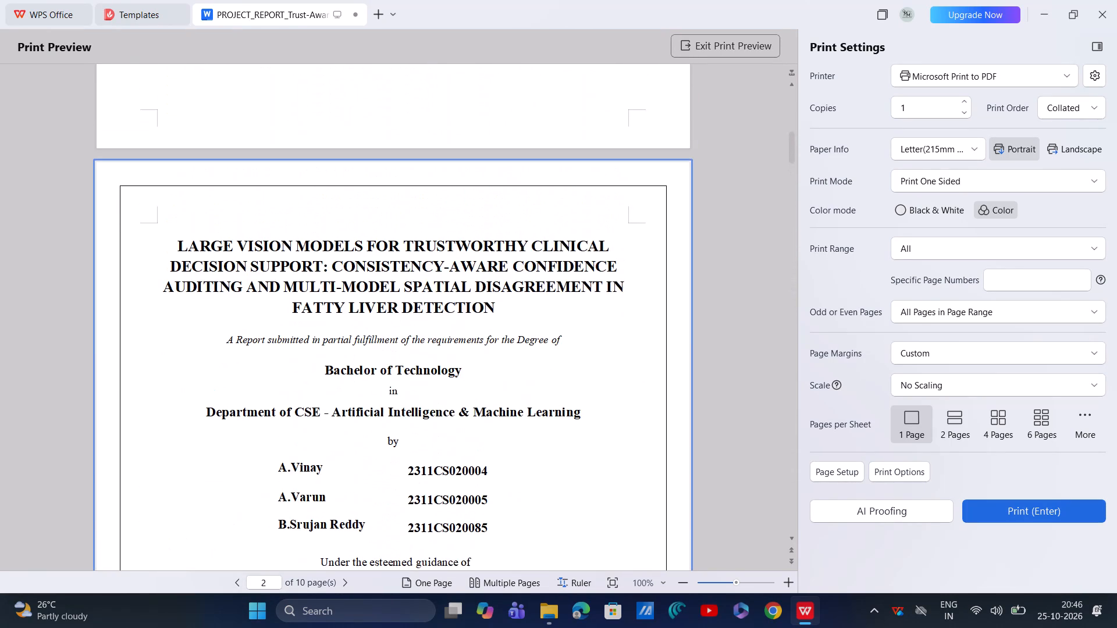
click(734, 51)
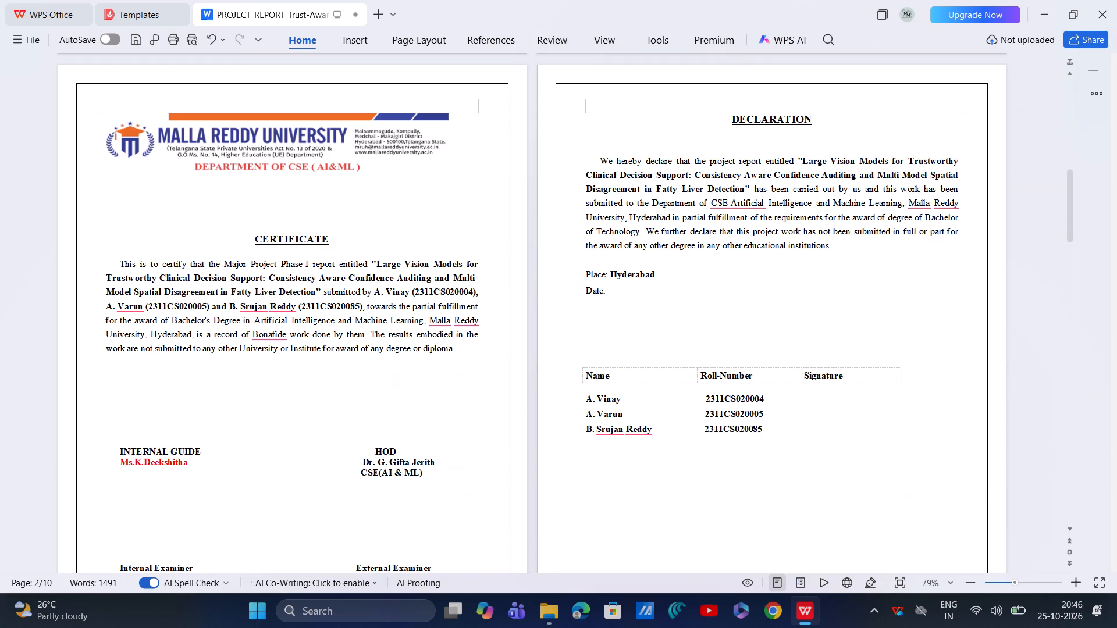
Check both title pages and the following pages once more in the editing view, through to the abbreviation table.
scroll(592, 299, up, 6)
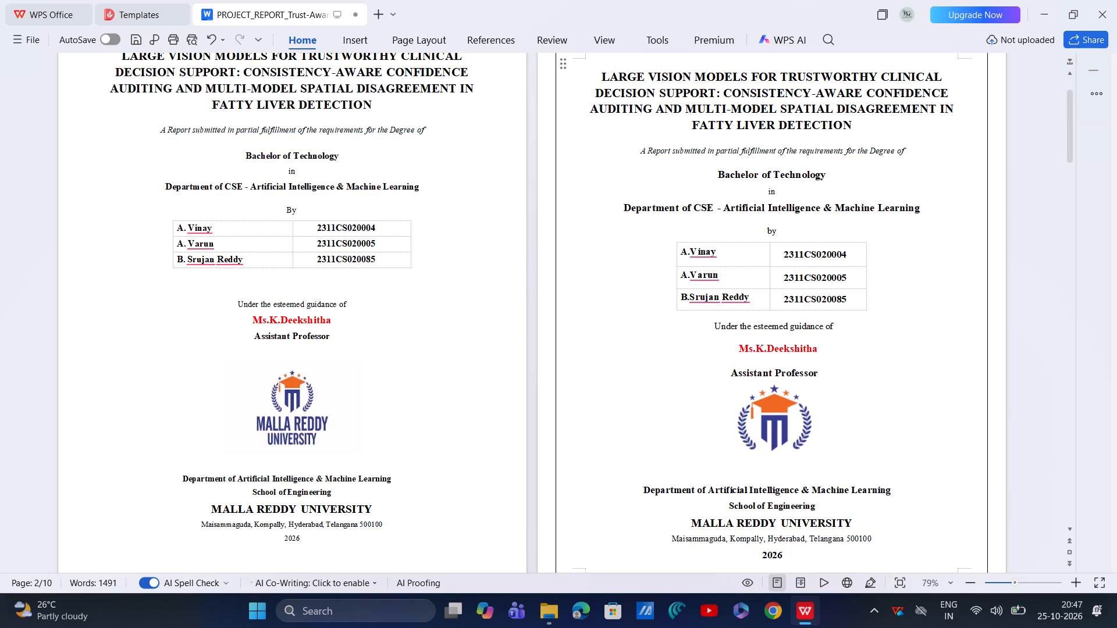
scroll(663, 355, down, 9)
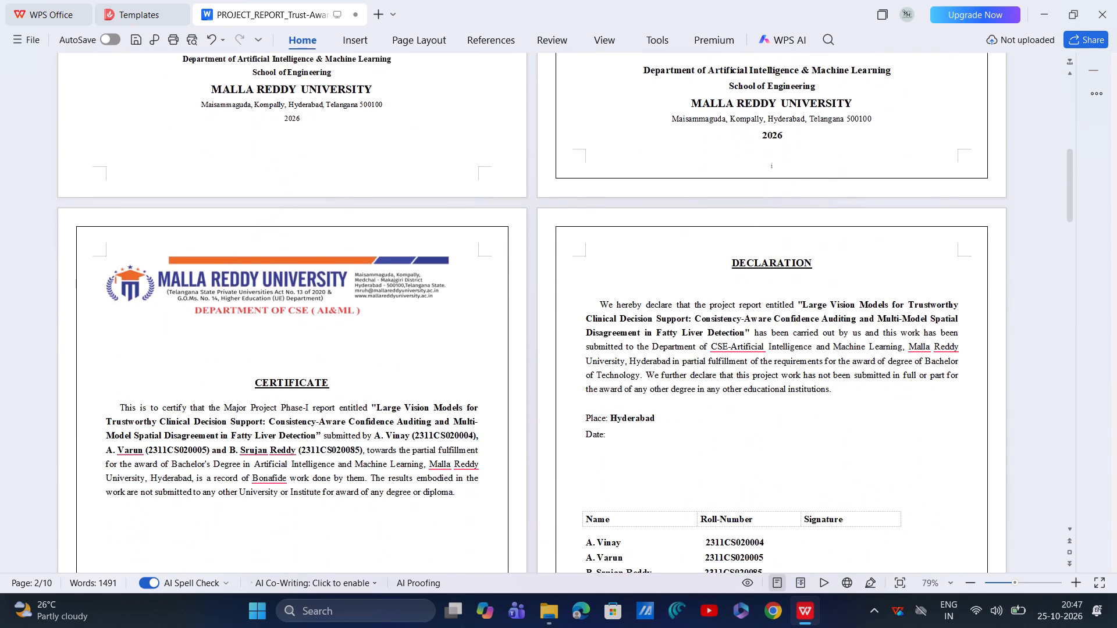
scroll(663, 355, down, 14)
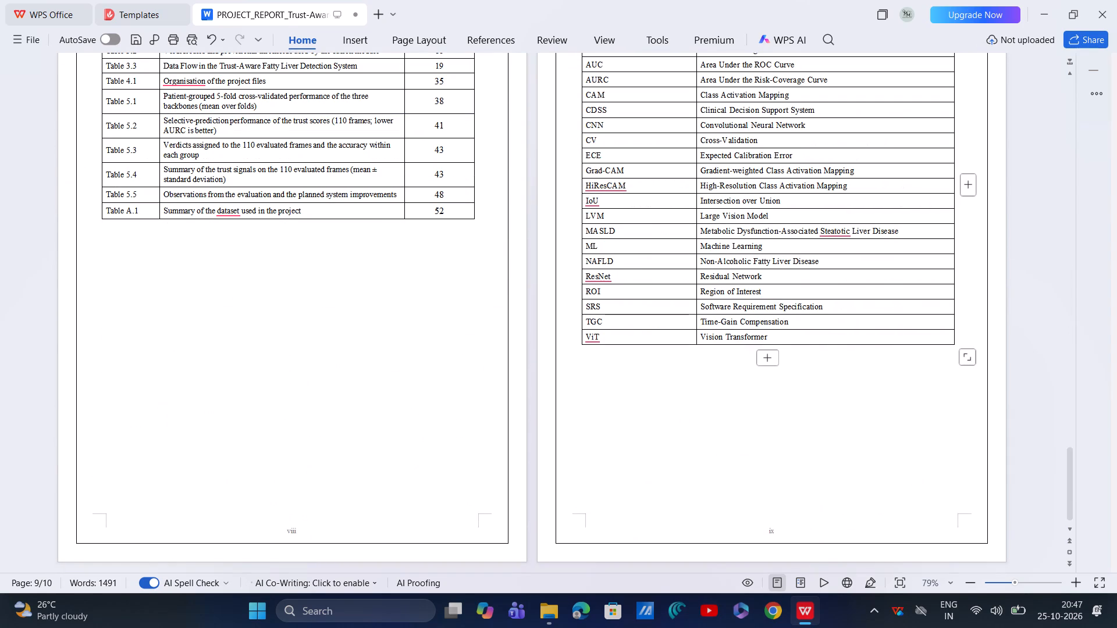
Export pages 1 to 10 of the project report as a standard-quality PDF in the source folder and open the exported file.
click(20, 41)
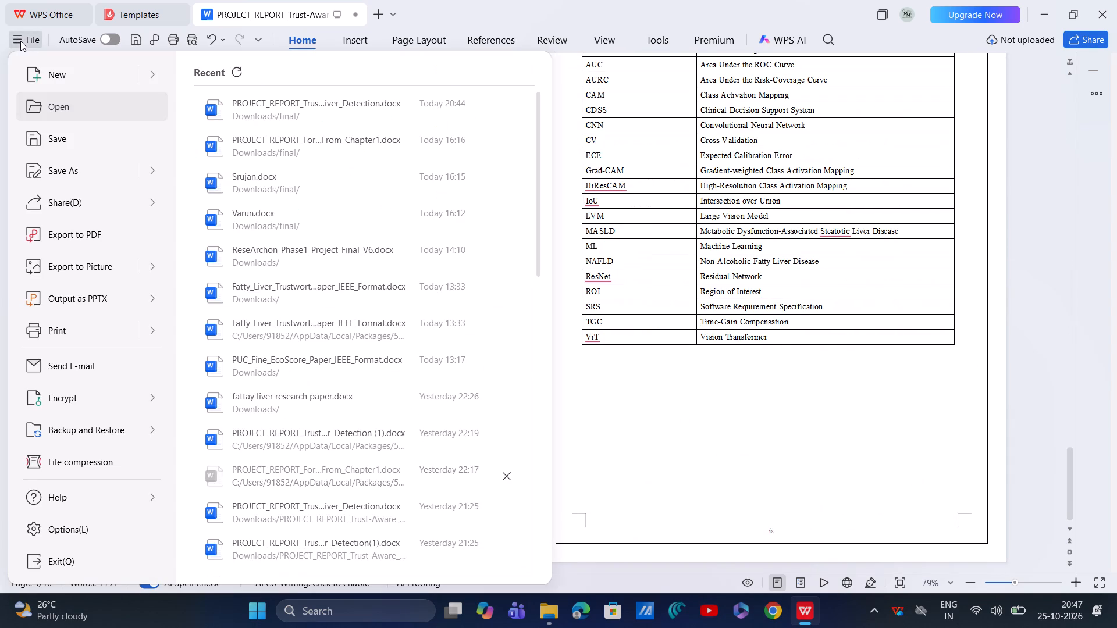
click(90, 237)
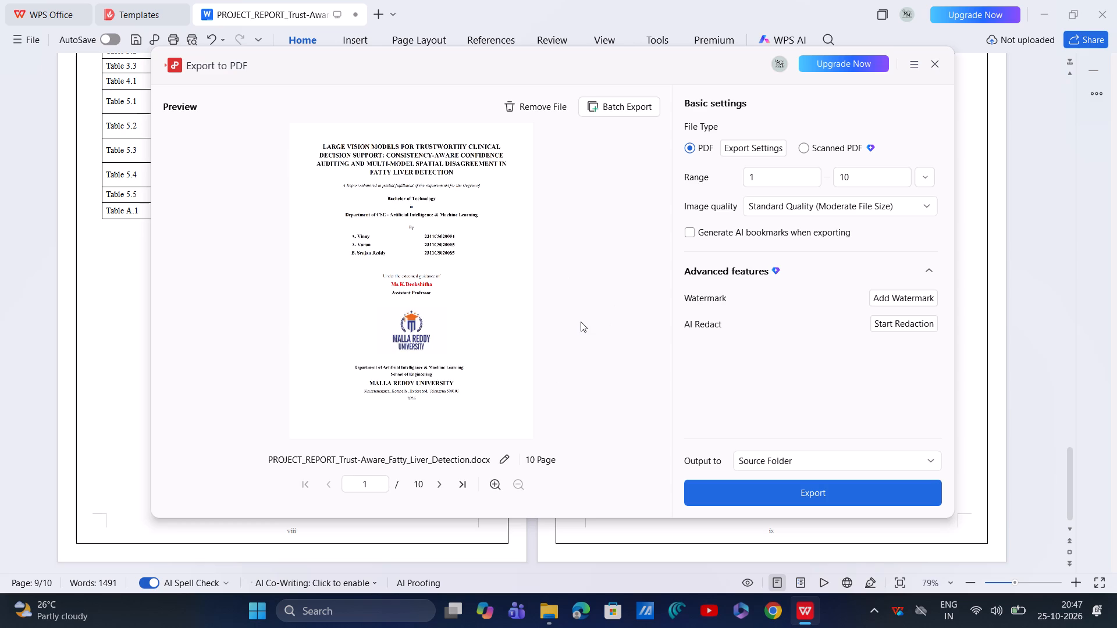
click(739, 494)
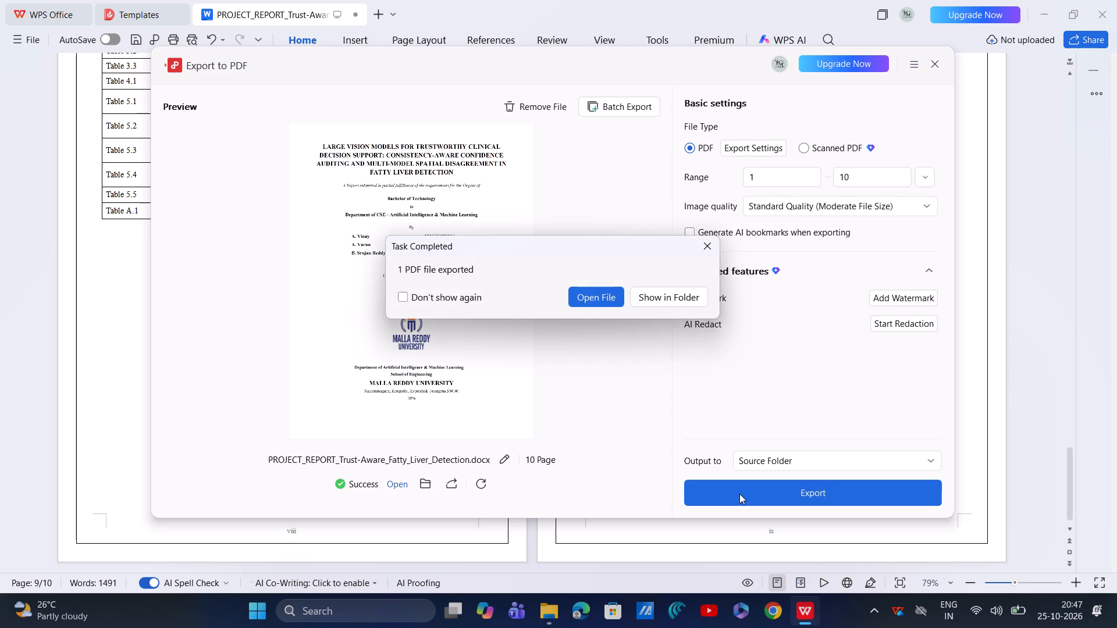
click(597, 301)
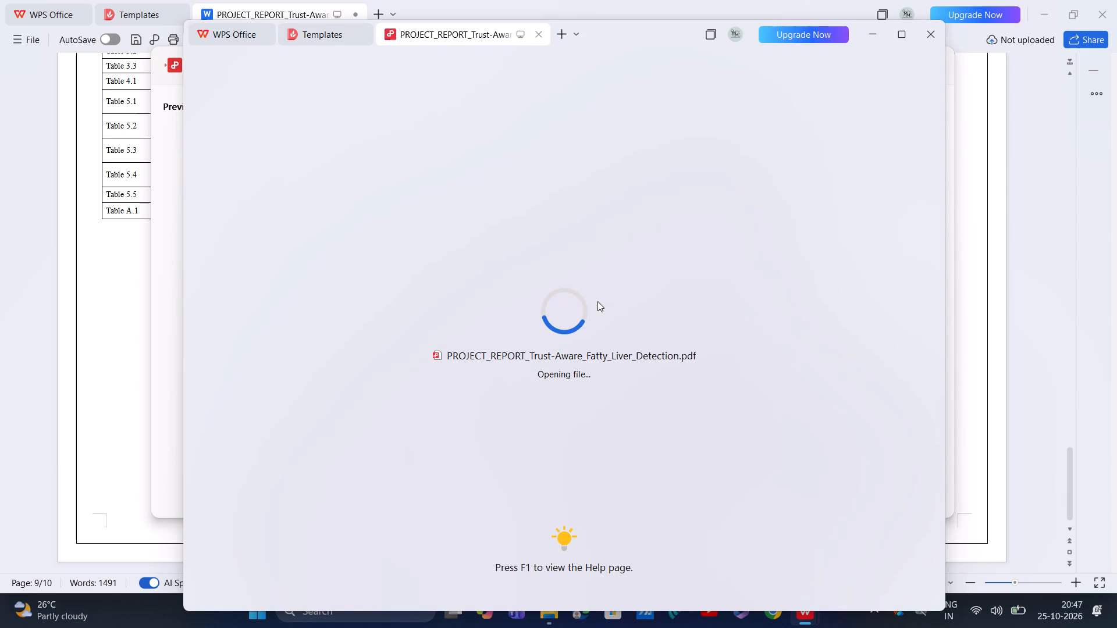
Check the title pages, certificate and declaration in the exported PDF, then leave the PDF and the export dialog to return to the report.
scroll(706, 492, down, 1)
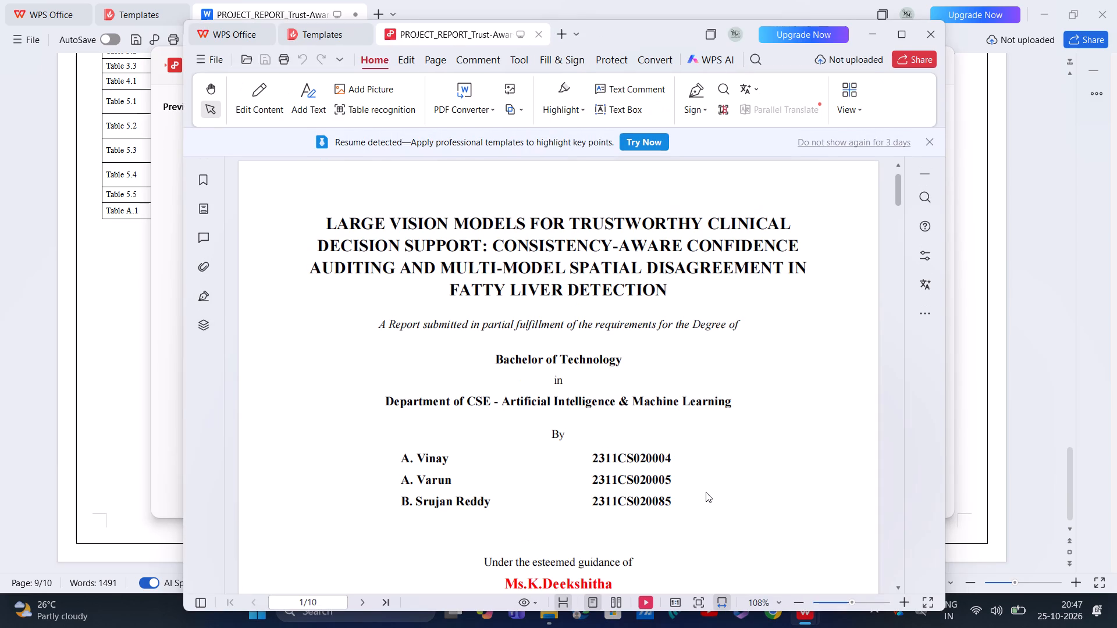
scroll(706, 492, down, 1)
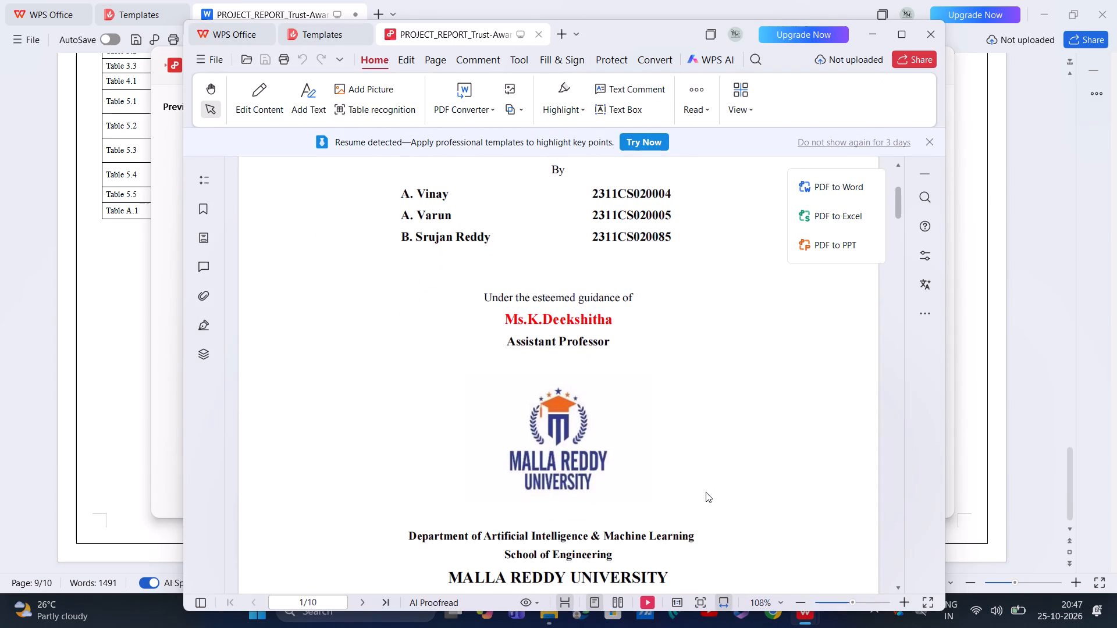
scroll(706, 492, down, 4)
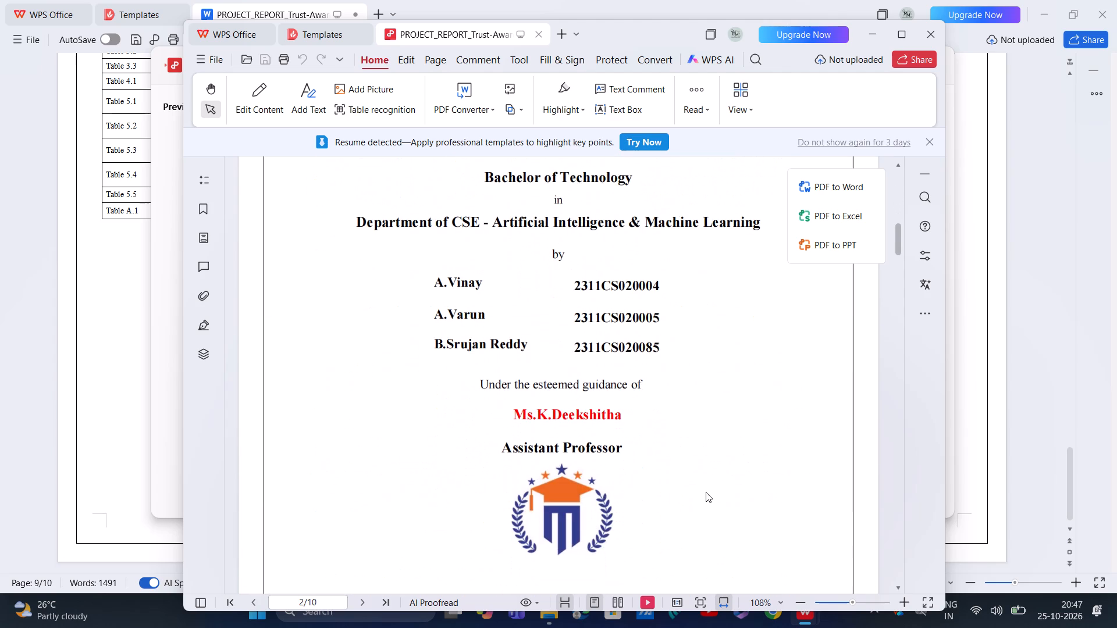
scroll(706, 492, down, 1)
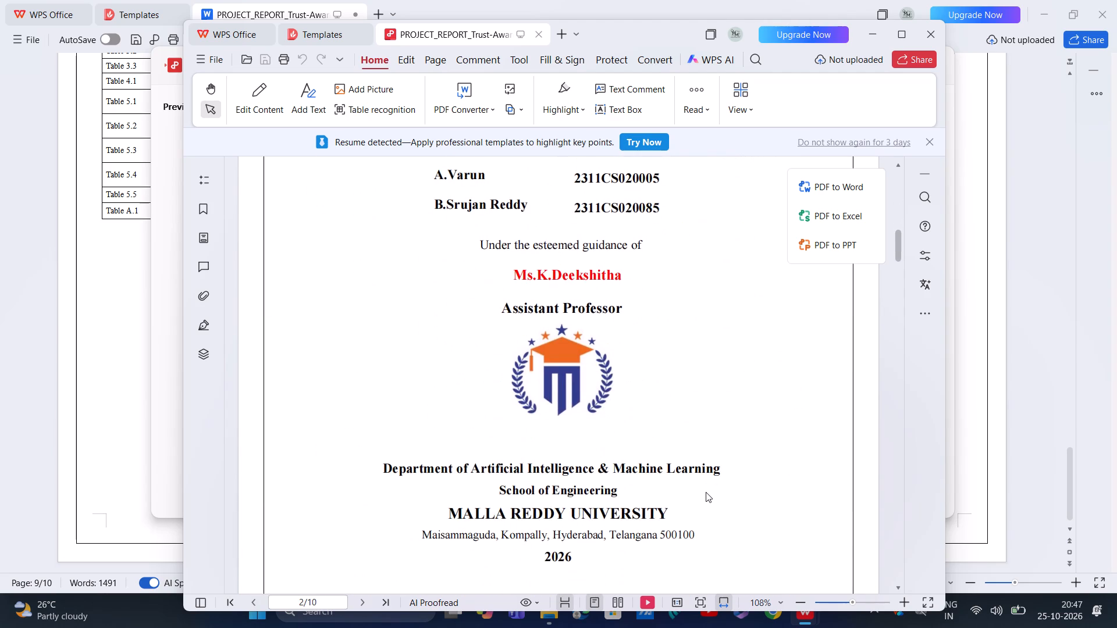
scroll(706, 492, down, 2)
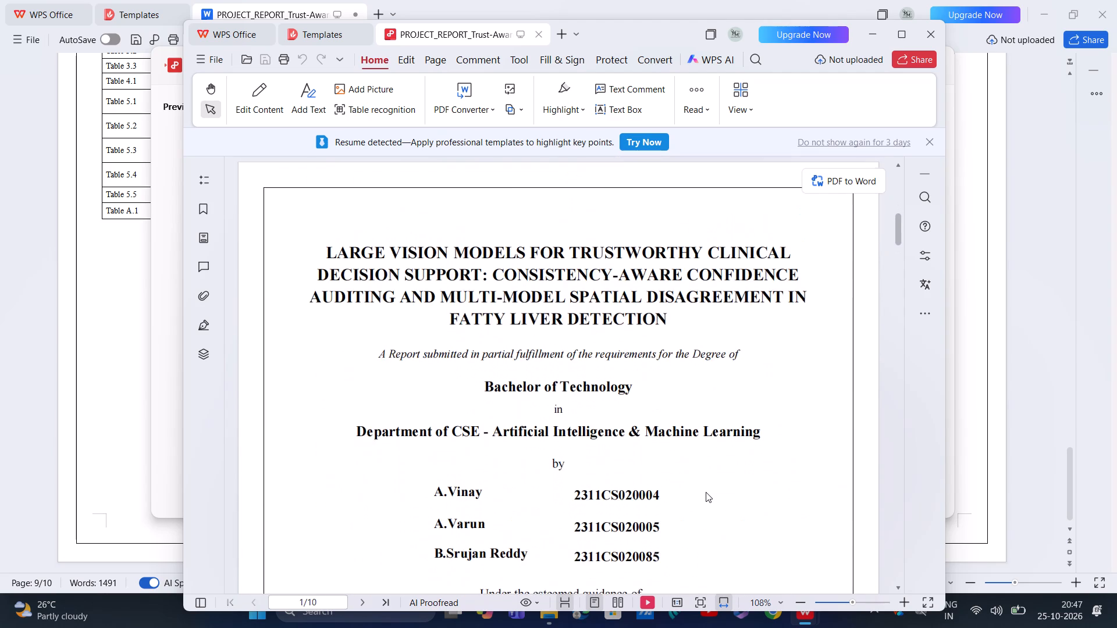
scroll(706, 492, down, 3)
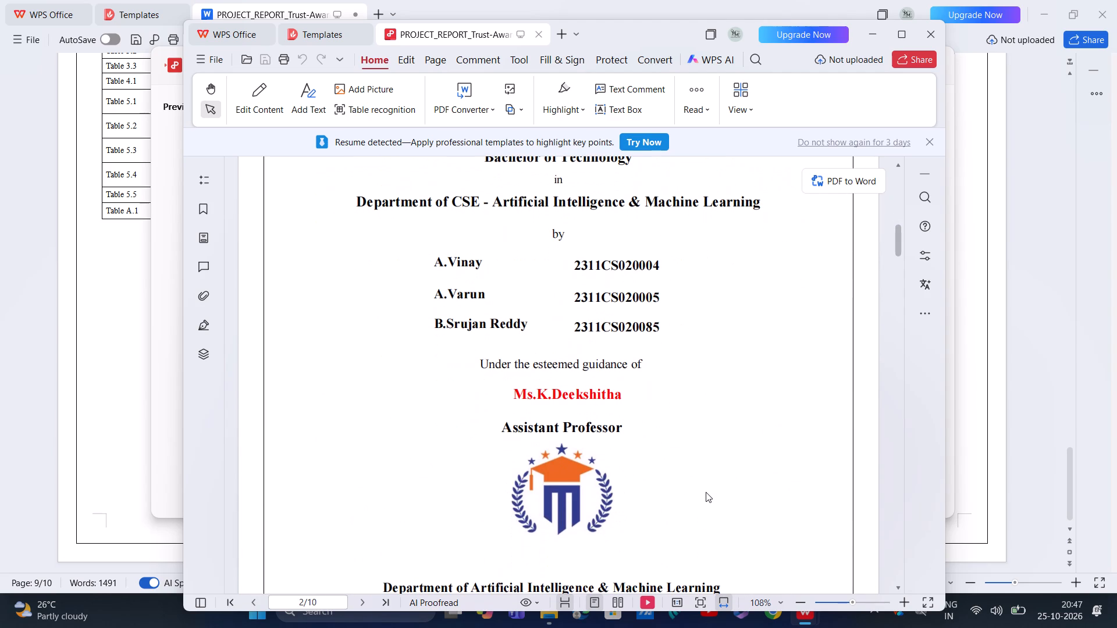
scroll(706, 492, down, 3)
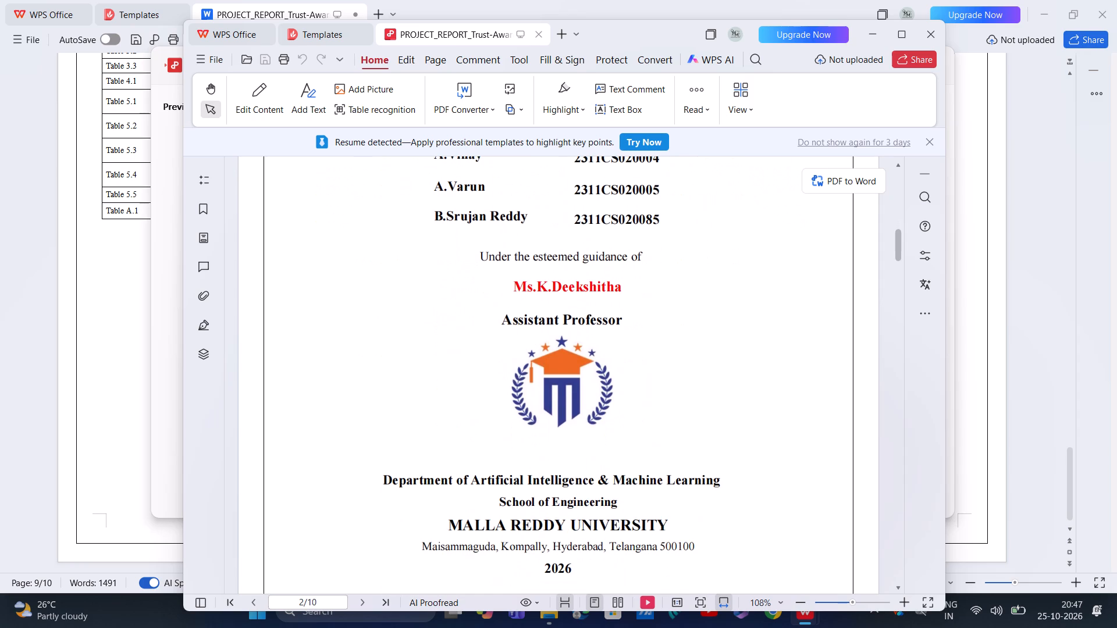
scroll(706, 492, up, 1)
scroll(706, 492, down, 1)
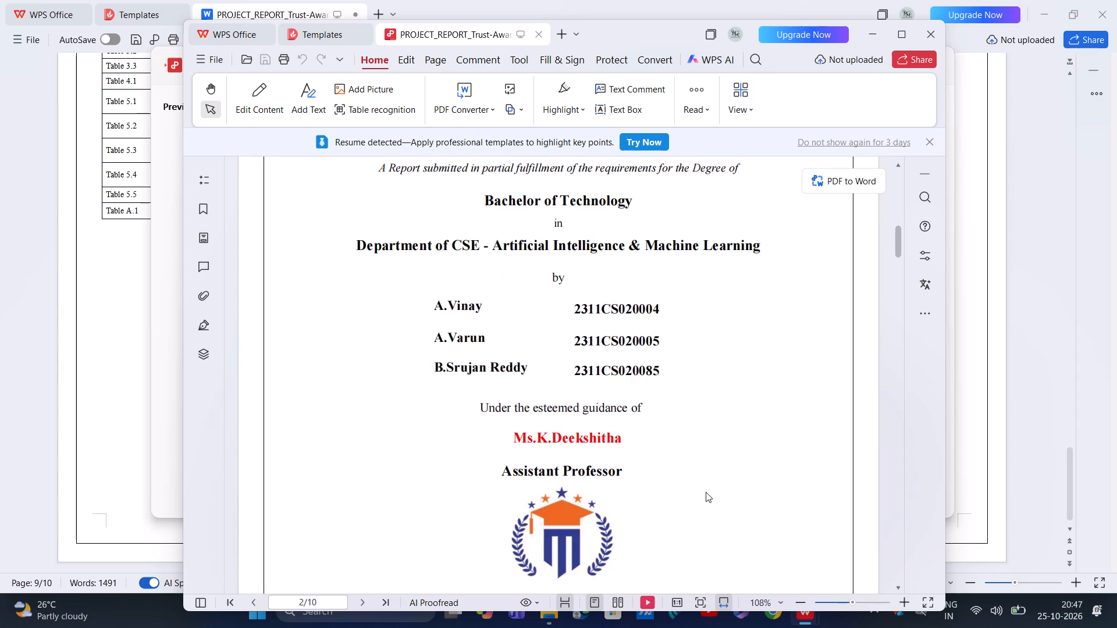
scroll(706, 492, down, 2)
scroll(706, 492, up, 1)
scroll(706, 492, down, 1)
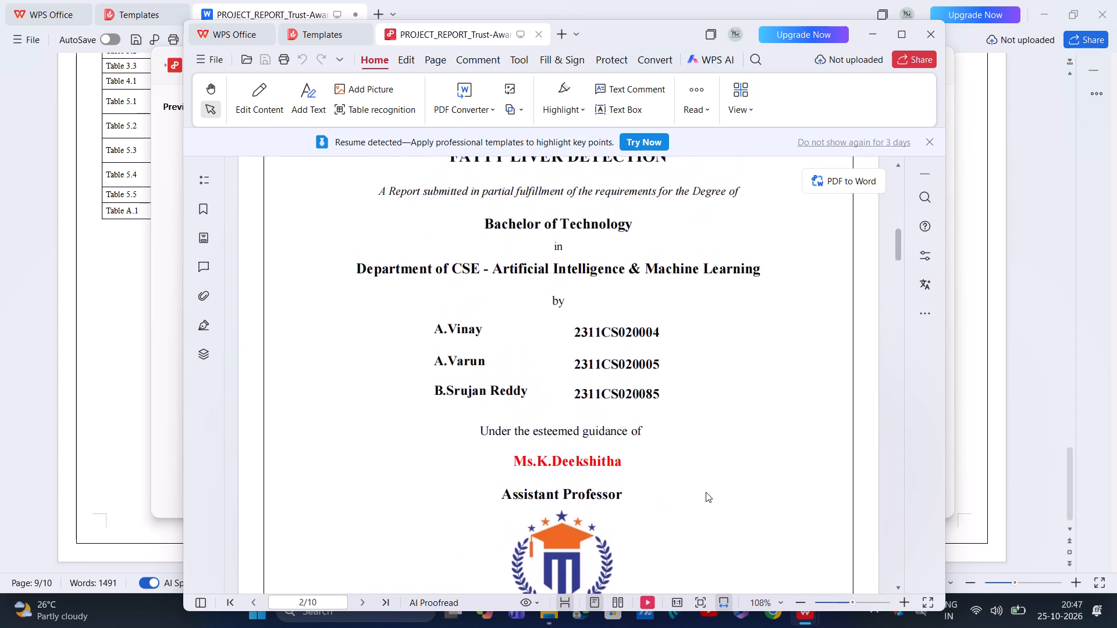
scroll(706, 492, down, 5)
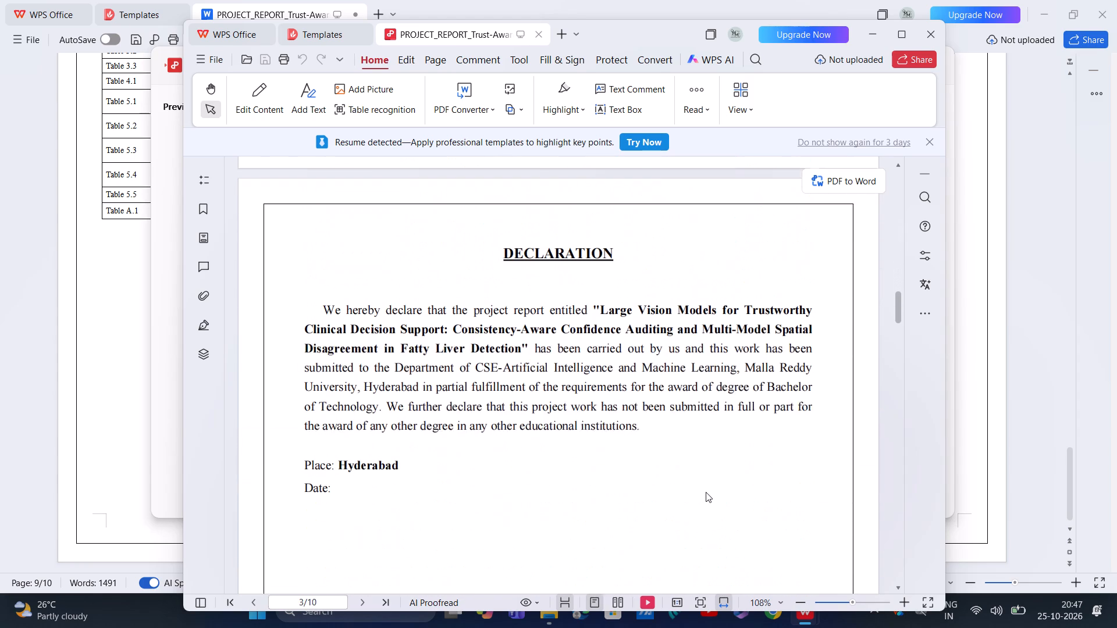
scroll(706, 492, down, 1)
click(875, 45)
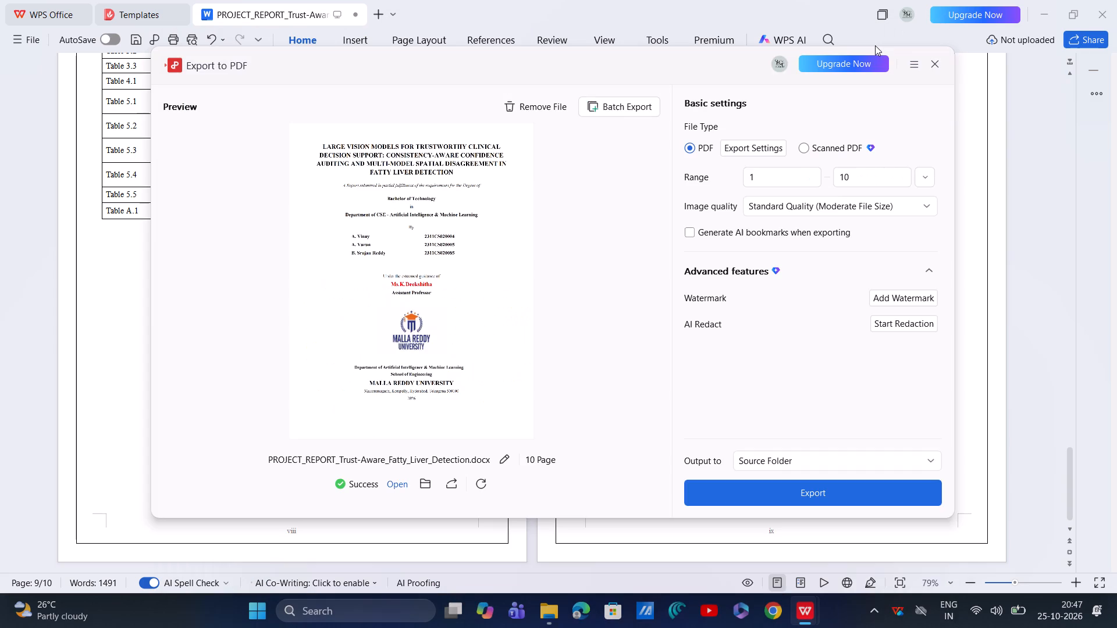
click(940, 63)
Narrow the student table on the cover page by moving its left border inward, keeping it centred under "By".
scroll(623, 263, up, 6)
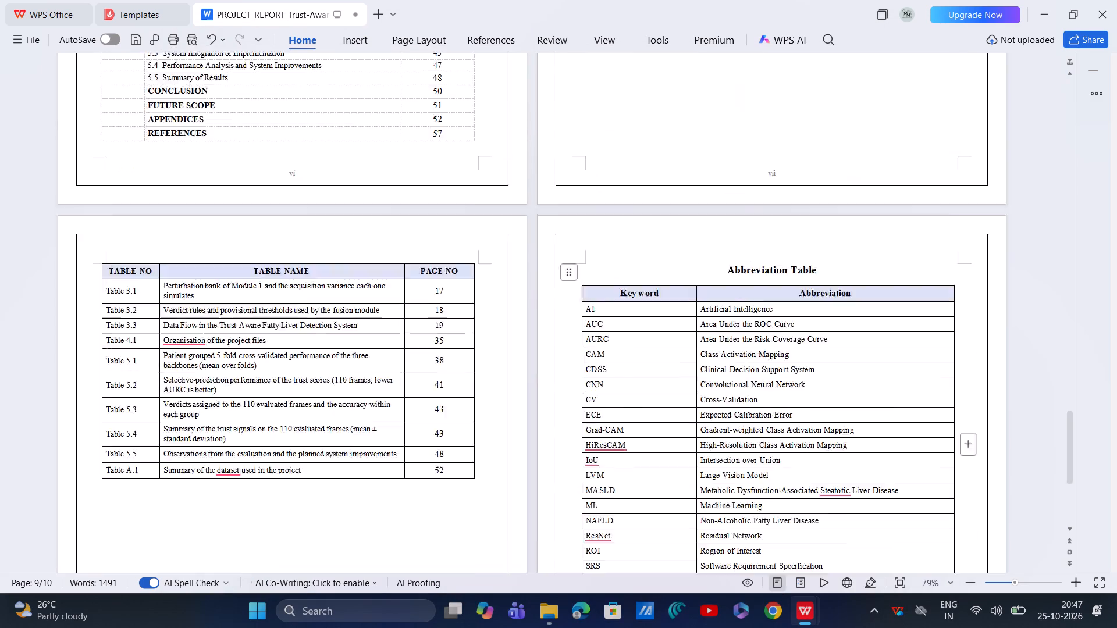
scroll(623, 263, up, 9)
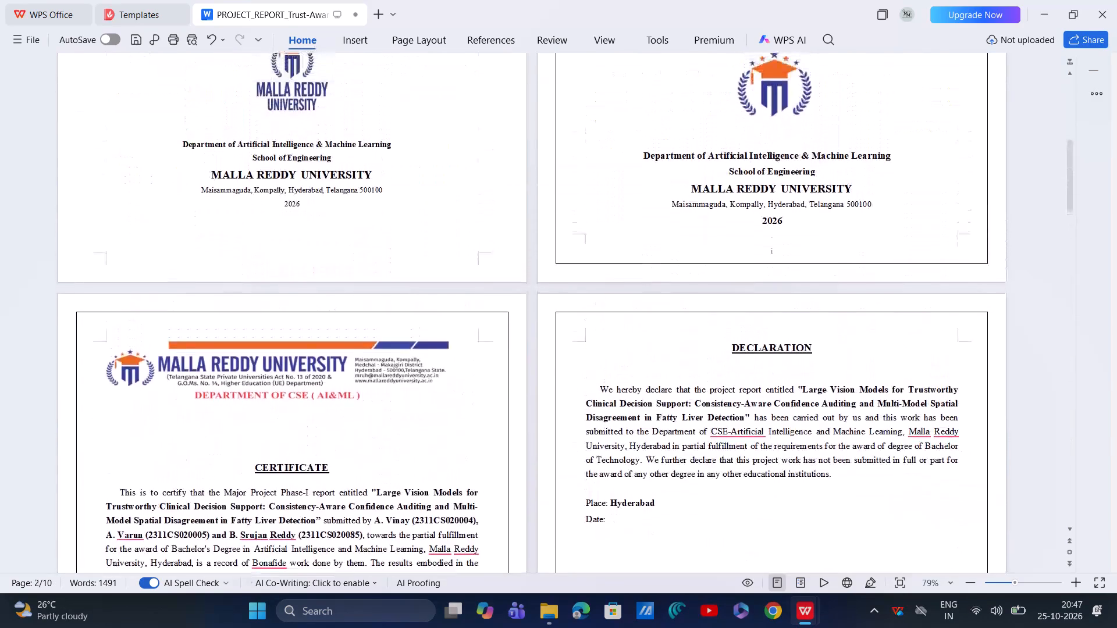
scroll(623, 263, up, 6)
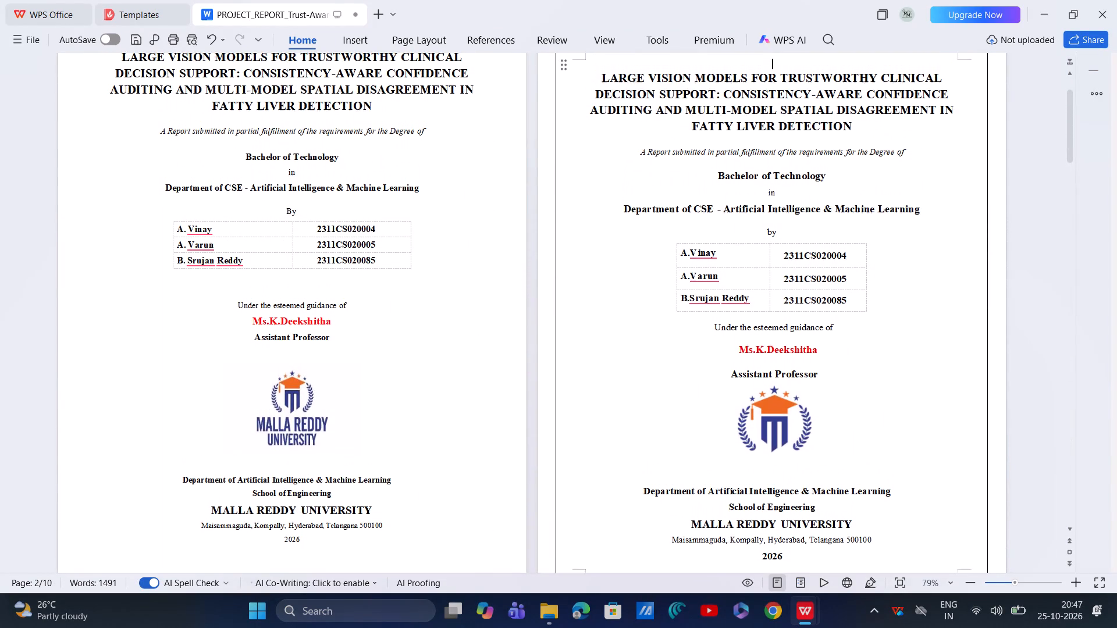
scroll(623, 263, up, 1)
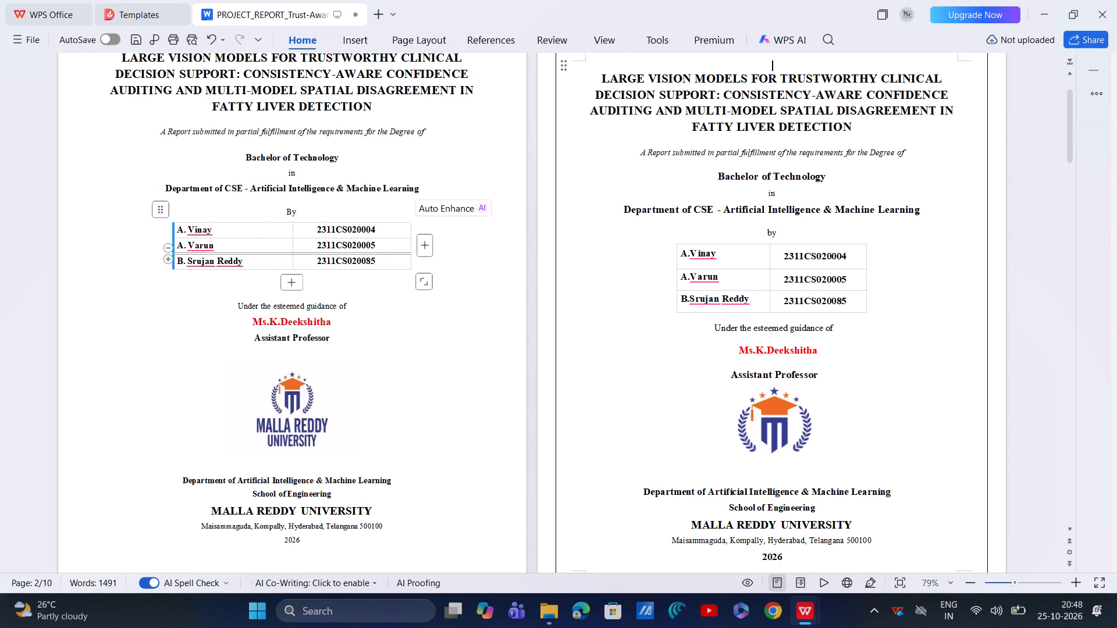
drag(173, 251, 204, 254)
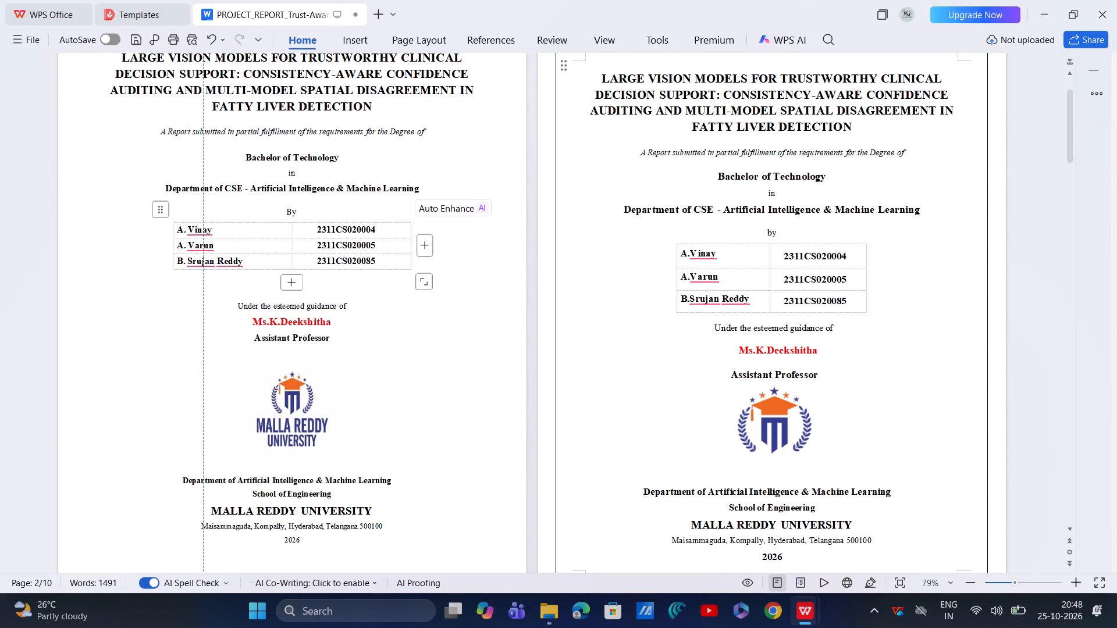
drag(204, 254, 191, 254)
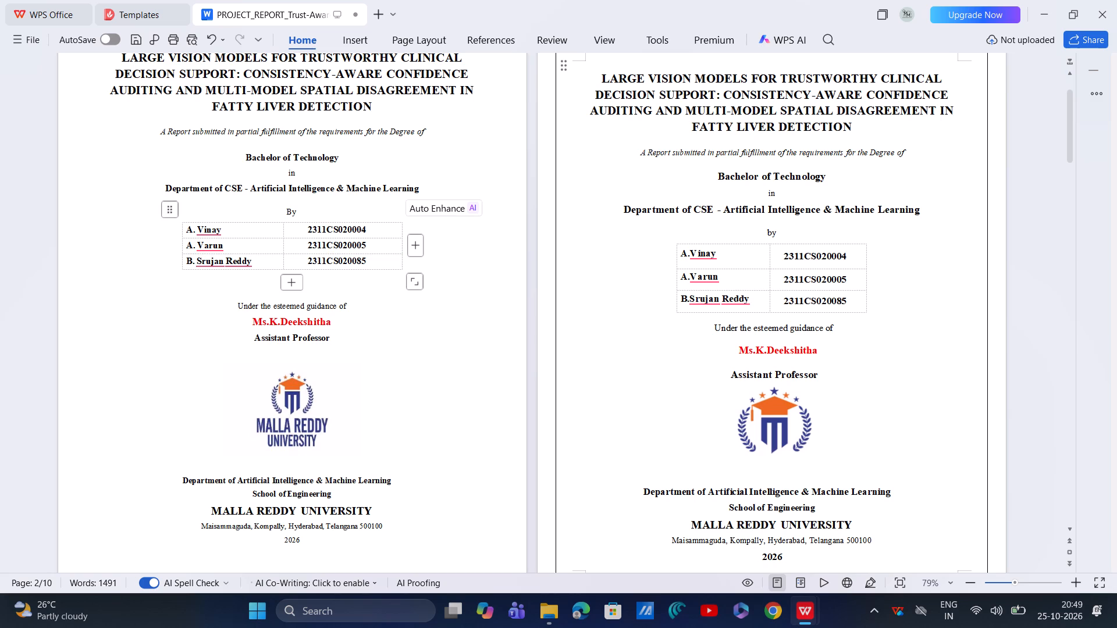
Move the cover page student table's column divider to the page's centre line so both columns are about equally wide.
drag(283, 245, 289, 250)
drag(289, 250, 291, 251)
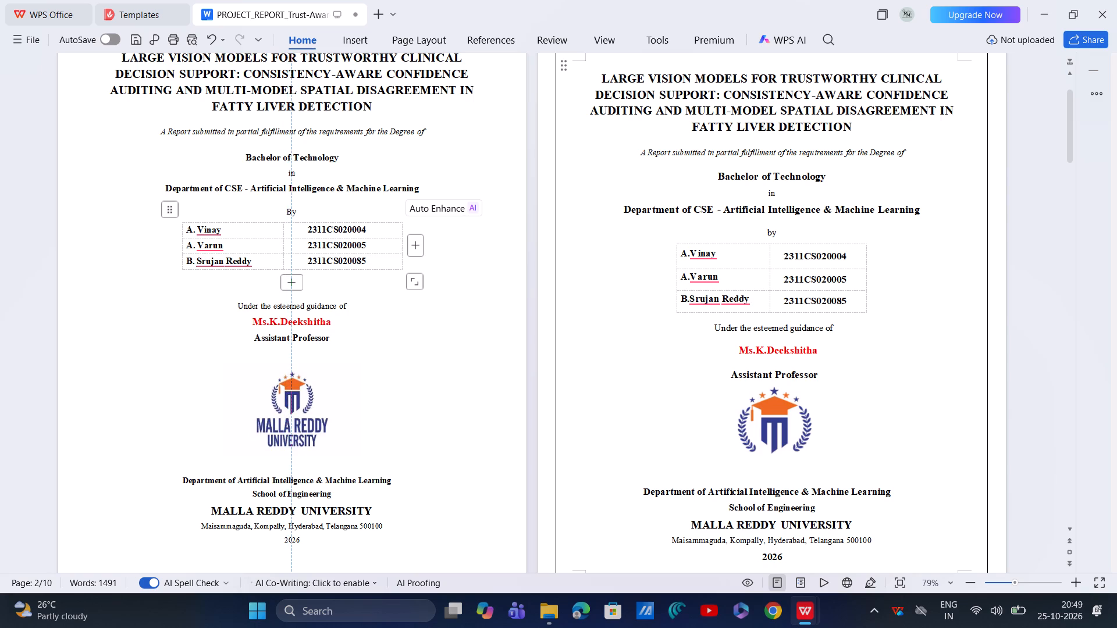
drag(291, 251, 291, 250)
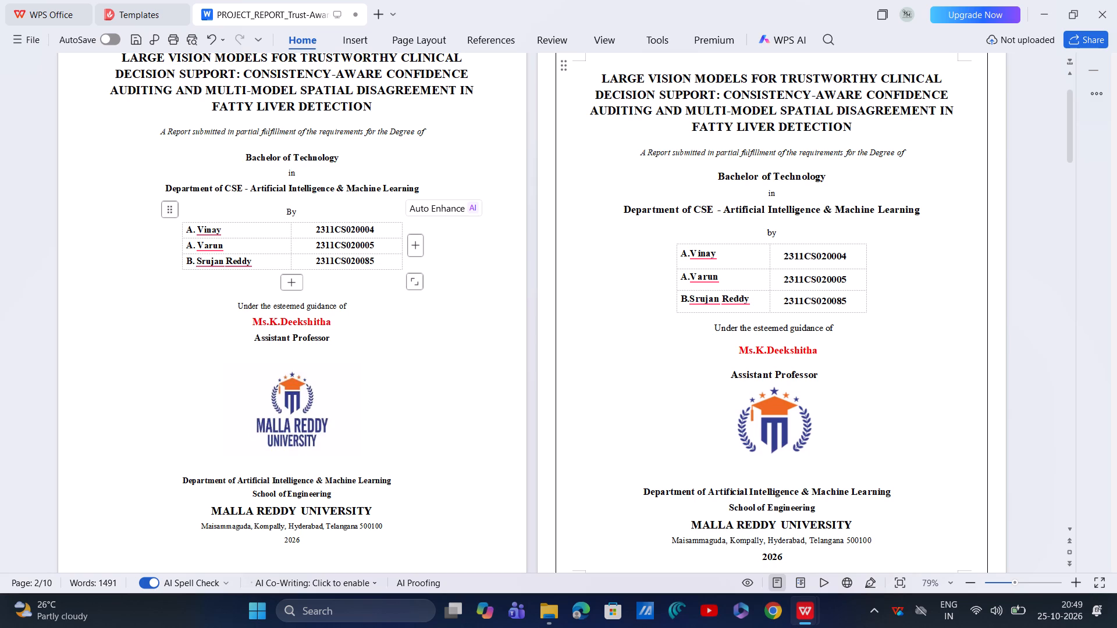
Compare the cover page with the inner title page in the editing view, examining the student tables' alignment and spacing.
scroll(407, 376, down, 2)
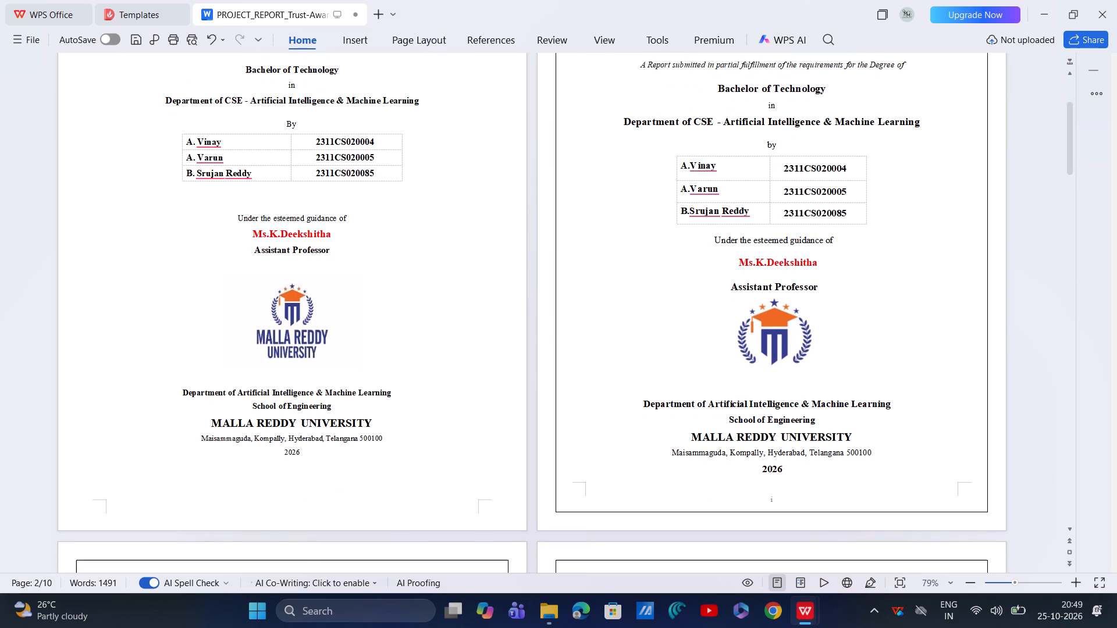
scroll(407, 376, down, 1)
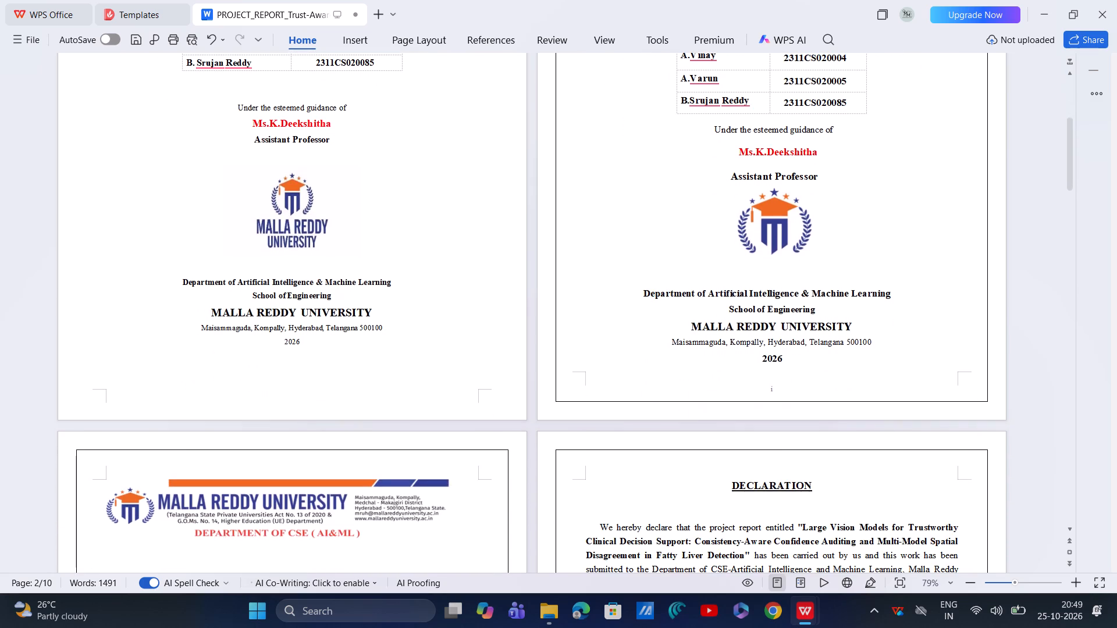
scroll(407, 376, up, 1)
scroll(407, 376, down, 1)
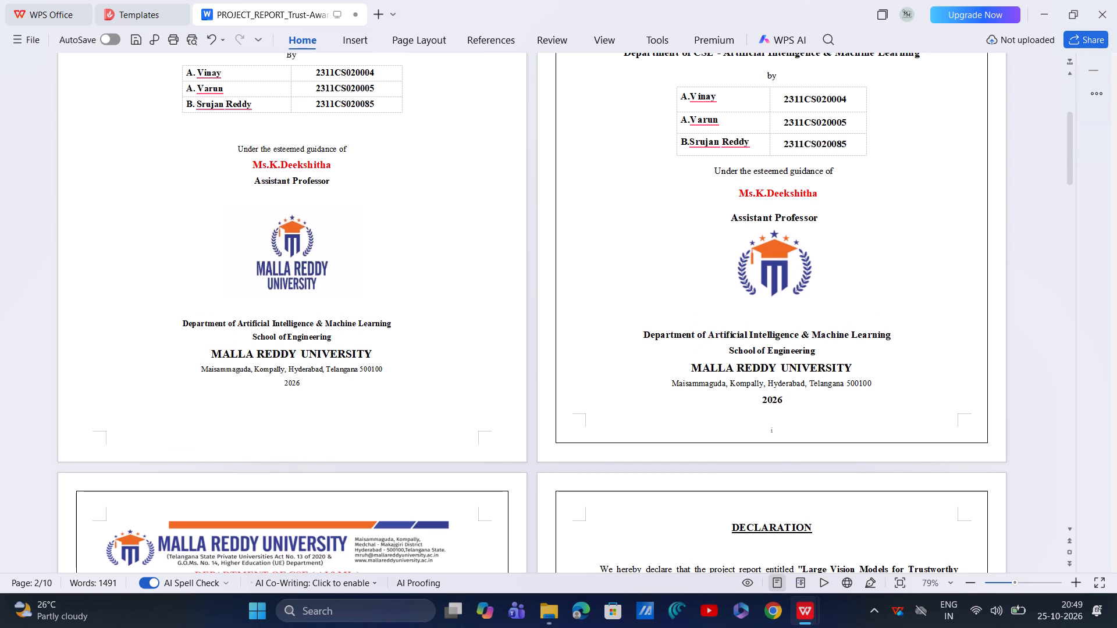
scroll(657, 279, up, 1)
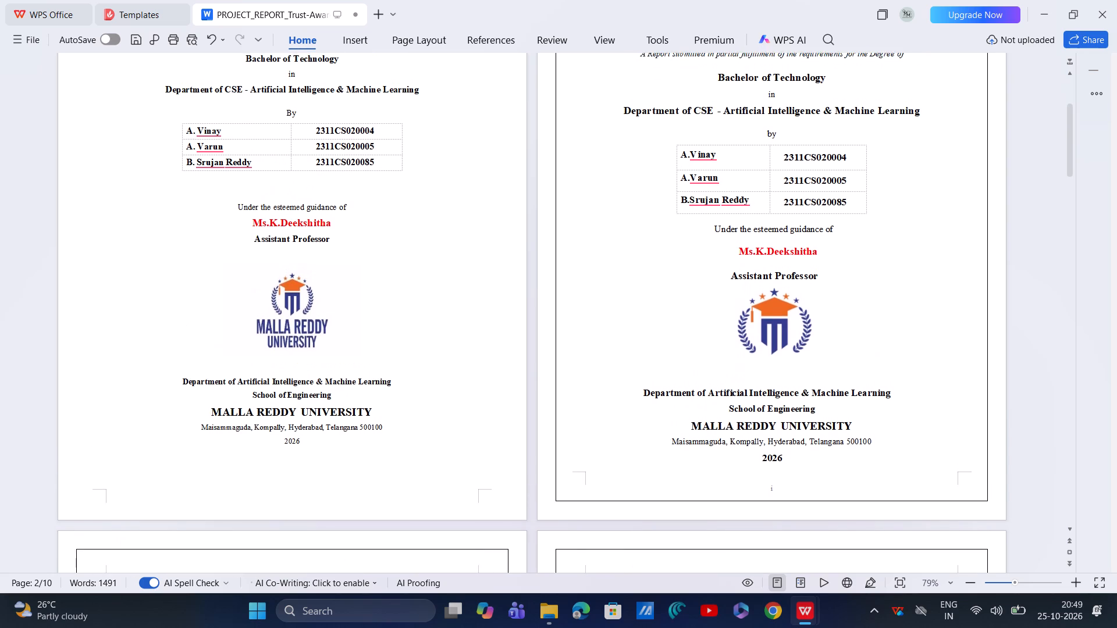
scroll(657, 279, up, 1)
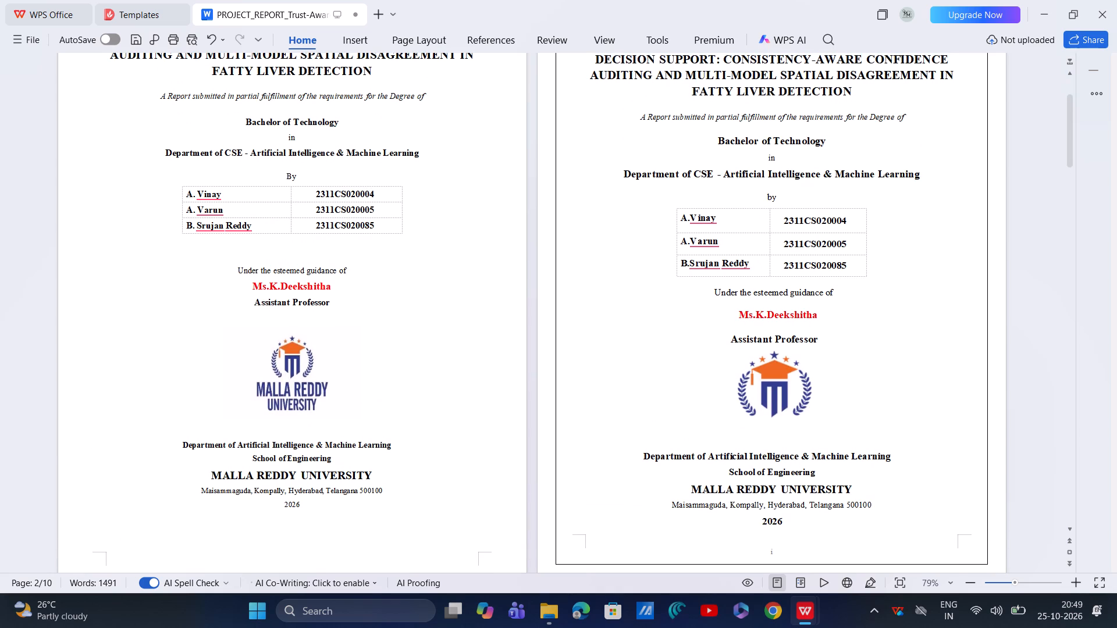
scroll(657, 279, up, 1)
scroll(657, 279, down, 2)
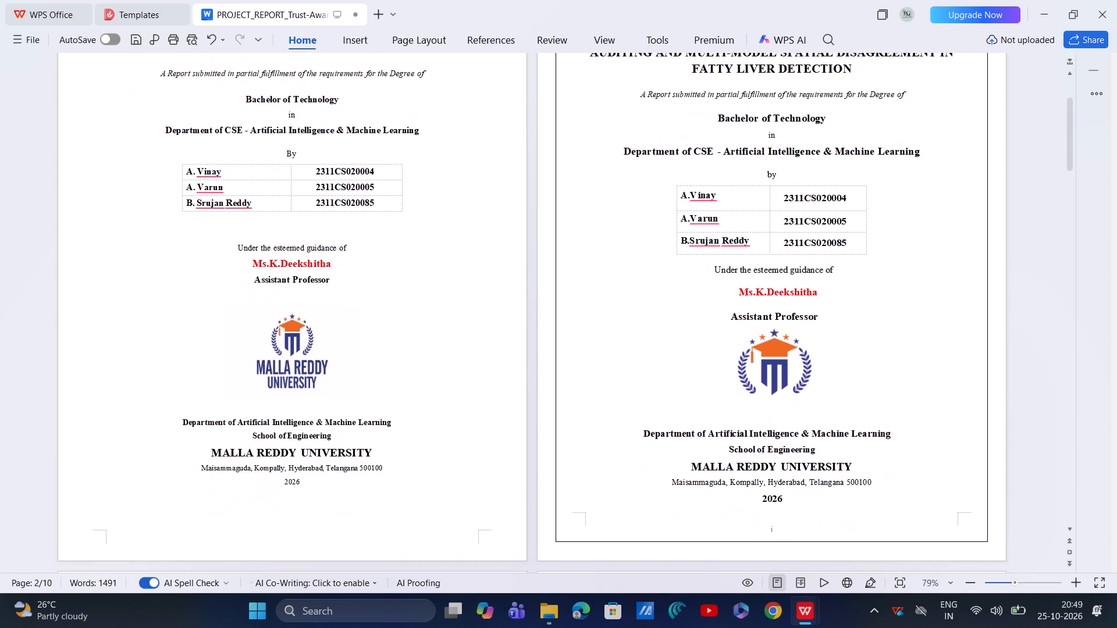
scroll(657, 279, down, 1)
scroll(657, 279, up, 1)
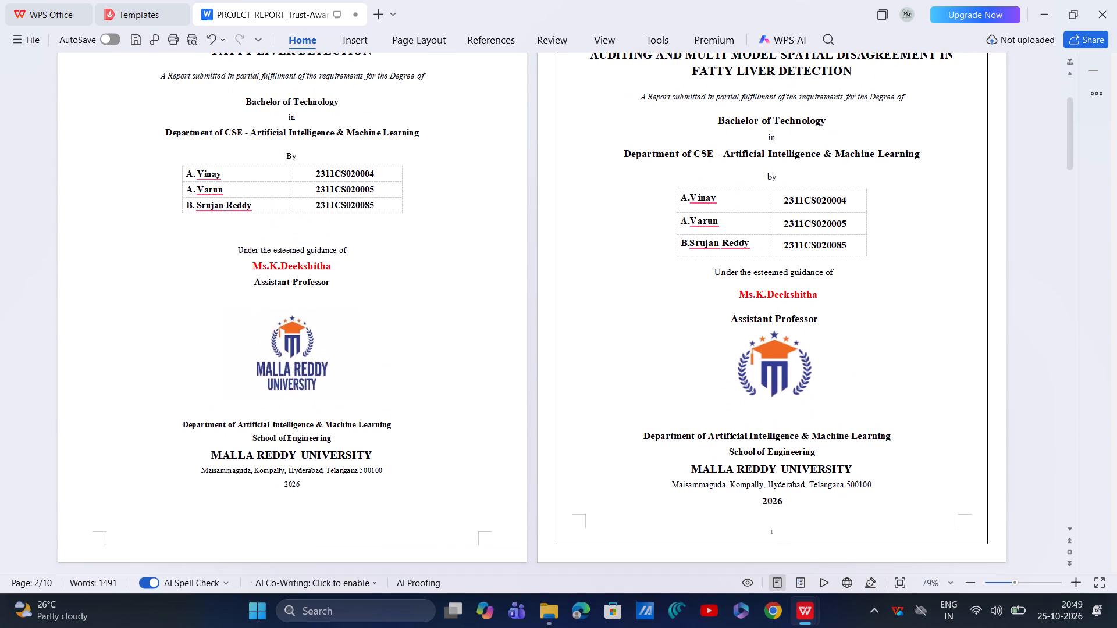
scroll(657, 279, up, 1)
scroll(657, 279, down, 2)
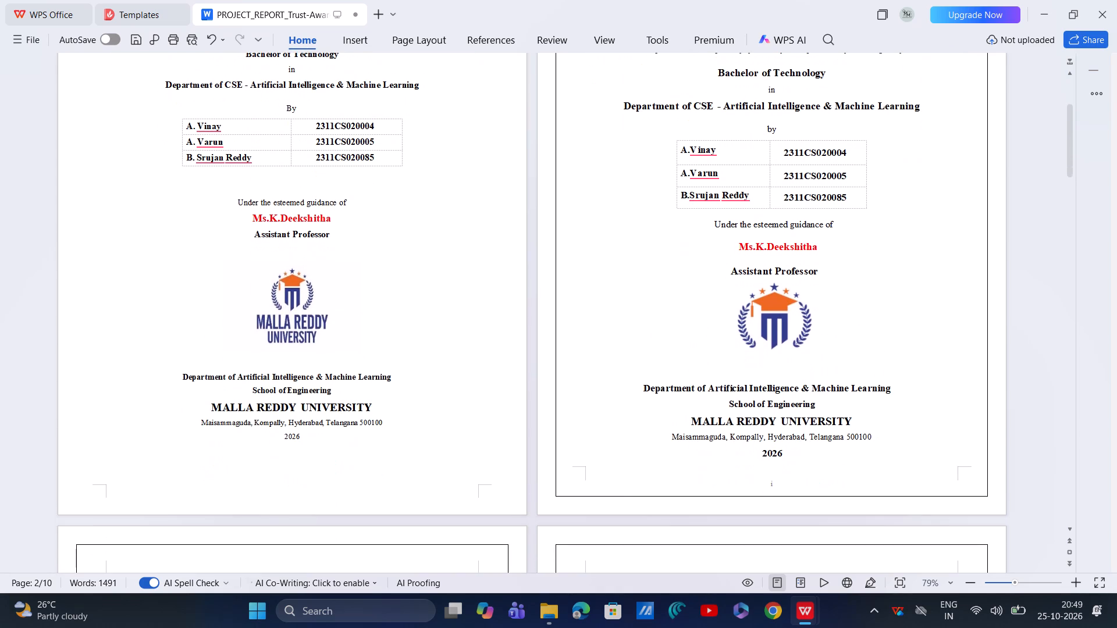
scroll(657, 279, up, 1)
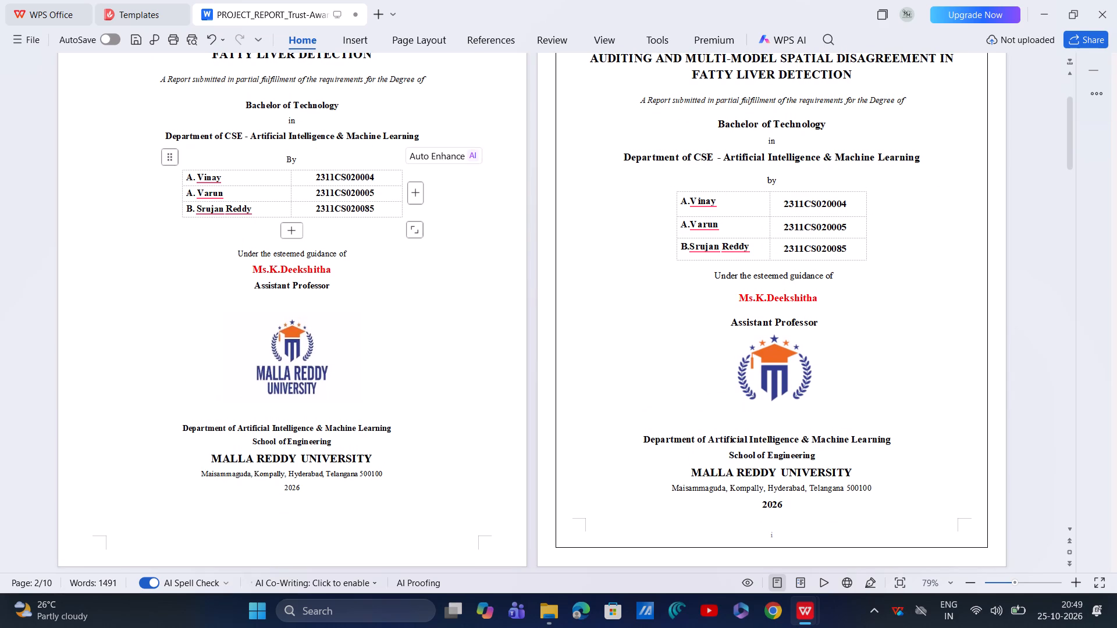
Check the cover page's student table and overall layout in the print preview, then return to the editing view.
click(21, 41)
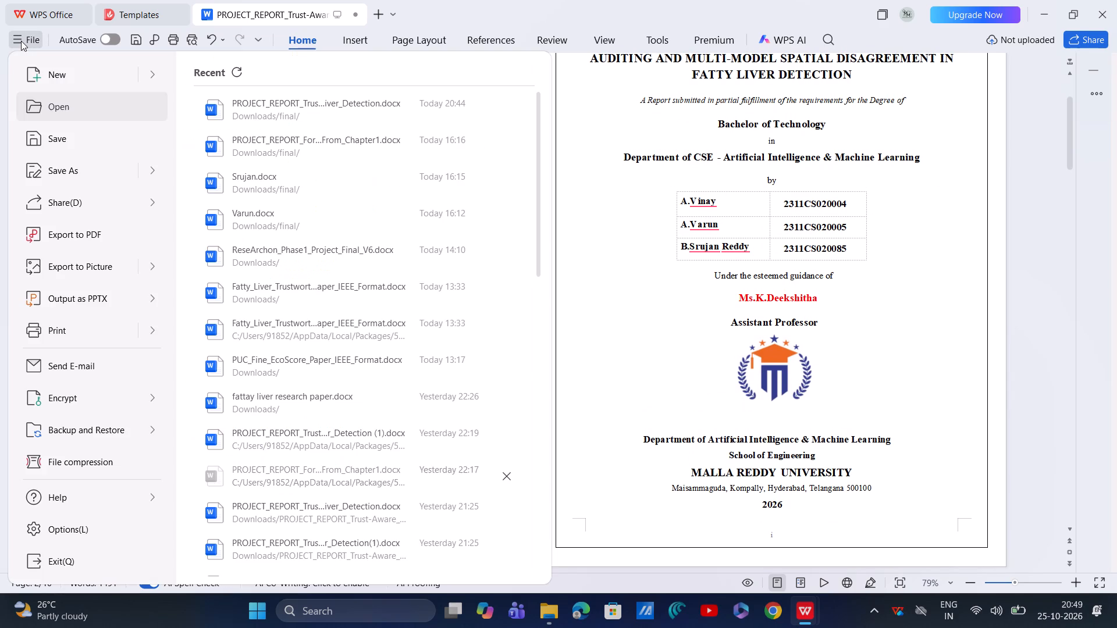
click(147, 334)
click(213, 404)
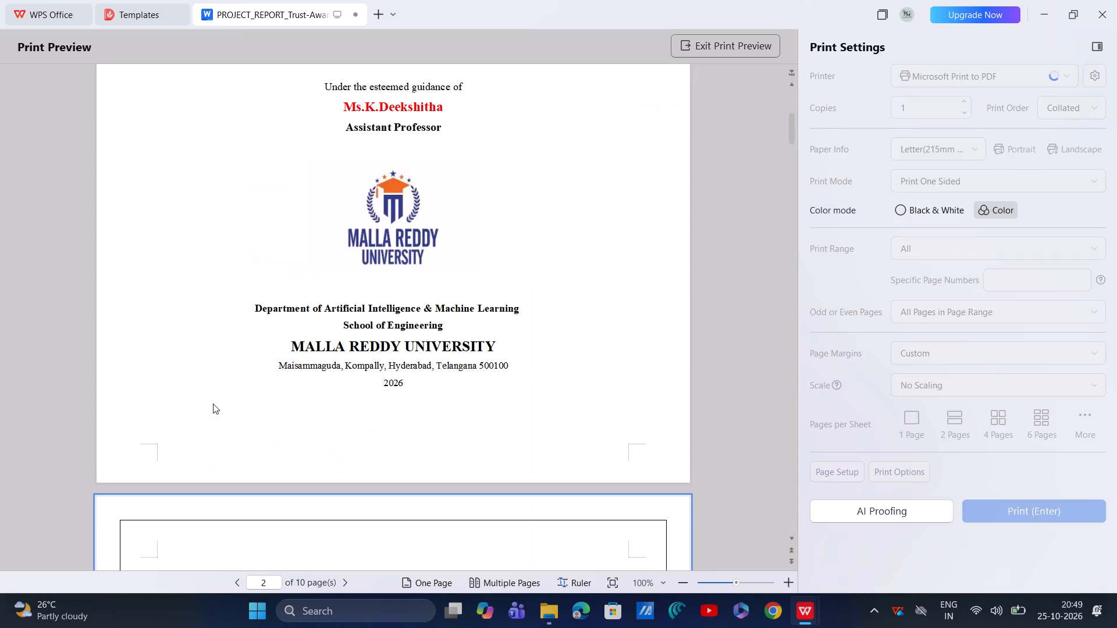
scroll(493, 390, up, 4)
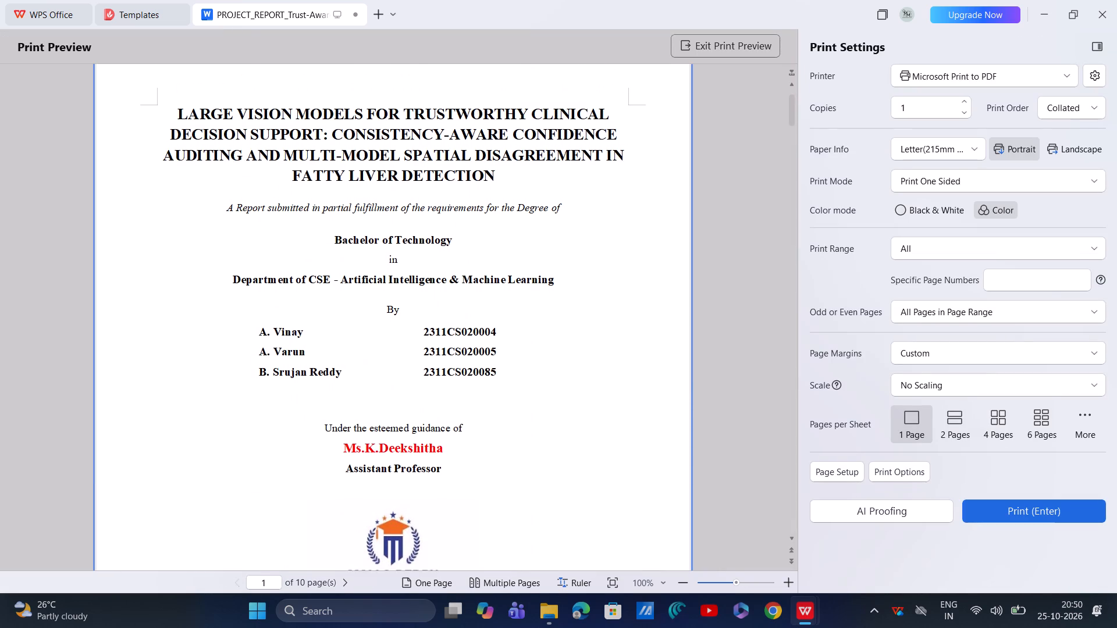
scroll(493, 390, down, 3)
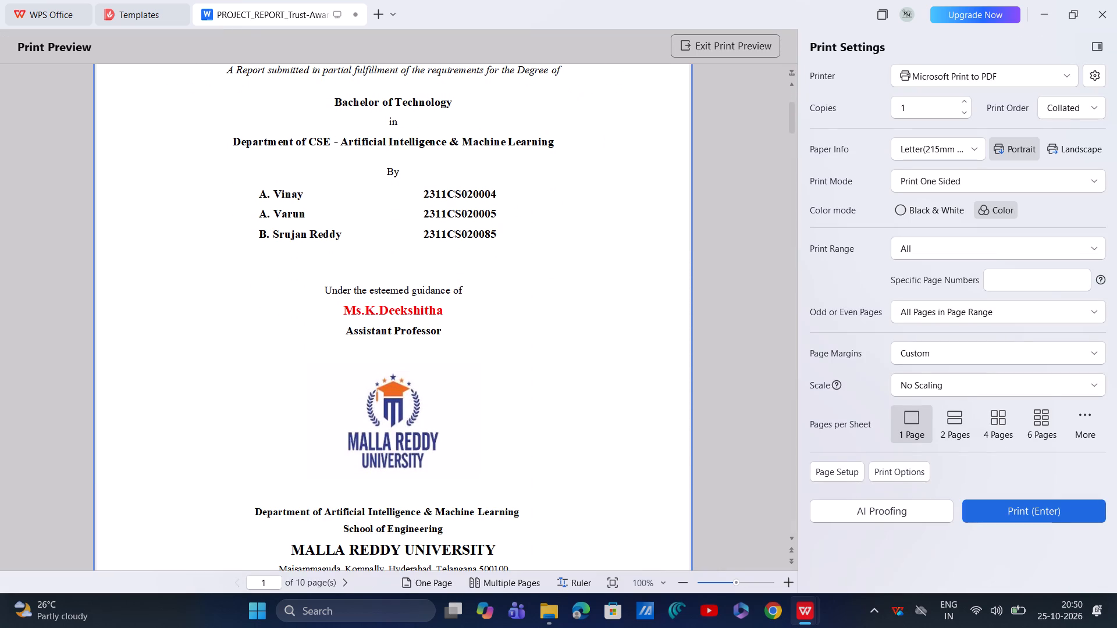
scroll(493, 390, down, 3)
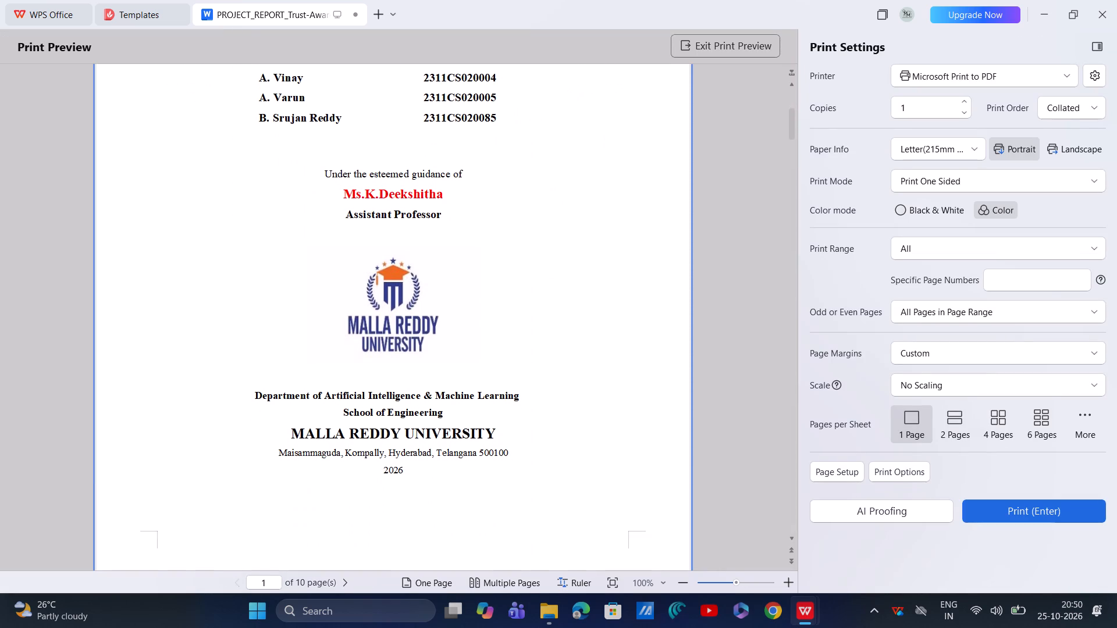
scroll(493, 390, down, 1)
scroll(493, 390, up, 2)
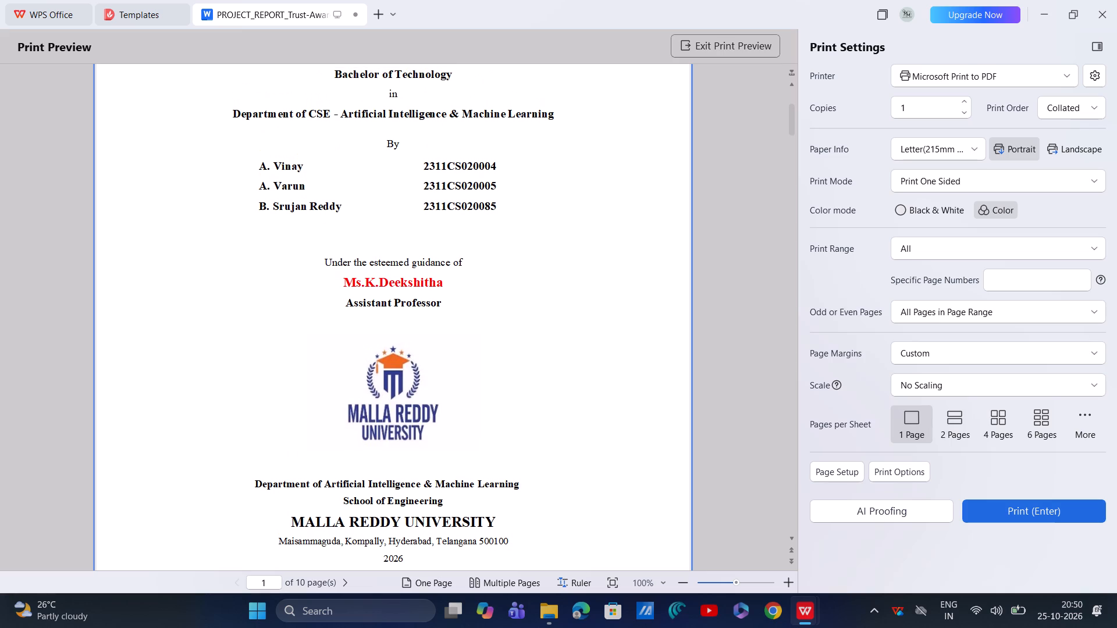
click(709, 45)
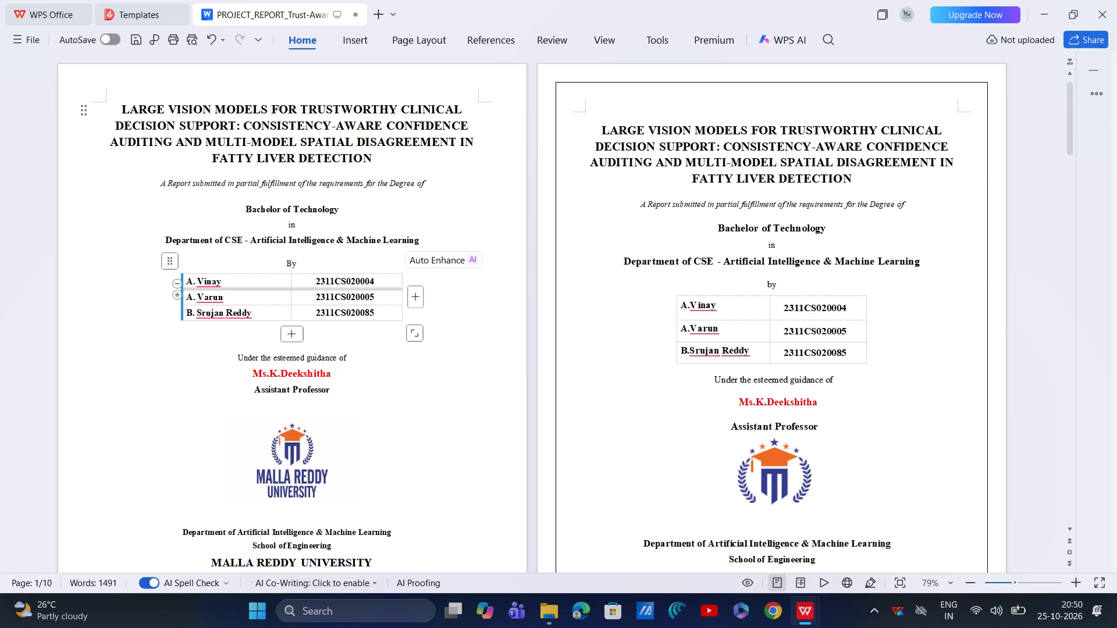
Narrow the cover page student table slightly by moving its left border inward, and shift its column divider back to the page's centre line.
drag(183, 296, 188, 297)
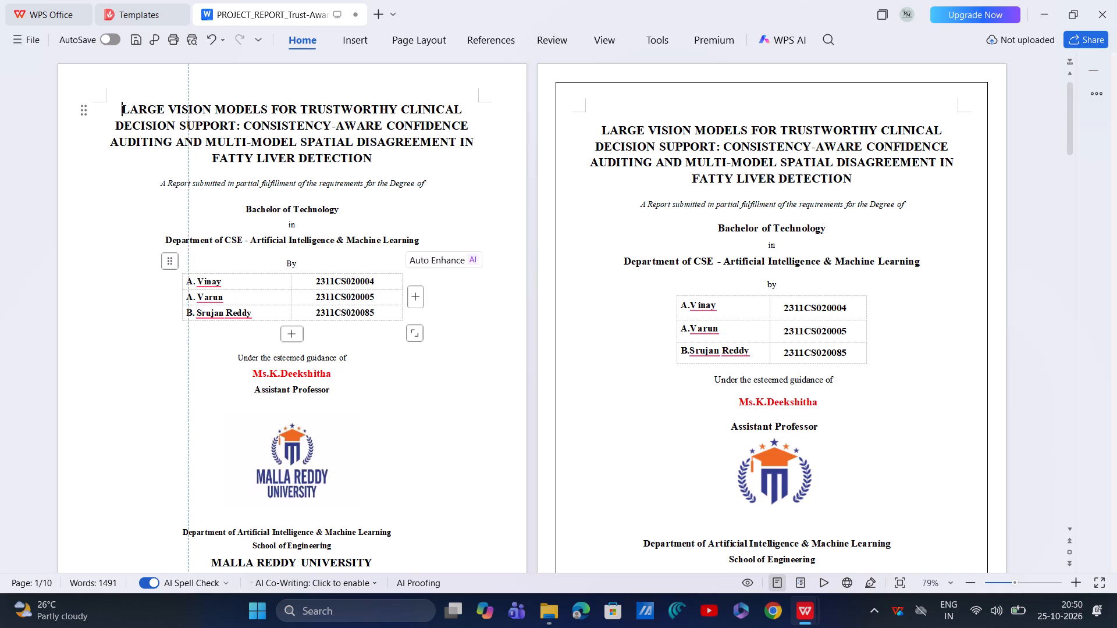
drag(188, 297, 194, 297)
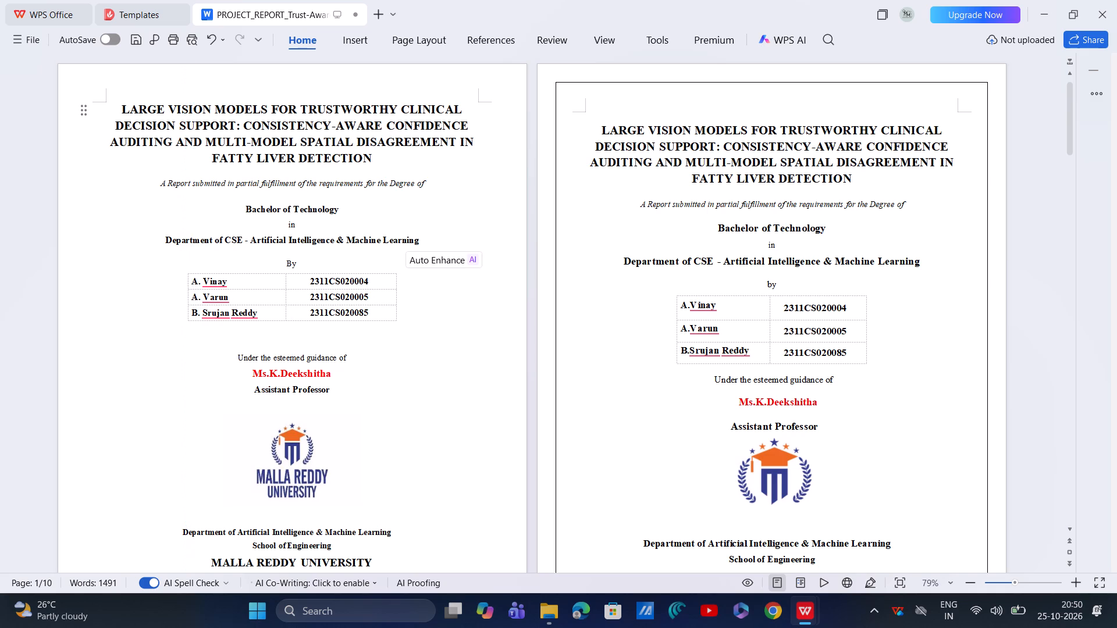
click(286, 299)
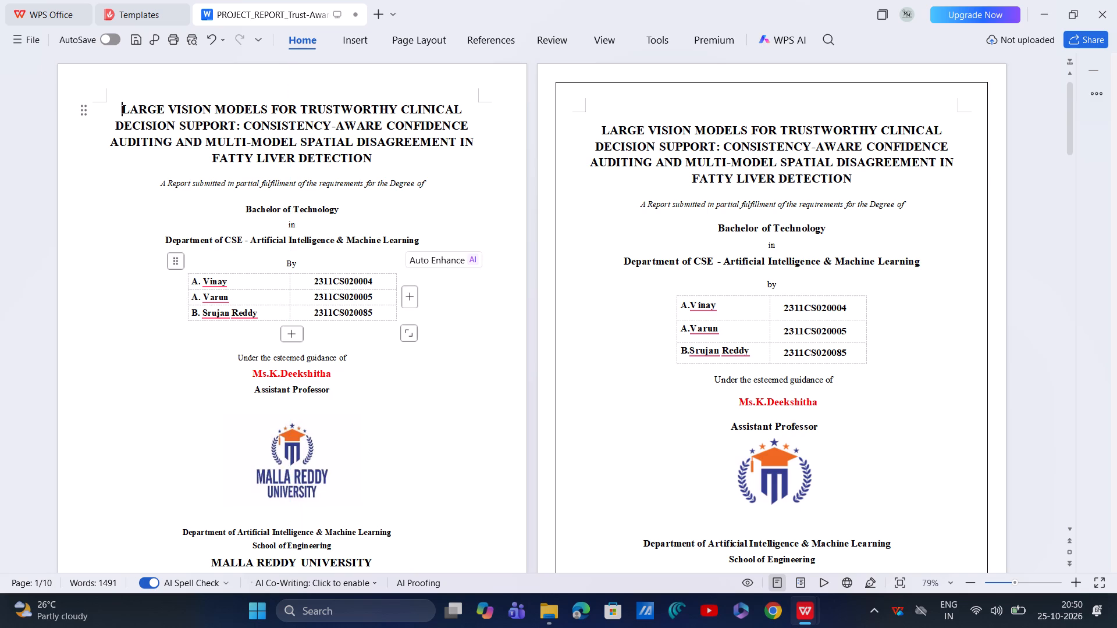
Compare the cover page with the inner title page in the editing view, looking on to the certificate and declaration.
scroll(399, 403, down, 1)
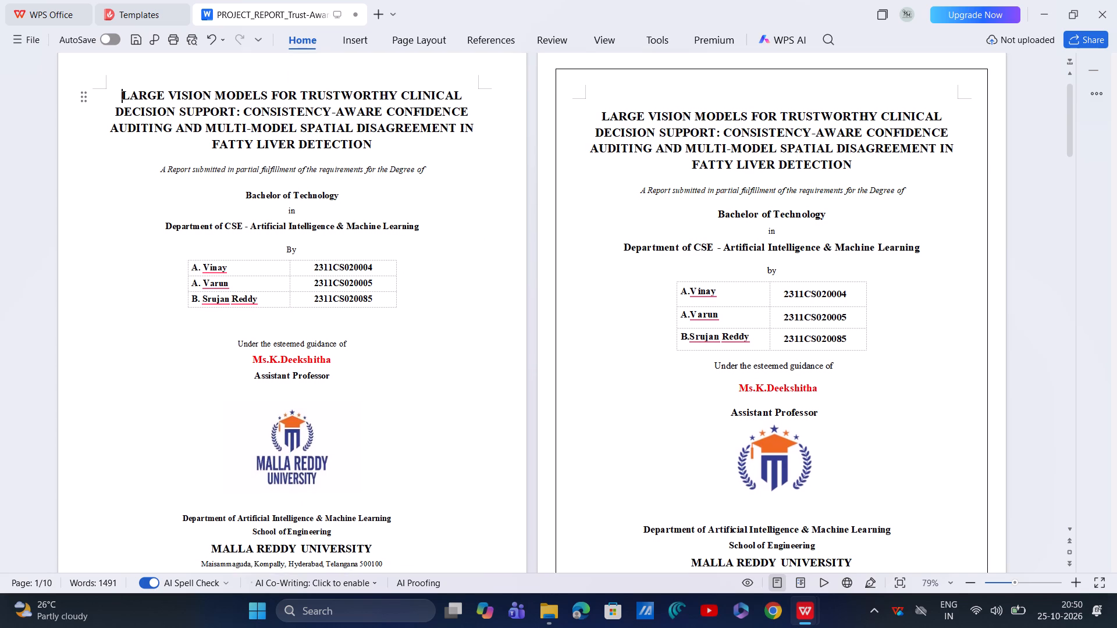
scroll(399, 403, down, 2)
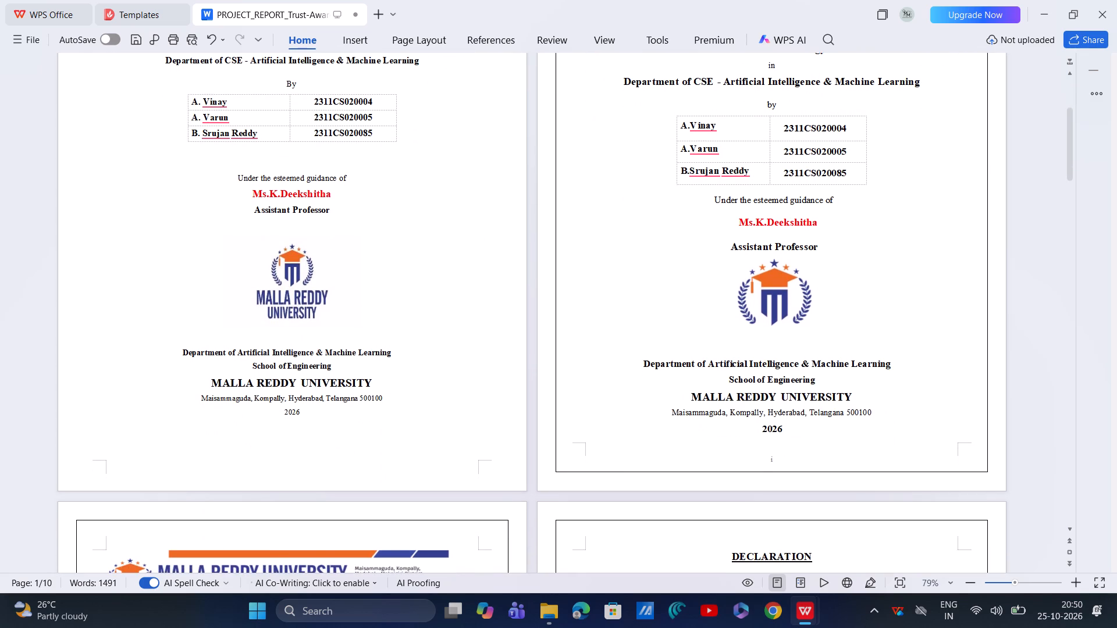
scroll(399, 403, down, 2)
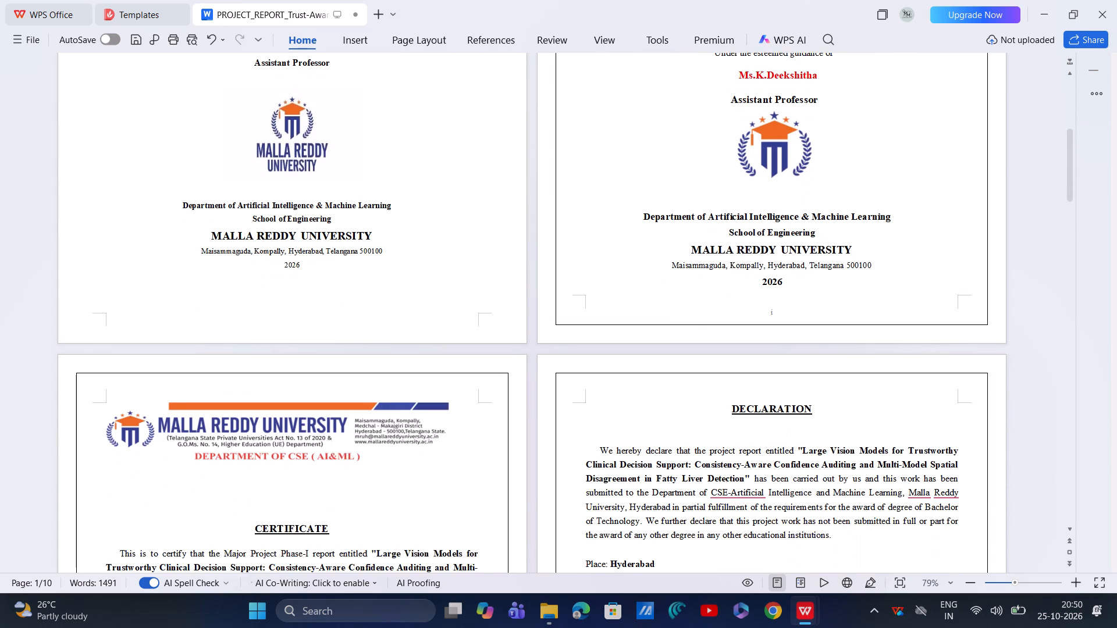
scroll(399, 403, down, 2)
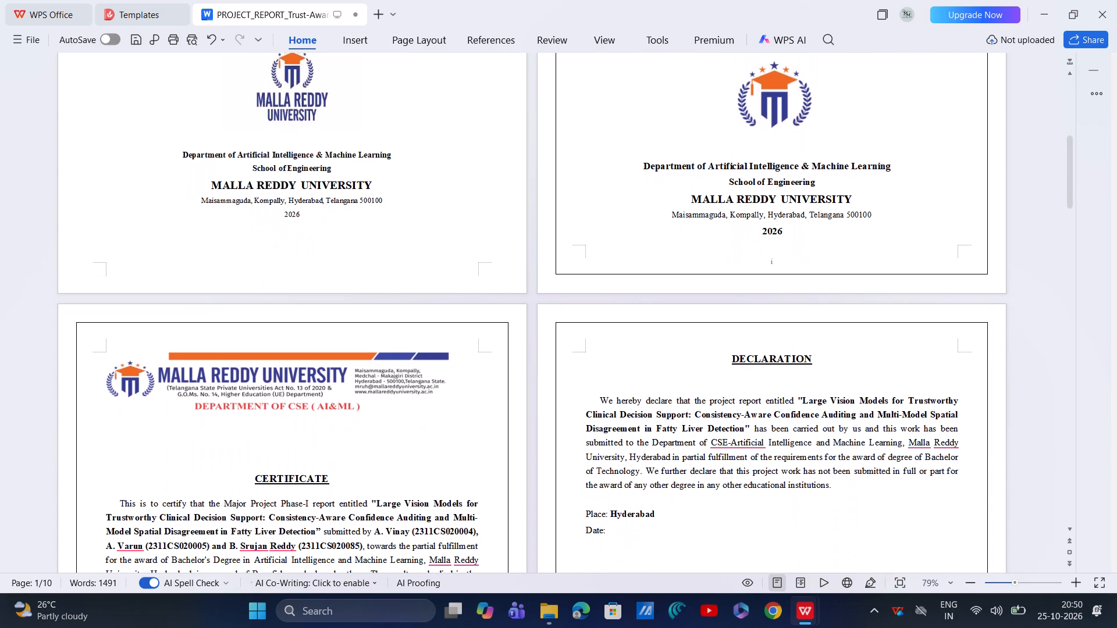
scroll(399, 403, up, 4)
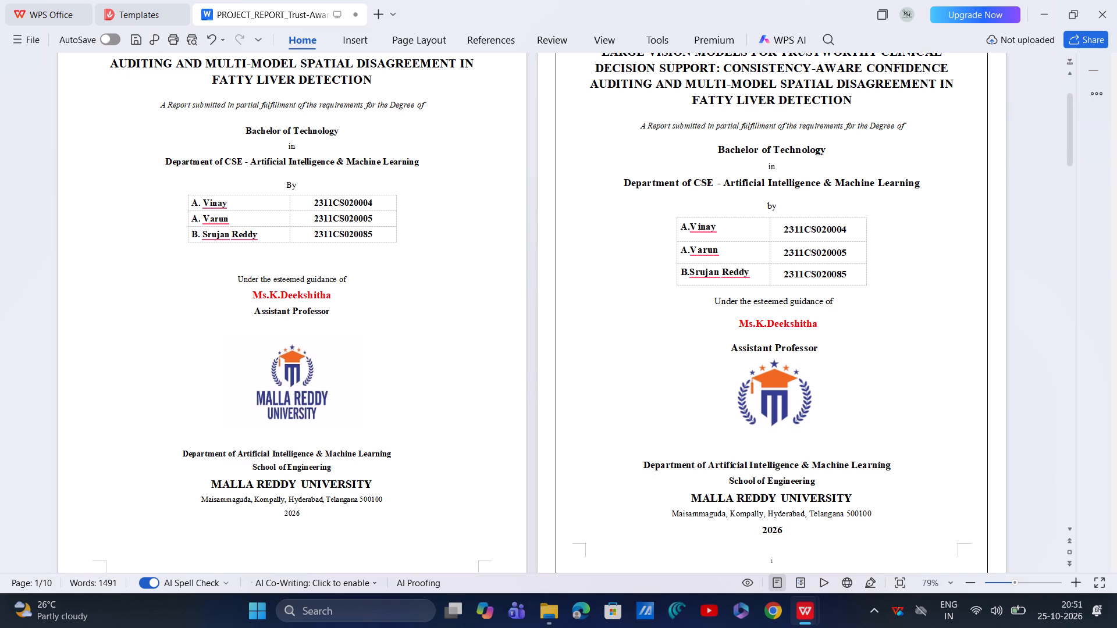
Check the narrowed student table's alignment on the cover page in the print preview, then return to the editing view.
click(31, 41)
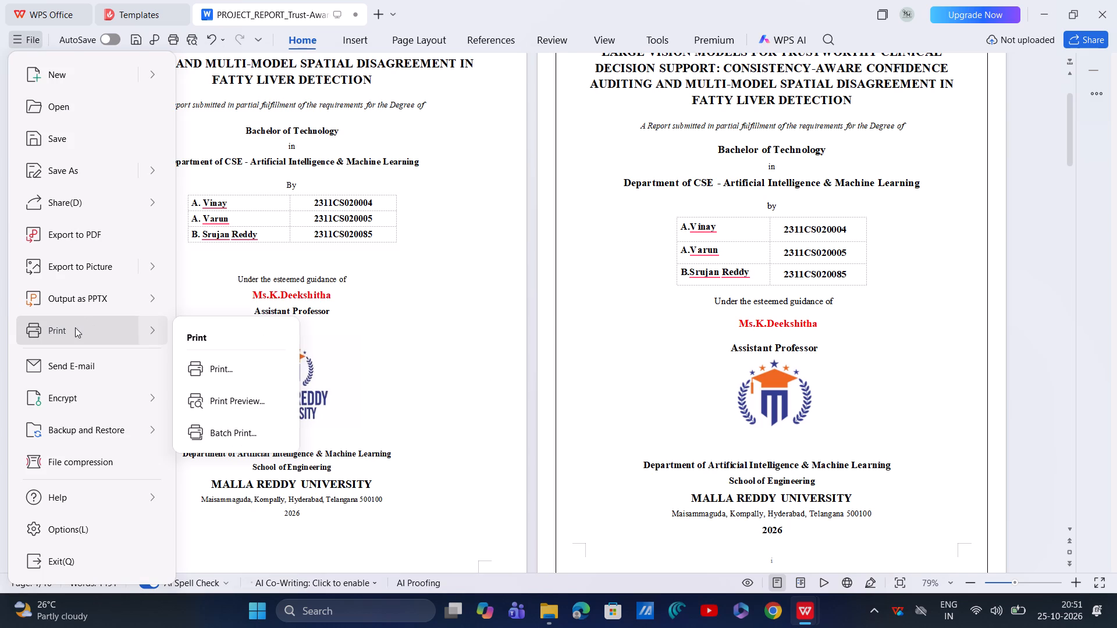
click(202, 398)
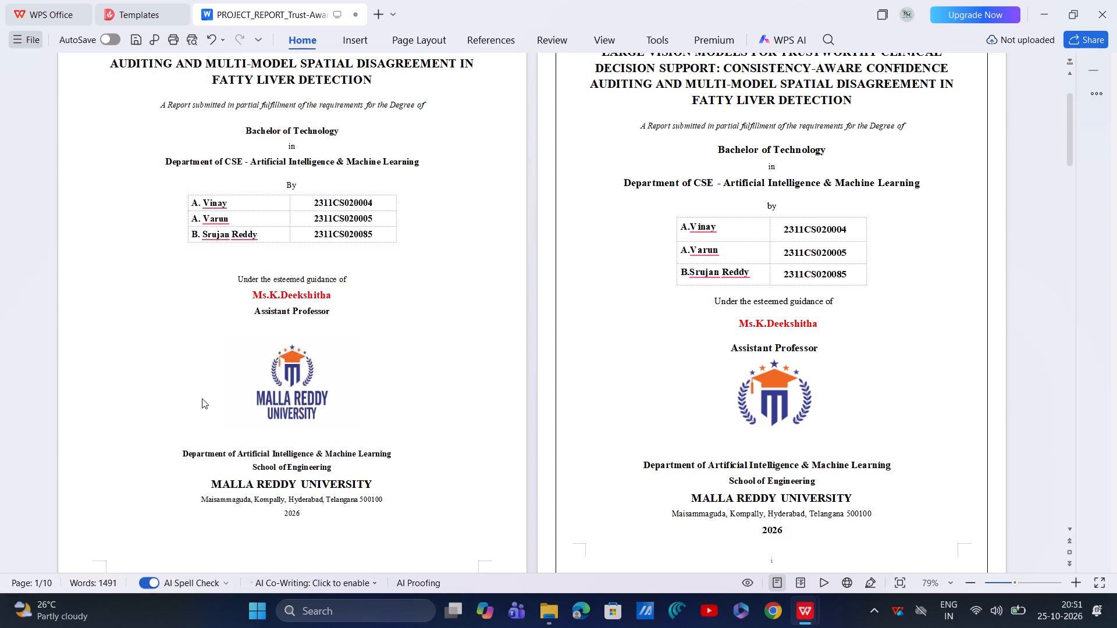
scroll(333, 384, down, 1)
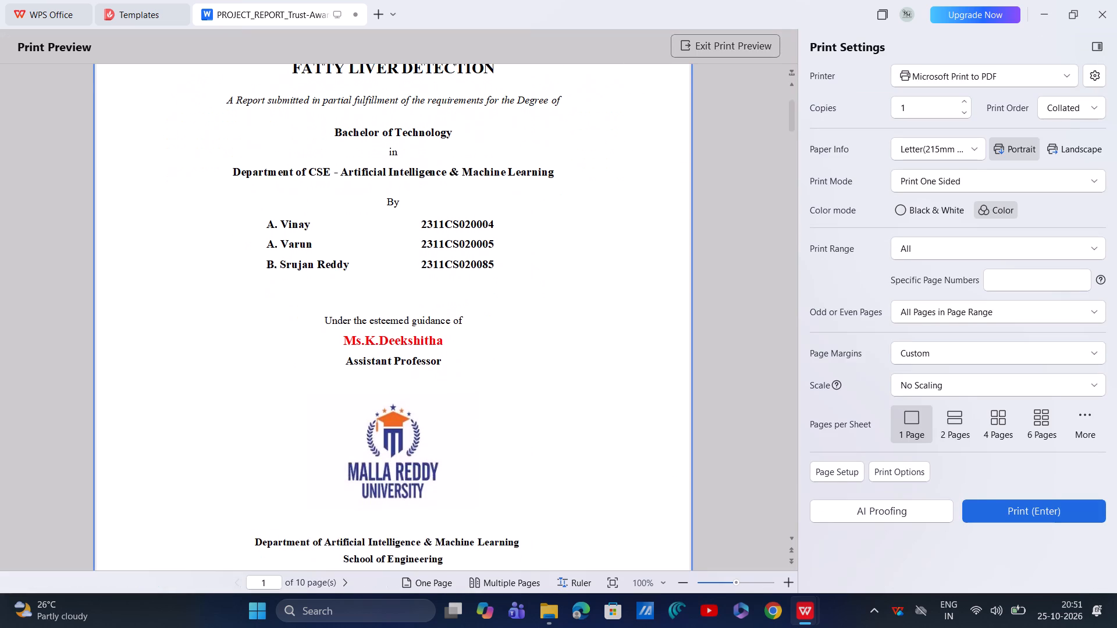
scroll(333, 384, down, 3)
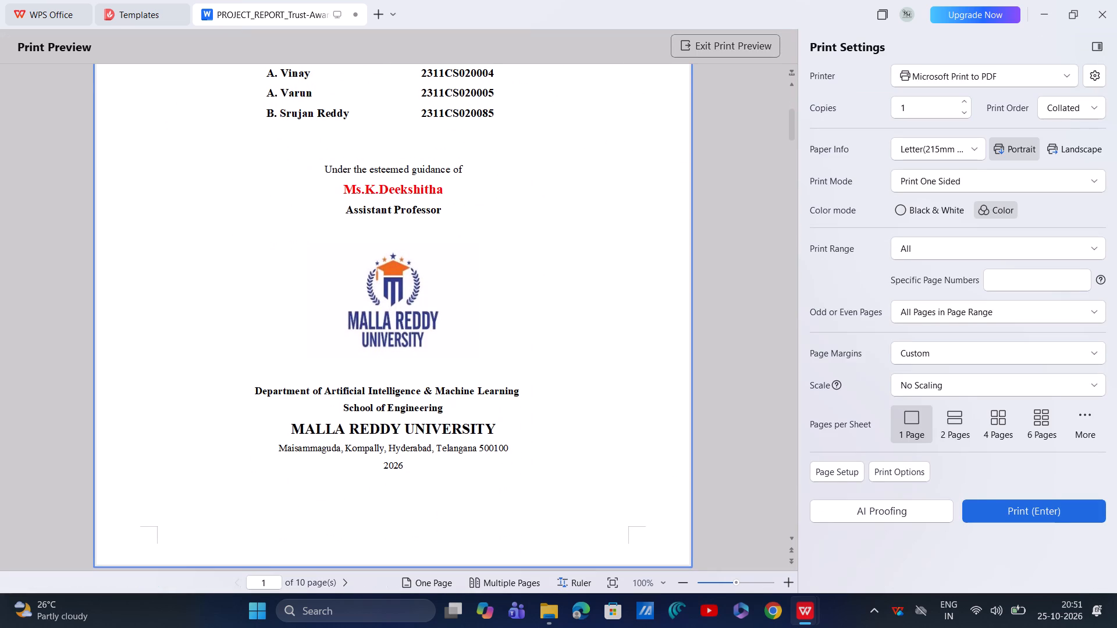
scroll(333, 384, down, 2)
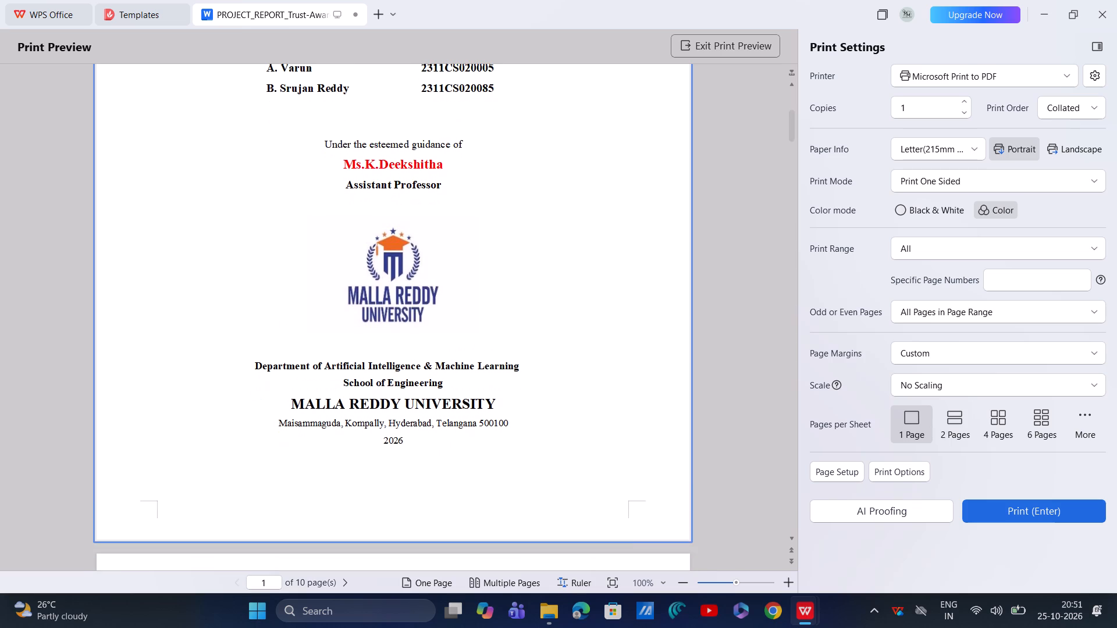
scroll(333, 384, down, 1)
scroll(333, 384, up, 2)
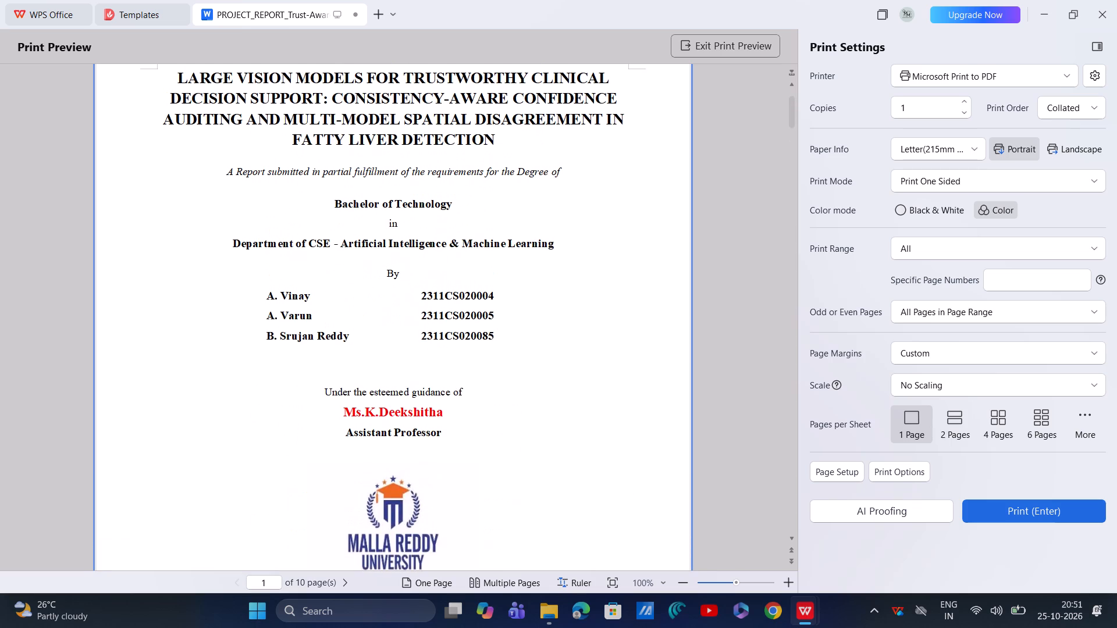
scroll(333, 384, up, 1)
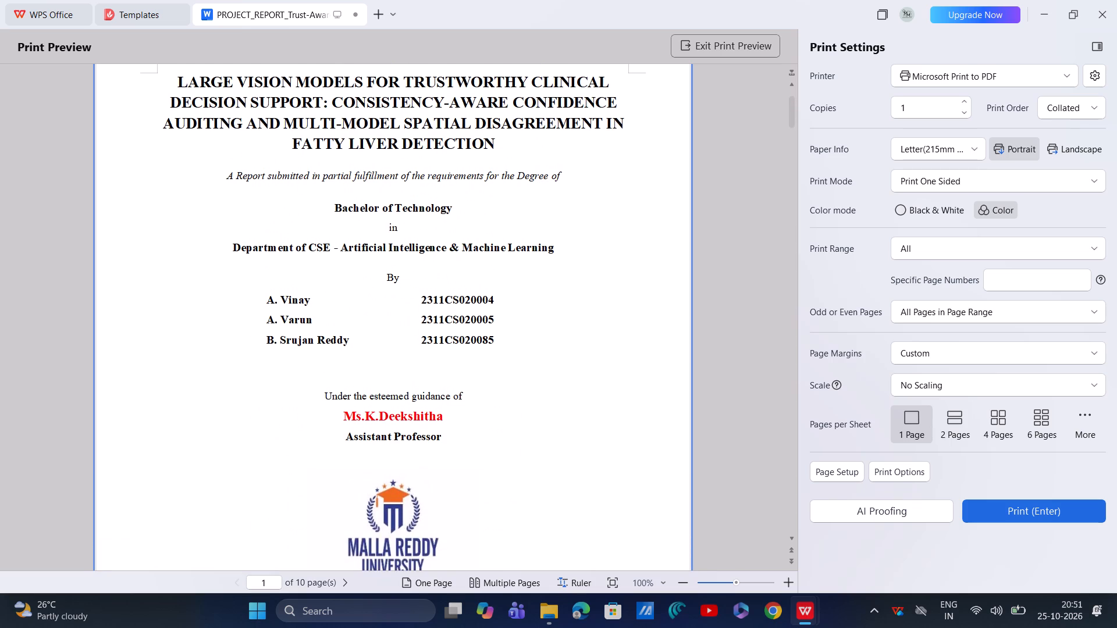
click(700, 47)
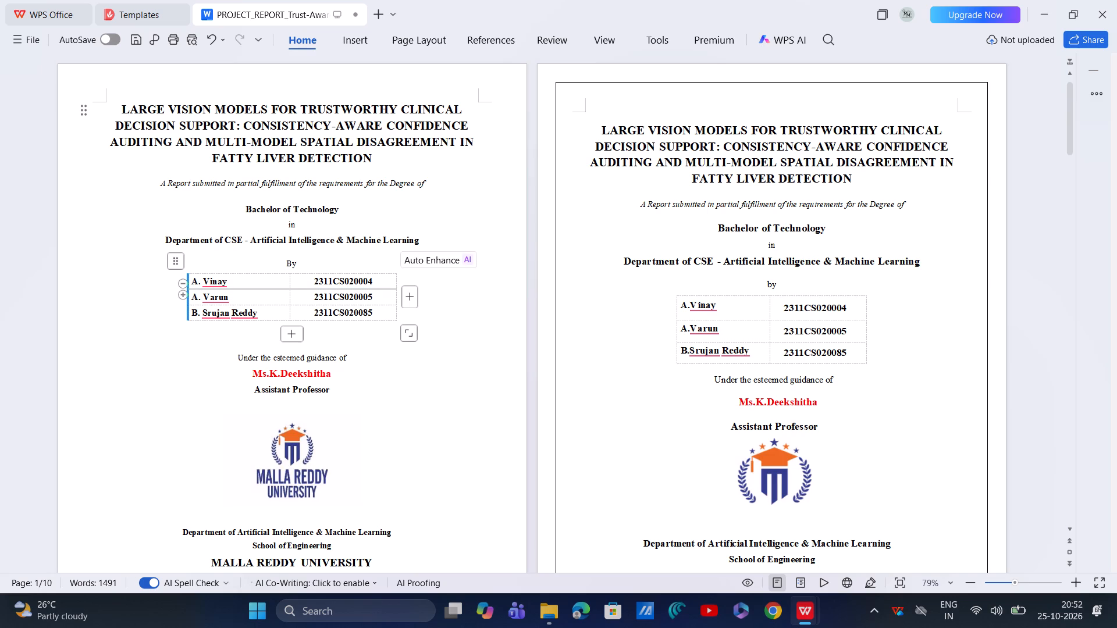
Narrow the cover page student table a little more by moving its left border inward, keeping it centred under "By".
drag(188, 286, 195, 287)
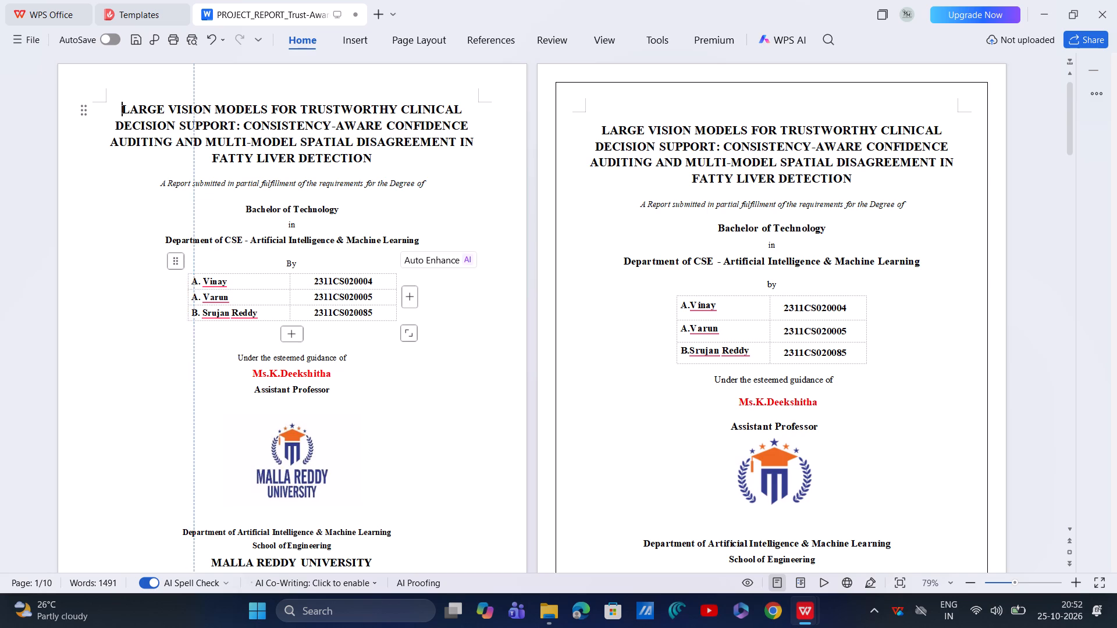
drag(195, 287, 194, 291)
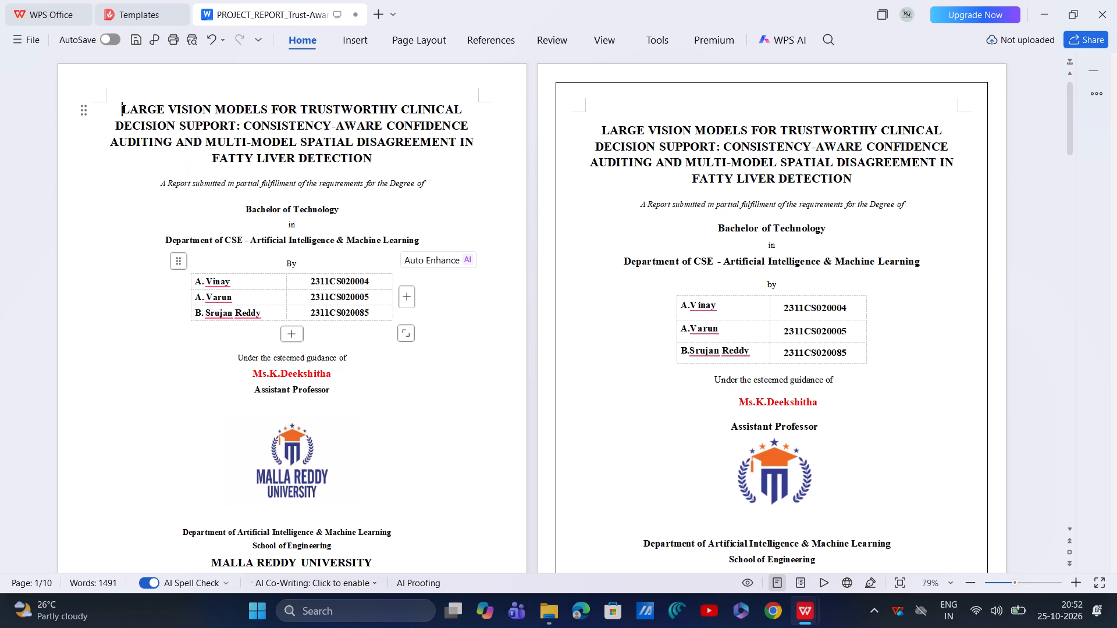
Compare the student tables and spacing on the cover page and the inner title page in the editing view.
scroll(417, 455, down, 2)
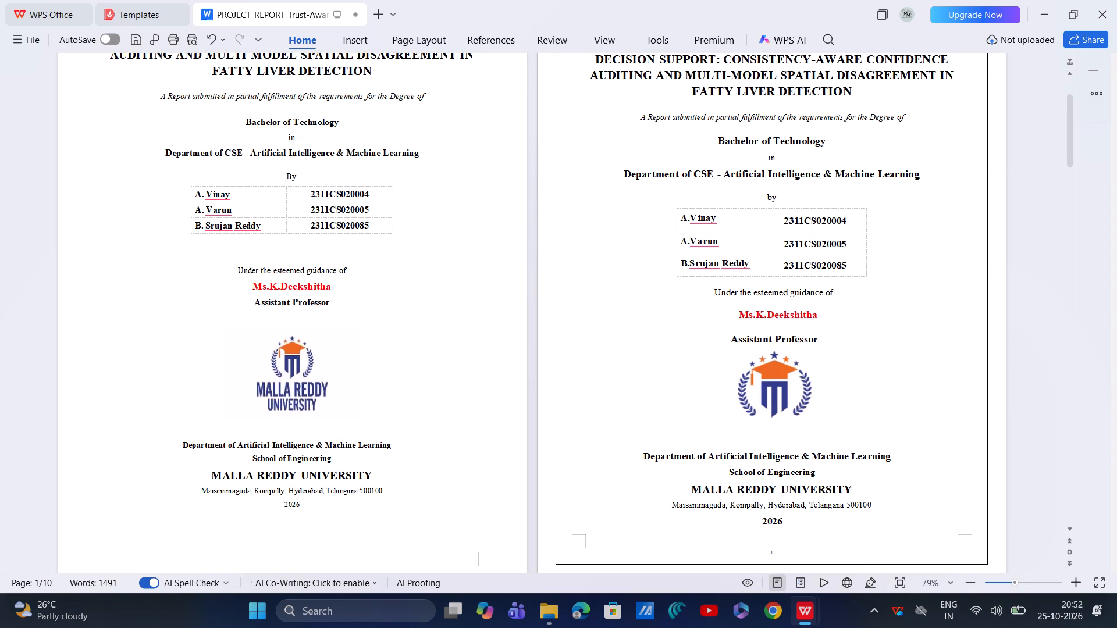
click(238, 269)
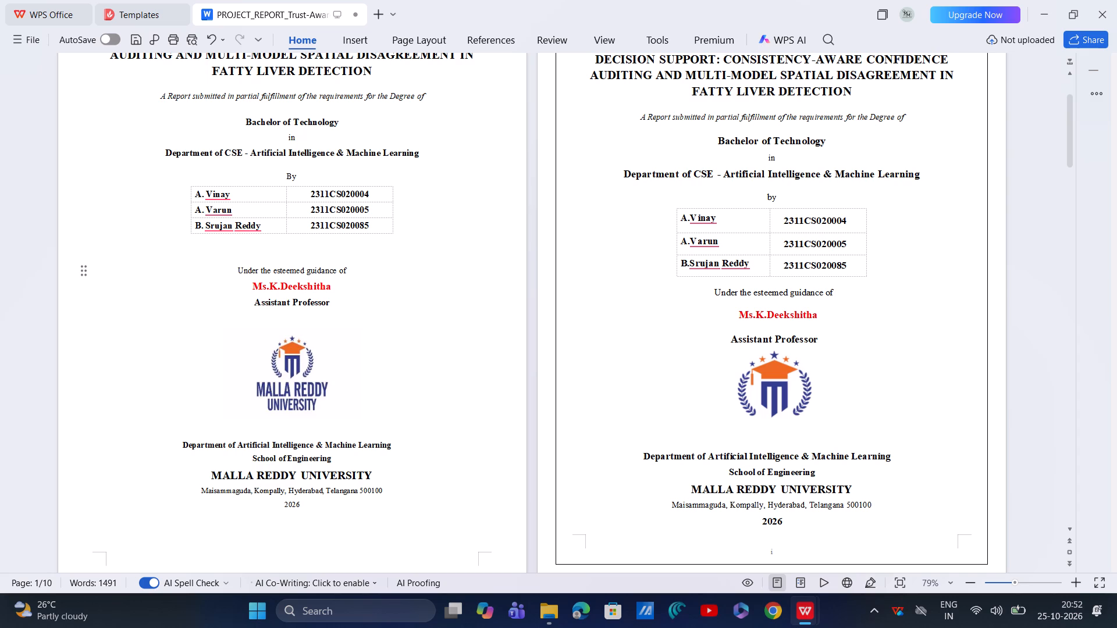
scroll(338, 408, down, 2)
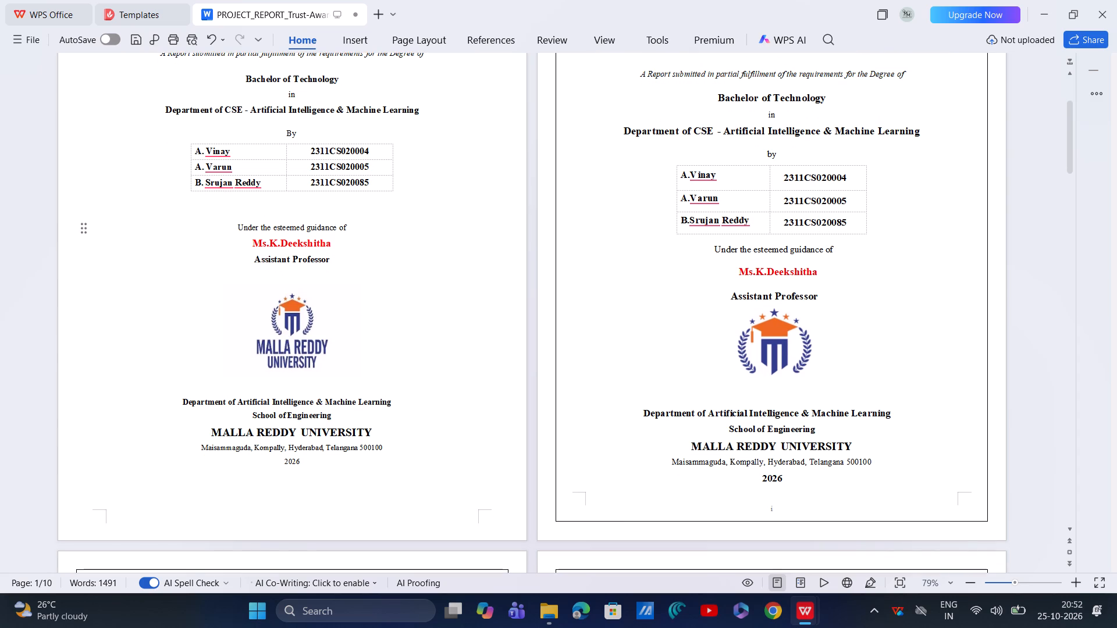
scroll(338, 408, down, 4)
scroll(338, 408, up, 2)
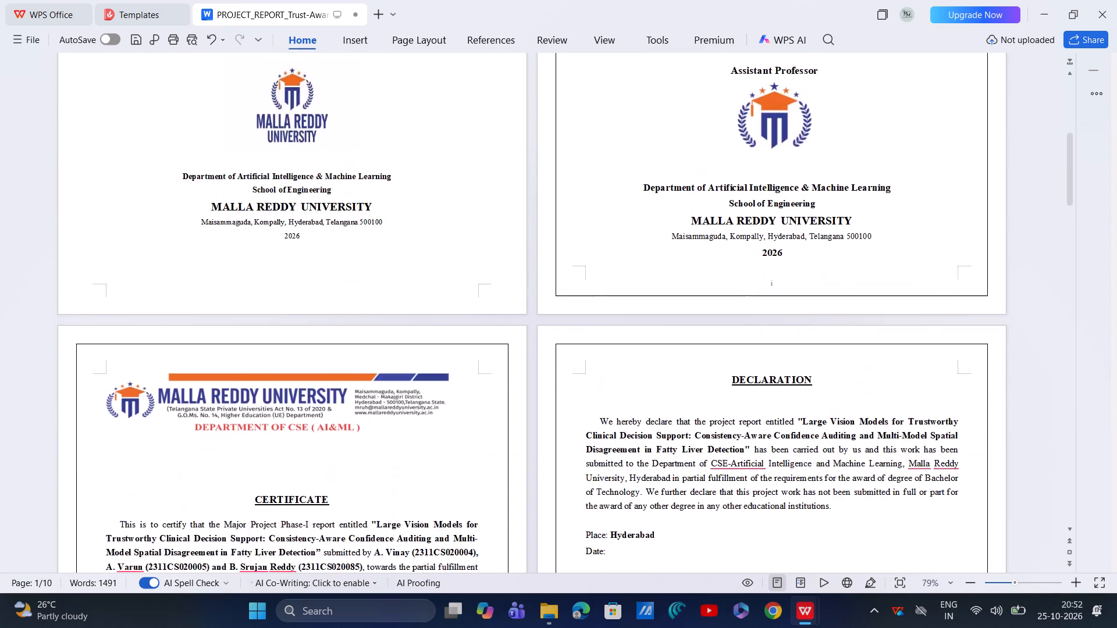
scroll(338, 408, up, 3)
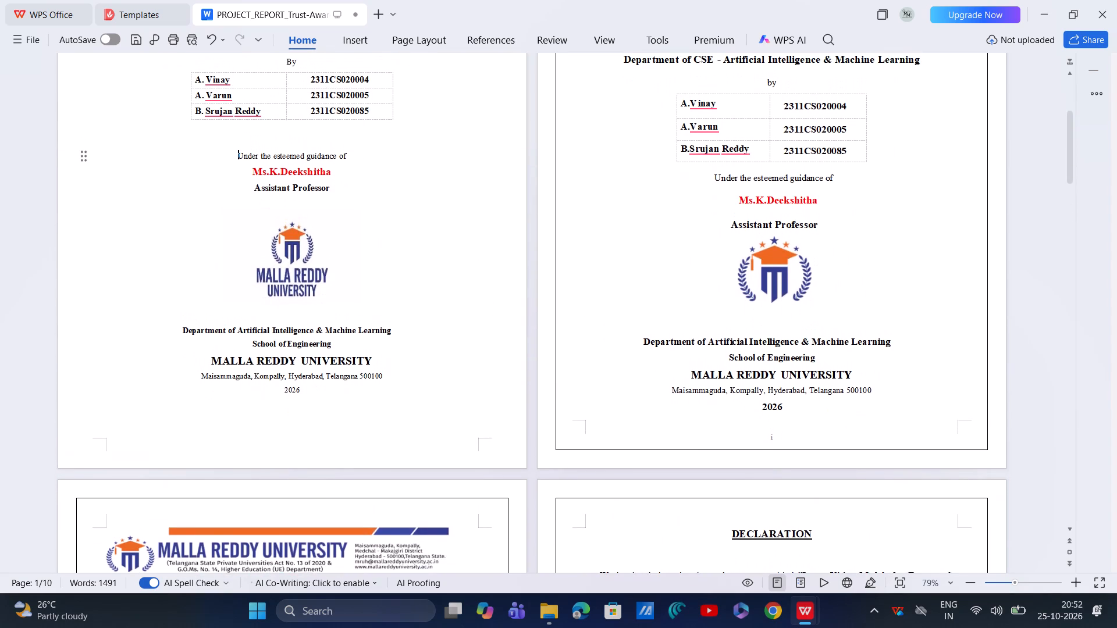
scroll(338, 408, up, 3)
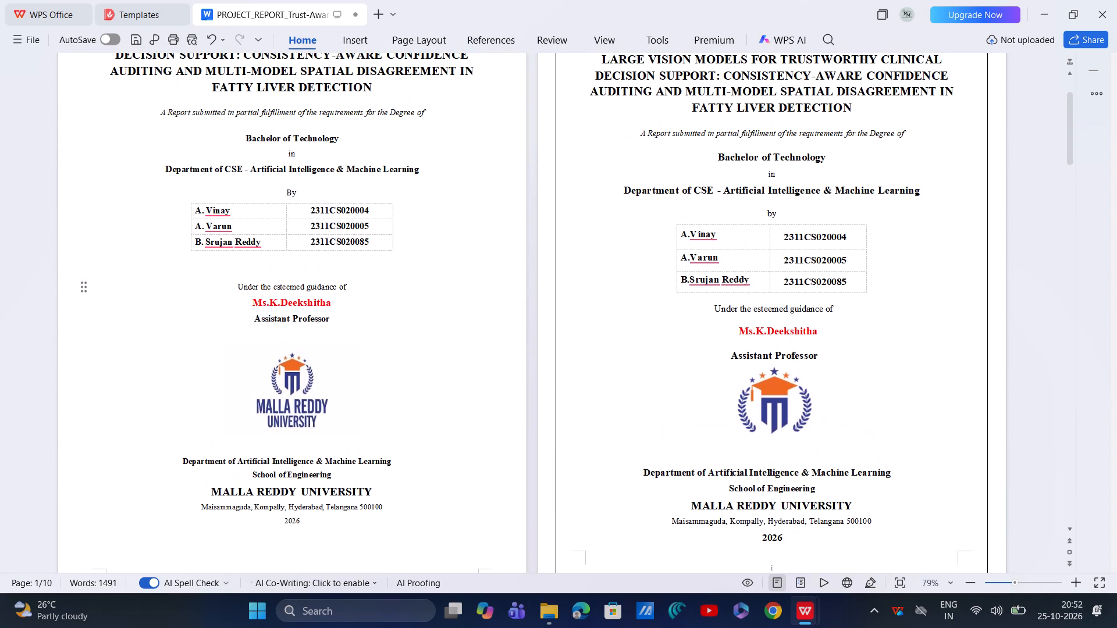
scroll(338, 408, up, 1)
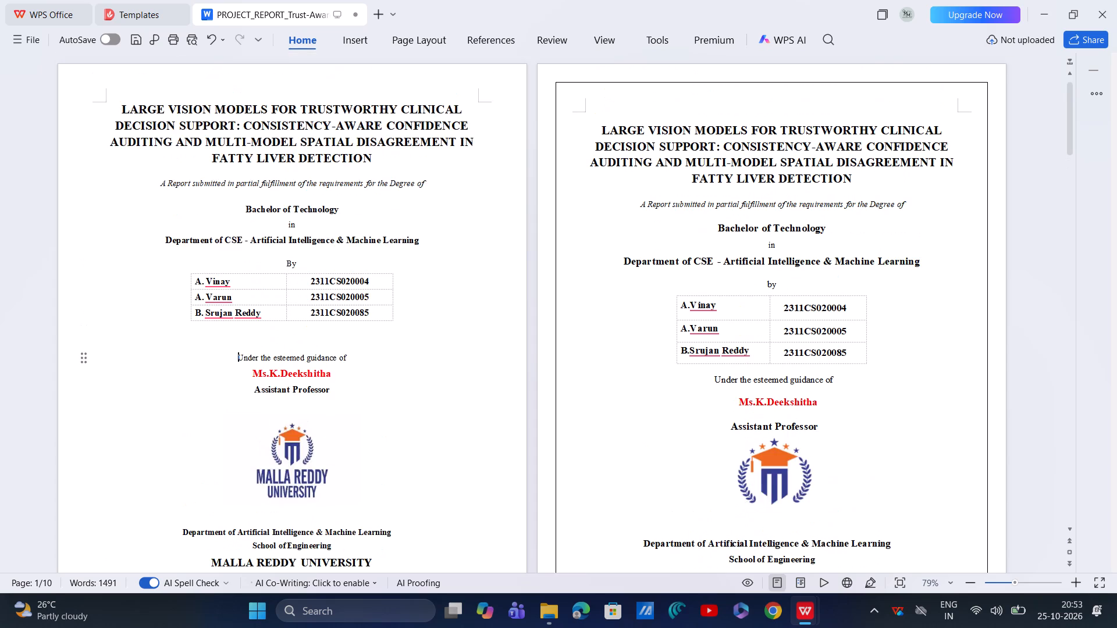
Look through the certificate, declaration, acknowledgement and abstract pages, then return to the title pages.
scroll(338, 408, down, 9)
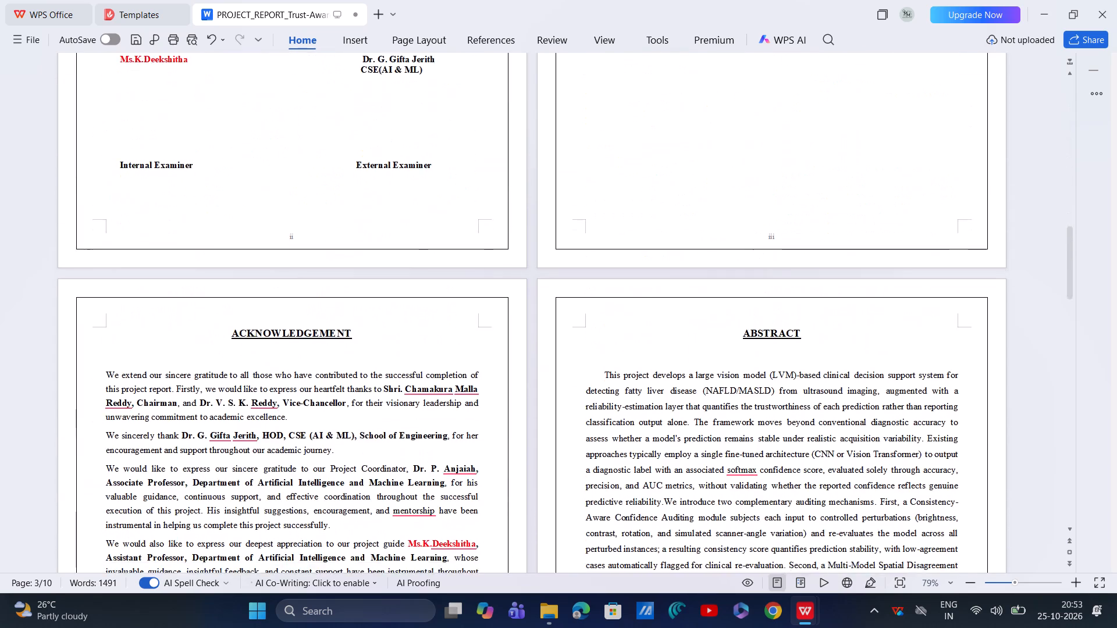
scroll(338, 408, down, 2)
scroll(338, 408, up, 8)
scroll(338, 408, down, 7)
scroll(338, 408, up, 7)
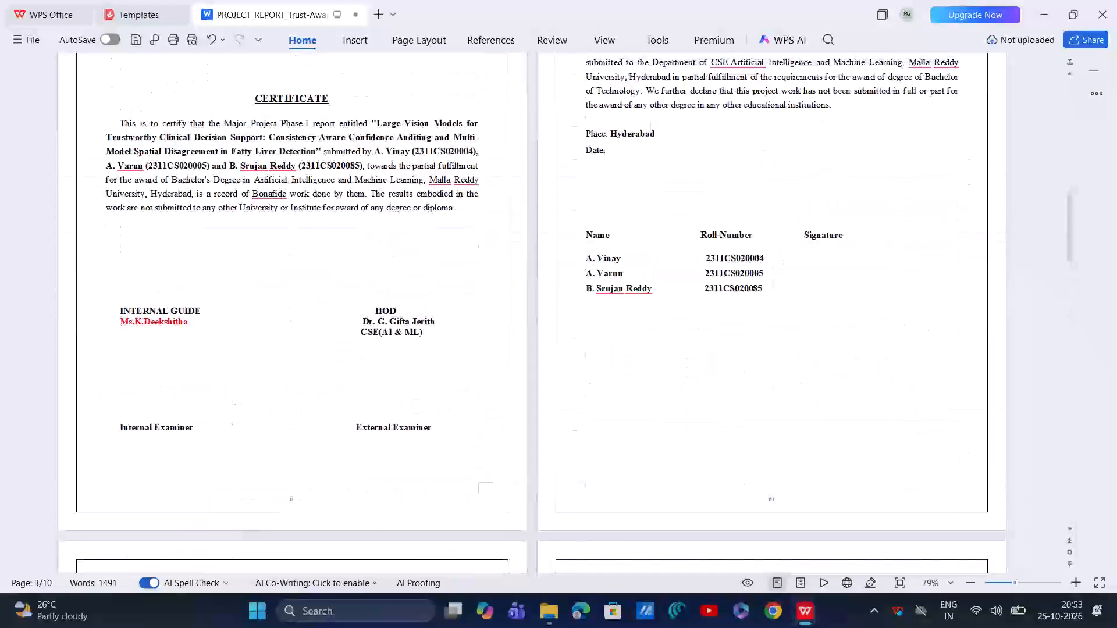
scroll(338, 408, up, 7)
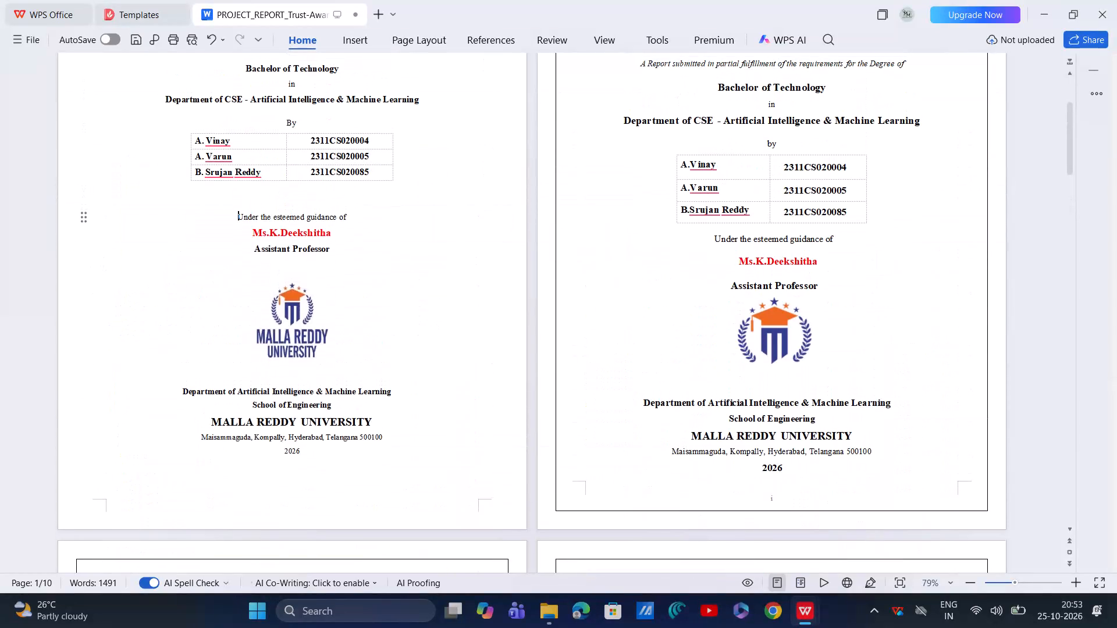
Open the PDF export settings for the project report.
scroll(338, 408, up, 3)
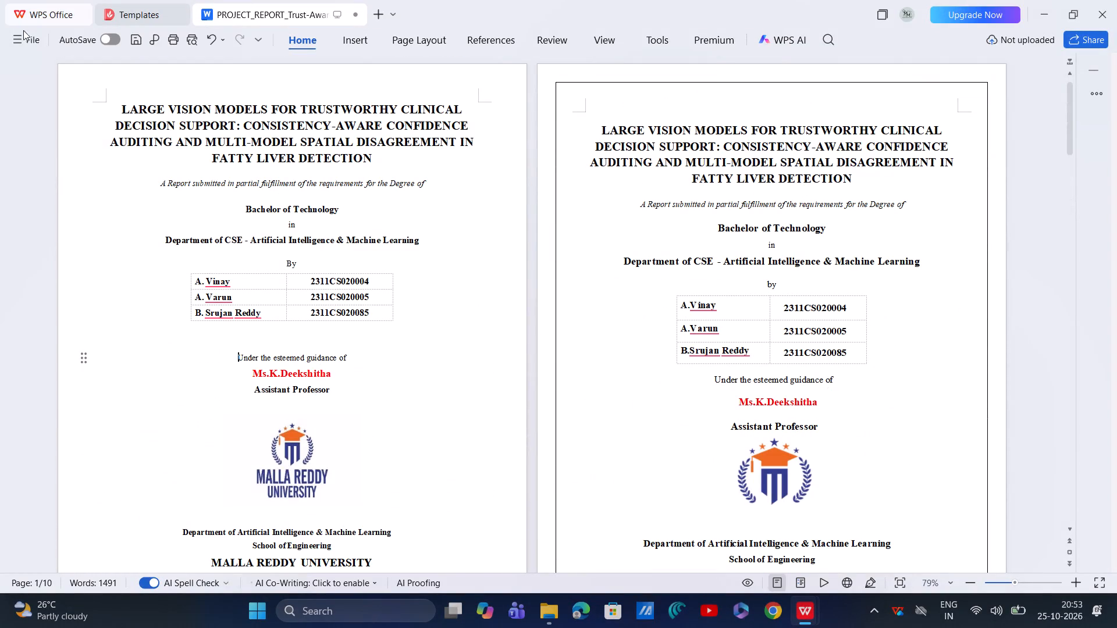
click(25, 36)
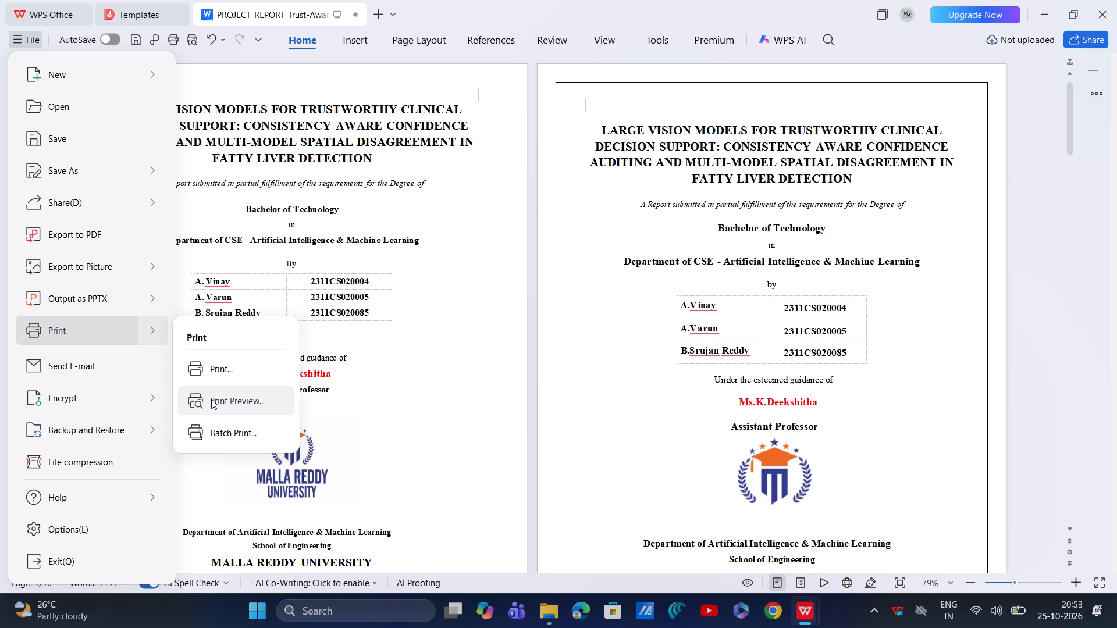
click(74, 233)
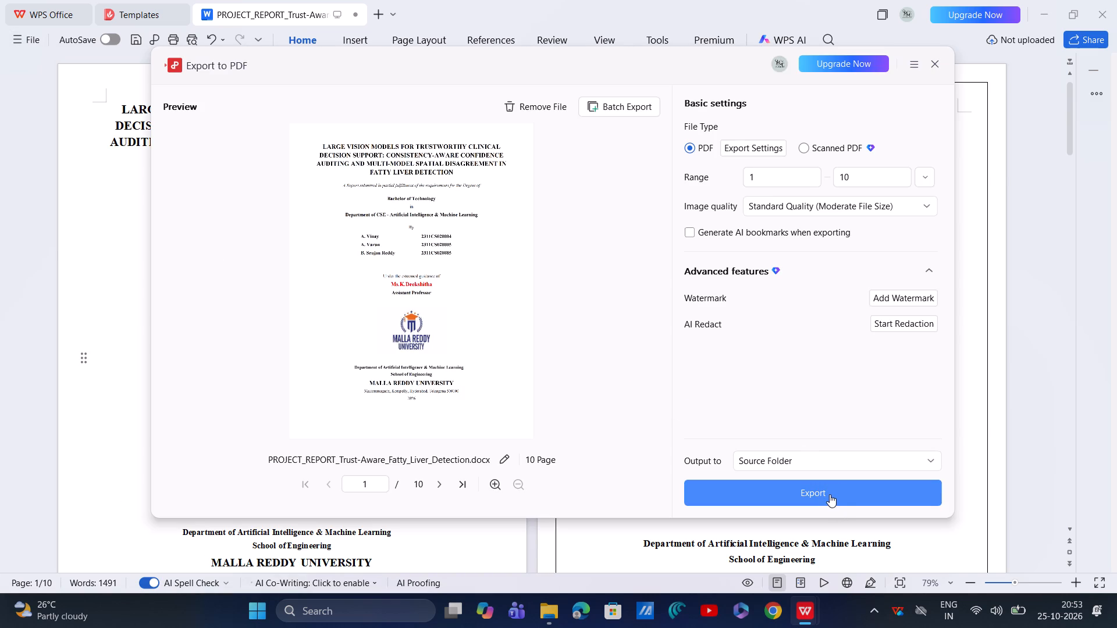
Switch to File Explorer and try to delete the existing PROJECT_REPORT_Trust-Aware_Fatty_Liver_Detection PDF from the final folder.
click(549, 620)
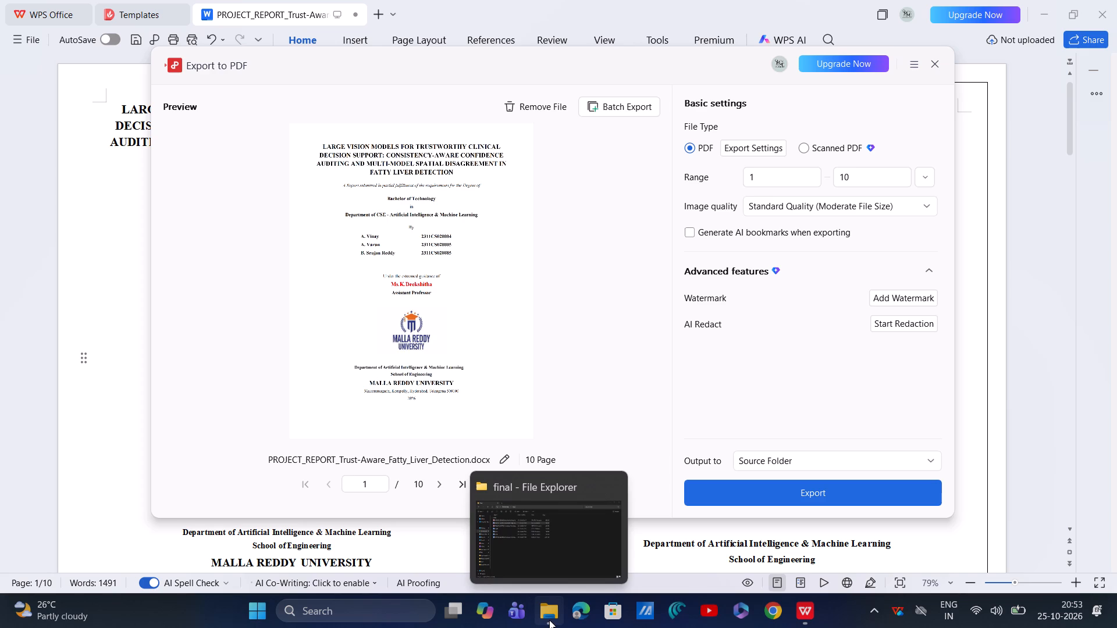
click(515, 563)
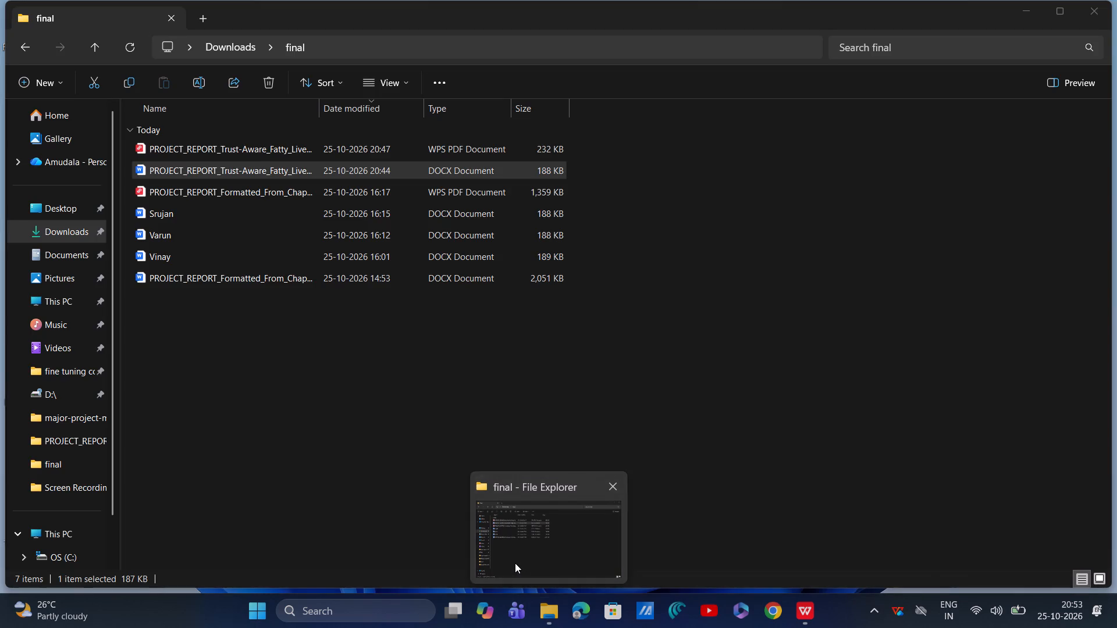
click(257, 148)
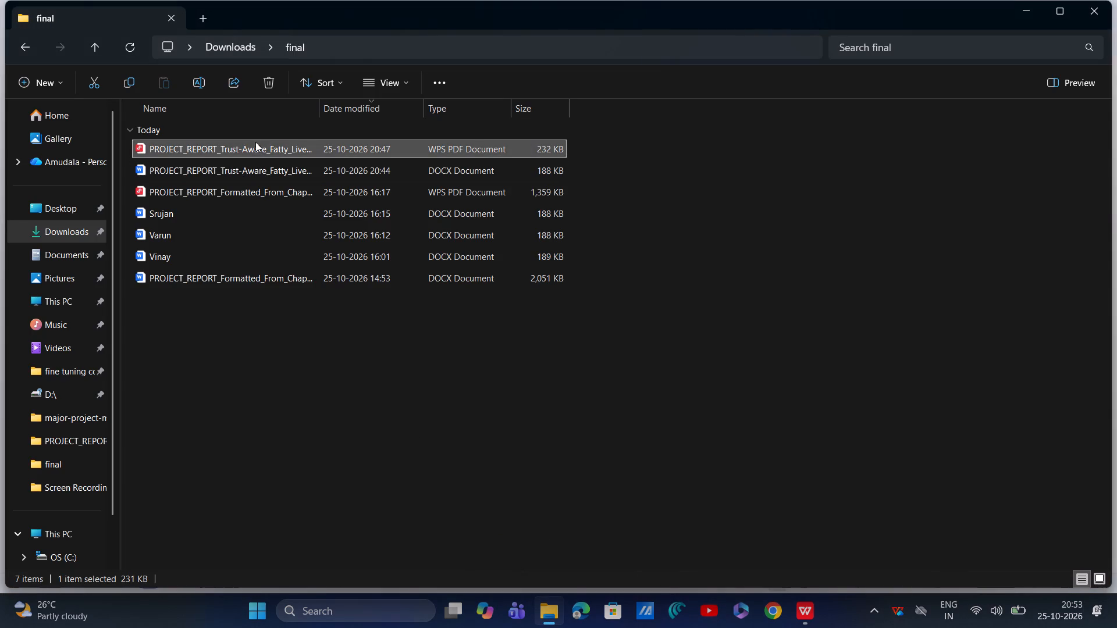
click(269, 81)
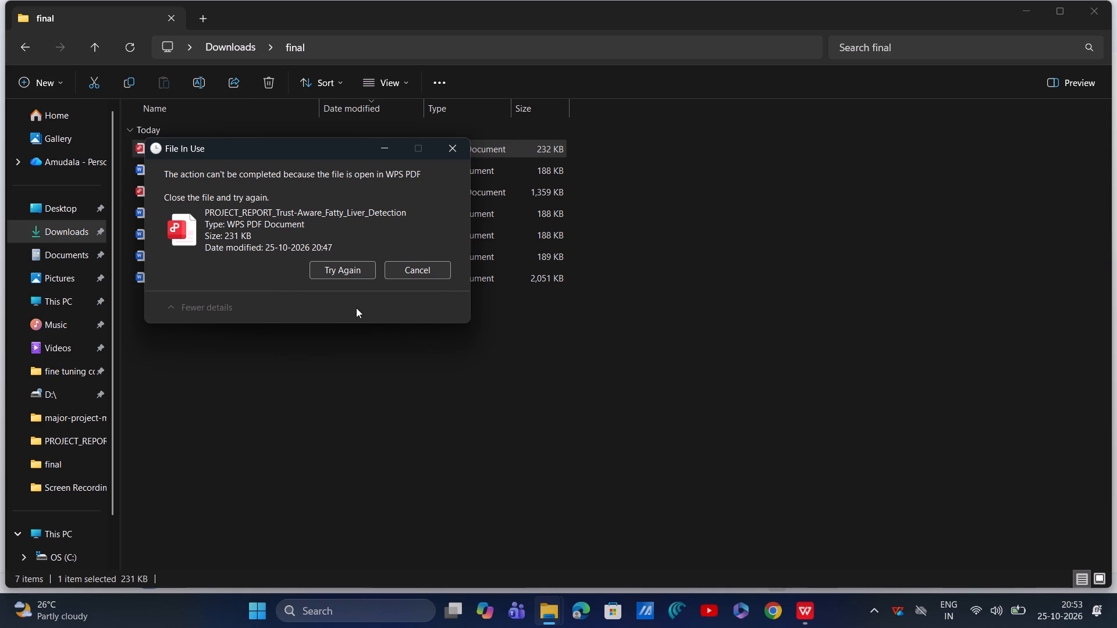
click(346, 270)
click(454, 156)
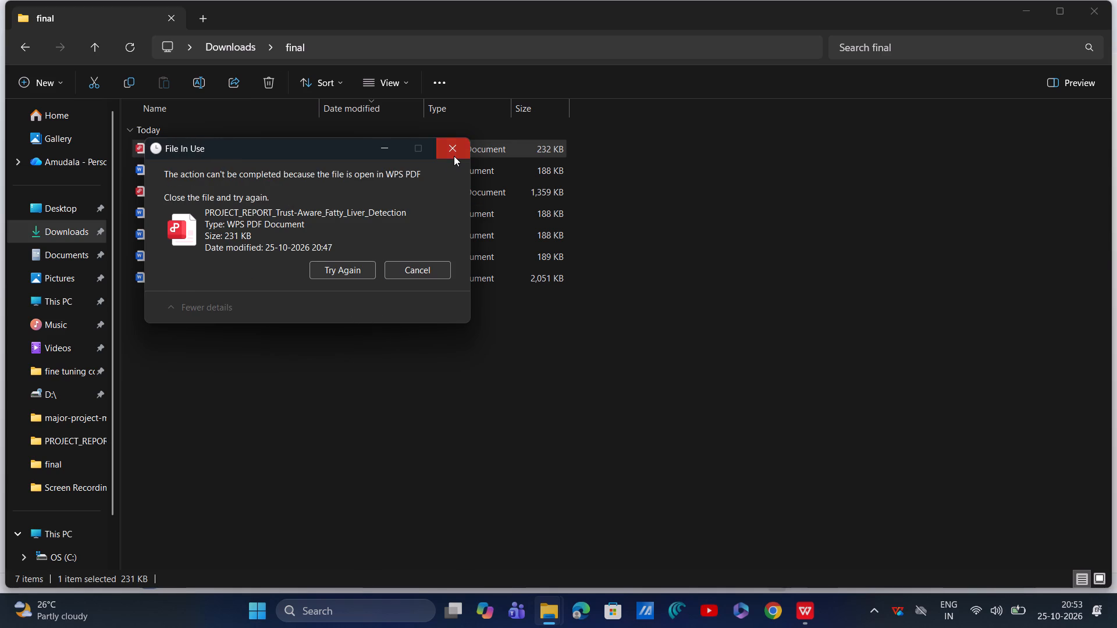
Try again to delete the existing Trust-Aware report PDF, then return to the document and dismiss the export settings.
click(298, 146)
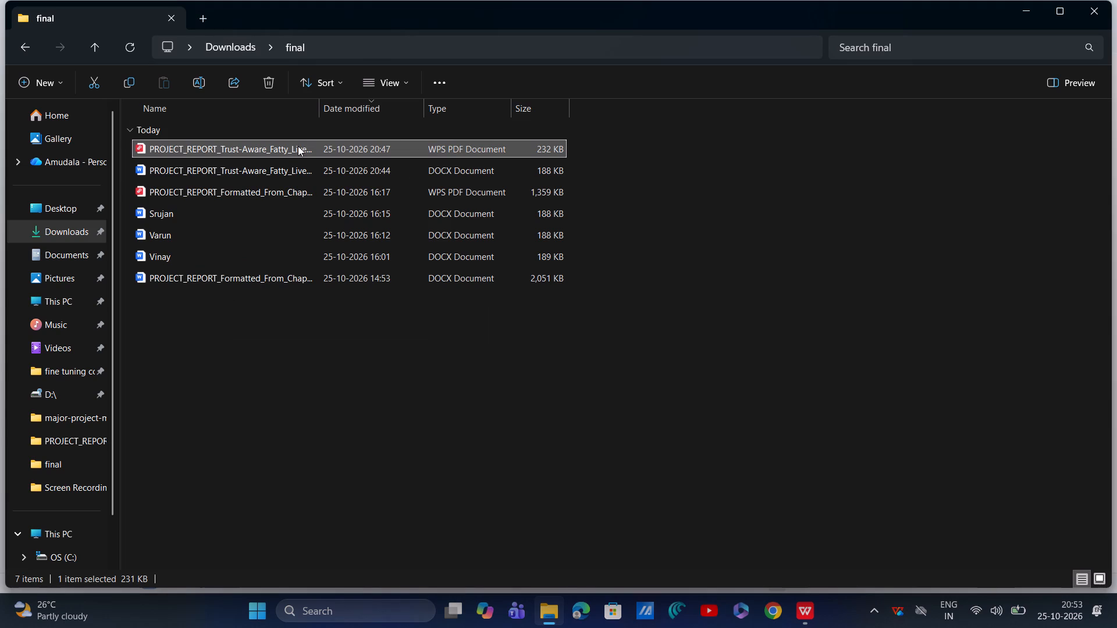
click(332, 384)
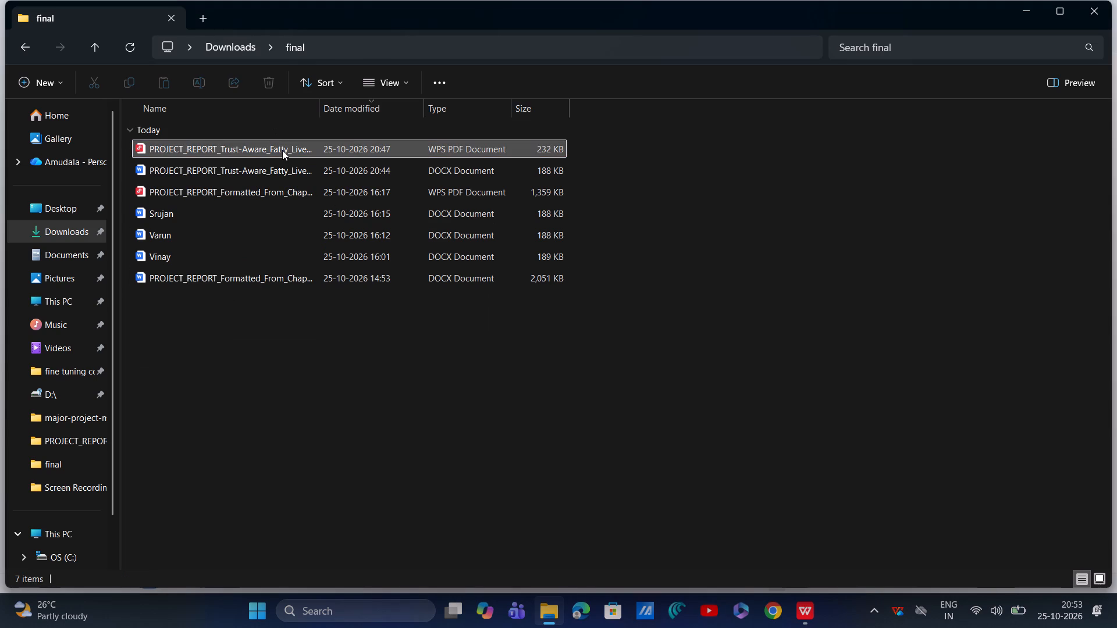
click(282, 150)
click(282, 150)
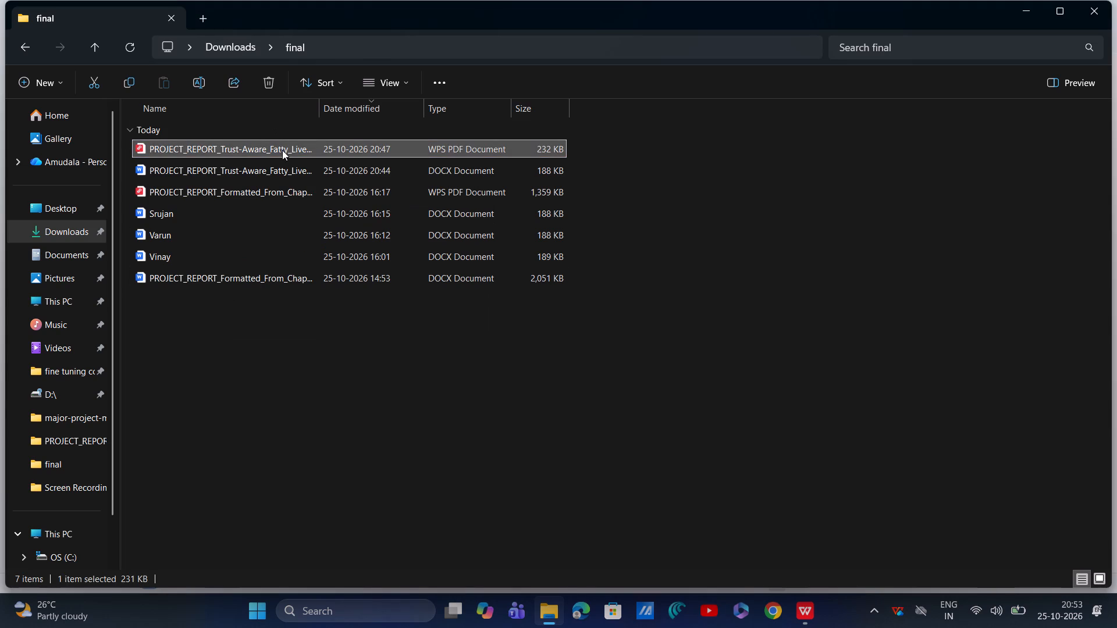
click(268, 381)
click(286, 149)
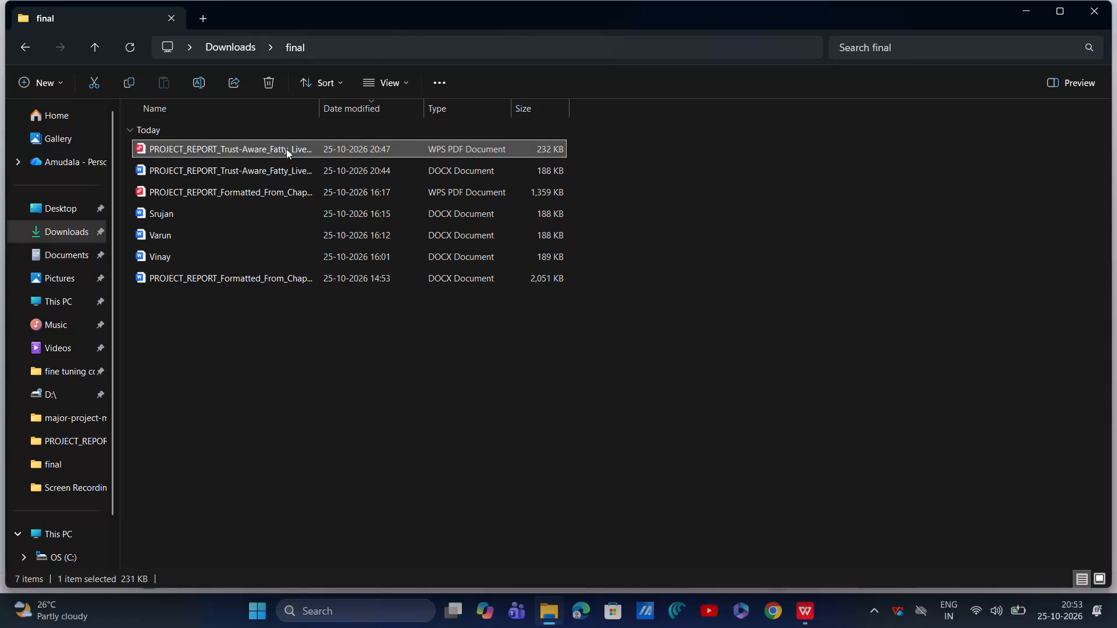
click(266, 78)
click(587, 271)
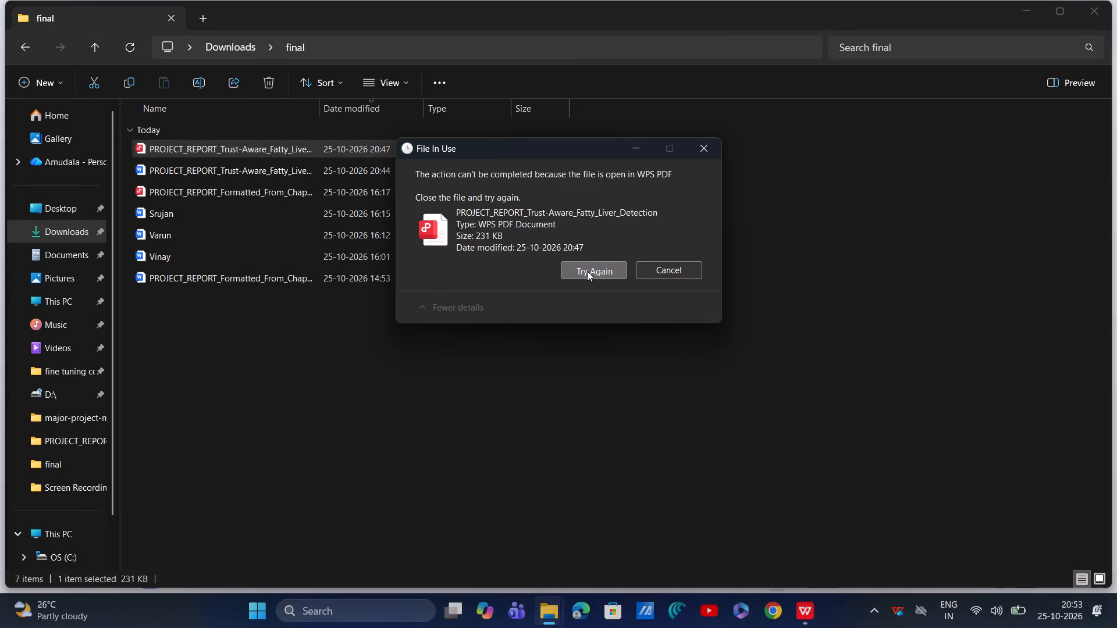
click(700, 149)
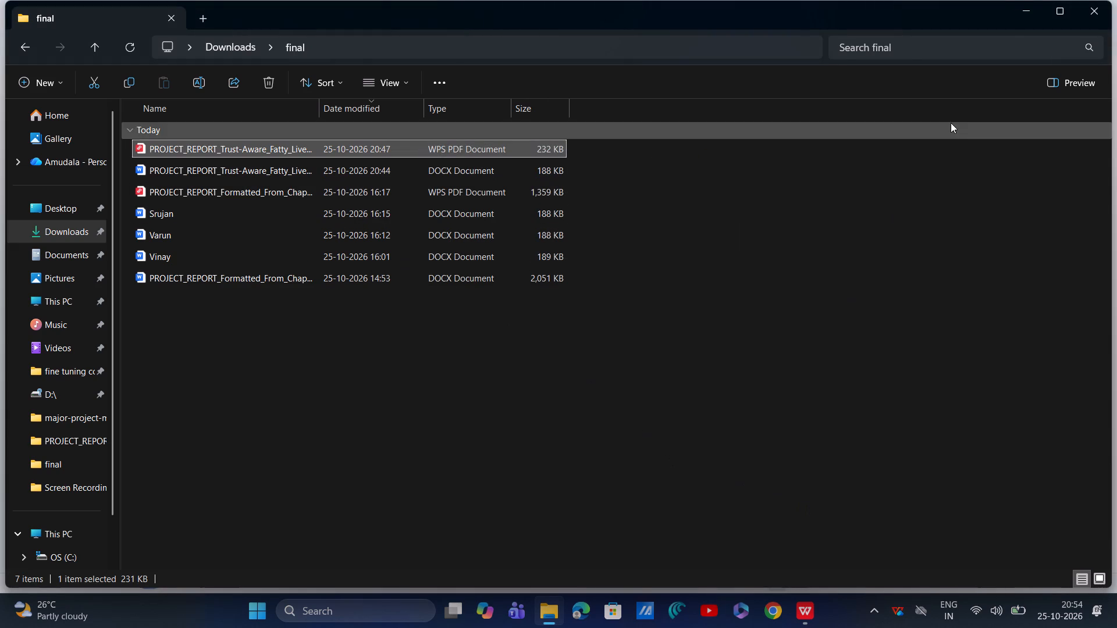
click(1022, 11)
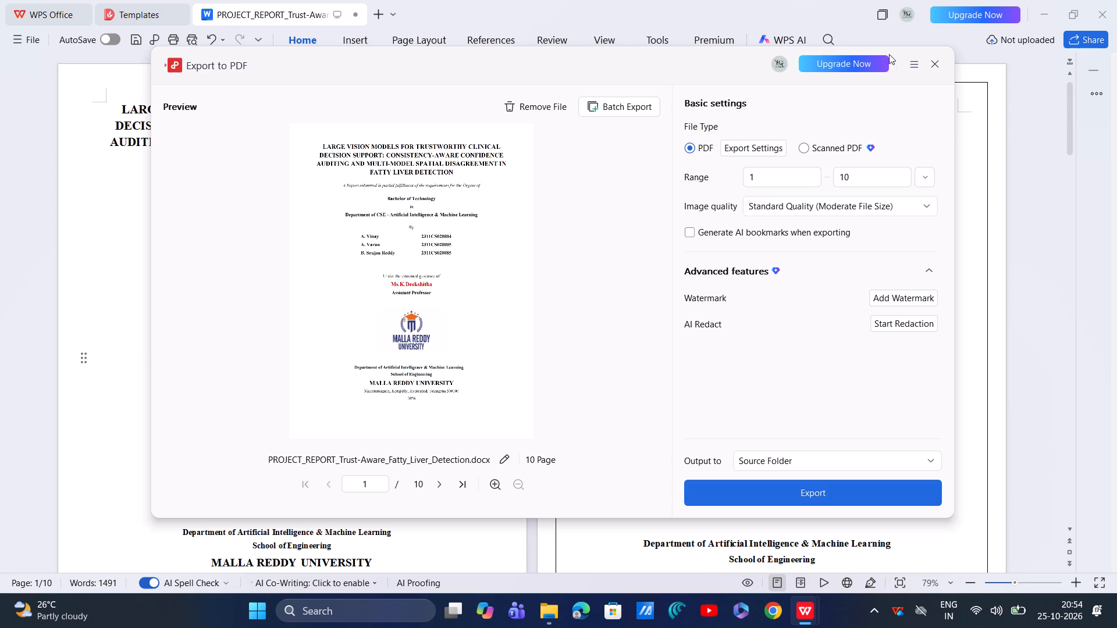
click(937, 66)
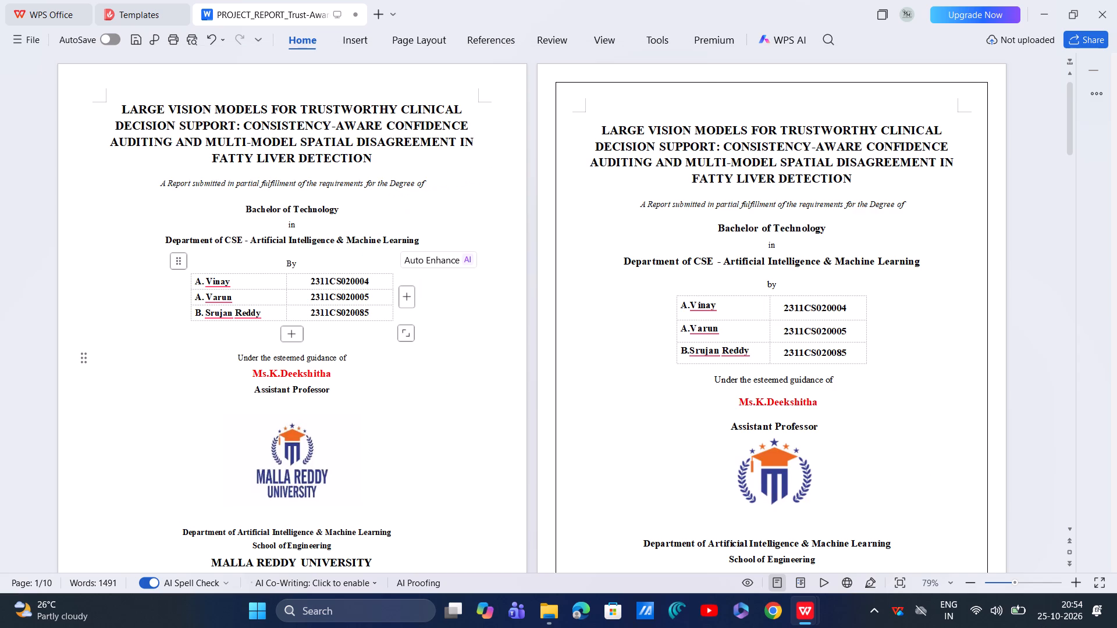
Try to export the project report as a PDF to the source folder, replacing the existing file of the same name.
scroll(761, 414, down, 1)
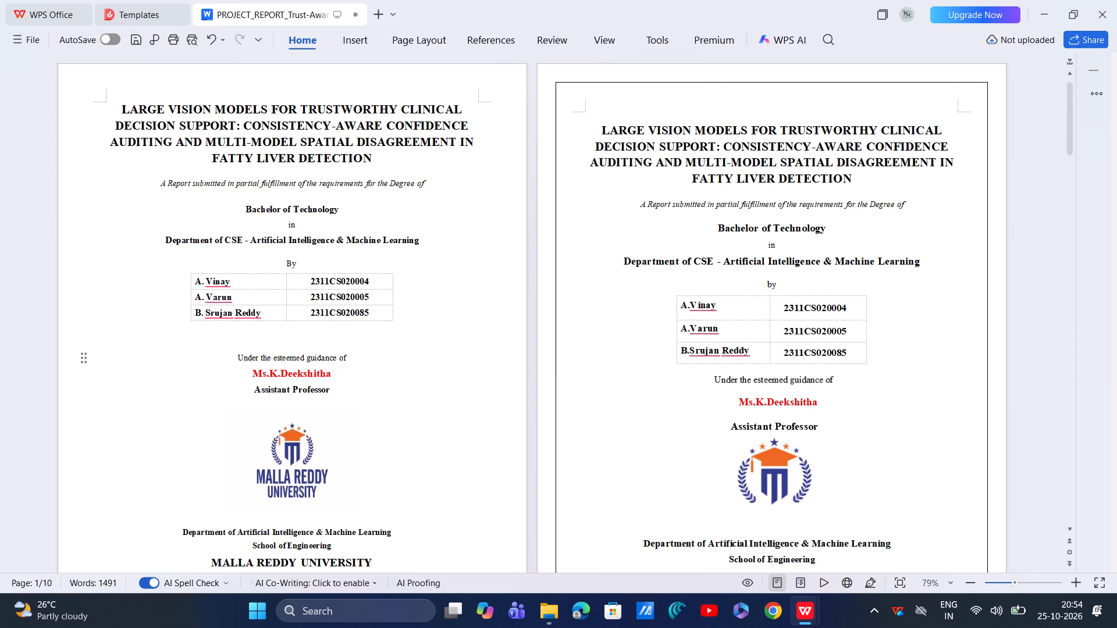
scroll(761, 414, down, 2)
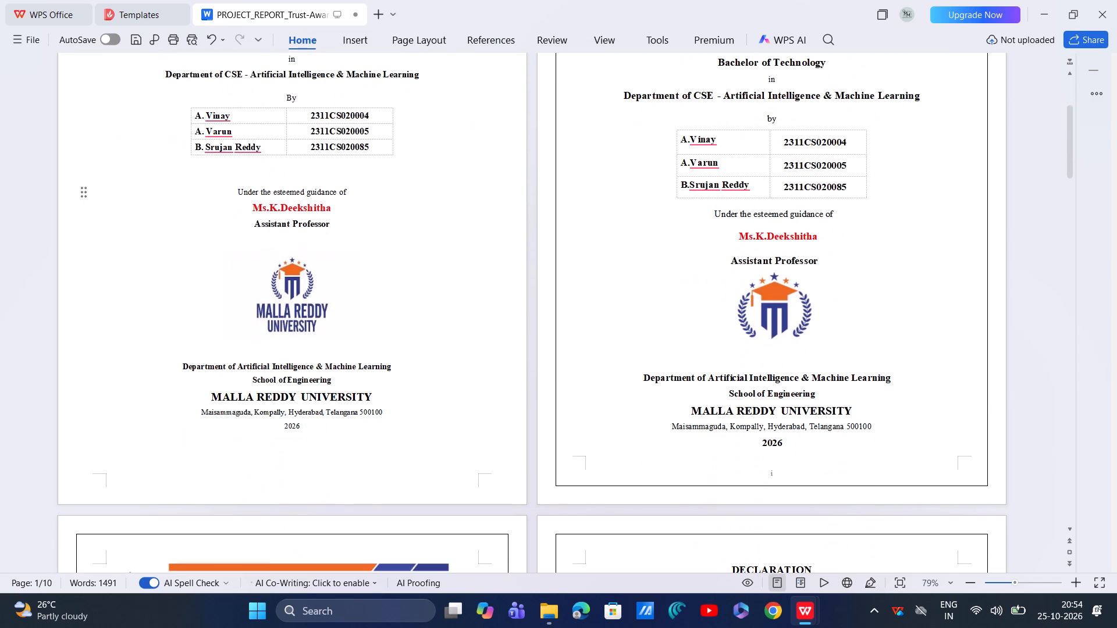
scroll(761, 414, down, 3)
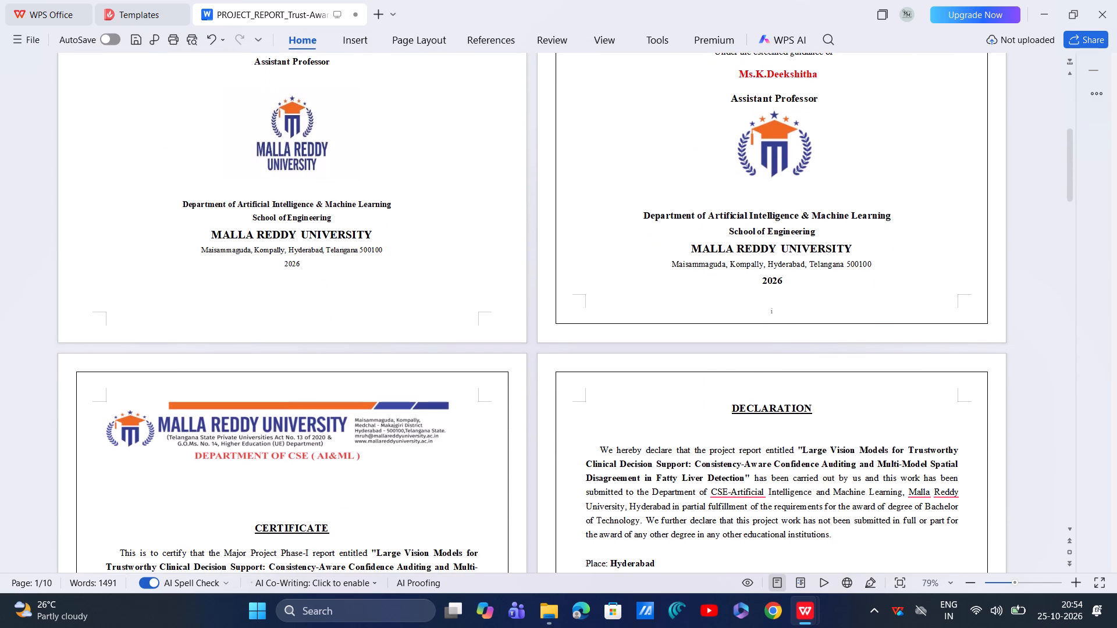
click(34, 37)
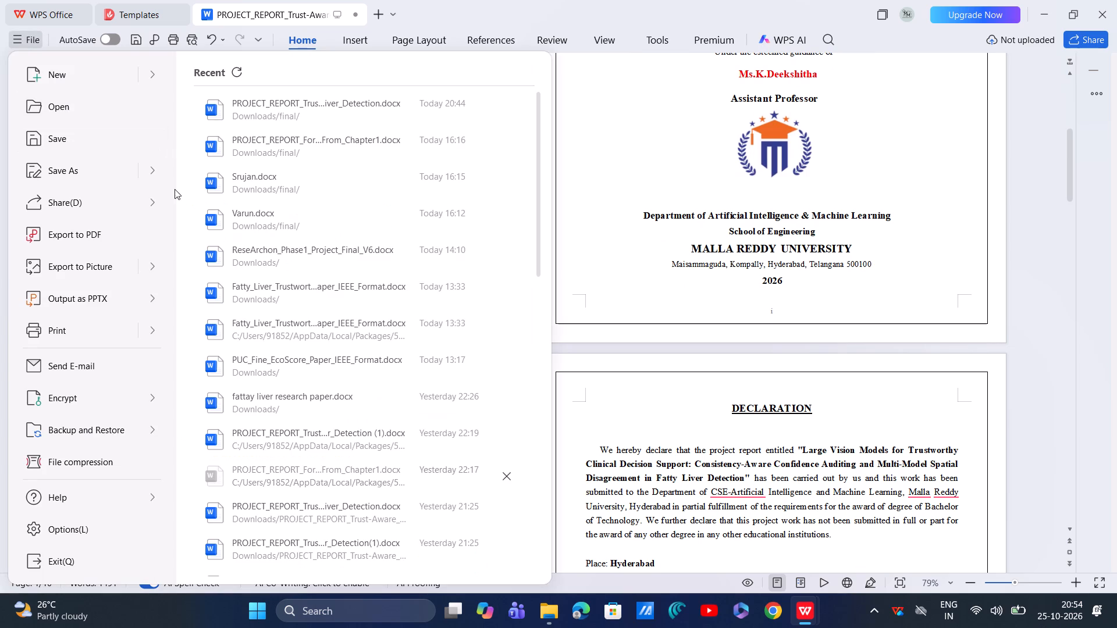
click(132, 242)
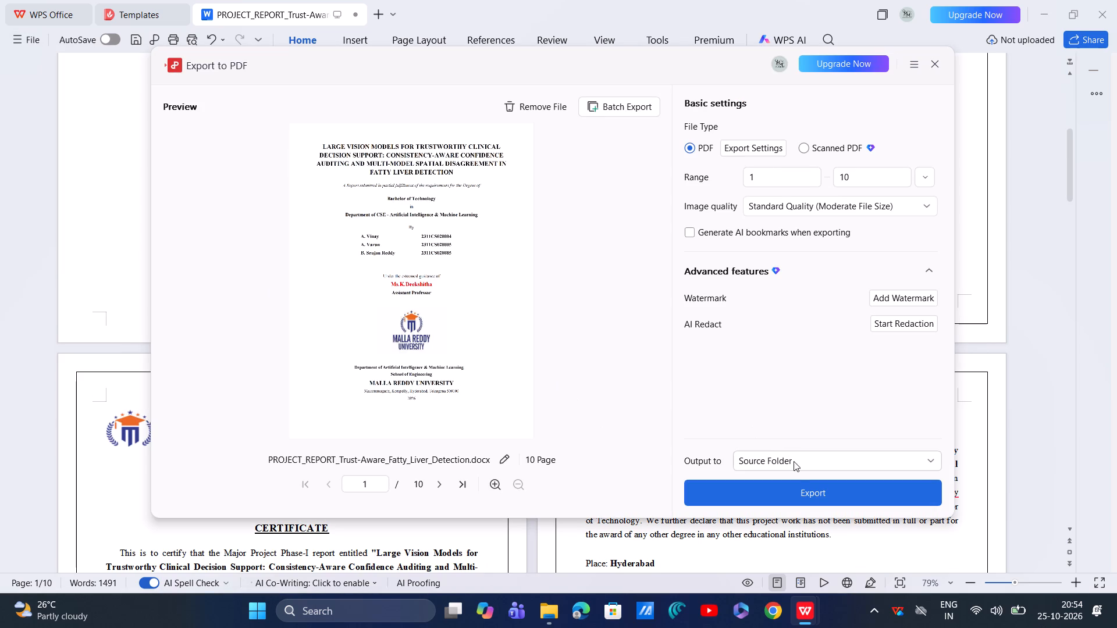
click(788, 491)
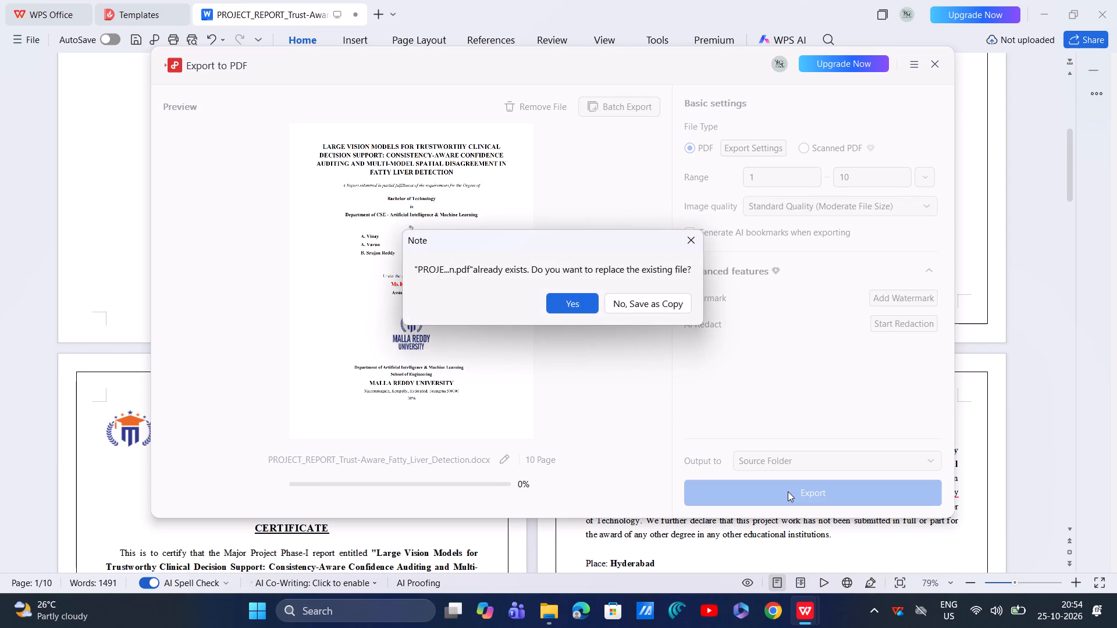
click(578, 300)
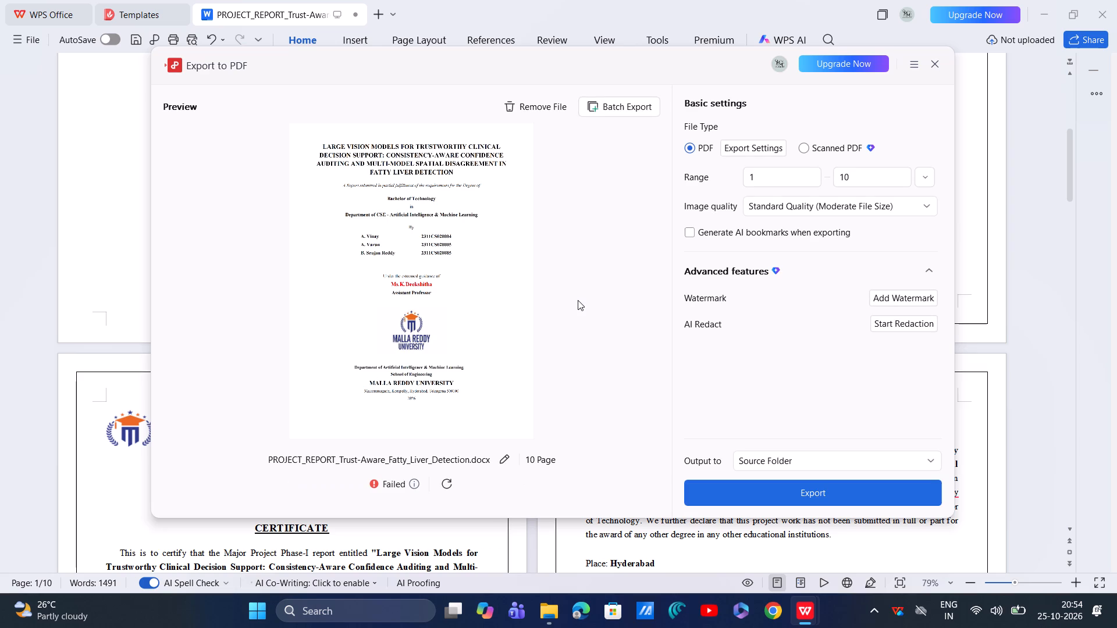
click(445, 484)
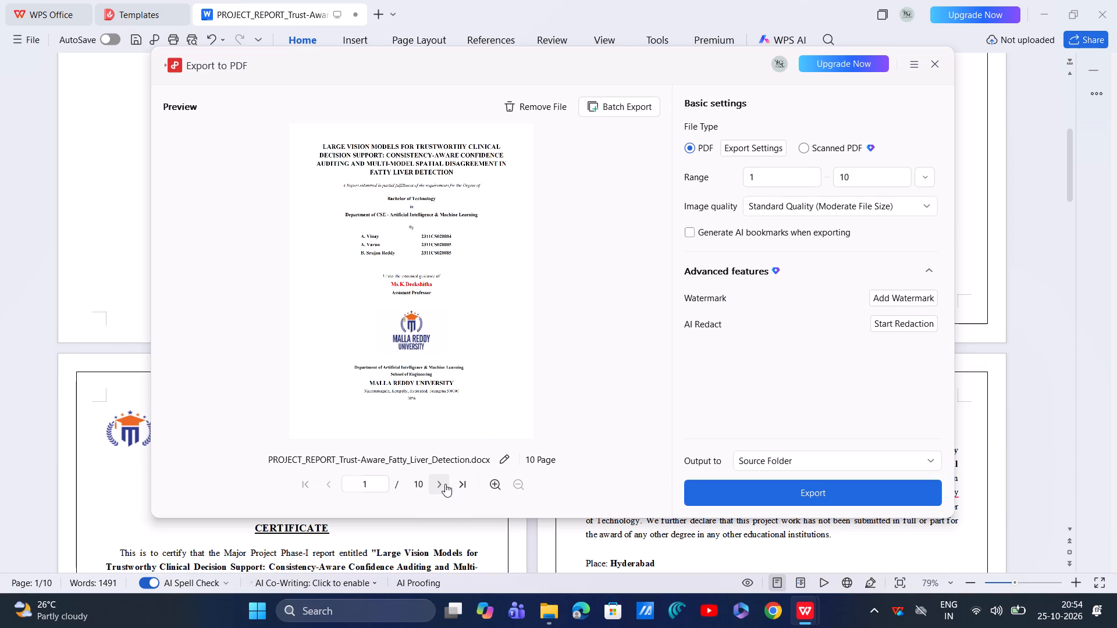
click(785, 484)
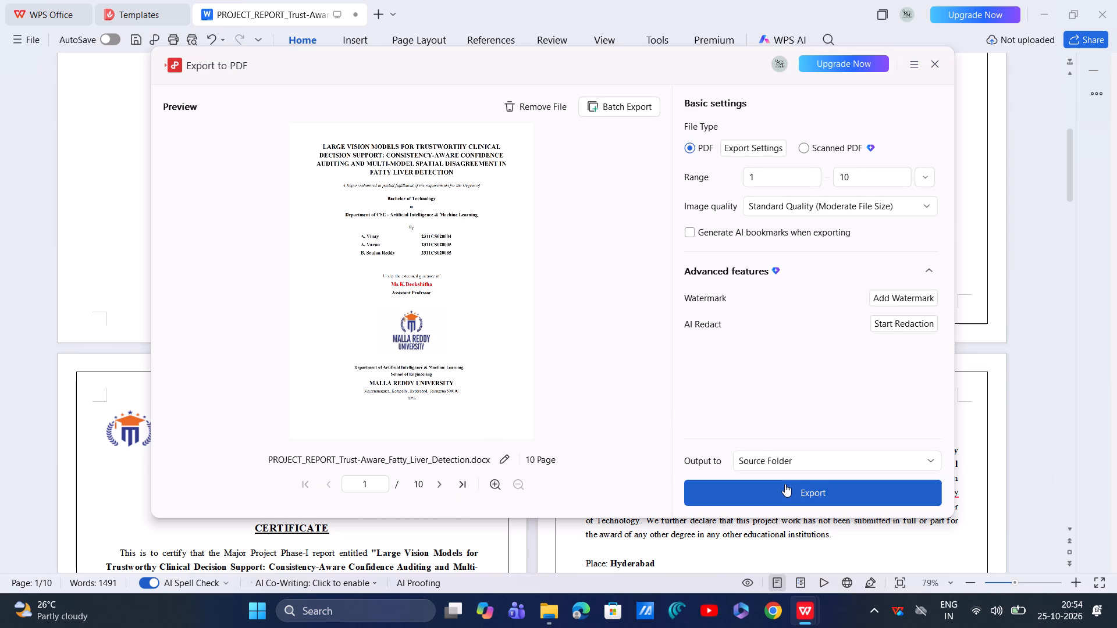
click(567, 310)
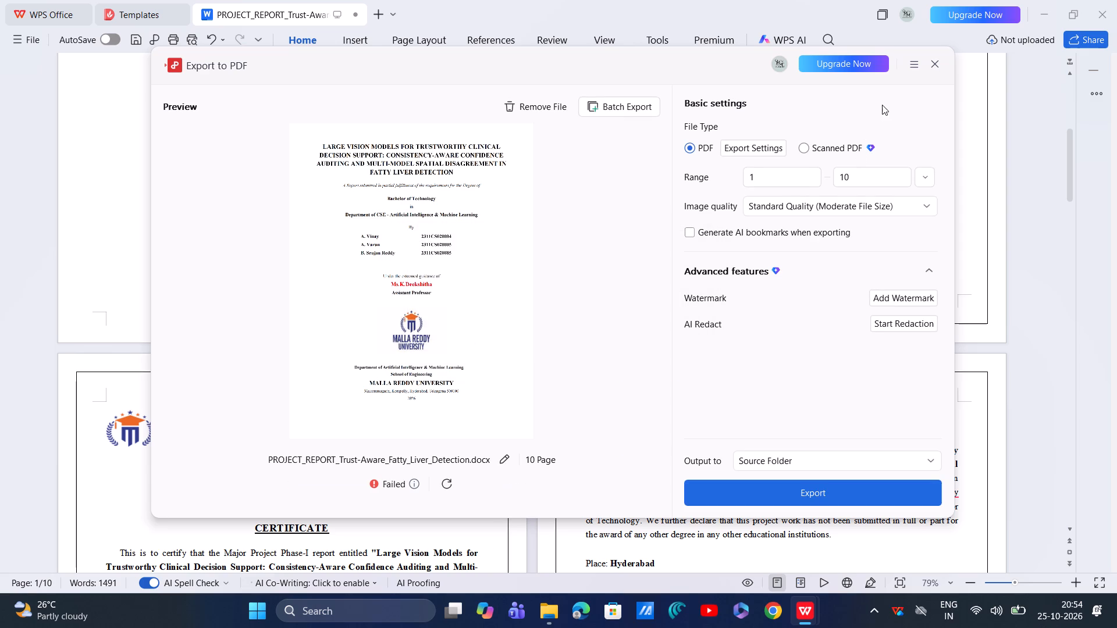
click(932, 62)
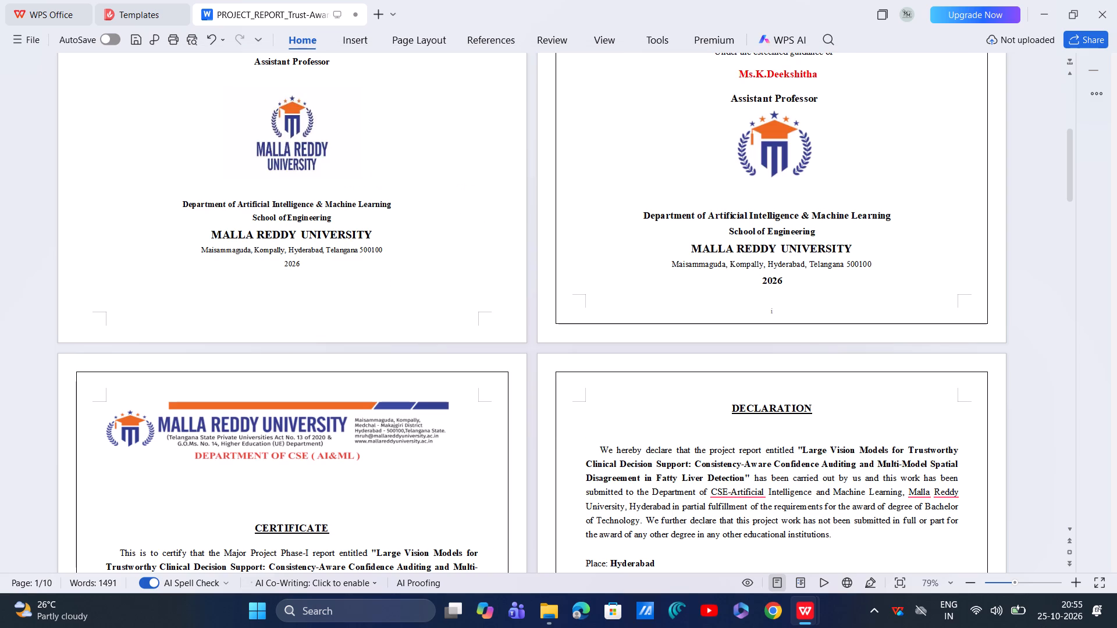
Open the existing PROJECT_REPORT_Trust-Aware_Fatty_Liver_Detection PDF from the final folder in File Explorer.
click(556, 613)
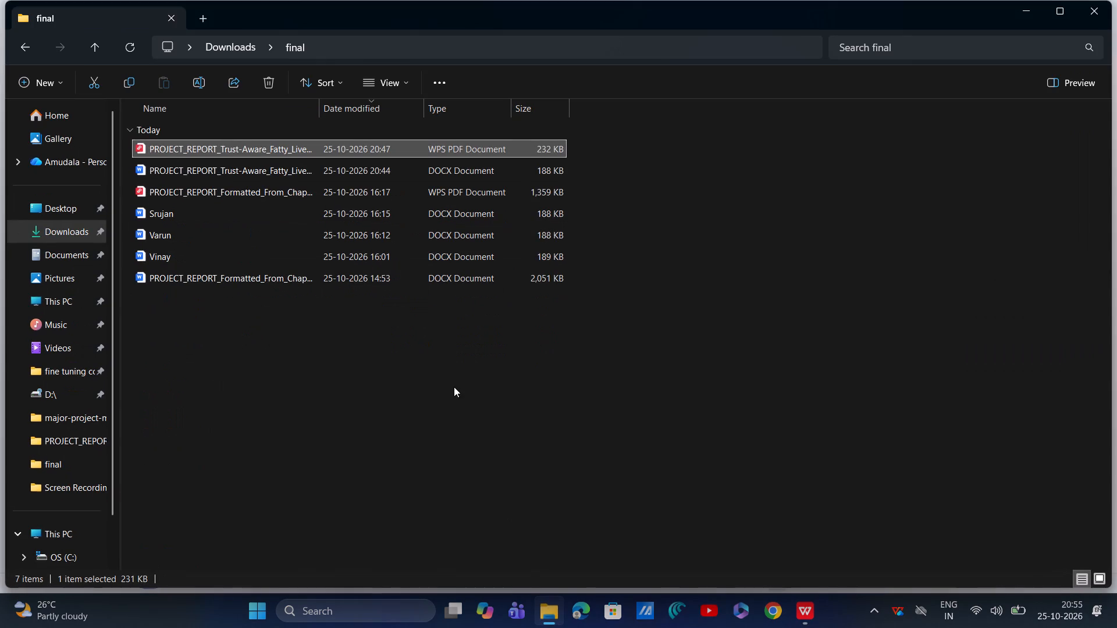
triple_click(259, 147)
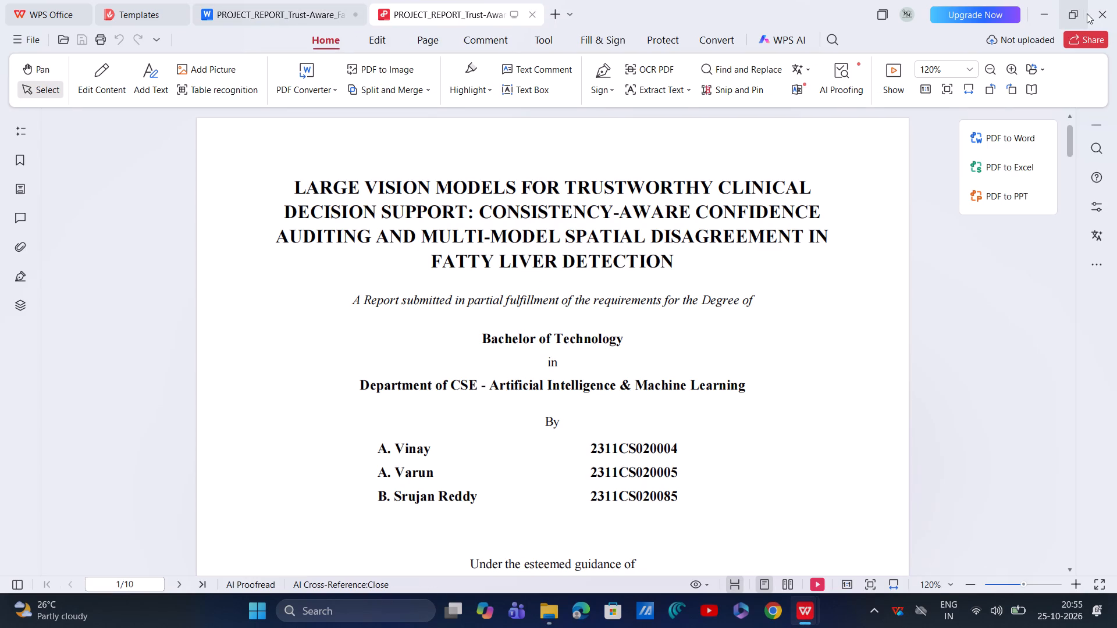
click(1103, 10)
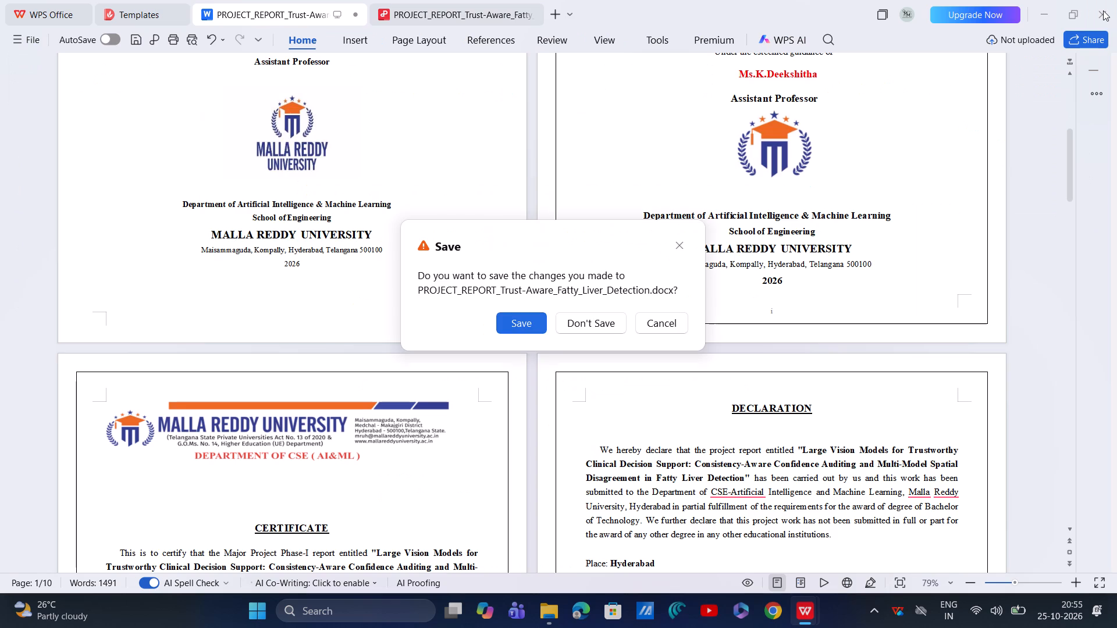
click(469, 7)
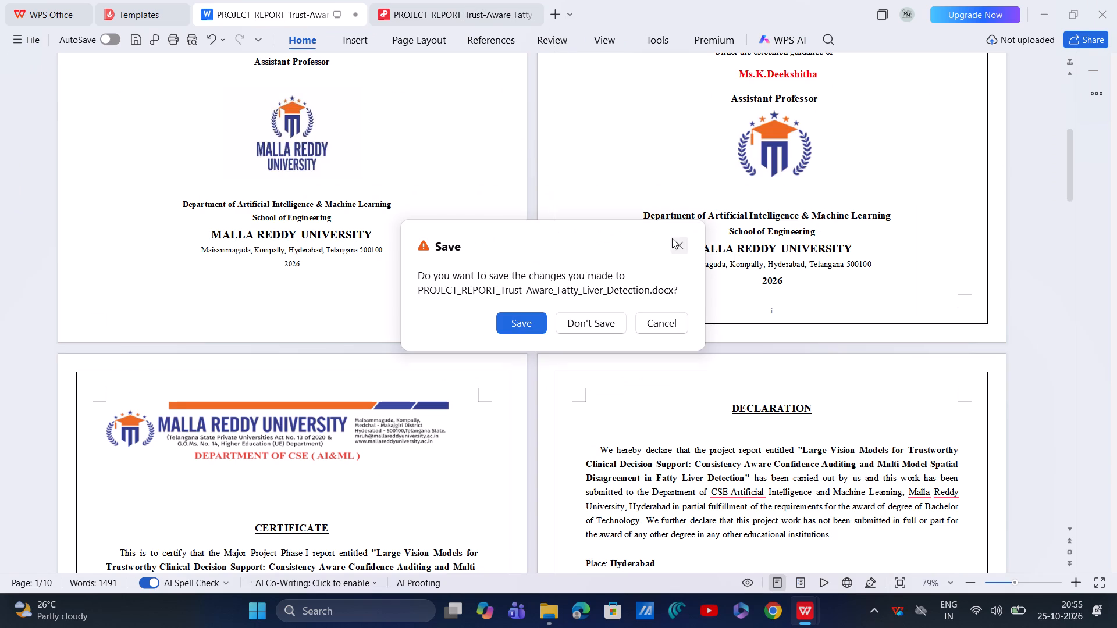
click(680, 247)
Look over the first page of the open Trust-Aware report PDF and close that PDF.
click(412, 11)
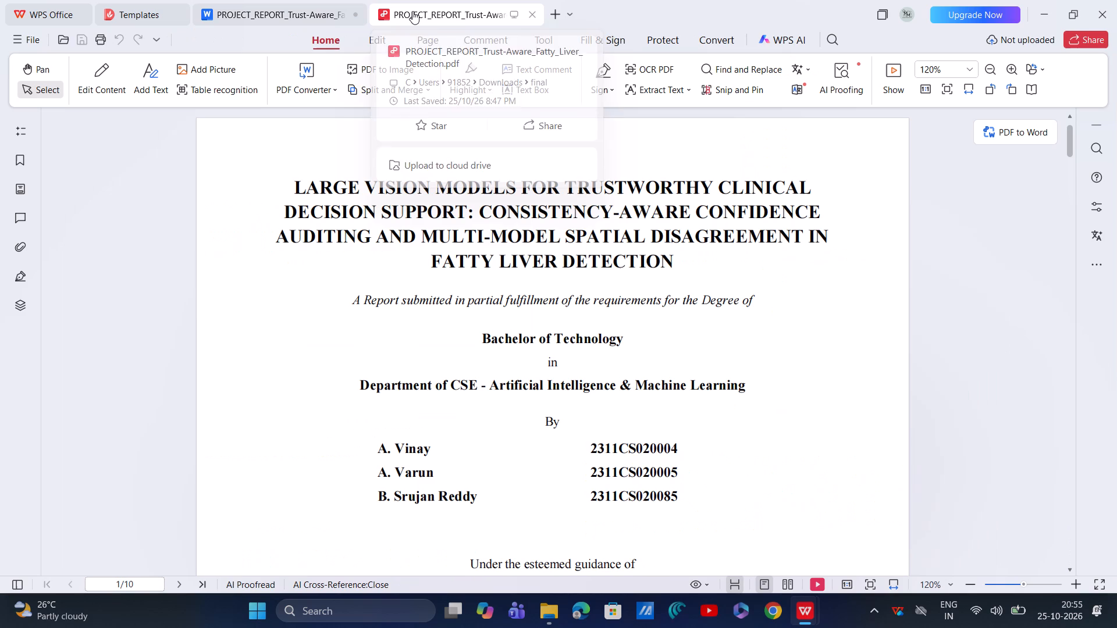
scroll(515, 380, down, 1)
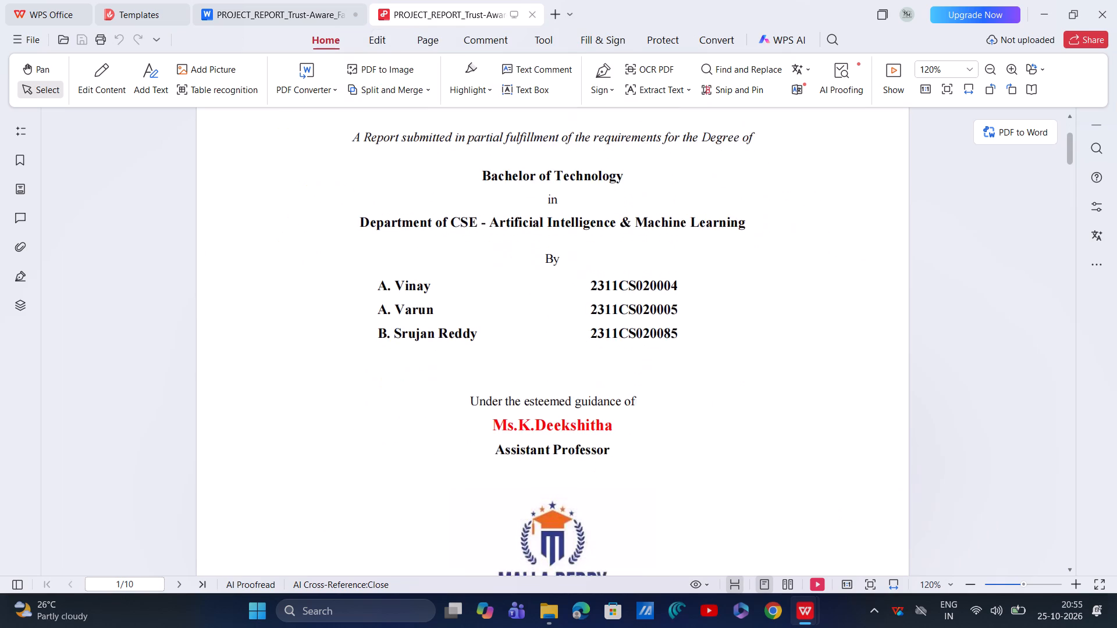
scroll(515, 380, down, 1)
scroll(515, 380, up, 4)
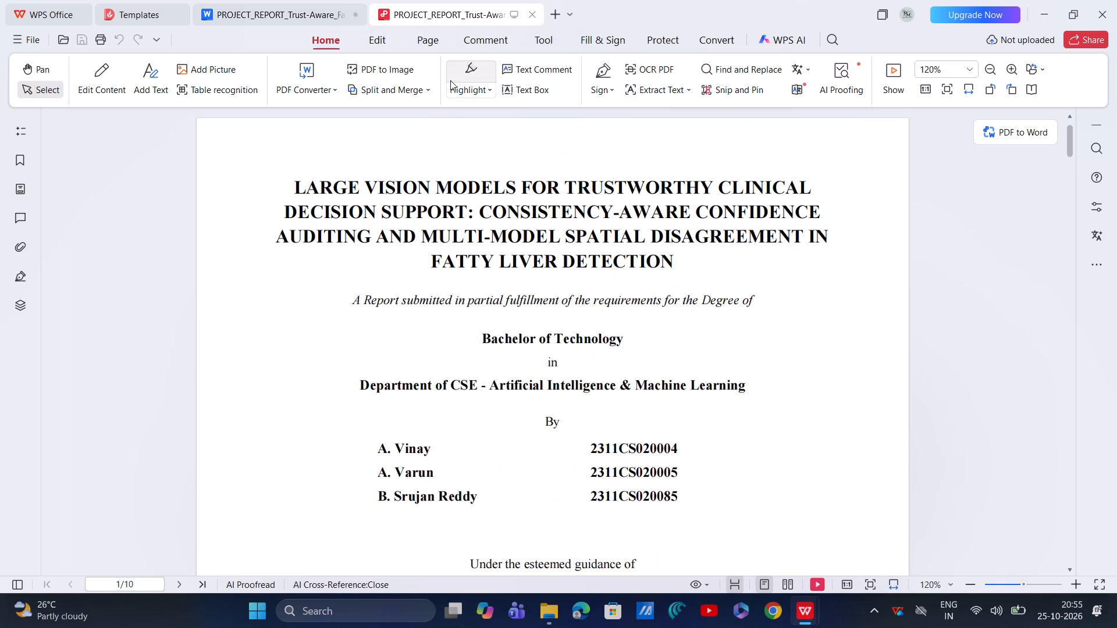
click(531, 10)
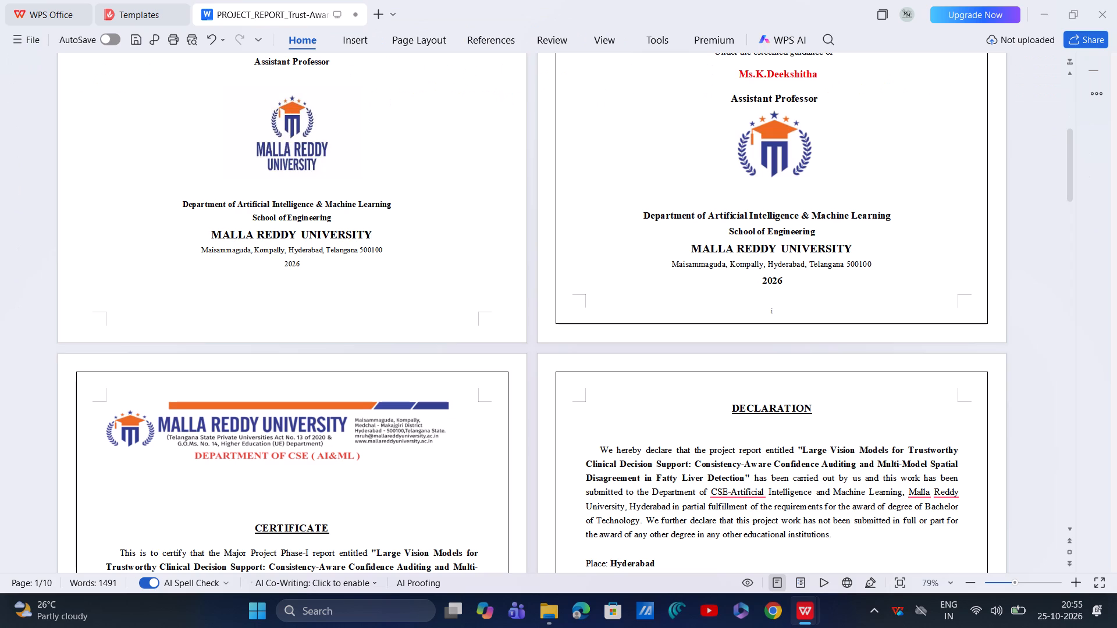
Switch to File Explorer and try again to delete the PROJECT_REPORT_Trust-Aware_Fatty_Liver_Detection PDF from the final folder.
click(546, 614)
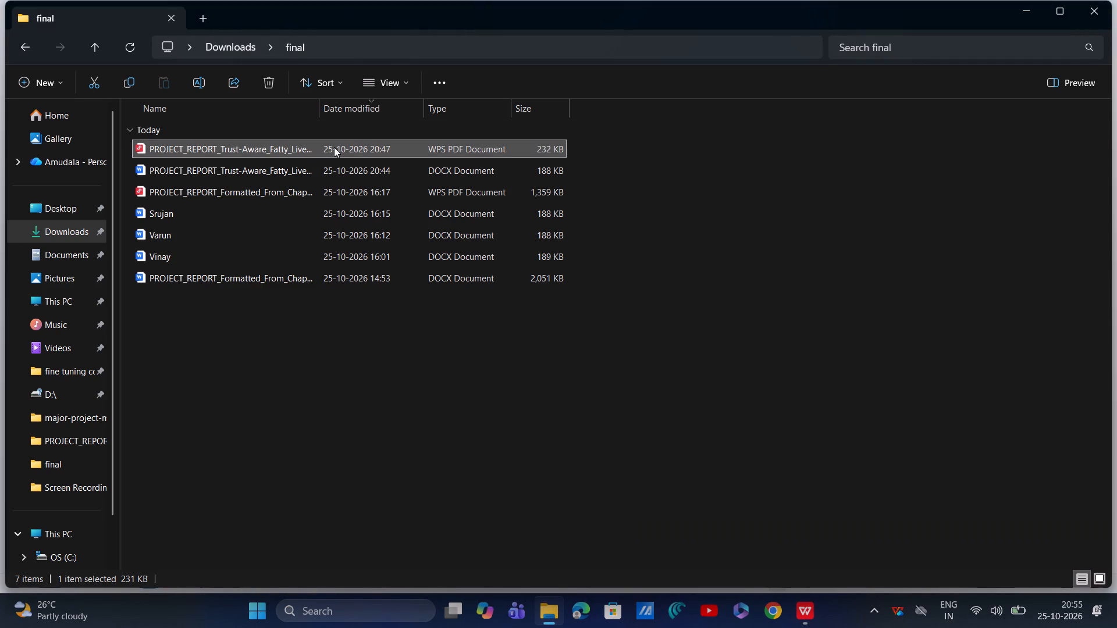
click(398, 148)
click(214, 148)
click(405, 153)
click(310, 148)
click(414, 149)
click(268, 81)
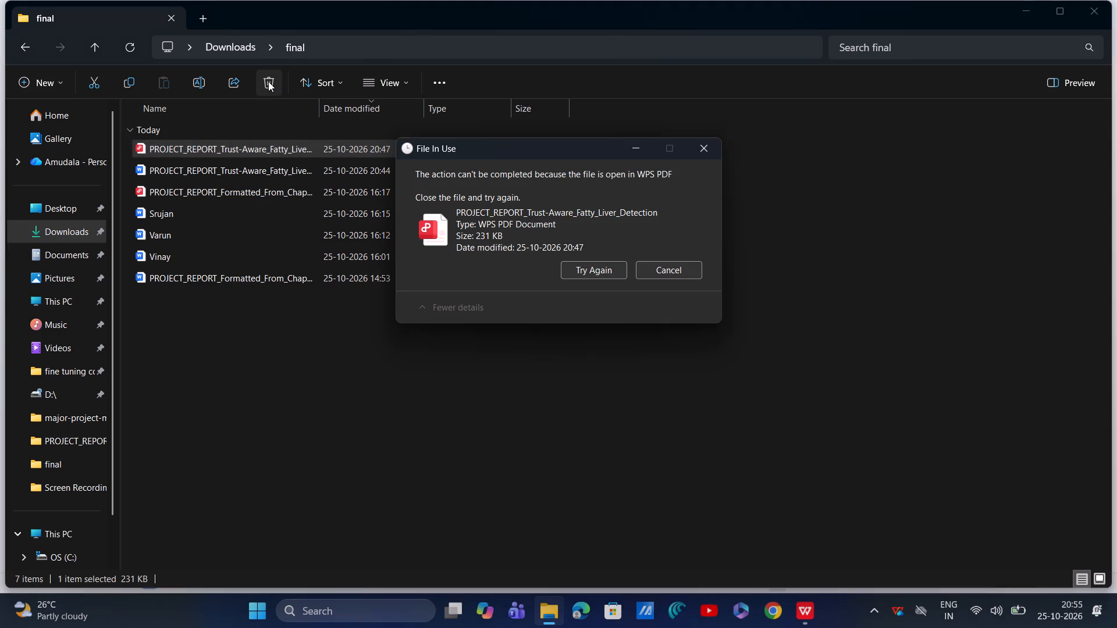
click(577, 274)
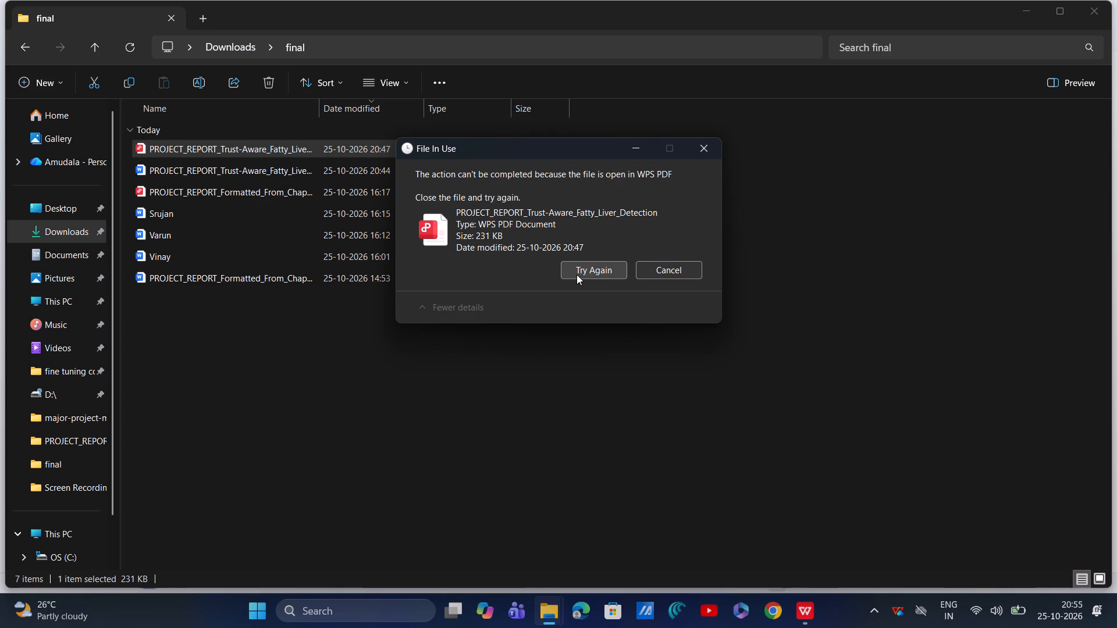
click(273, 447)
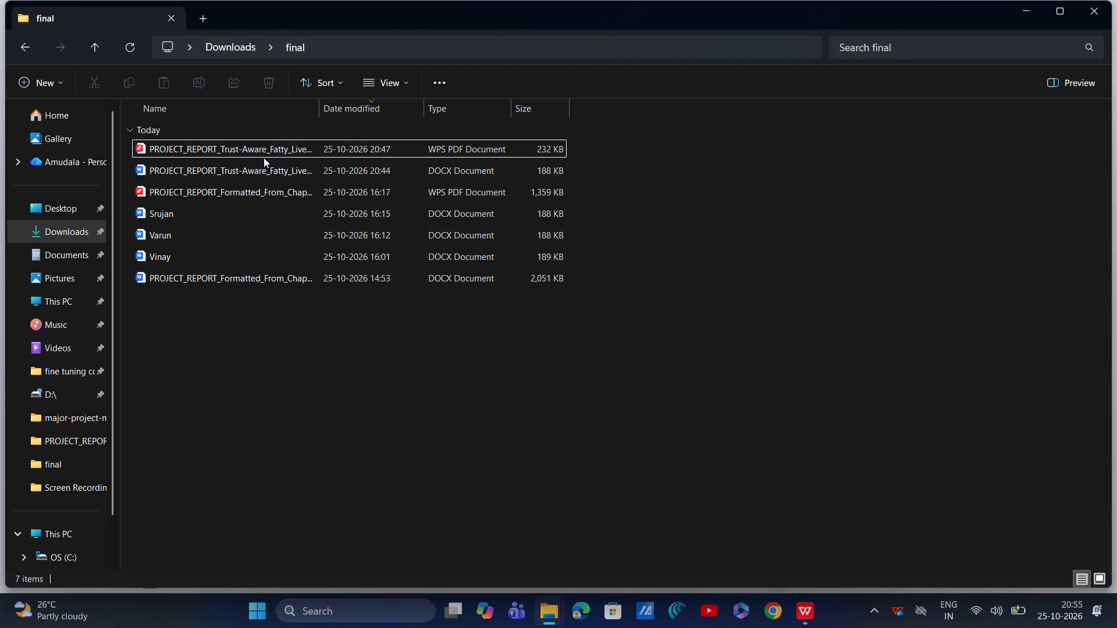
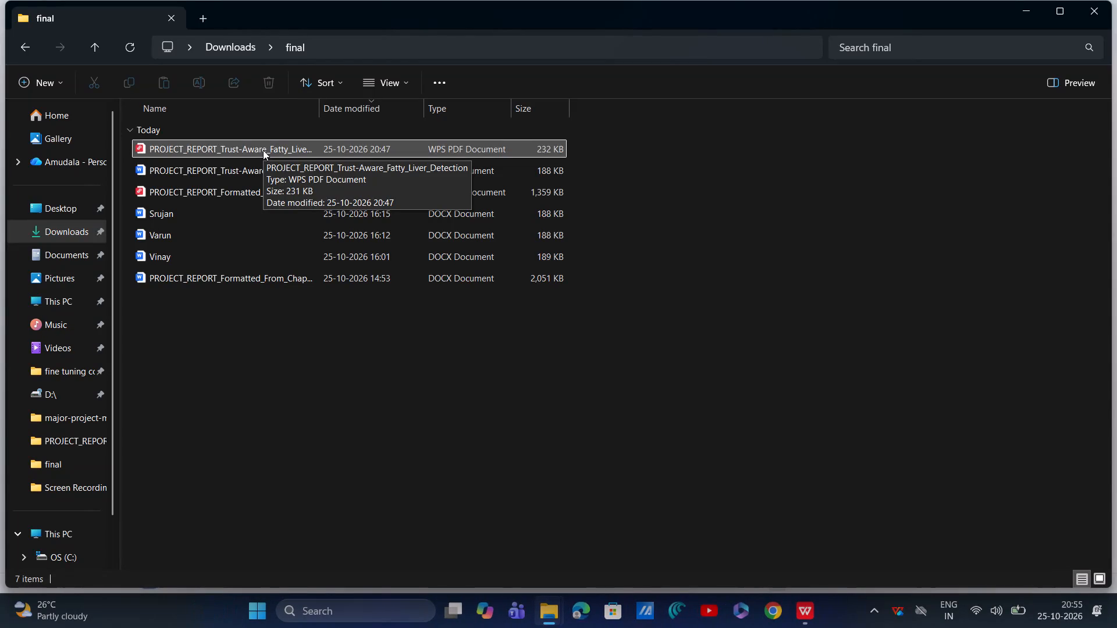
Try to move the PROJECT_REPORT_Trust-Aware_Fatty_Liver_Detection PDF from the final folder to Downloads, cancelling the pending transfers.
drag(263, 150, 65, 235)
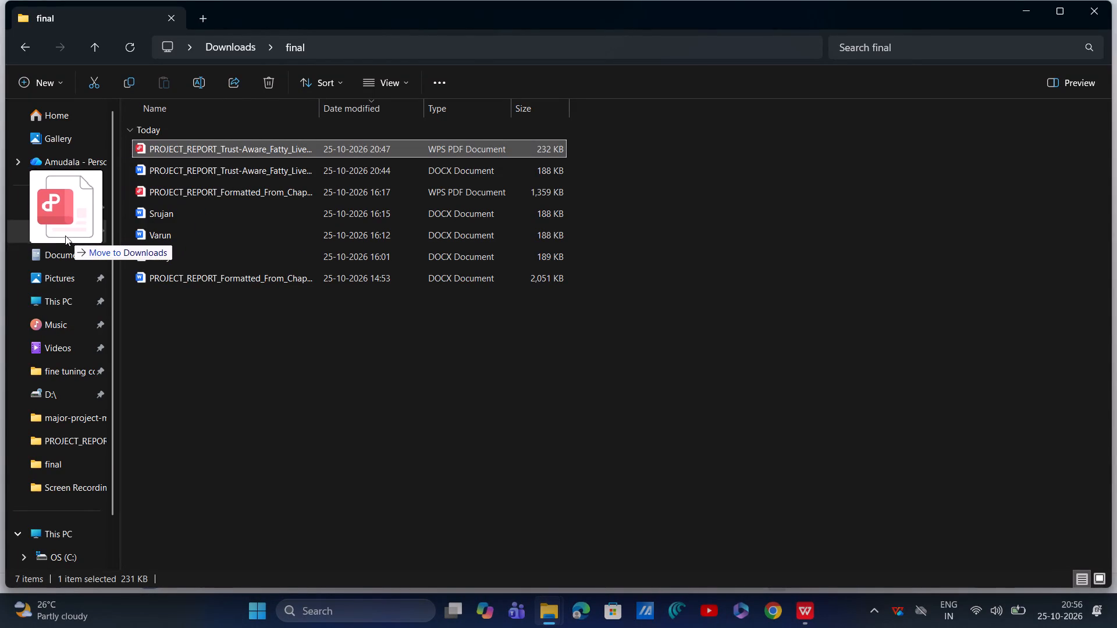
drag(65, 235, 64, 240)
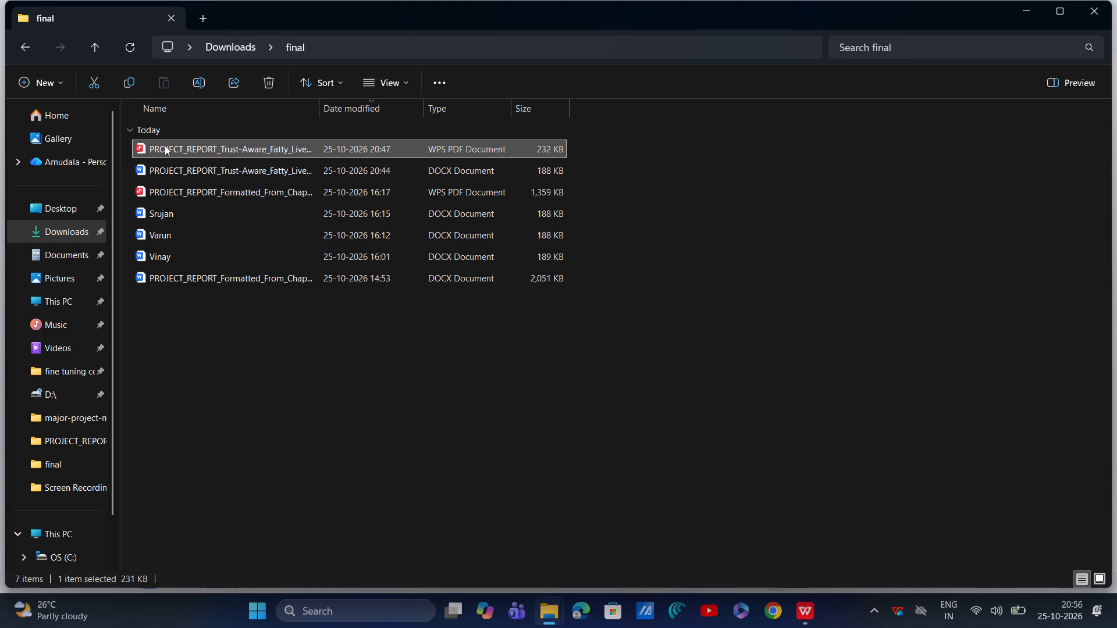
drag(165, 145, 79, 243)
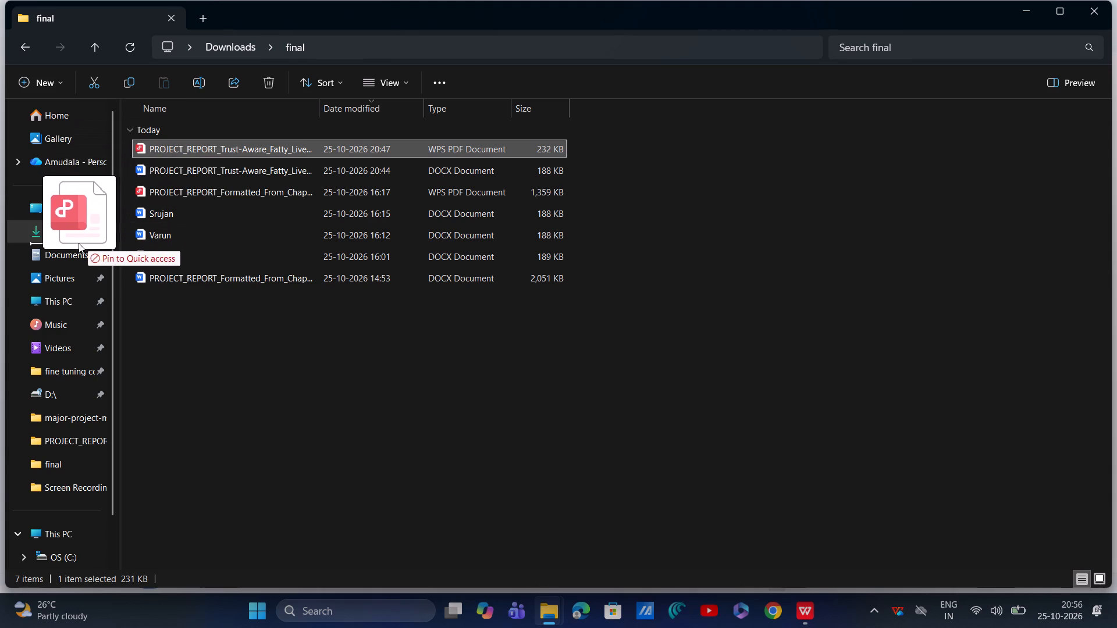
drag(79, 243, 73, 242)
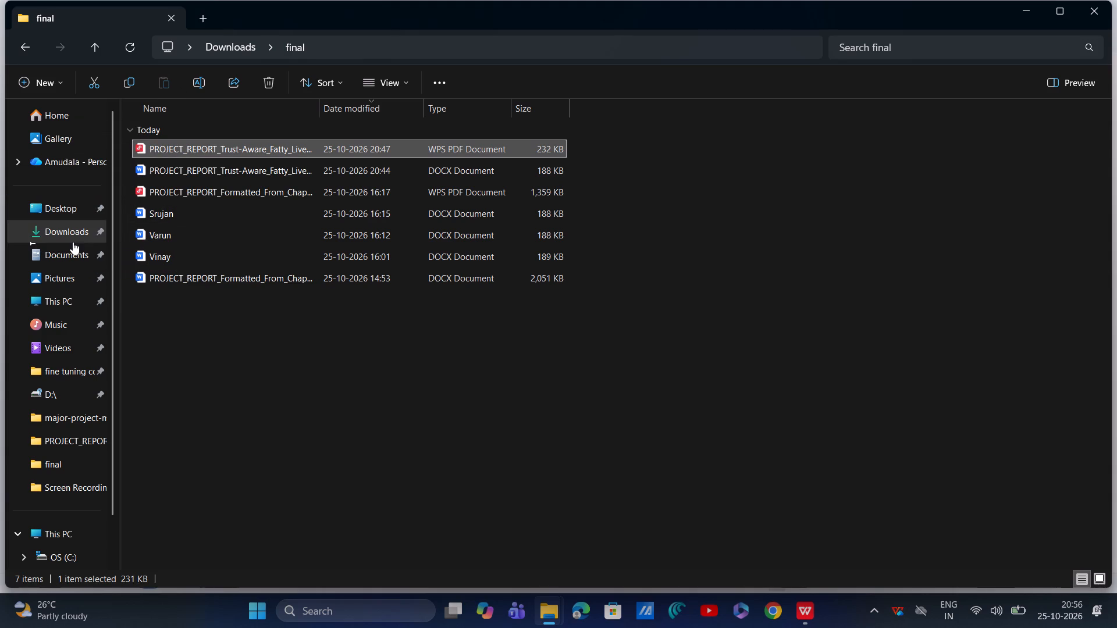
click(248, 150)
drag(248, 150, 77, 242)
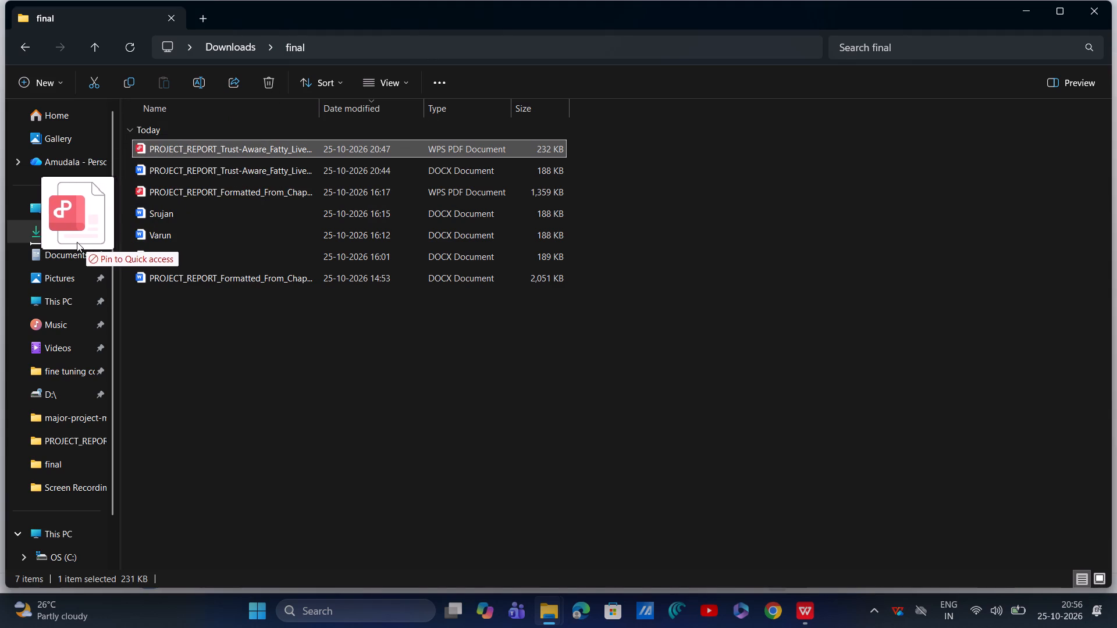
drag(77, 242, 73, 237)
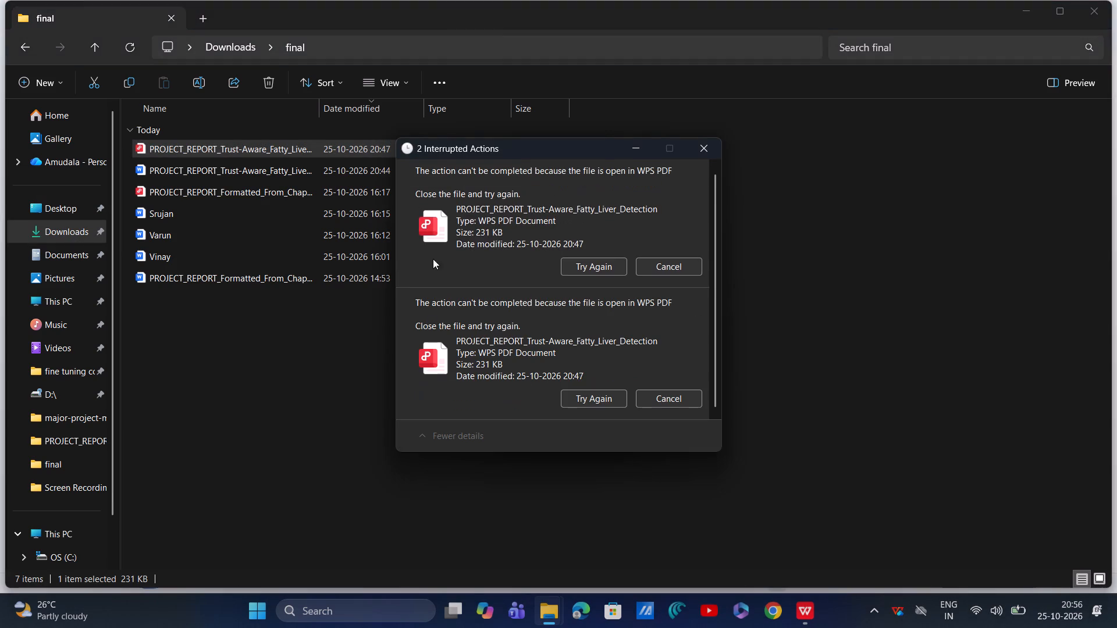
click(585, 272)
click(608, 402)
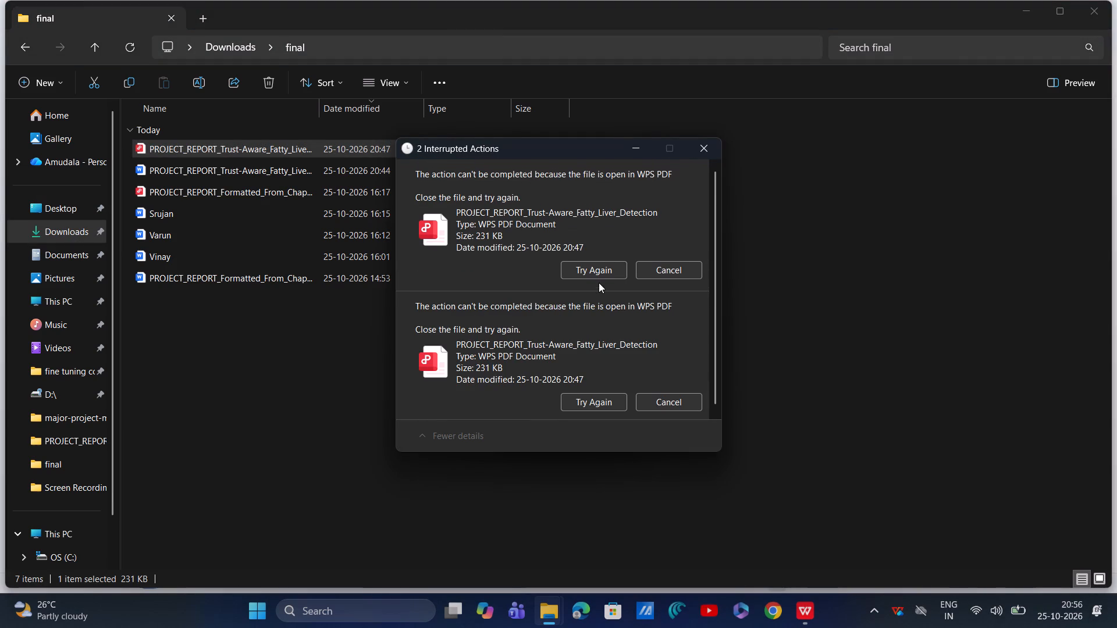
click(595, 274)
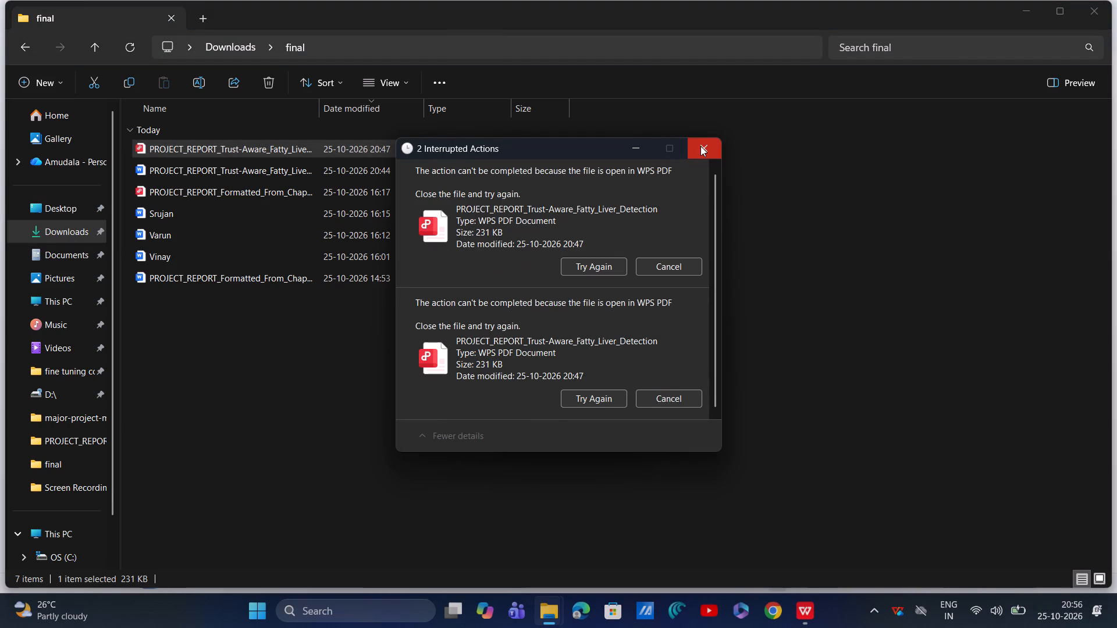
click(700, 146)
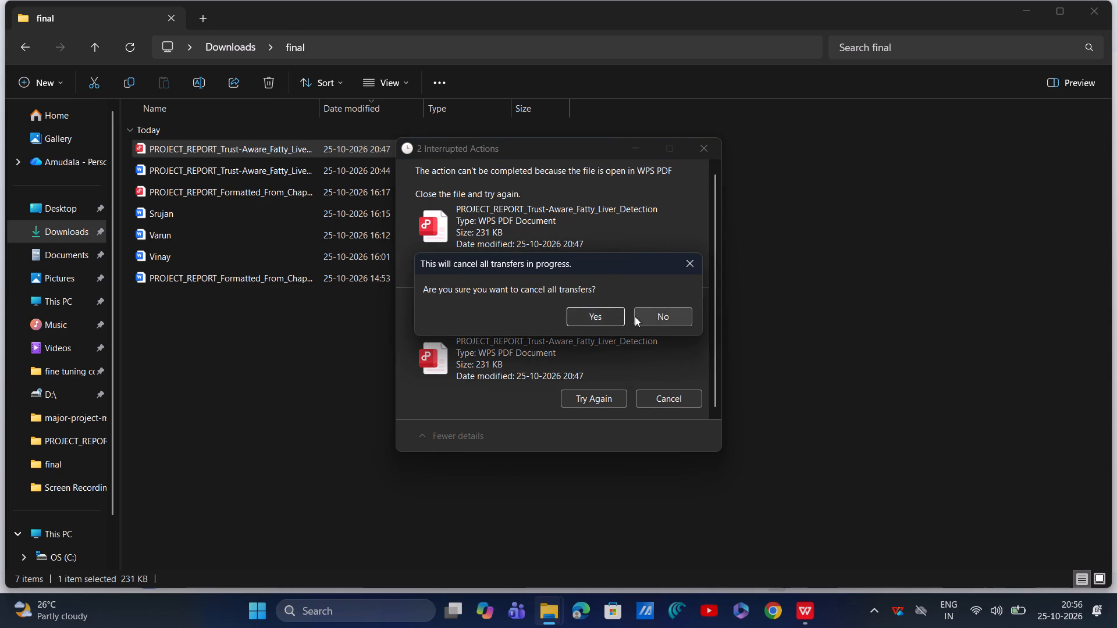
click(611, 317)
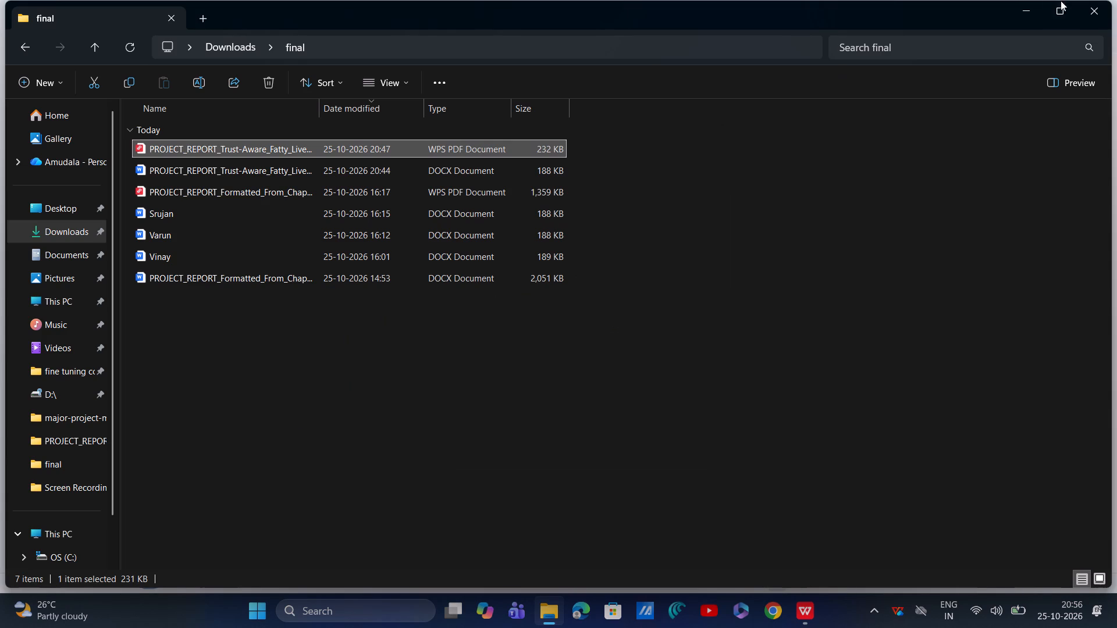
Return to the report in WPS Office and export it to the source folder as PROJECT_REPORT_Trust-Aware_Fatty_Liver_Detection1234.pdf.
click(1024, 10)
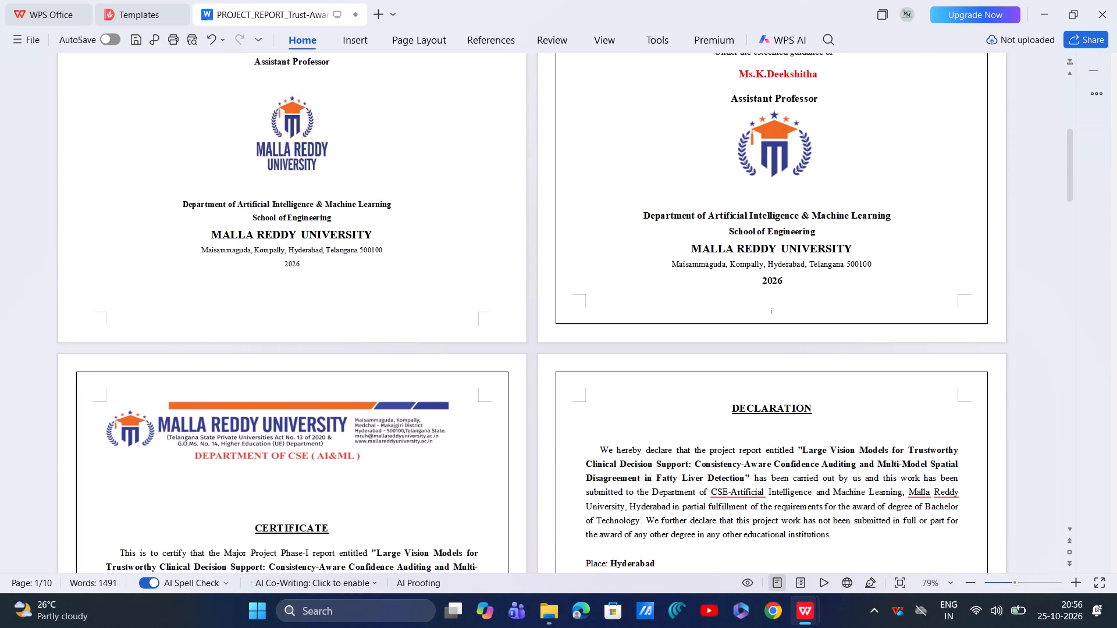
click(21, 37)
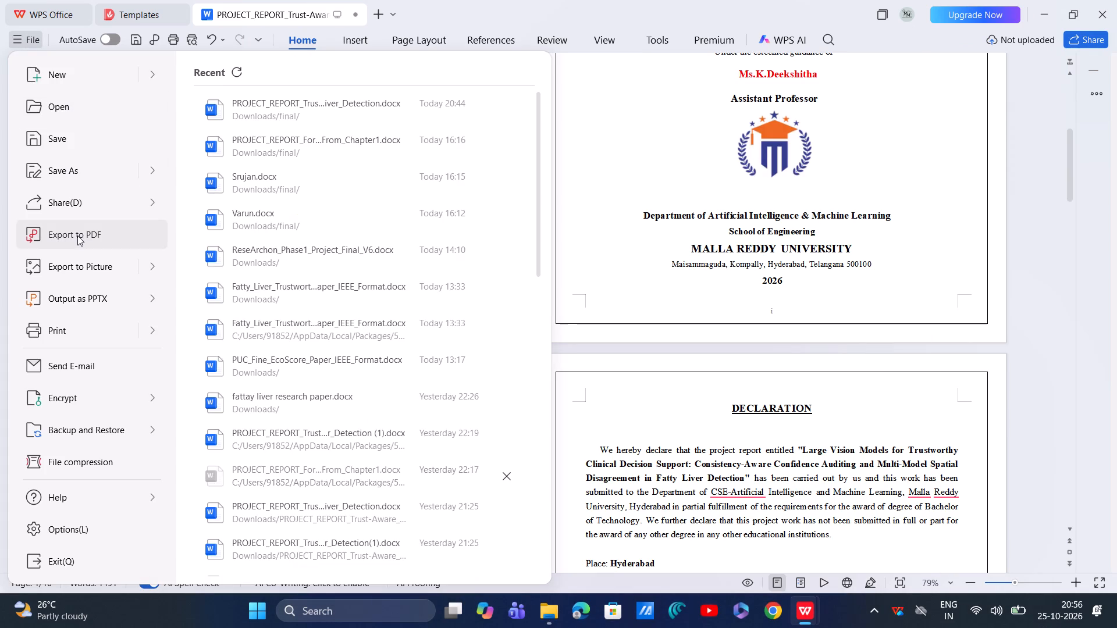
click(90, 237)
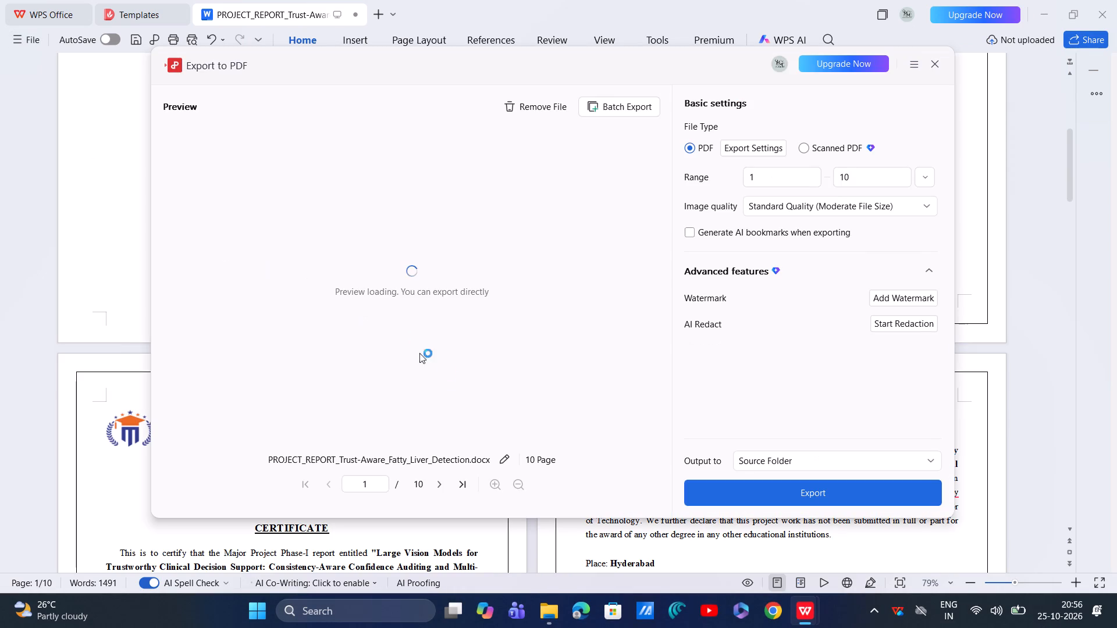
click(500, 458)
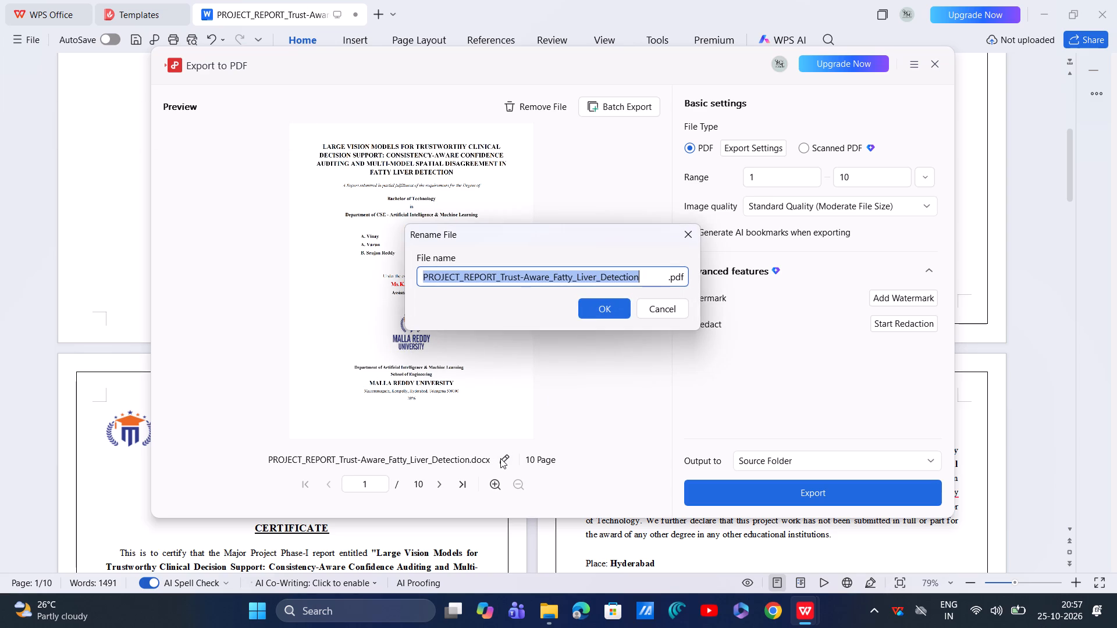
click(650, 274)
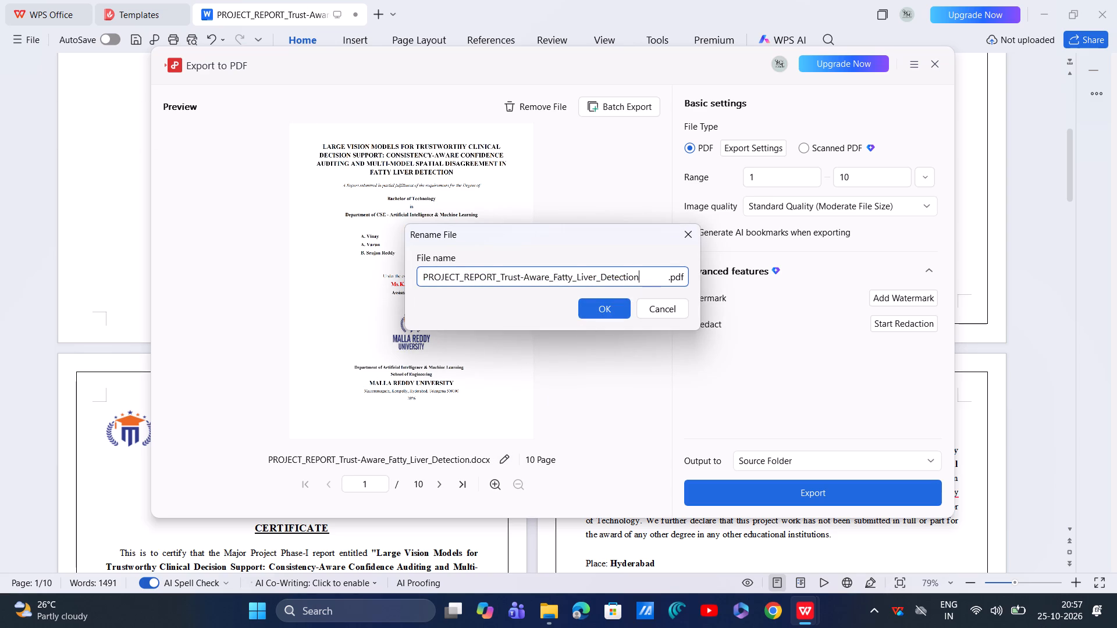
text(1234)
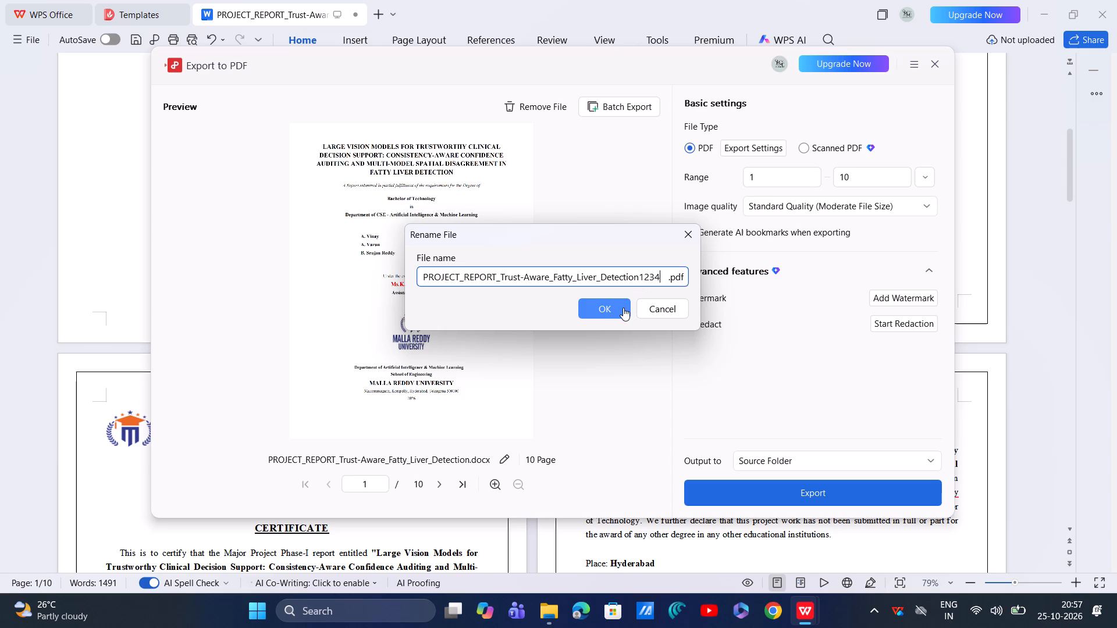
click(615, 308)
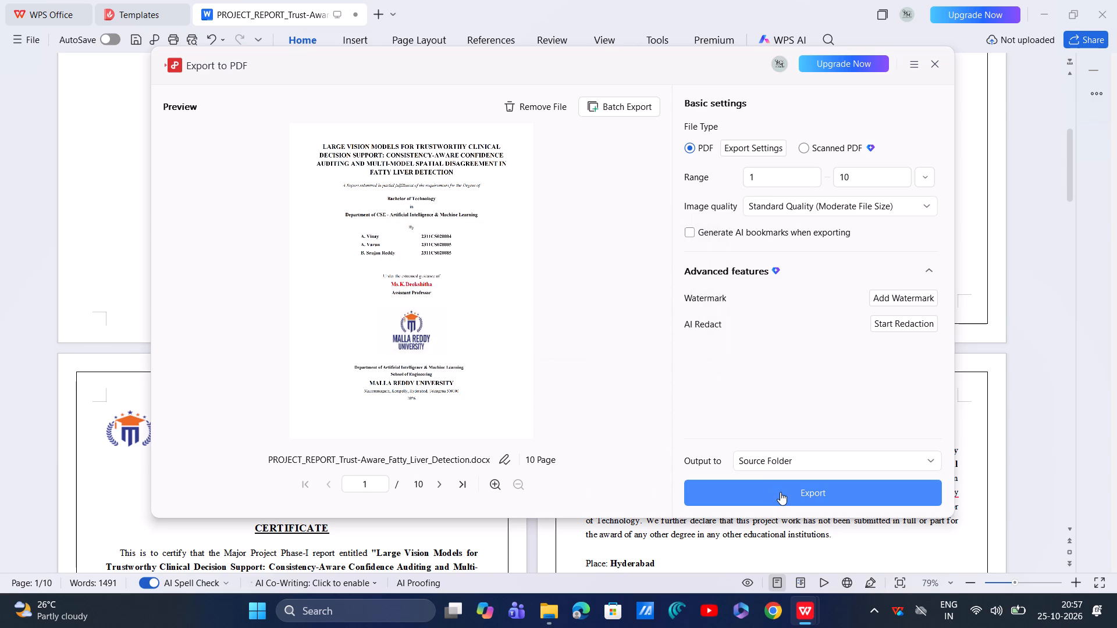
click(780, 493)
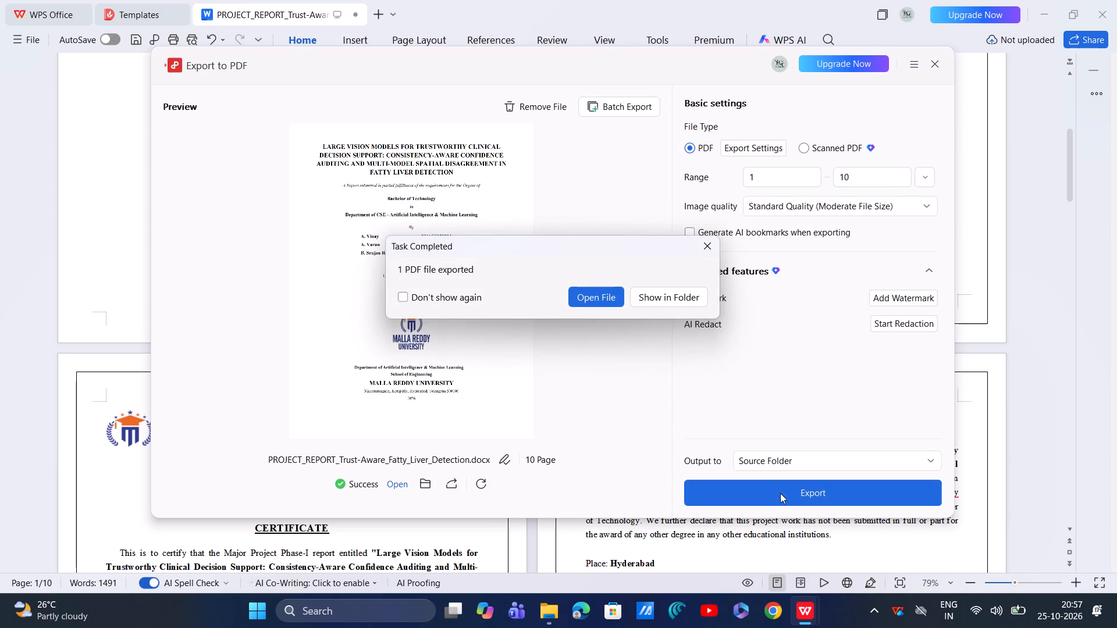
click(707, 245)
click(933, 66)
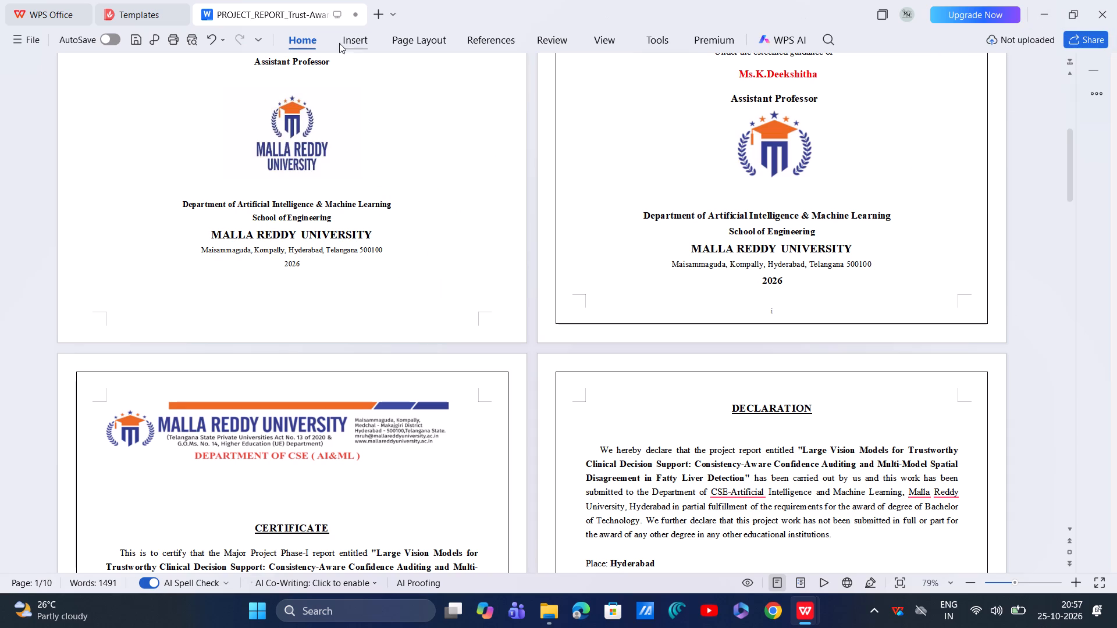
Save the Trust-Aware project report document, close it, and close the WPS Office window.
scroll(691, 269, up, 2)
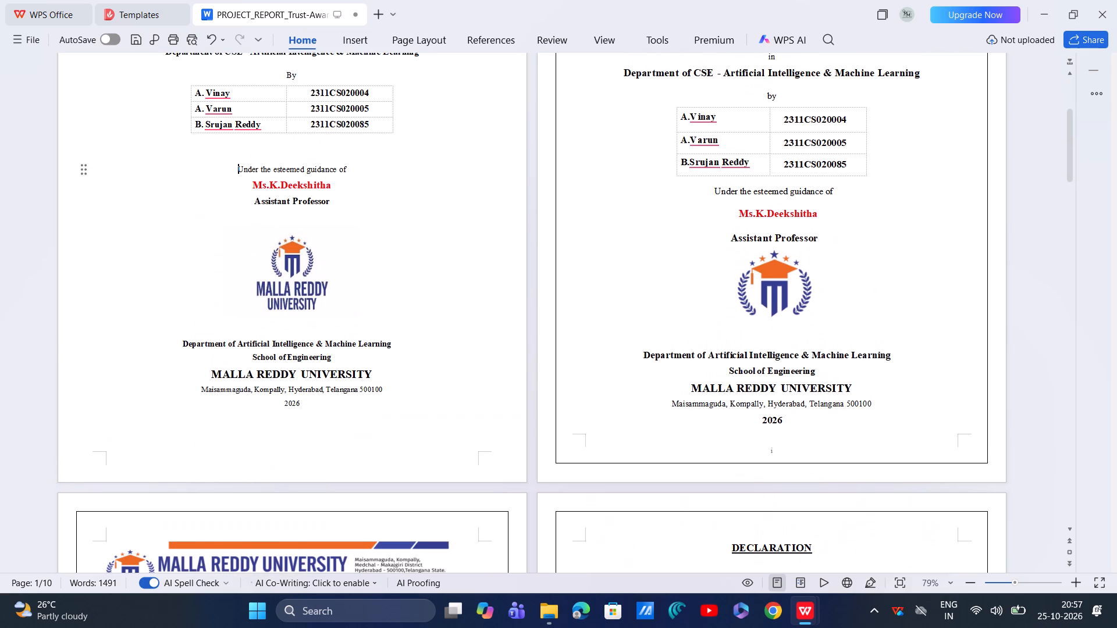
key(ctrl+s)
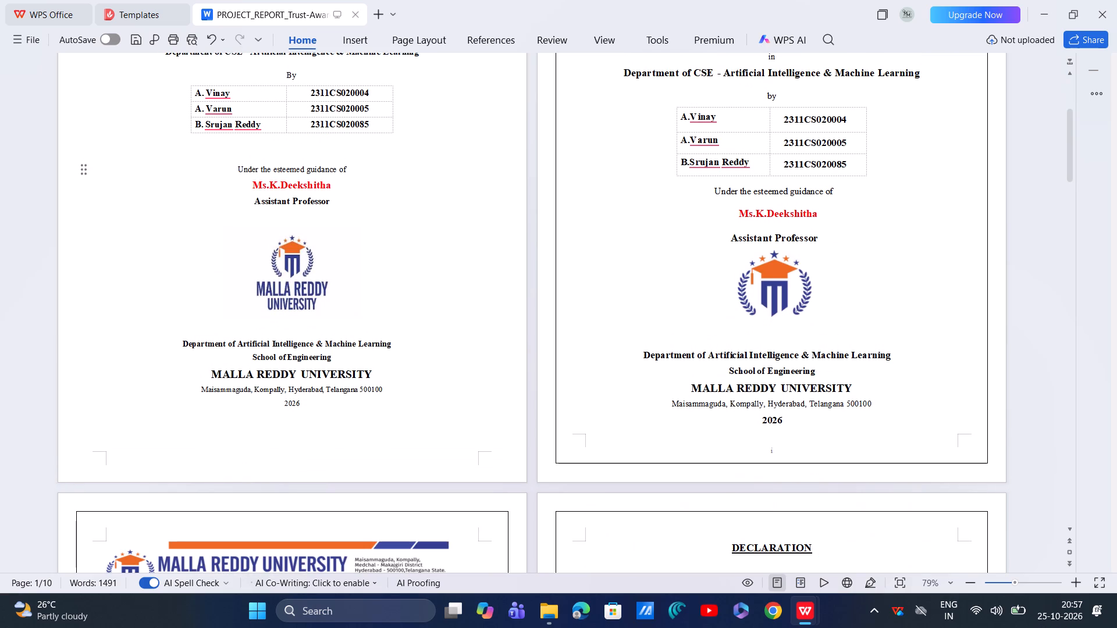
click(353, 15)
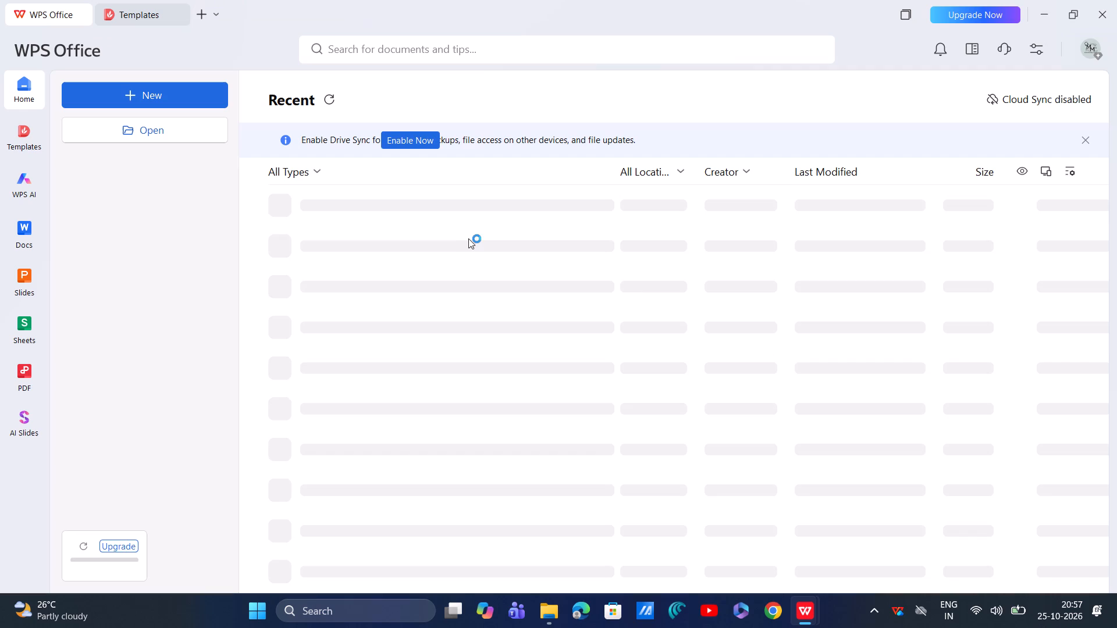
click(1111, 11)
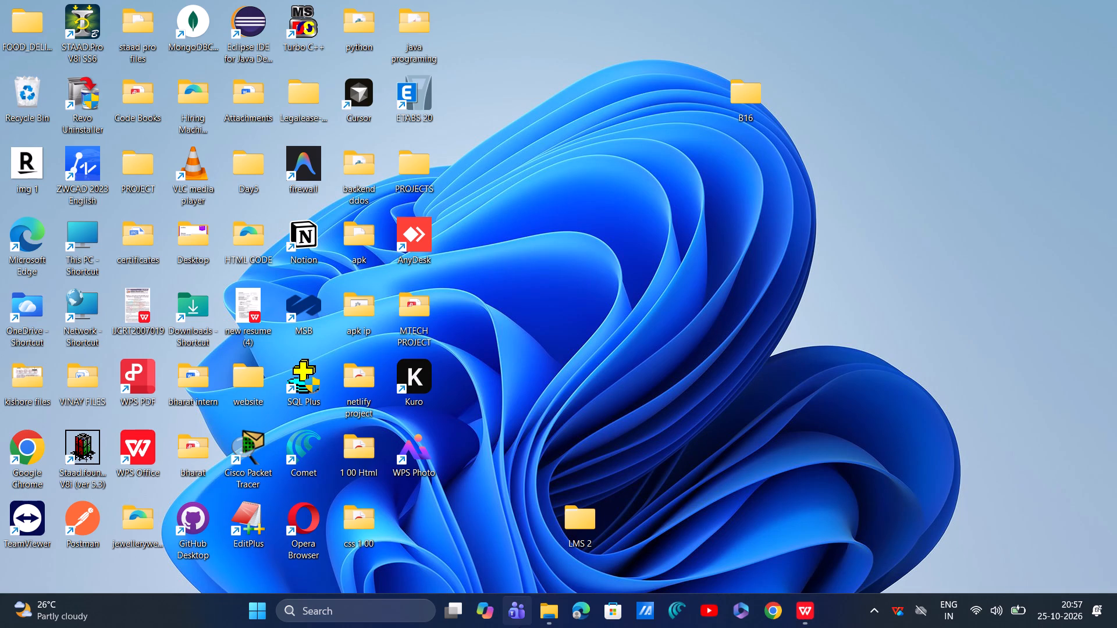
Switch to File Explorer and bring up the file options for the newly exported PDF in the final folder.
click(545, 611)
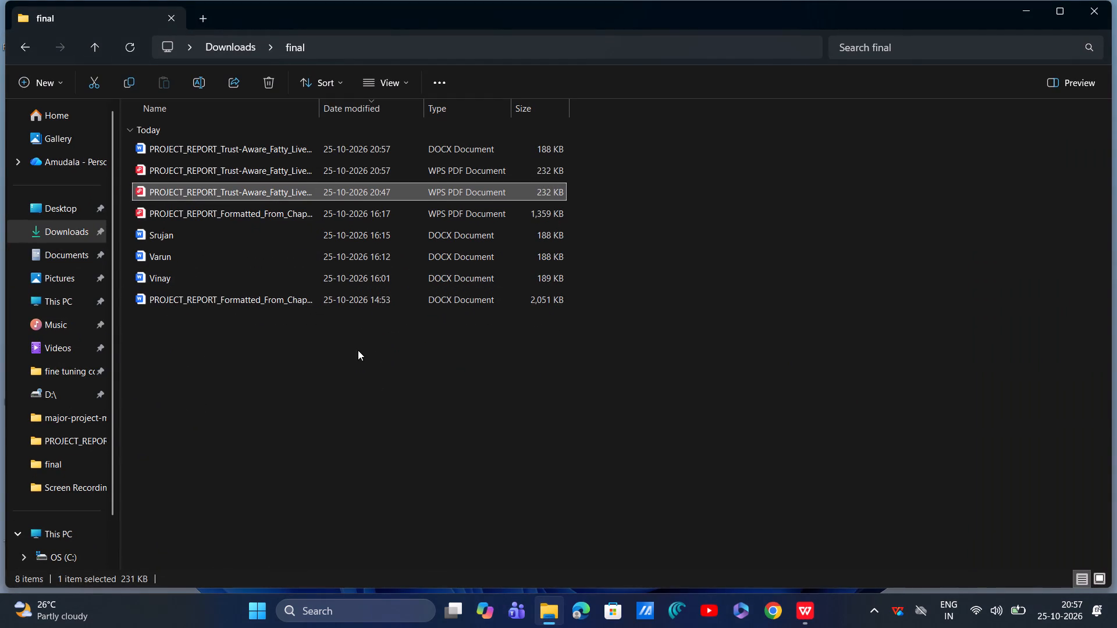
click(295, 172)
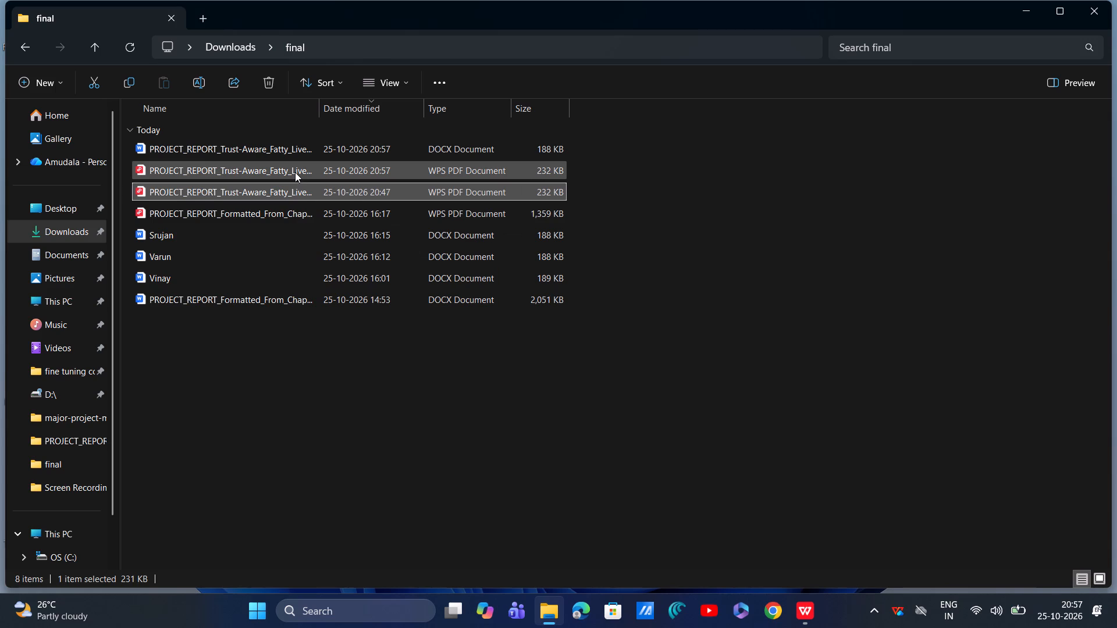
click(295, 172)
right_click(295, 172)
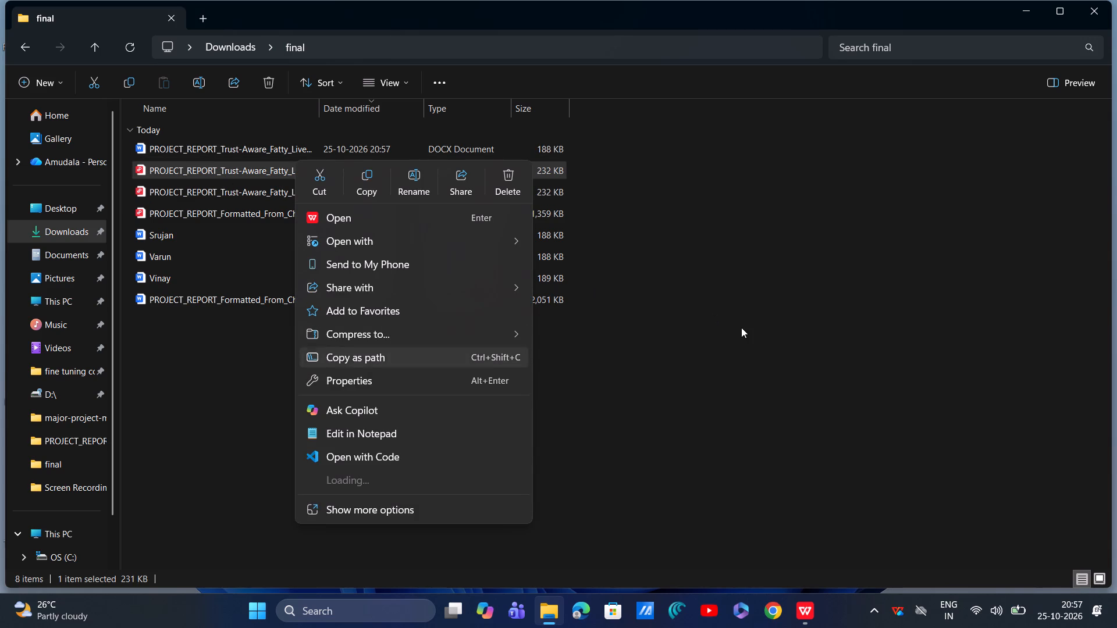
click(741, 327)
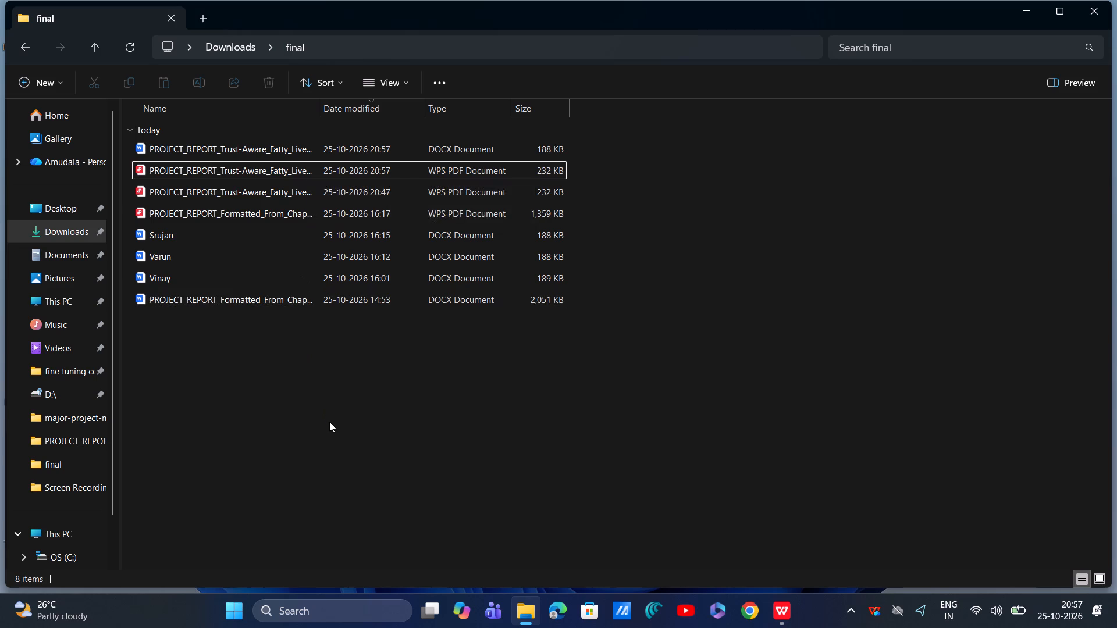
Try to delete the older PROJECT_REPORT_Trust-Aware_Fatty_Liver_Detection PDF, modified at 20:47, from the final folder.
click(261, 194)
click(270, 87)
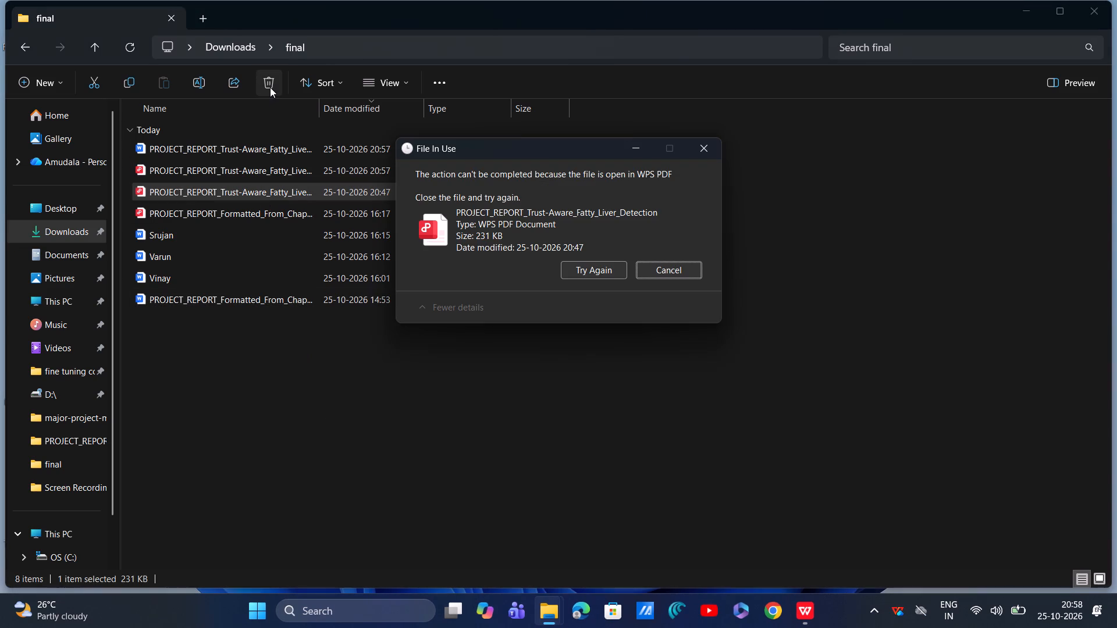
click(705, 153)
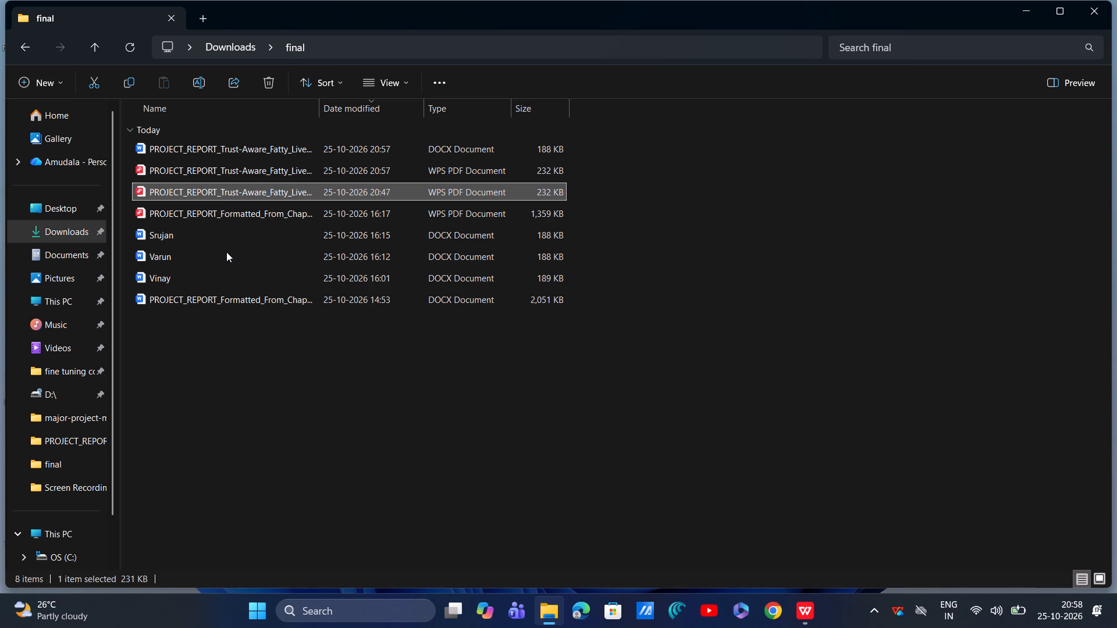
Open the Vinay document from the final folder in a maximized WPS Office window.
click(208, 277)
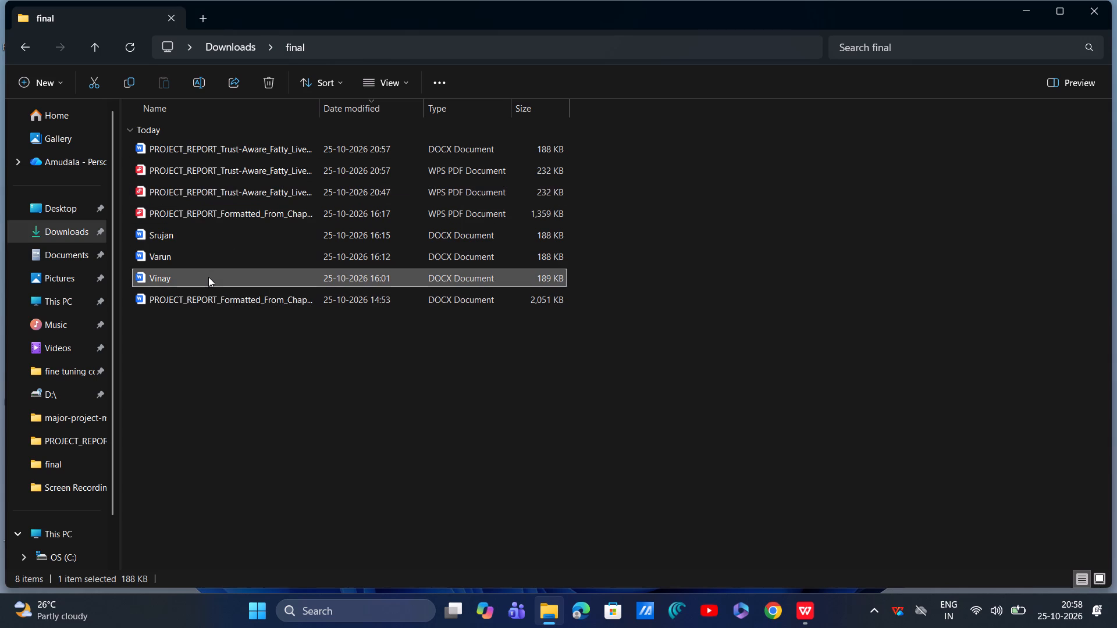
click(208, 277)
double_click(208, 277)
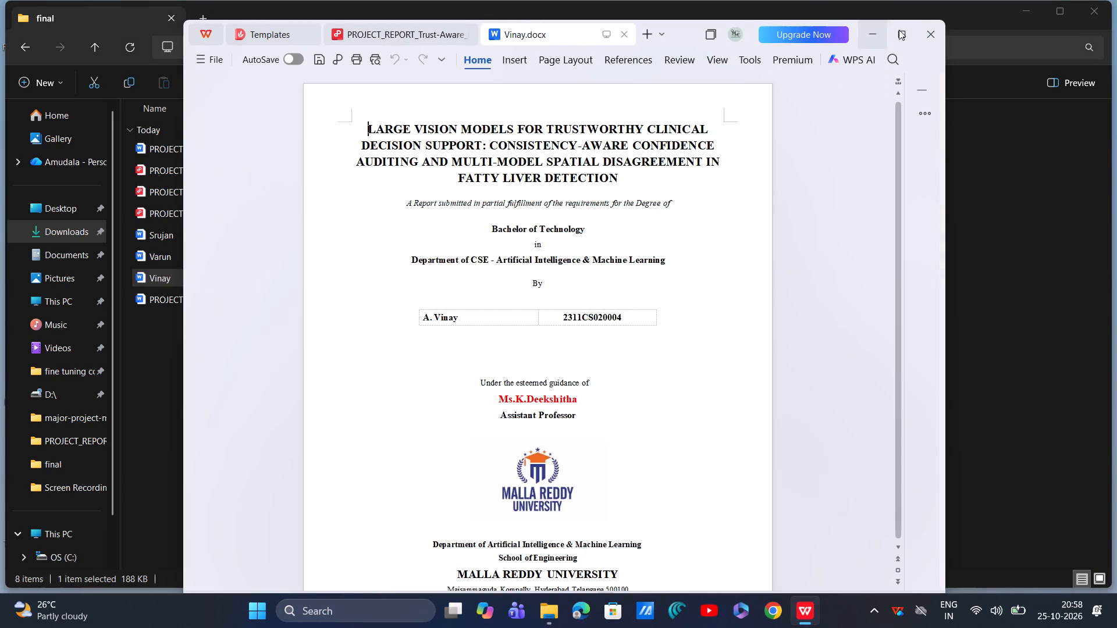
click(904, 33)
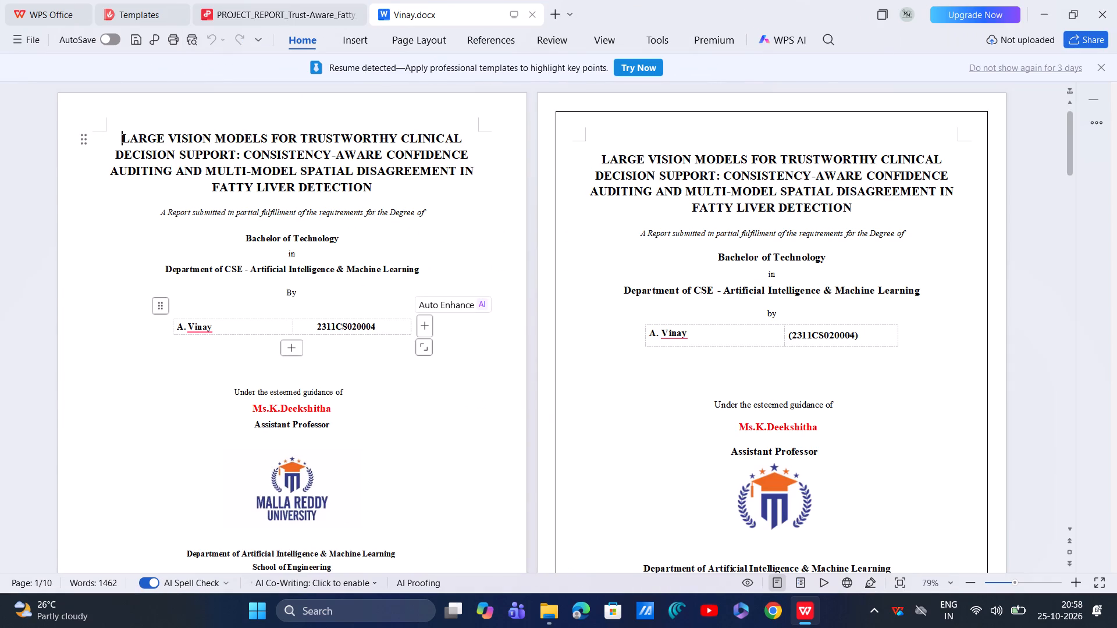
Narrow the student table on the first title page and shift its column divider toward the roll number to even out the columns.
drag(173, 326, 201, 329)
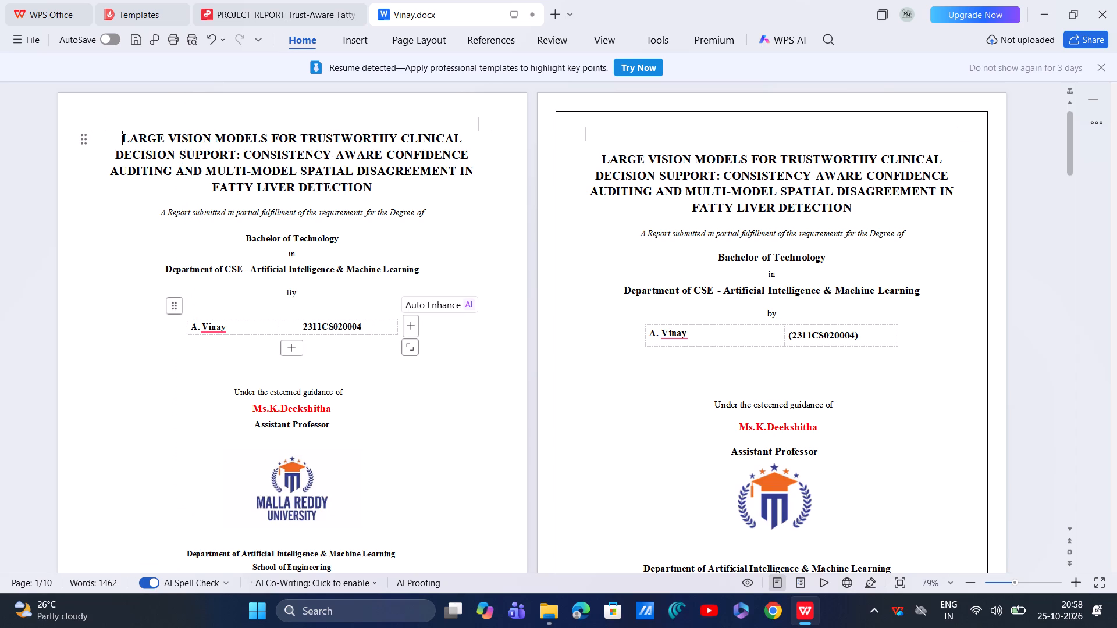
drag(187, 328, 208, 332)
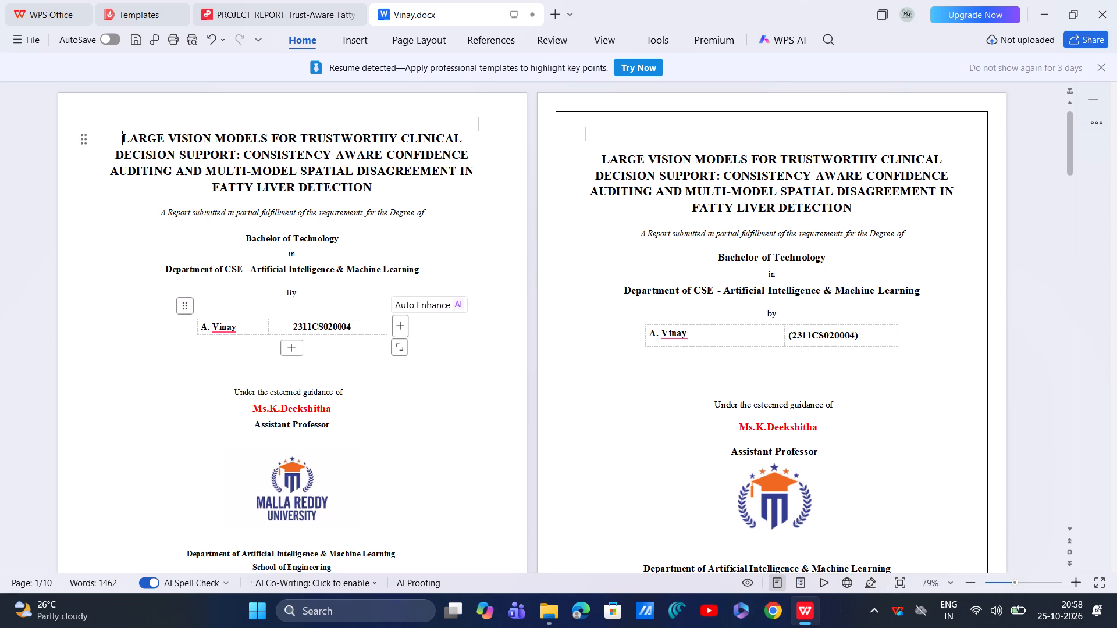
drag(268, 329, 288, 334)
drag(288, 334, 291, 334)
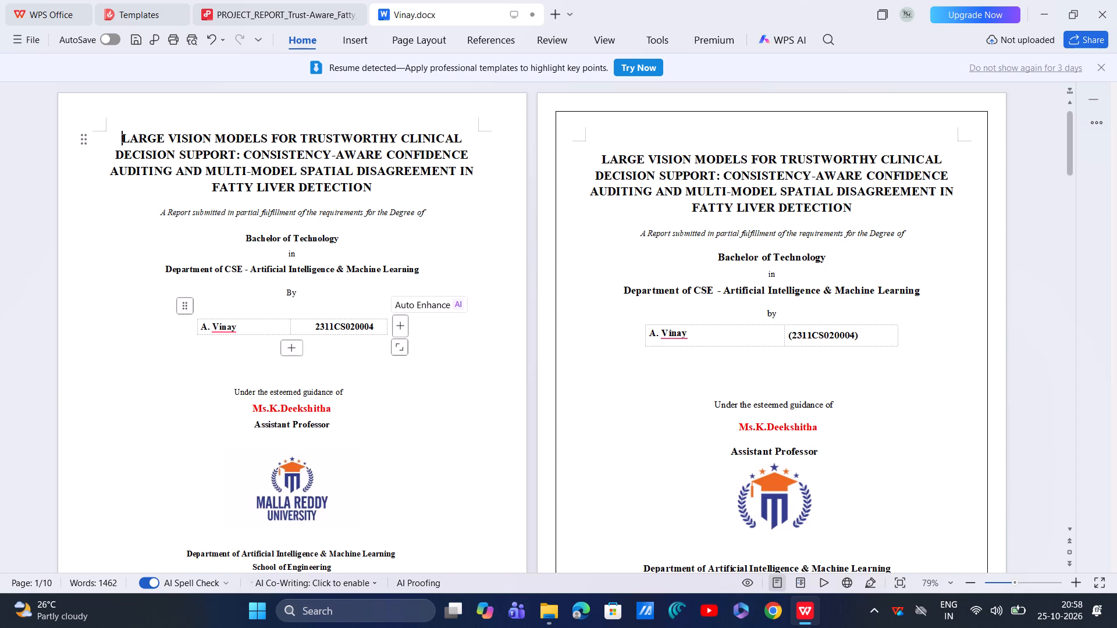
scroll(397, 436, down, 3)
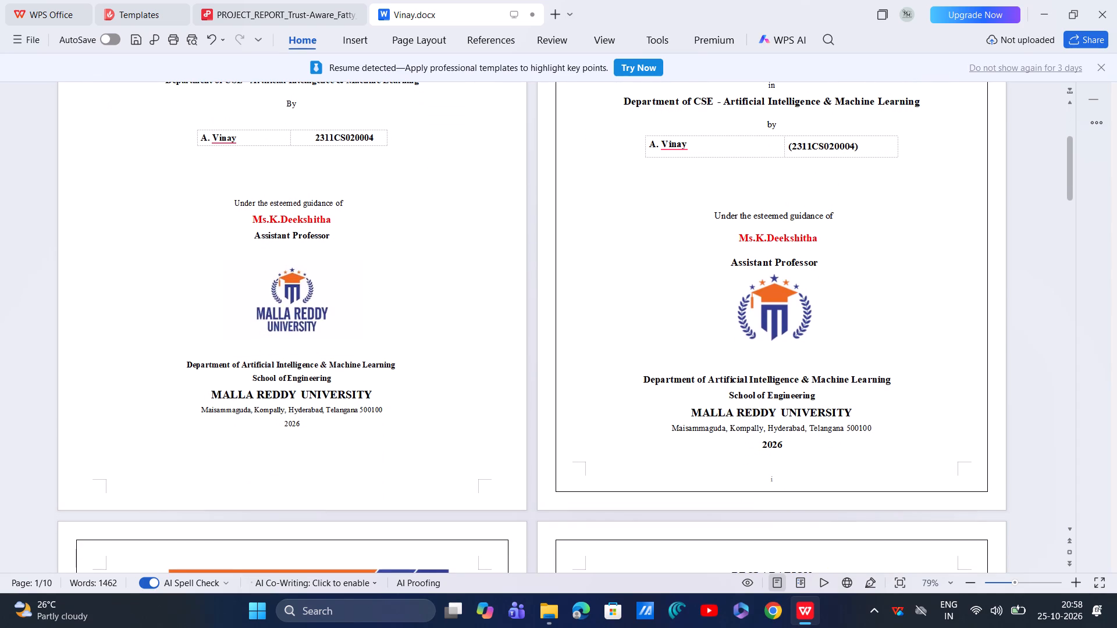
scroll(397, 436, down, 1)
drag(198, 140, 211, 142)
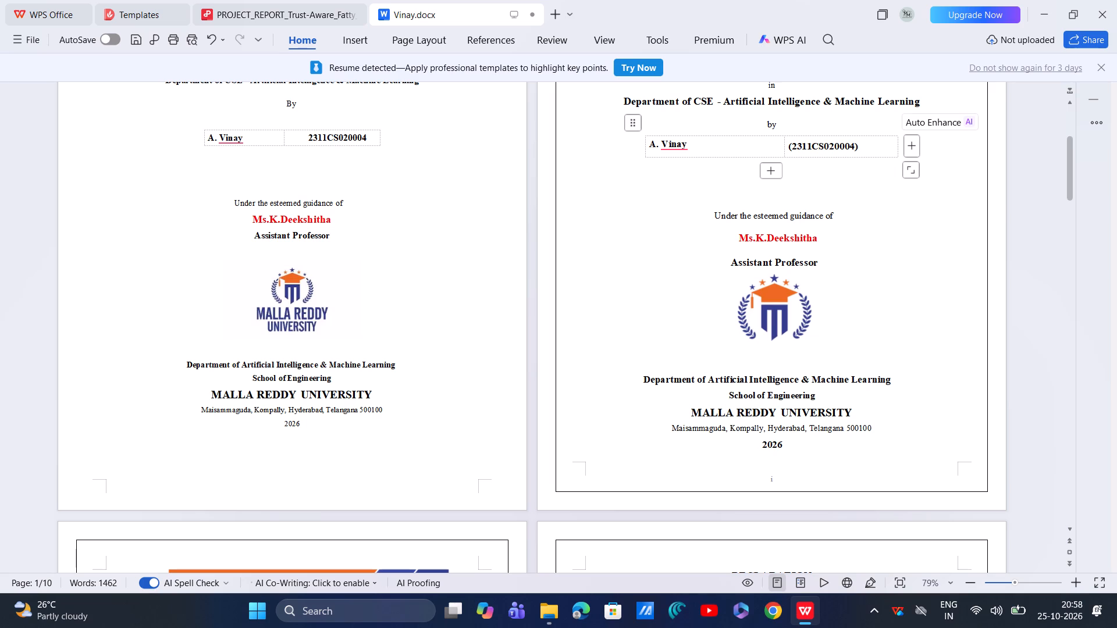
Narrow the student table on the second title page by moving its outer border inward.
drag(646, 149, 677, 150)
drag(677, 150, 677, 151)
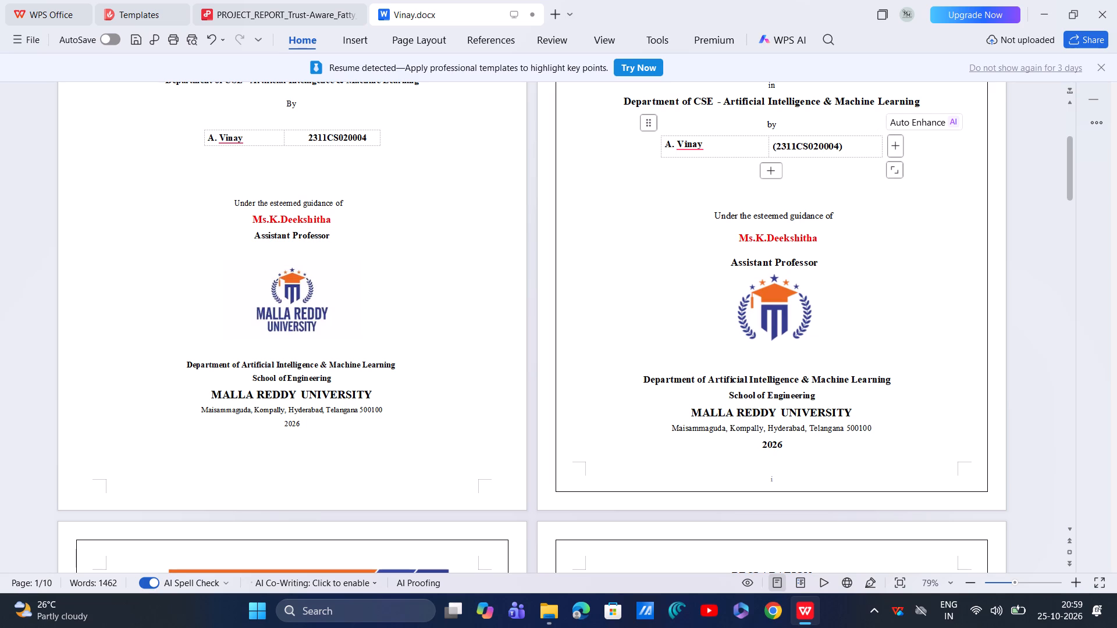
Remove the parentheses around the roll number in the second title page's student table.
click(862, 150)
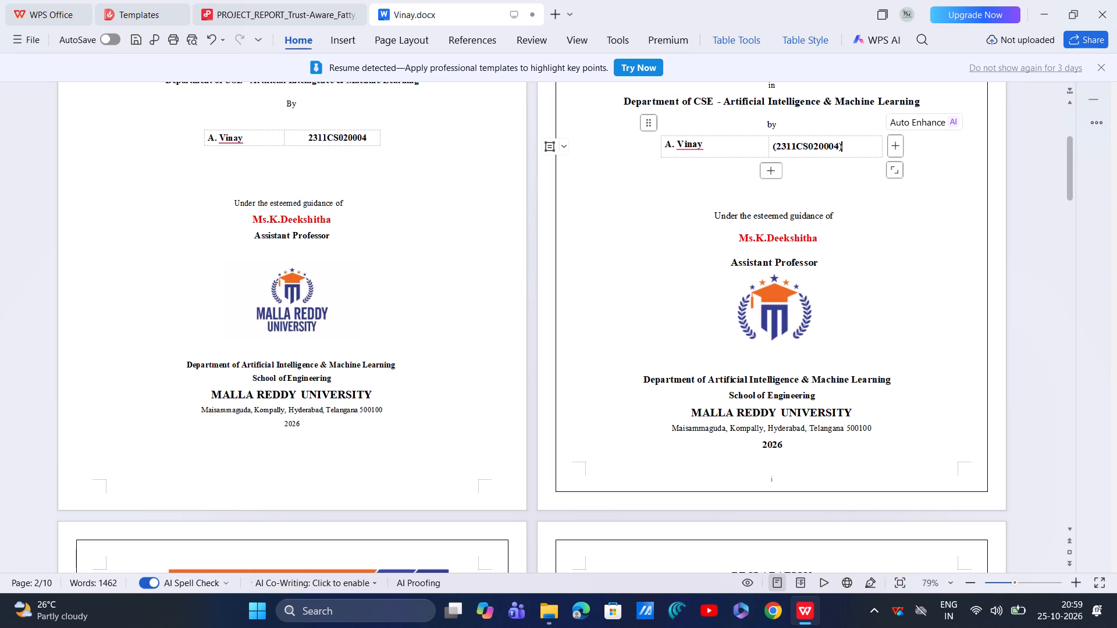
key(BackSpace)
key(BackSpace)
key(BackSpace)
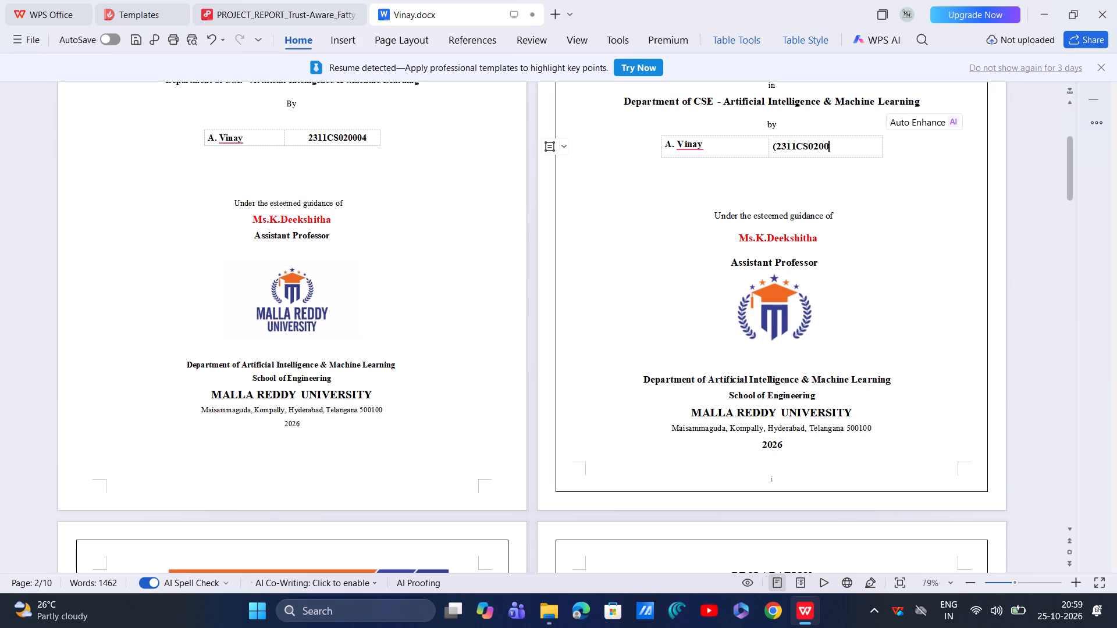
key(0)
key(4)
click(778, 149)
key(BackSpace)
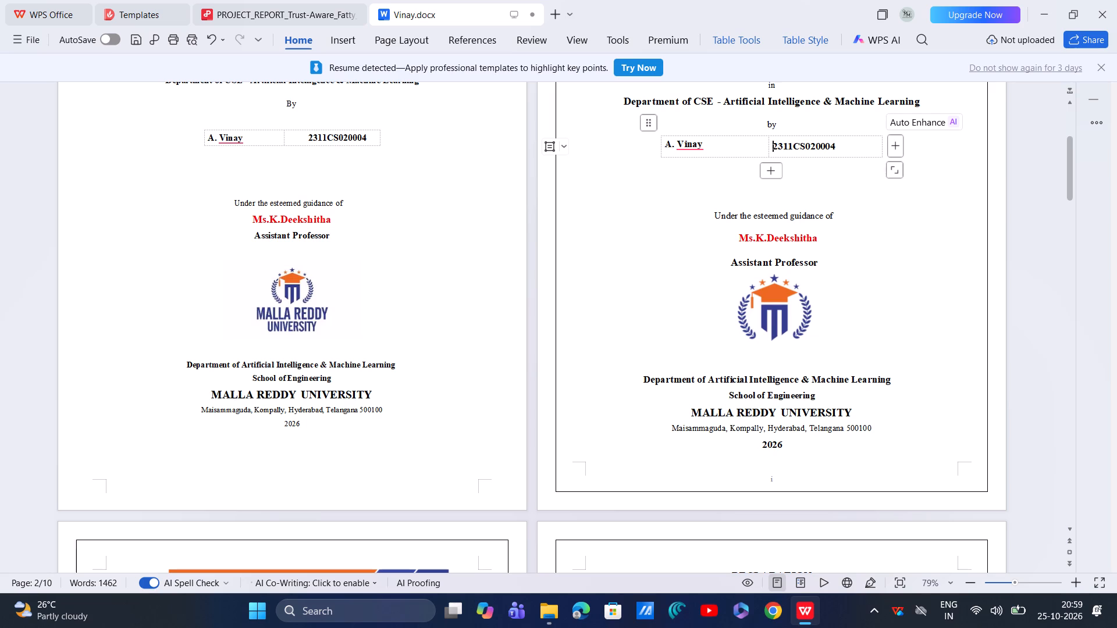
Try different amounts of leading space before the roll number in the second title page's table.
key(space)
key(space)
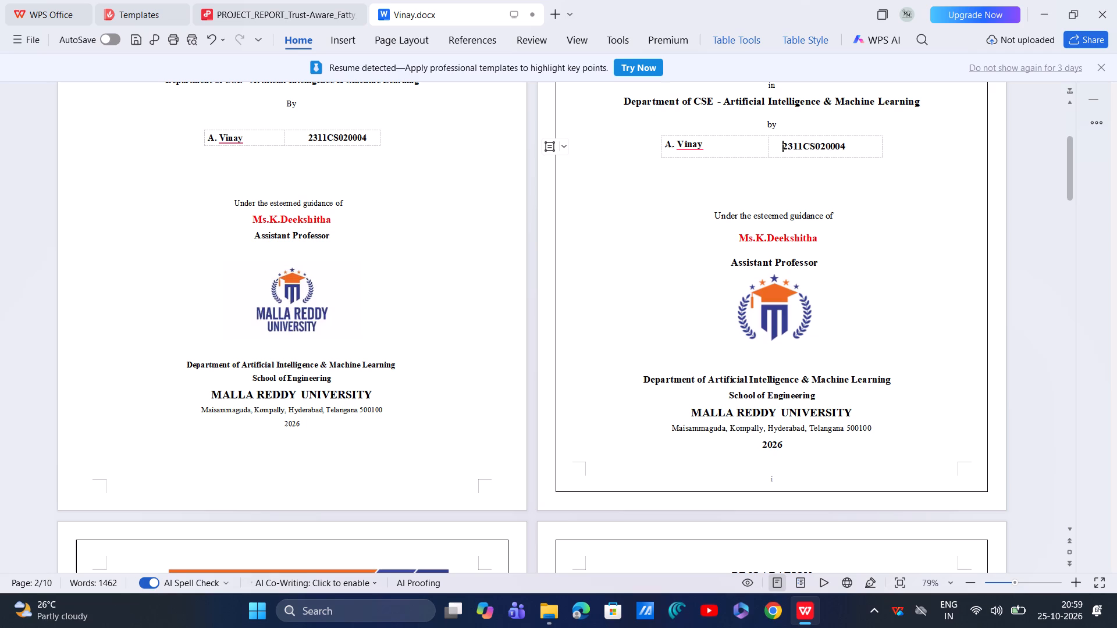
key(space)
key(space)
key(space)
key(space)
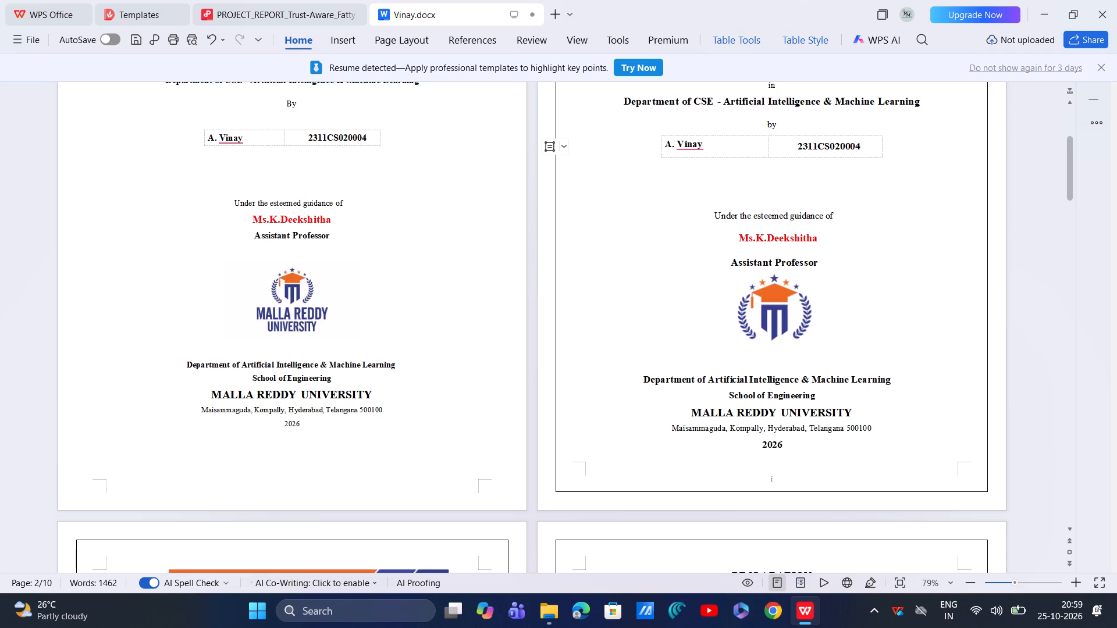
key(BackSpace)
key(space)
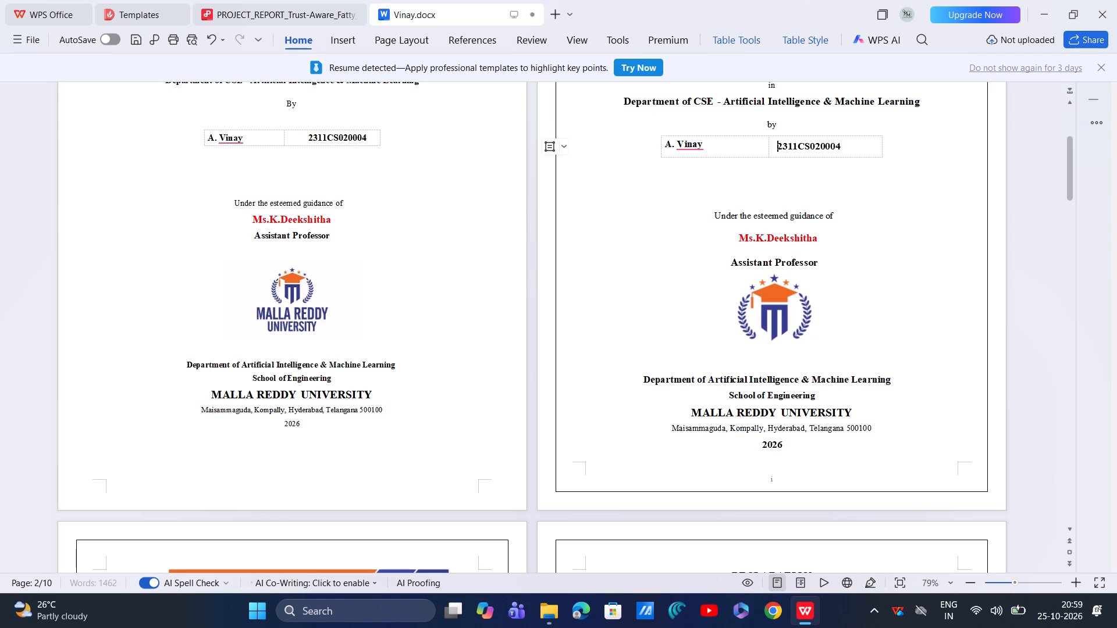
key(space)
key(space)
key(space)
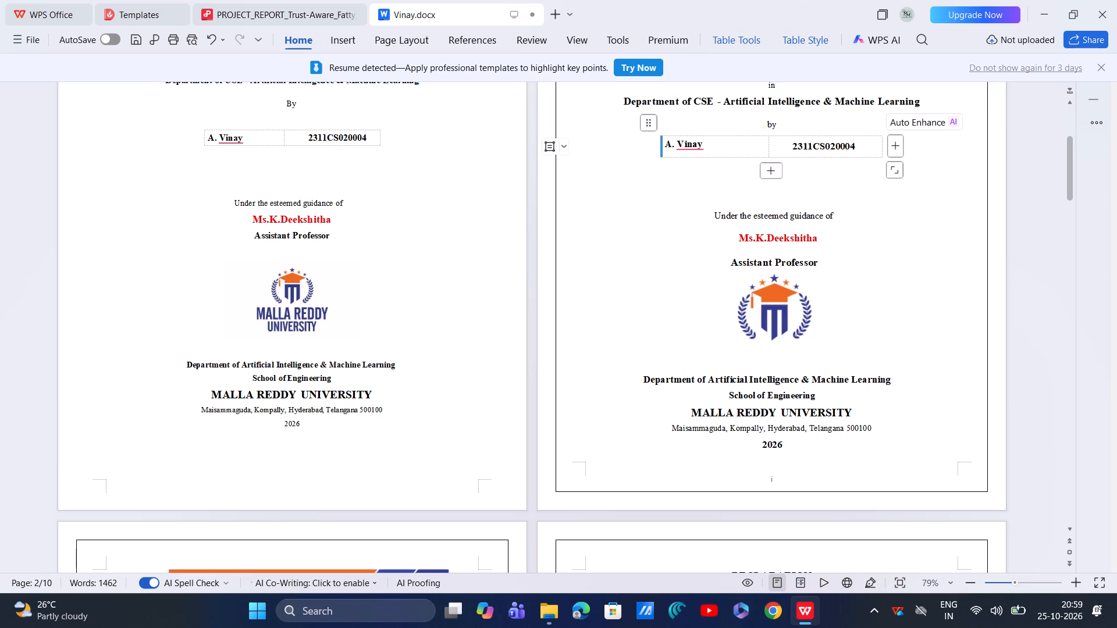
Narrow the second title page's student table further from both outer borders so it sits centred under "by".
drag(661, 145, 677, 150)
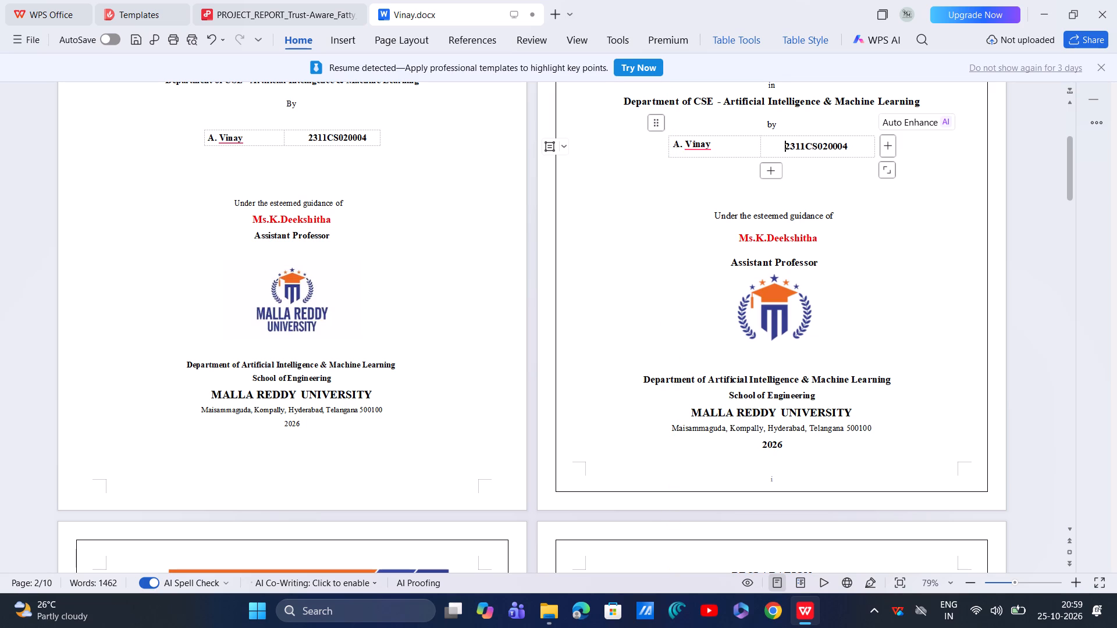
drag(874, 146, 862, 153)
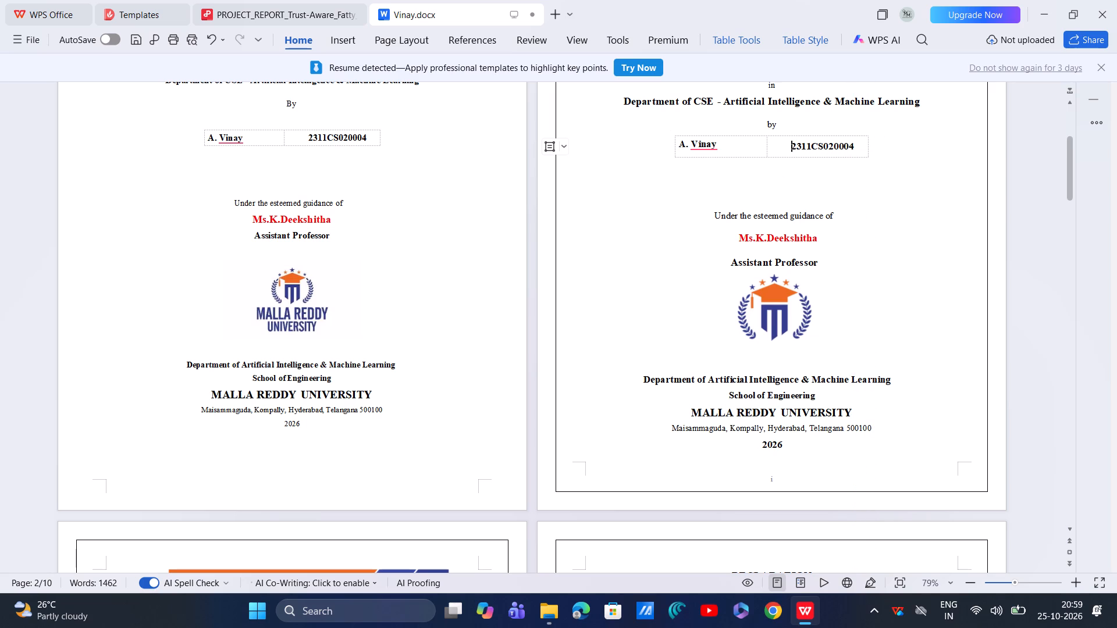
click(676, 147)
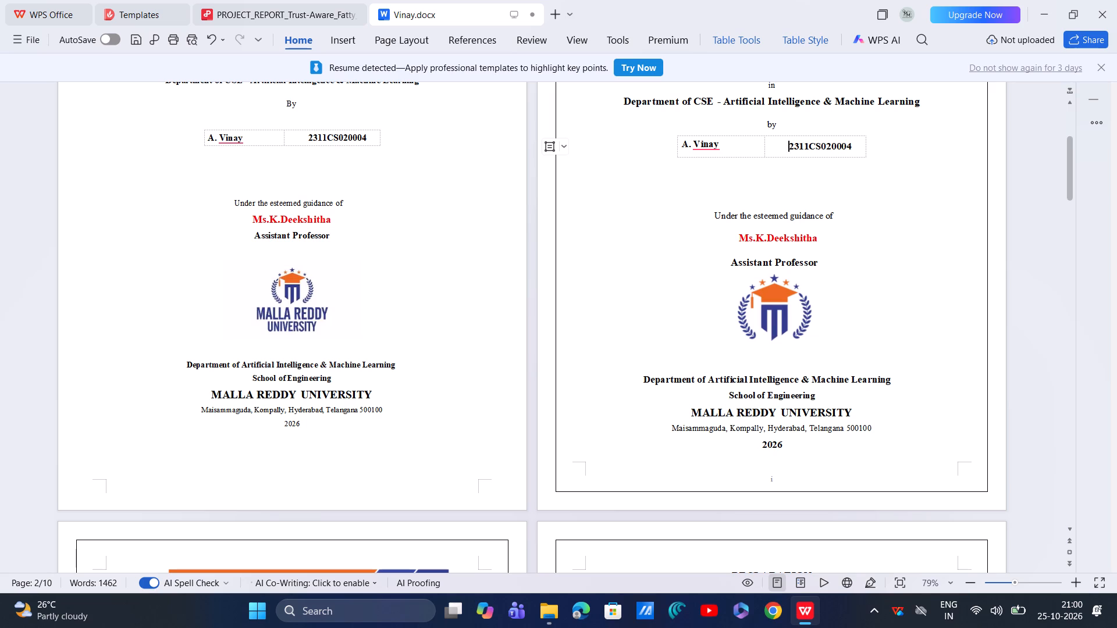
Replace the space before the roll number in the second title page's table with three spaces.
key(BackSpace)
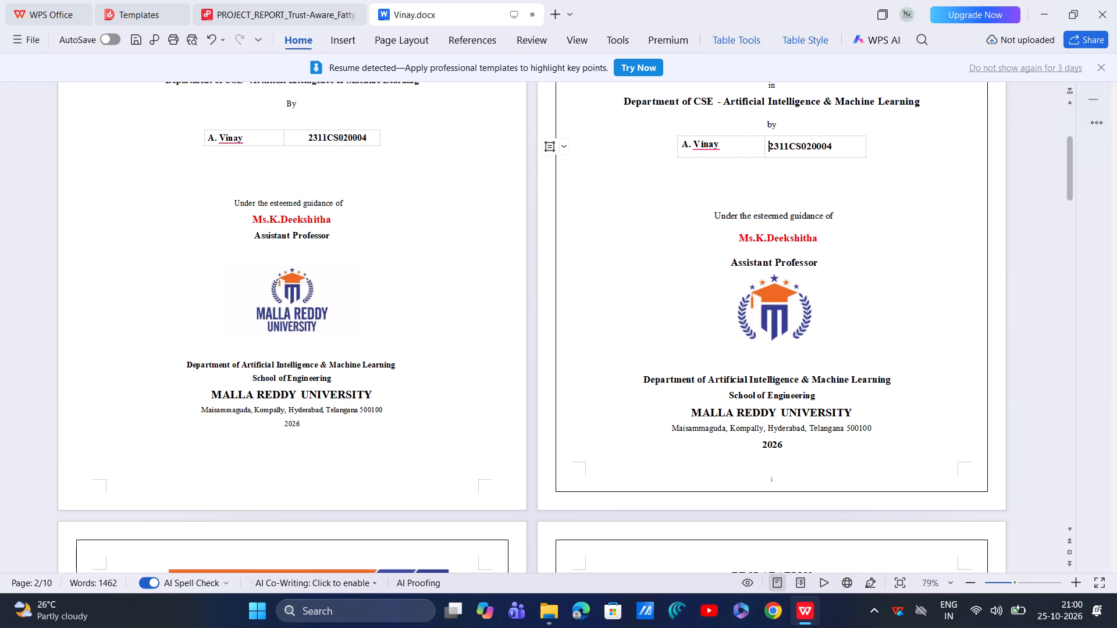
key(space)
key(space)
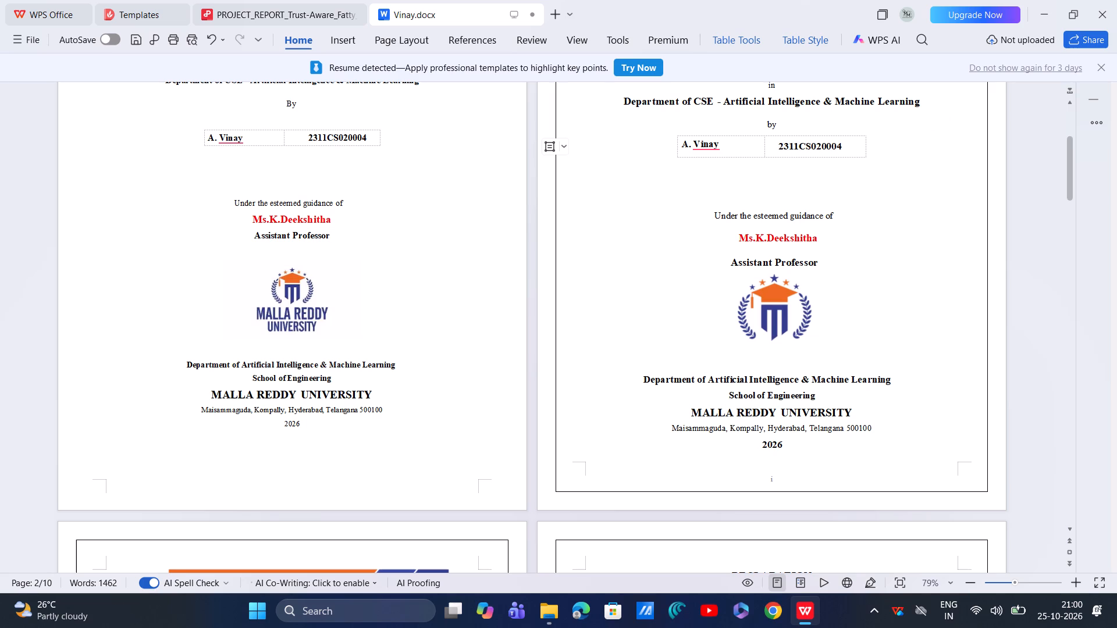
key(space)
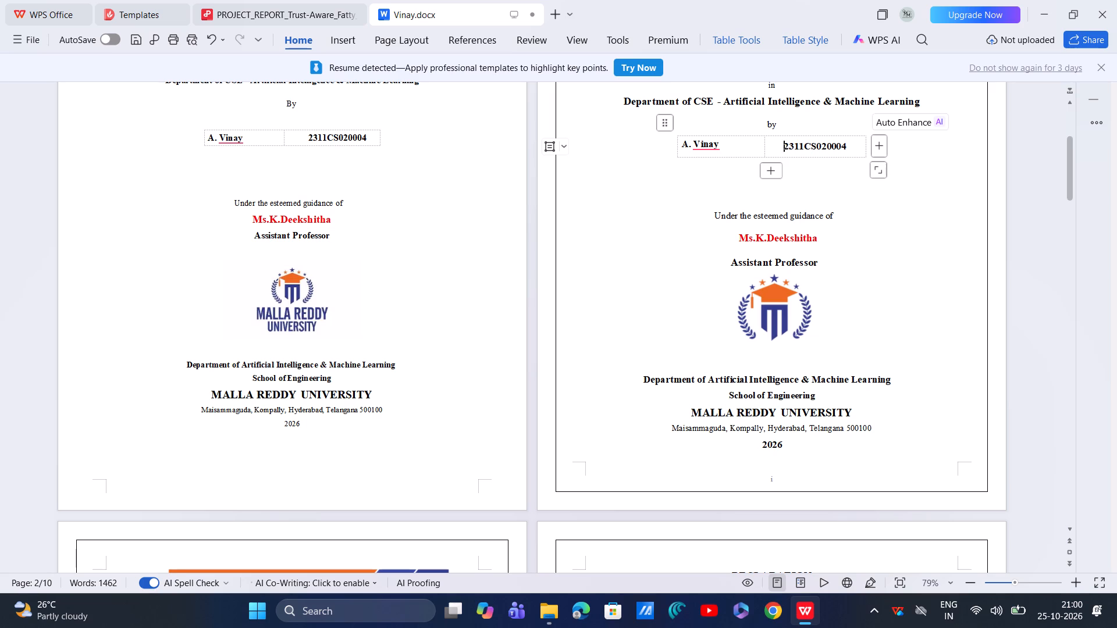
Delete two blank lines between the student table and the guidance line on the second title page.
scroll(446, 341, down, 1)
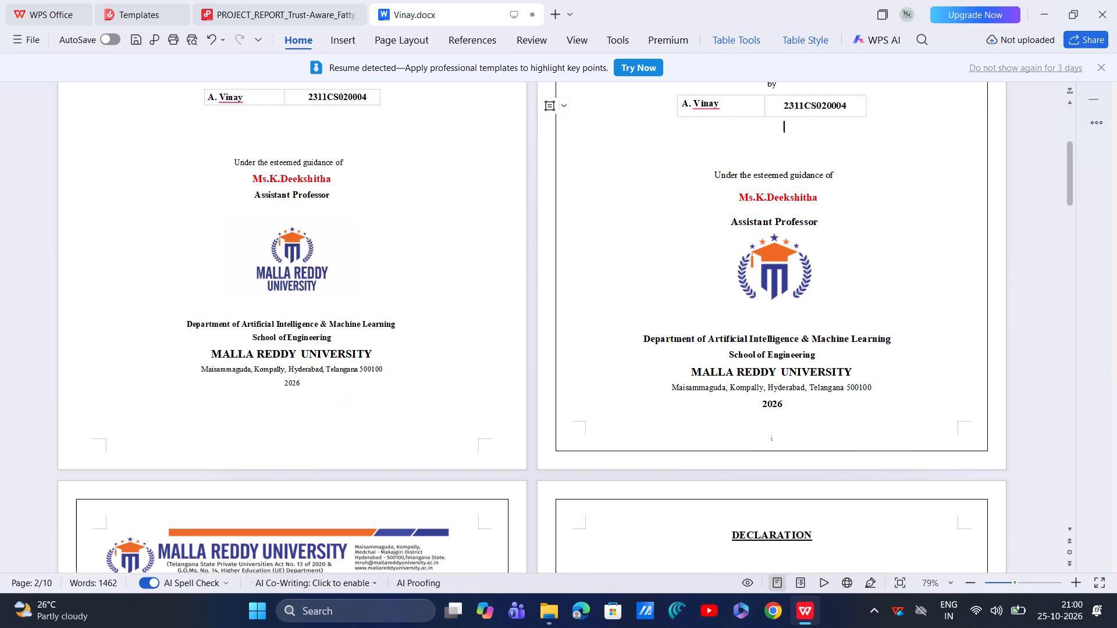
scroll(446, 341, down, 1)
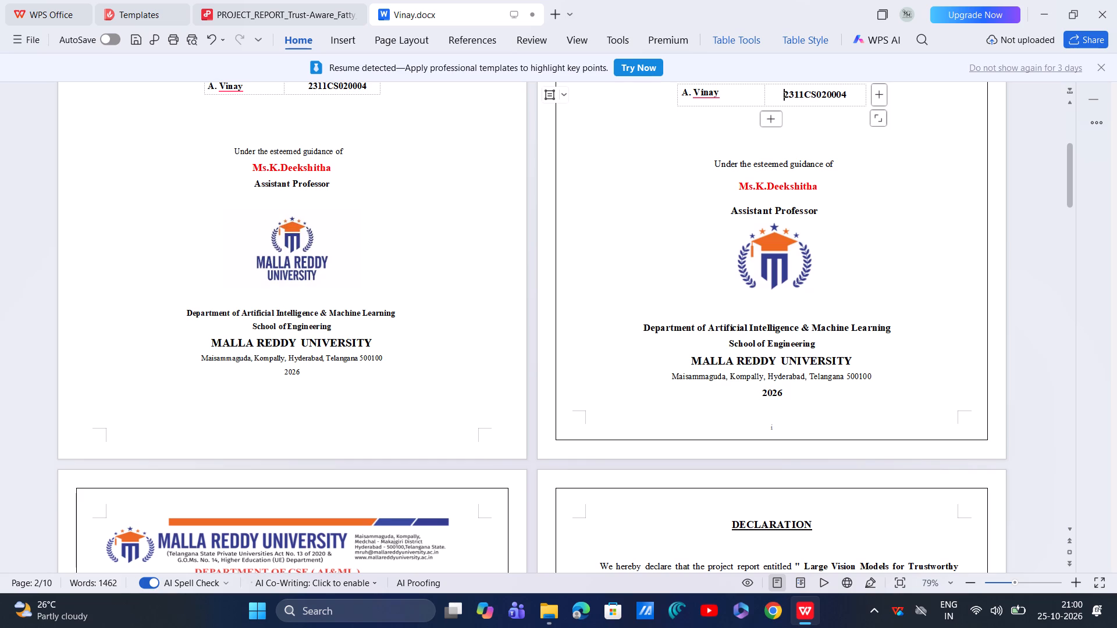
click(671, 137)
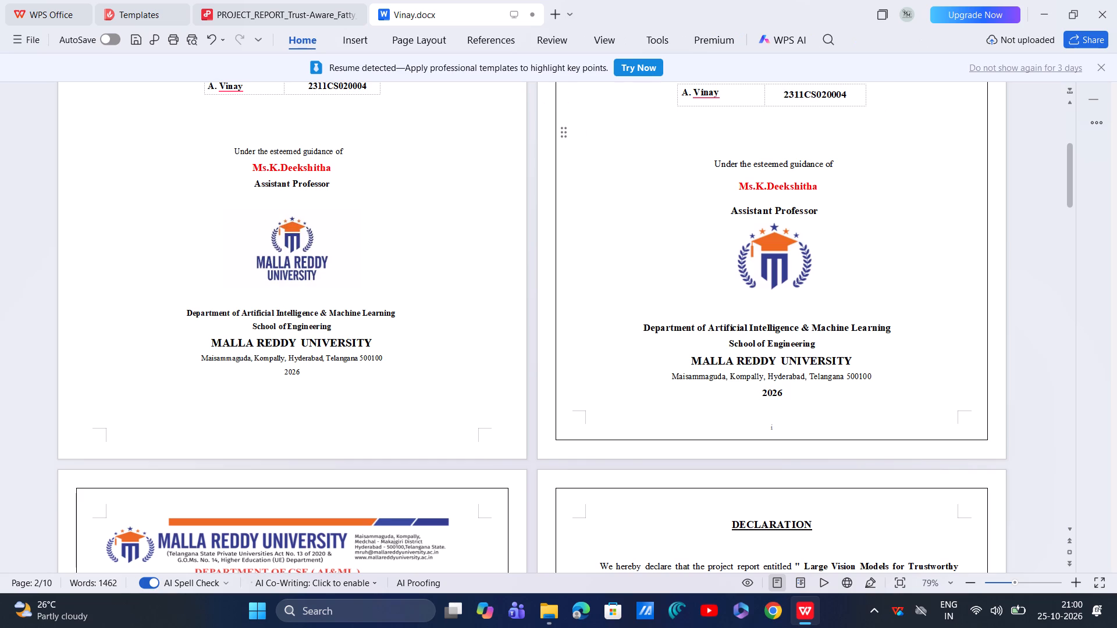
key(BackSpace)
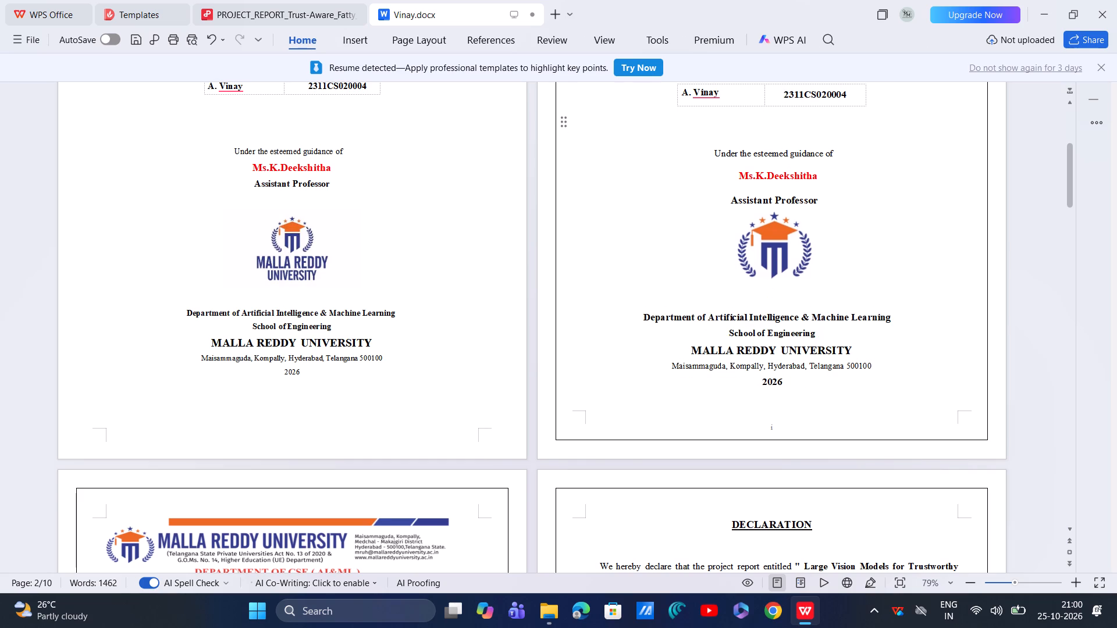
key(BackSpace)
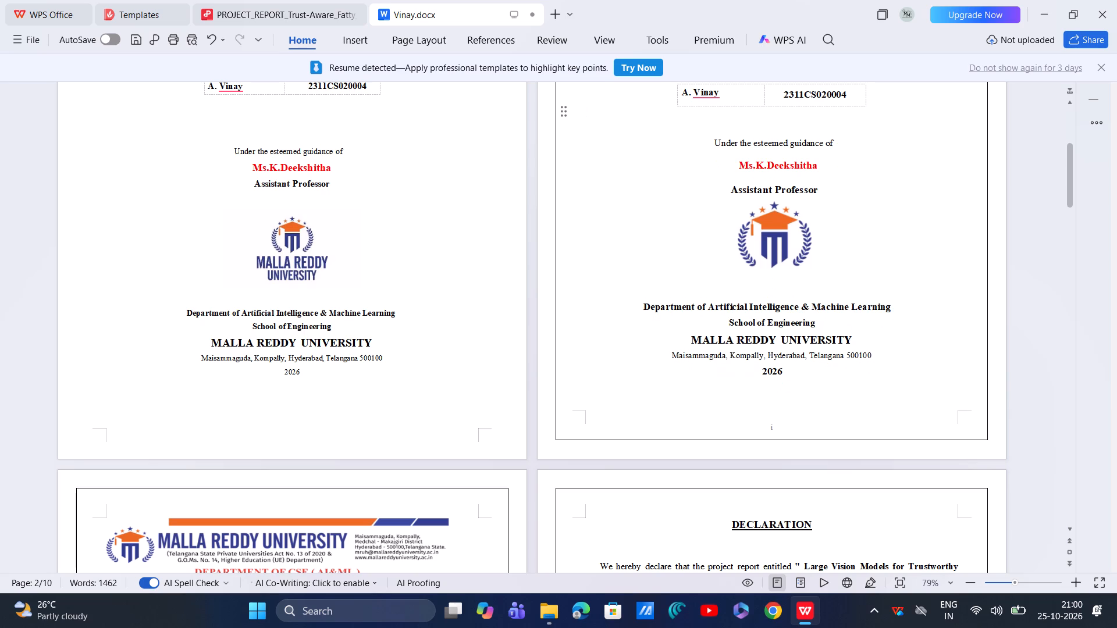
Compare both title pages and shift the first page's table column divider slightly further toward the roll number.
scroll(466, 274, up, 2)
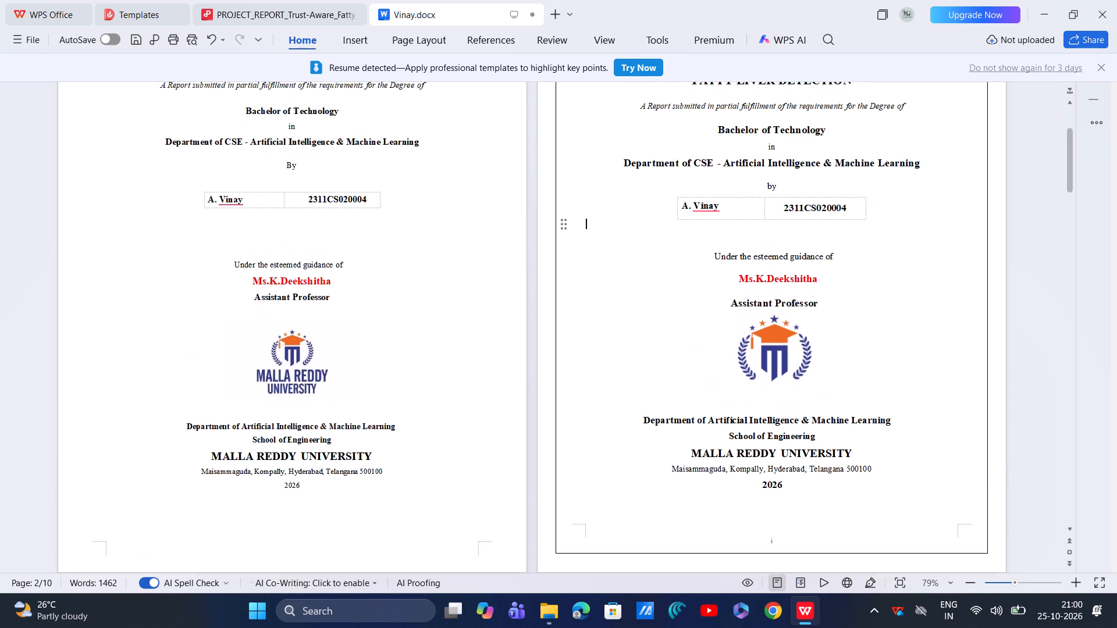
scroll(466, 274, up, 2)
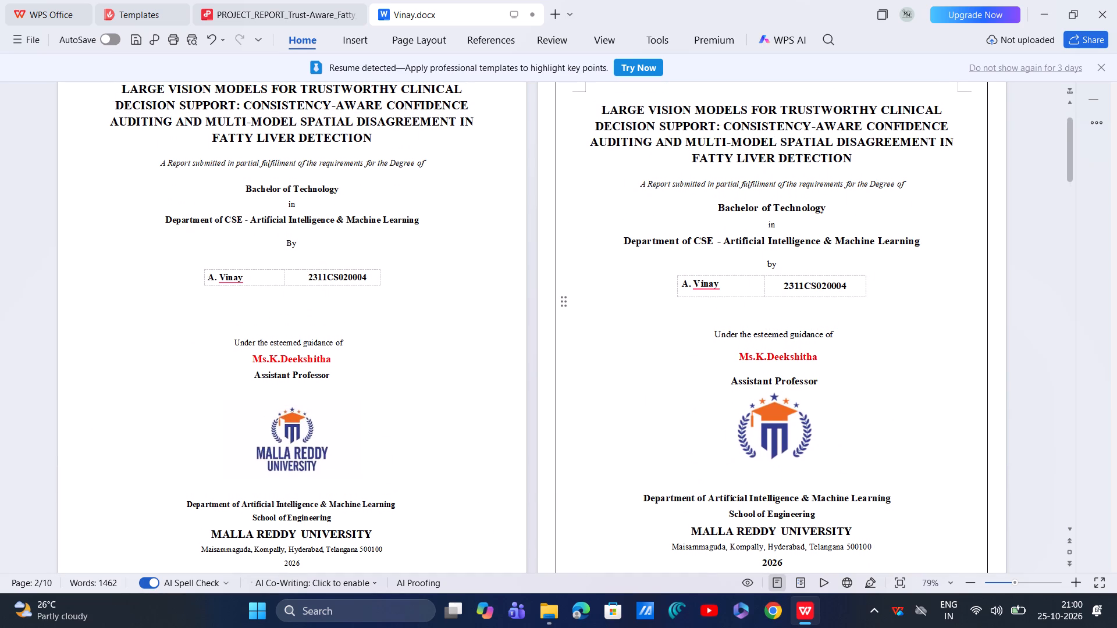
scroll(466, 274, down, 1)
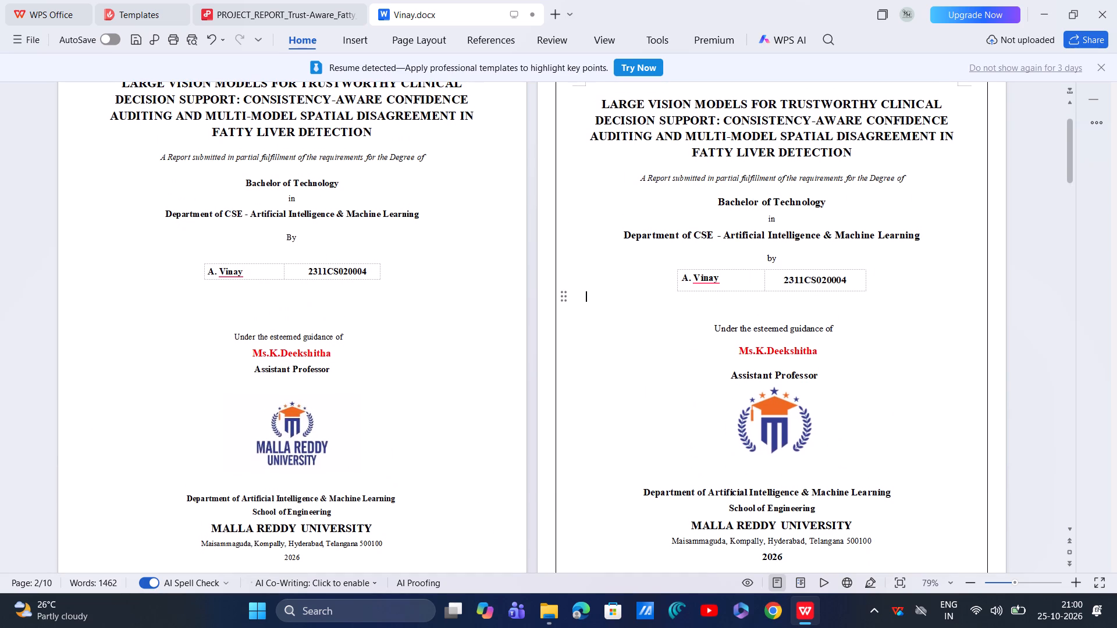
scroll(466, 274, down, 3)
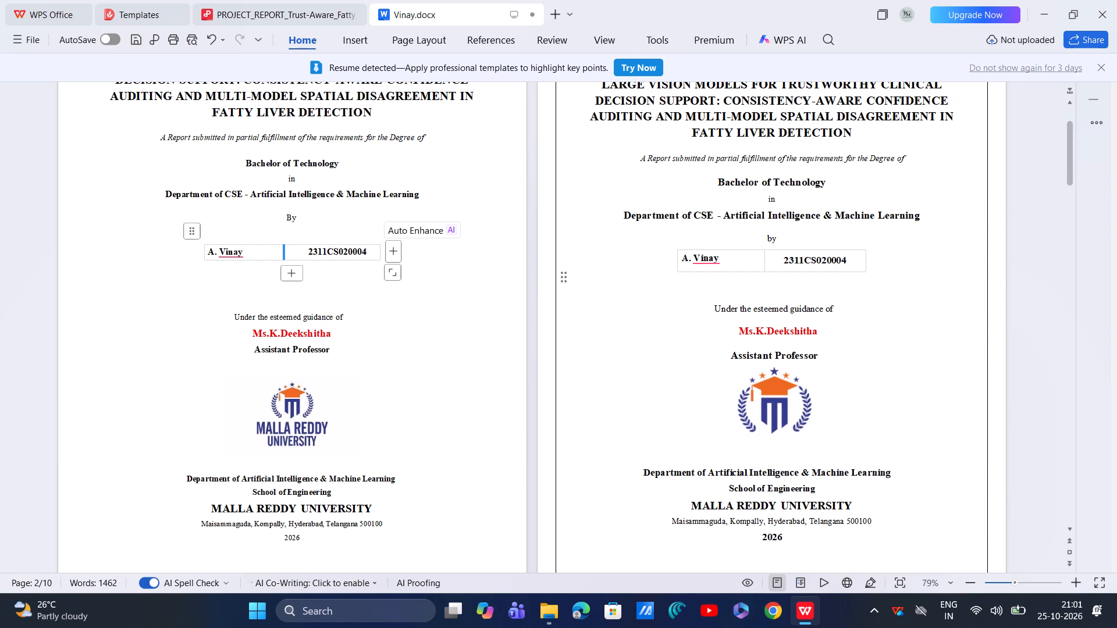
drag(283, 254, 290, 257)
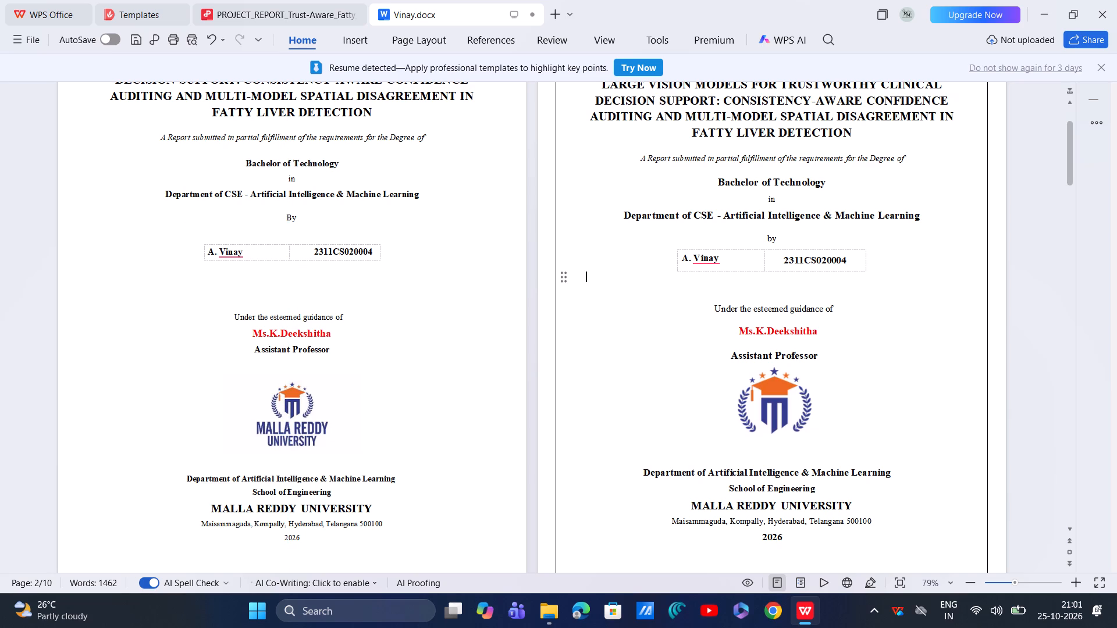
Review the remaining pages of the report copy, from the certificate and declaration through to the abbreviation table.
scroll(372, 395, down, 8)
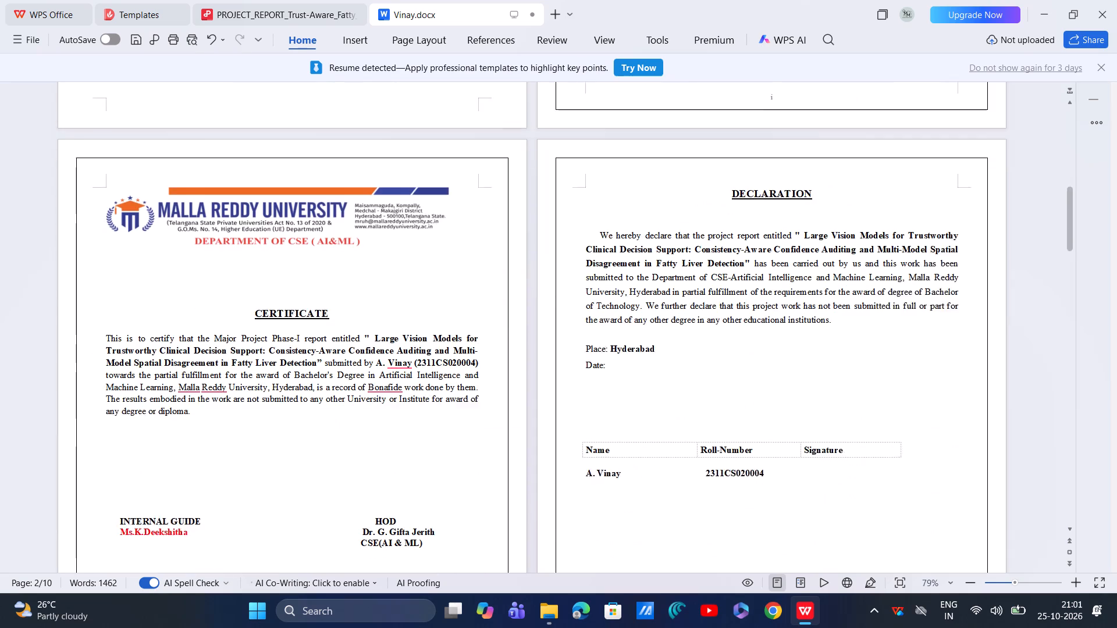
scroll(372, 395, down, 4)
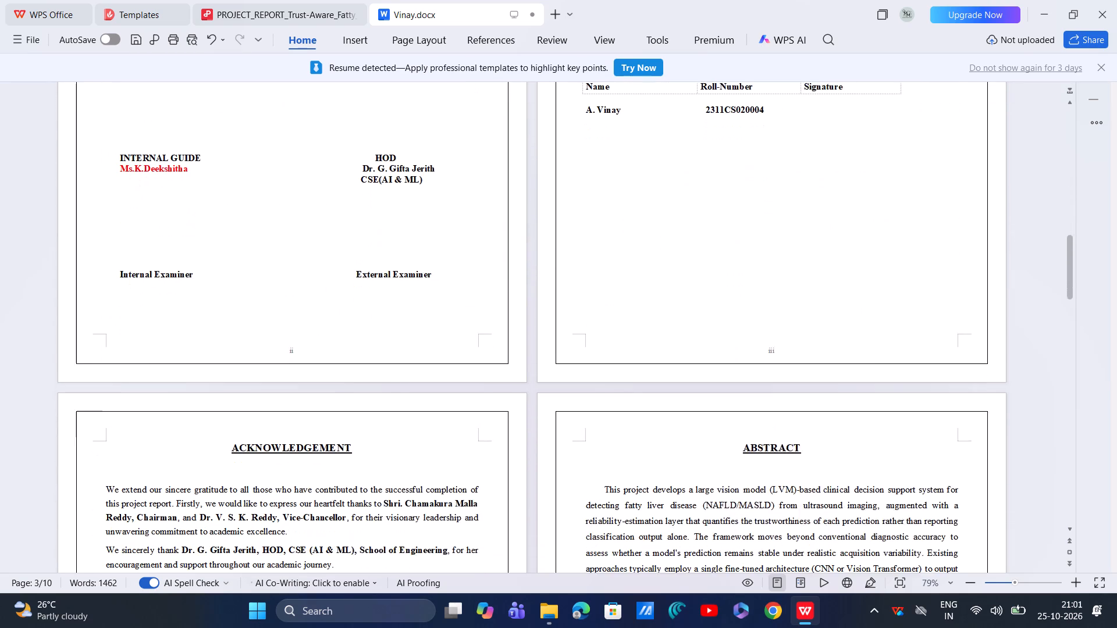
scroll(372, 395, down, 7)
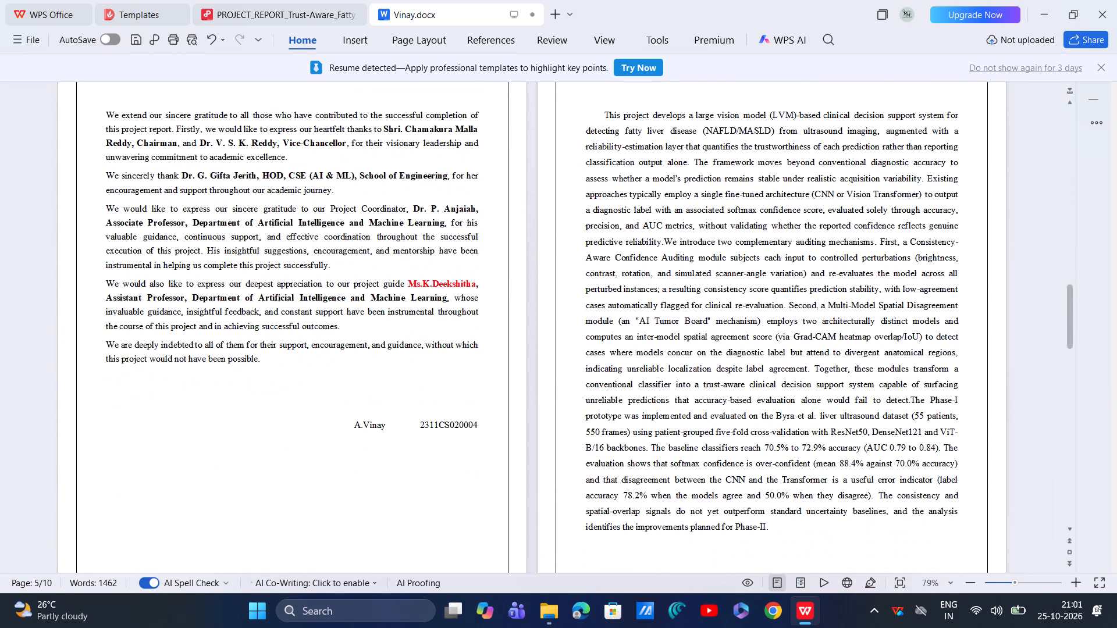
scroll(372, 395, down, 9)
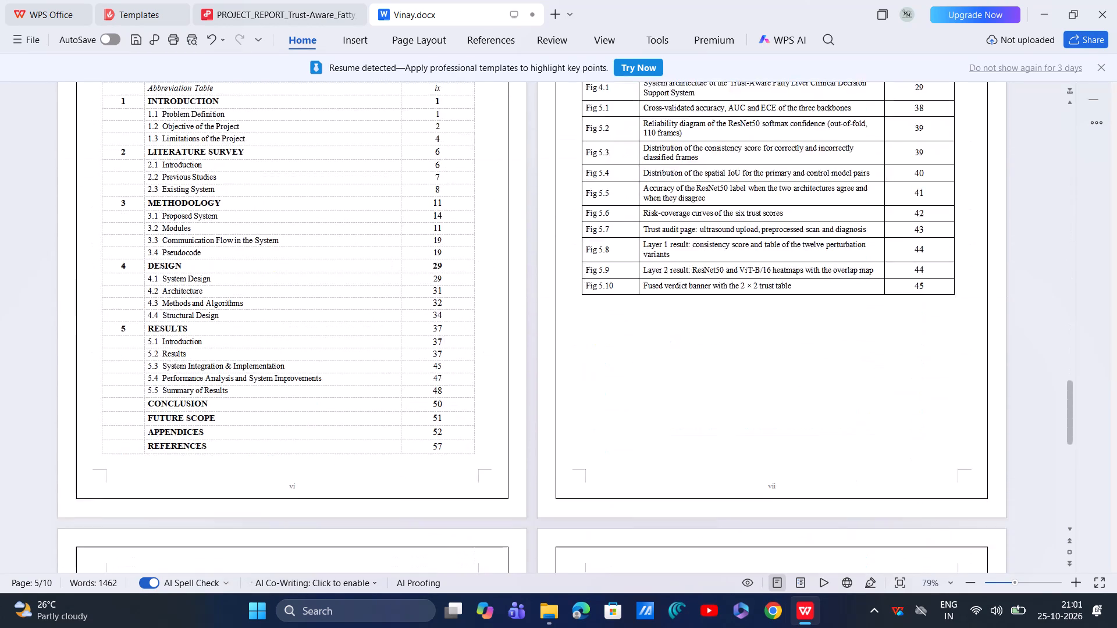
scroll(372, 395, down, 4)
scroll(372, 395, up, 6)
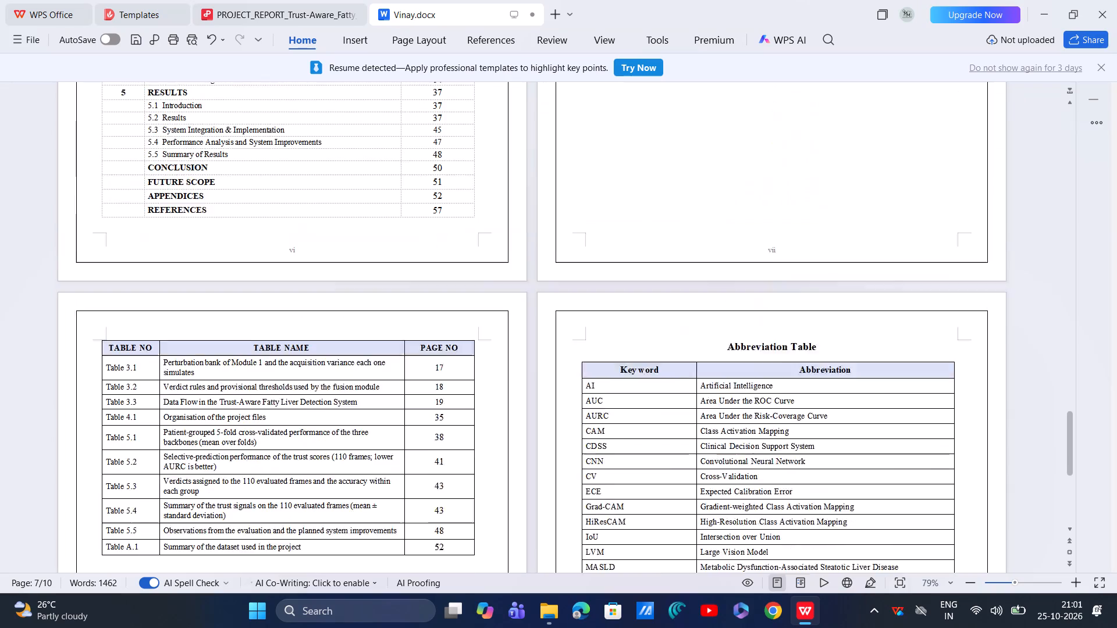
scroll(372, 395, up, 1)
scroll(372, 395, down, 8)
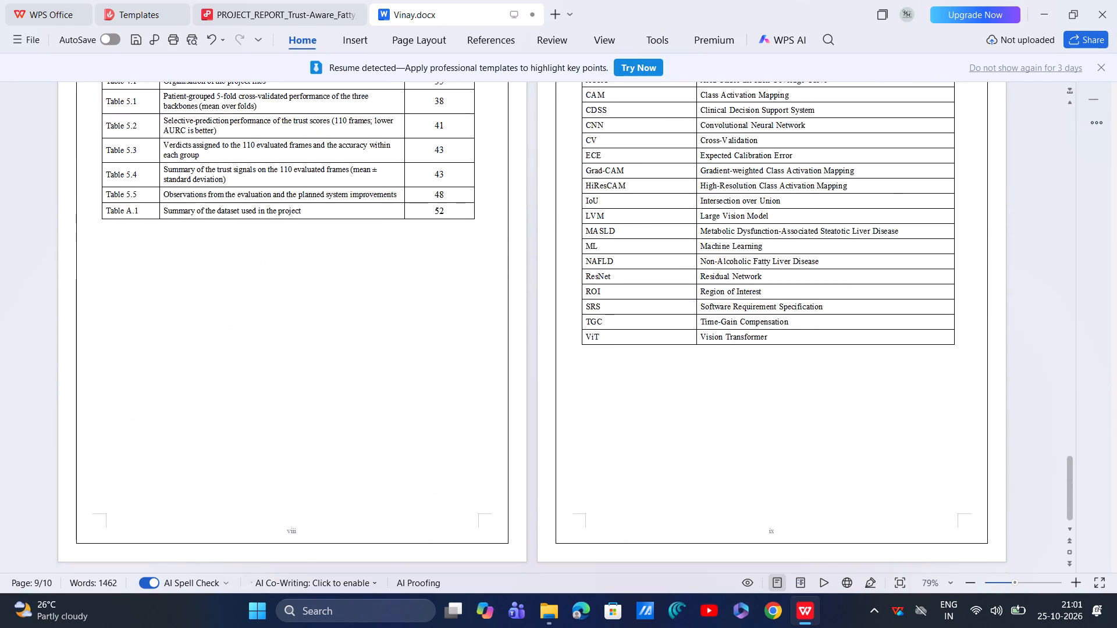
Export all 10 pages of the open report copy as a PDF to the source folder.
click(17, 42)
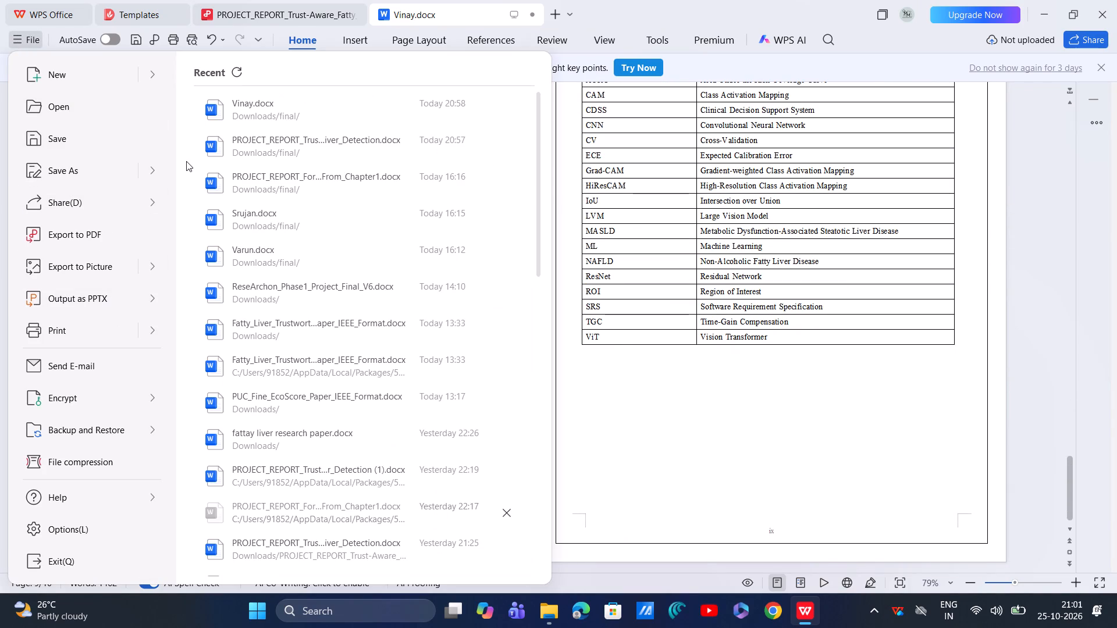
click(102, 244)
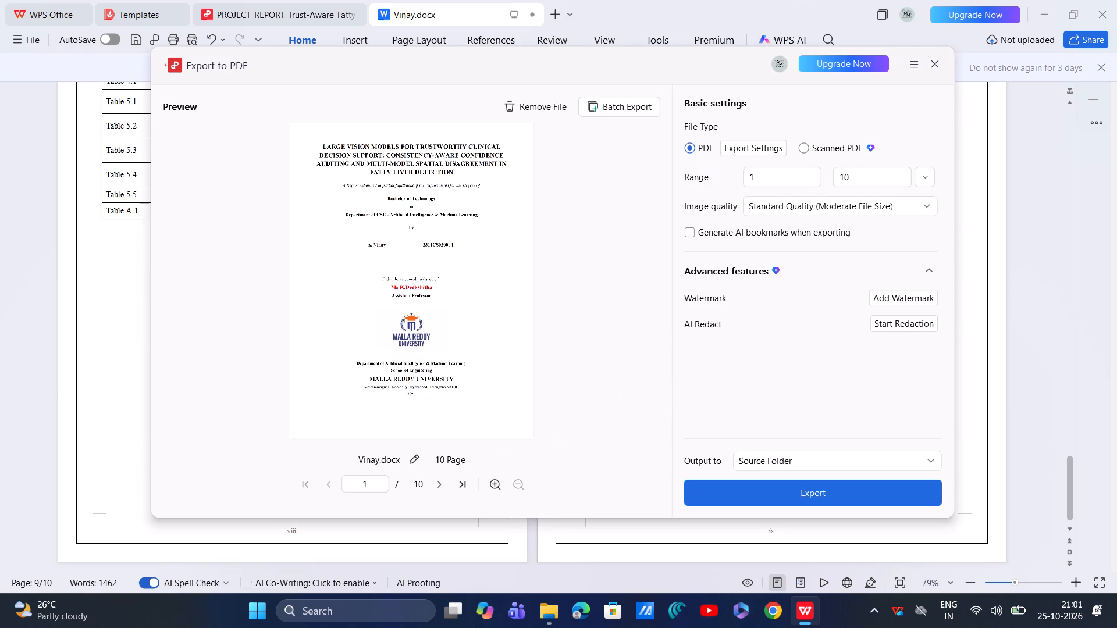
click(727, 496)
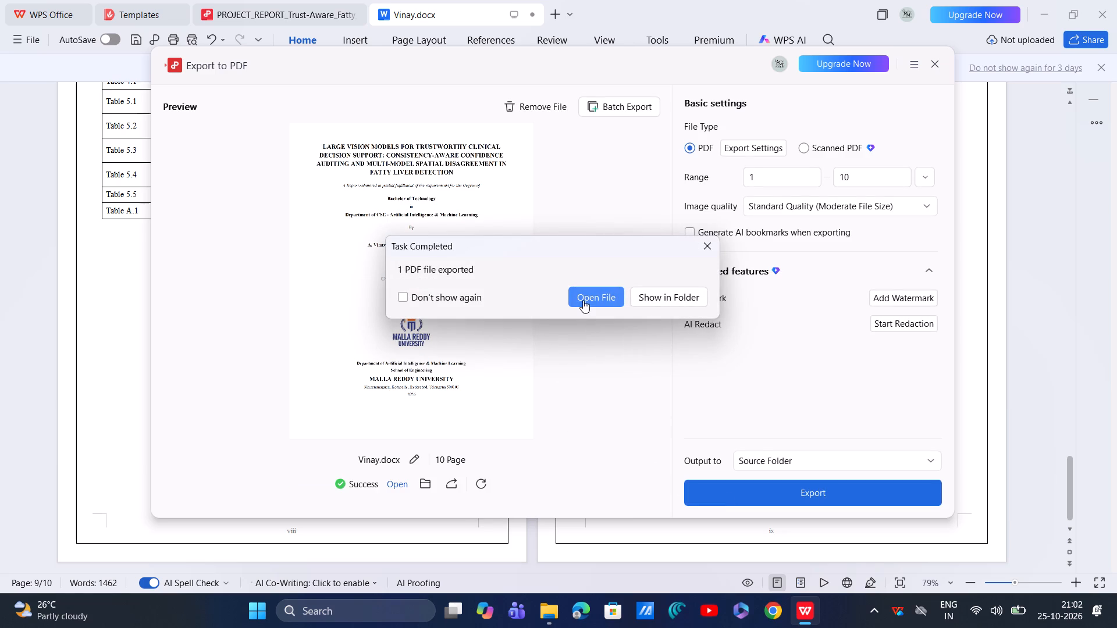
Open the exported PDF, check the student table alignment on the second title page, and close the PDF and export window.
click(584, 301)
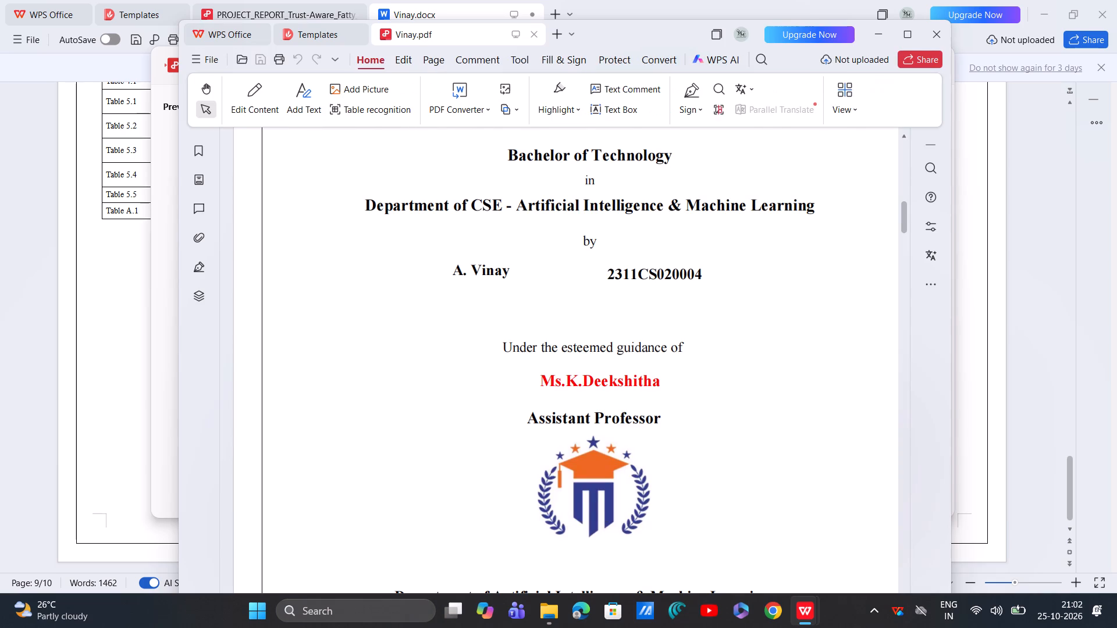
scroll(546, 325, up, 2)
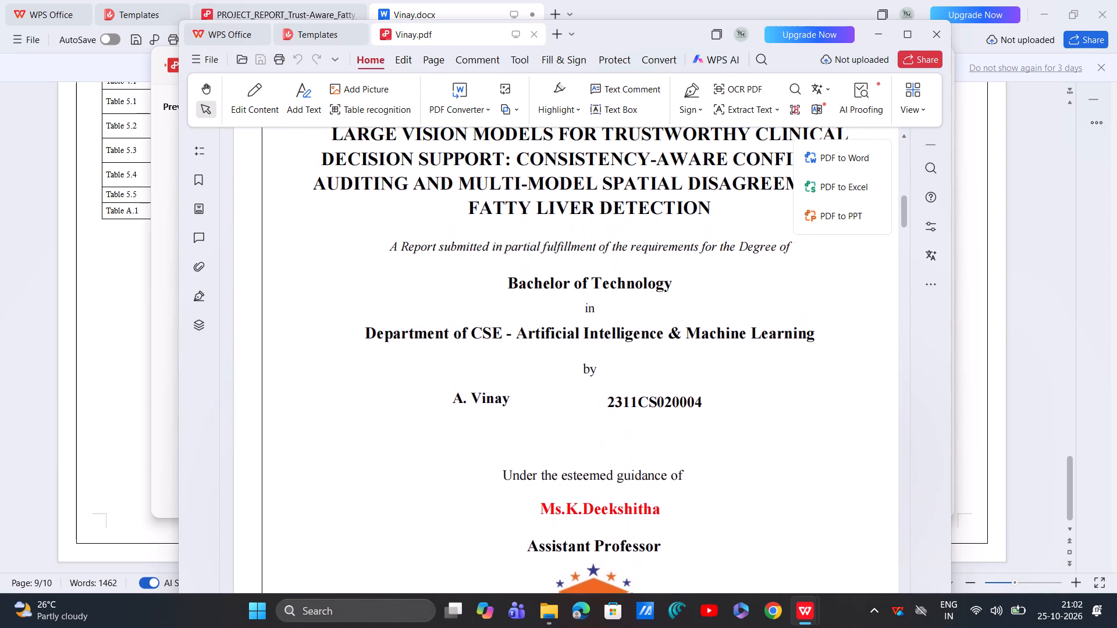
scroll(546, 325, up, 1)
scroll(546, 325, down, 1)
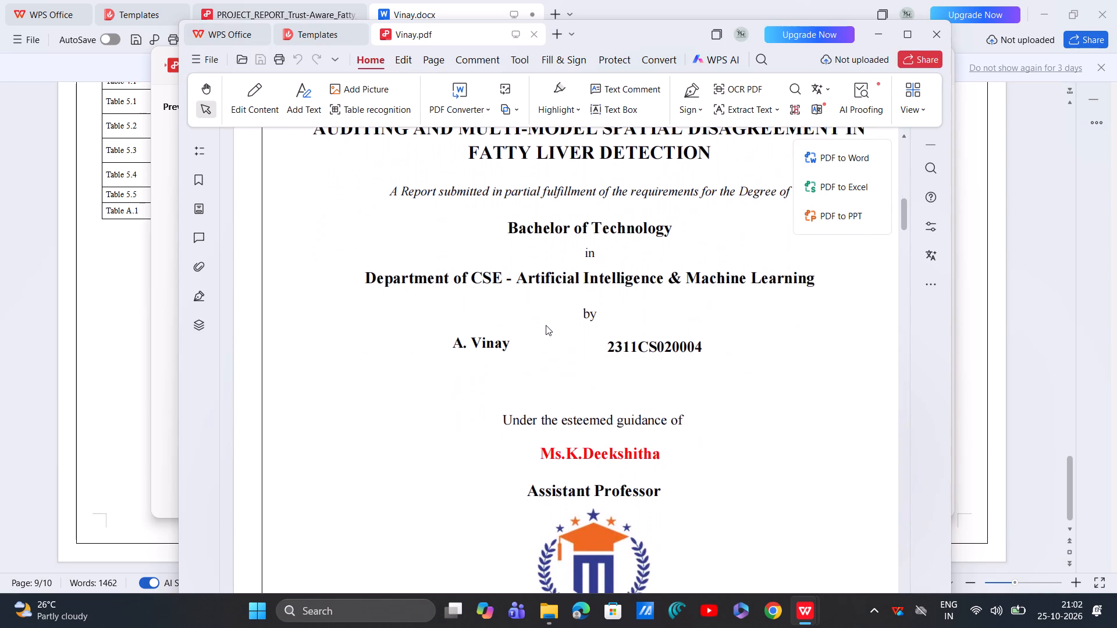
scroll(546, 325, down, 2)
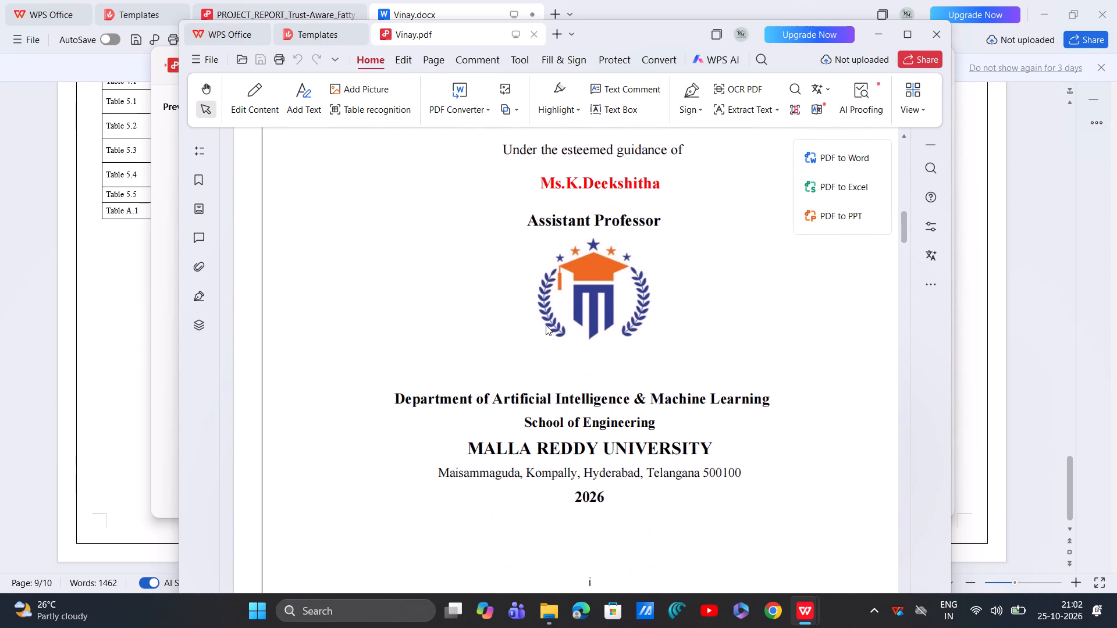
scroll(546, 325, down, 1)
scroll(546, 325, up, 2)
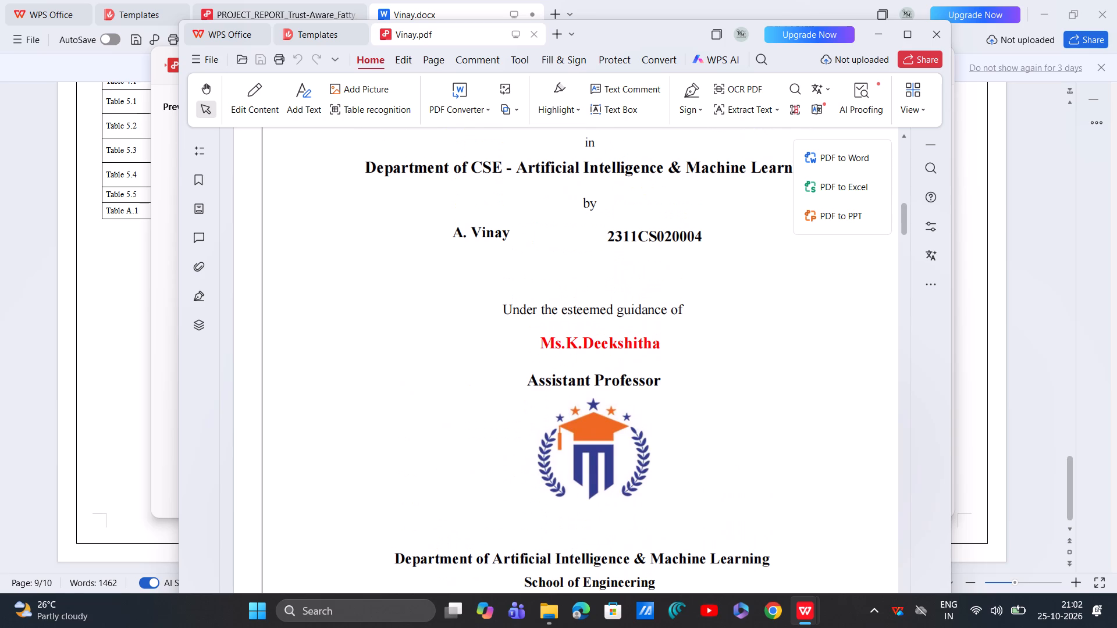
scroll(546, 325, up, 3)
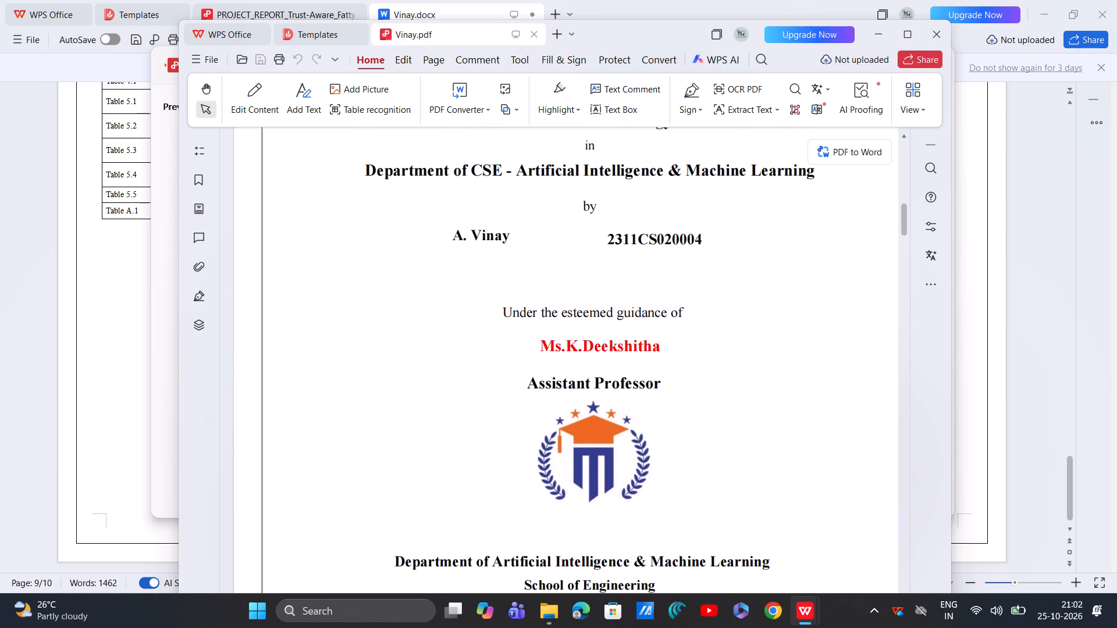
scroll(546, 325, up, 1)
scroll(546, 325, down, 1)
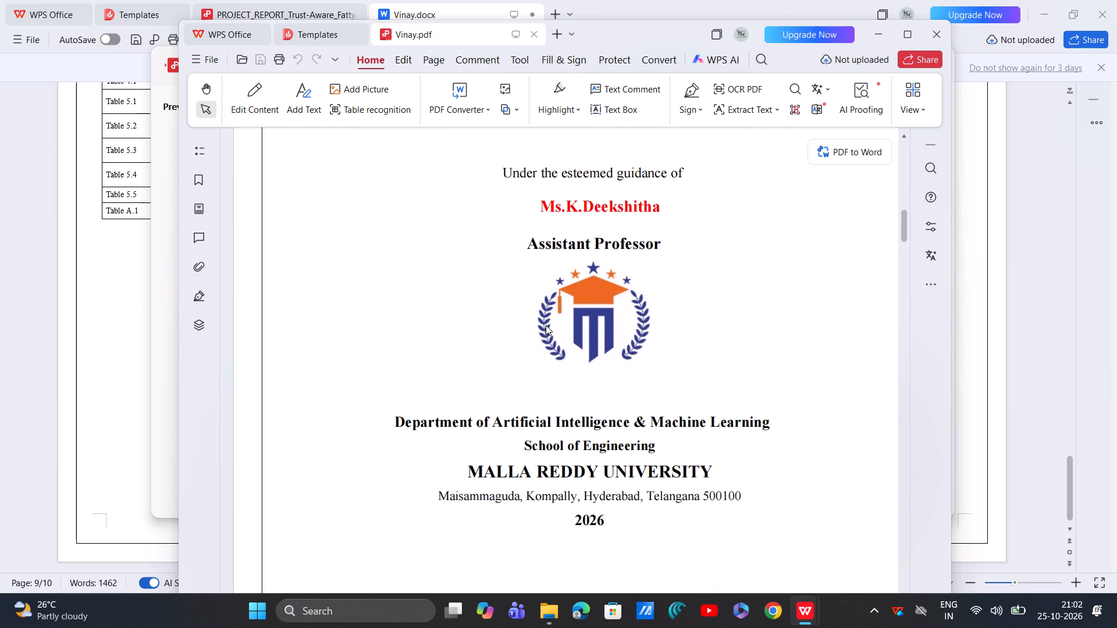
scroll(546, 325, down, 1)
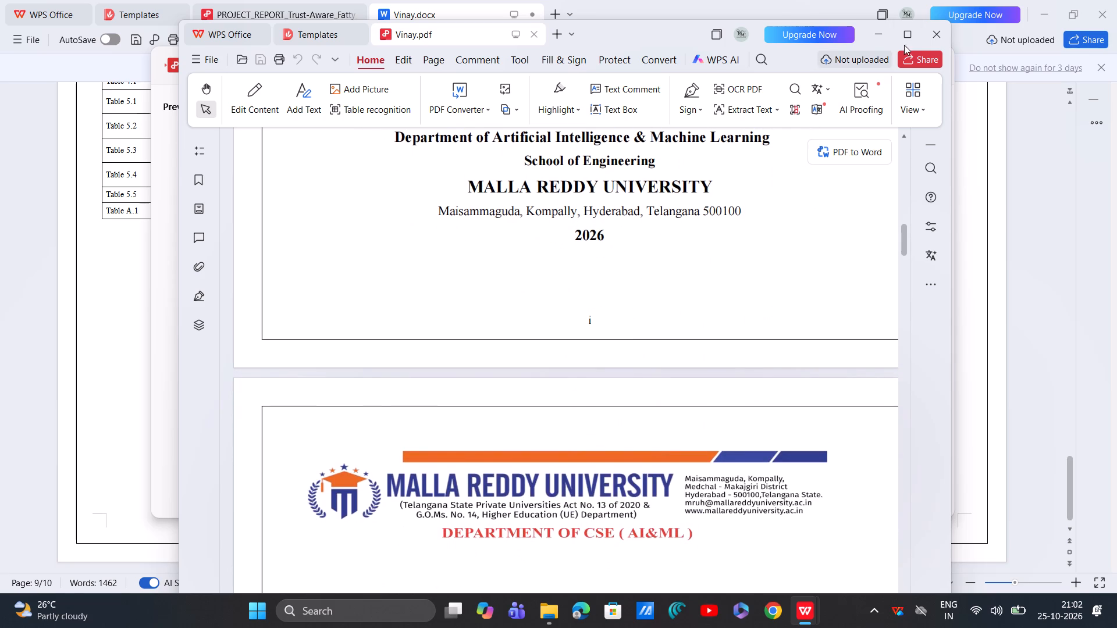
click(931, 38)
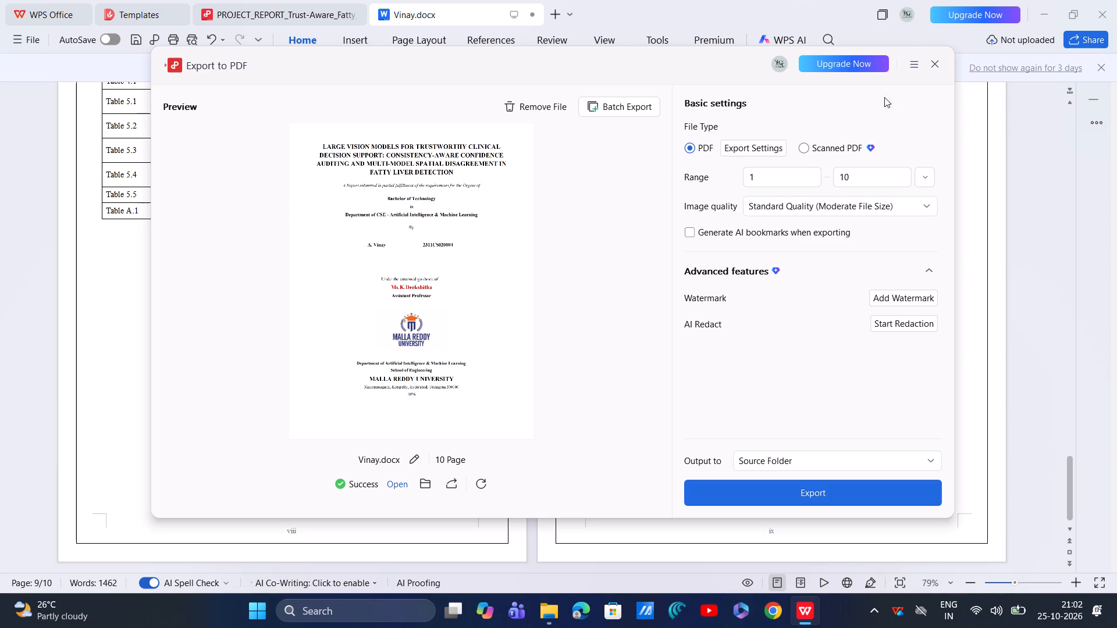
click(120, 352)
click(934, 68)
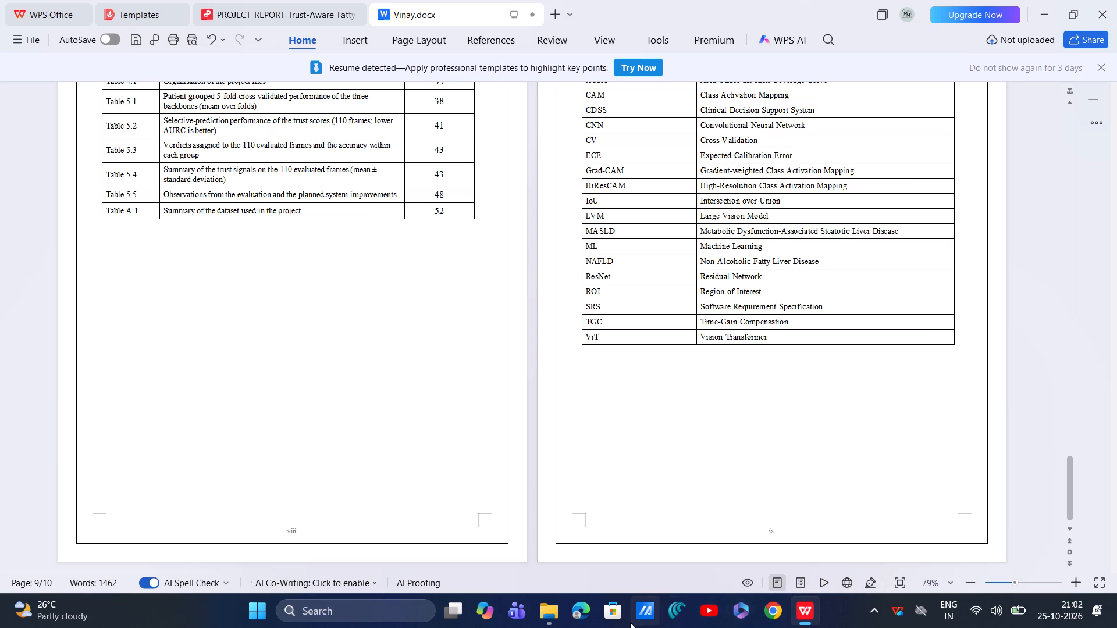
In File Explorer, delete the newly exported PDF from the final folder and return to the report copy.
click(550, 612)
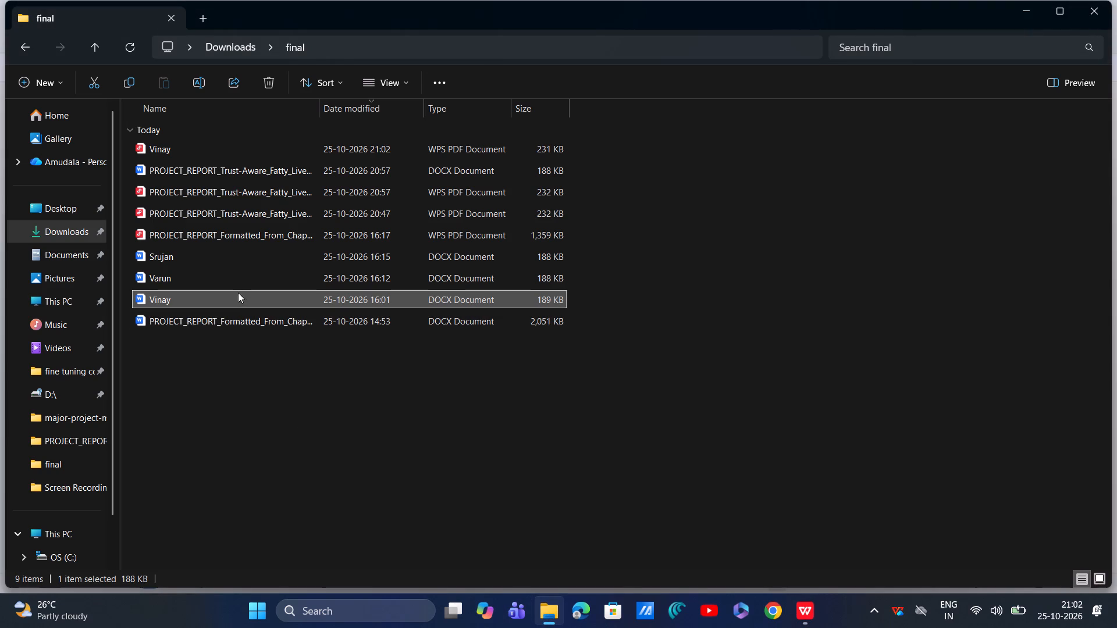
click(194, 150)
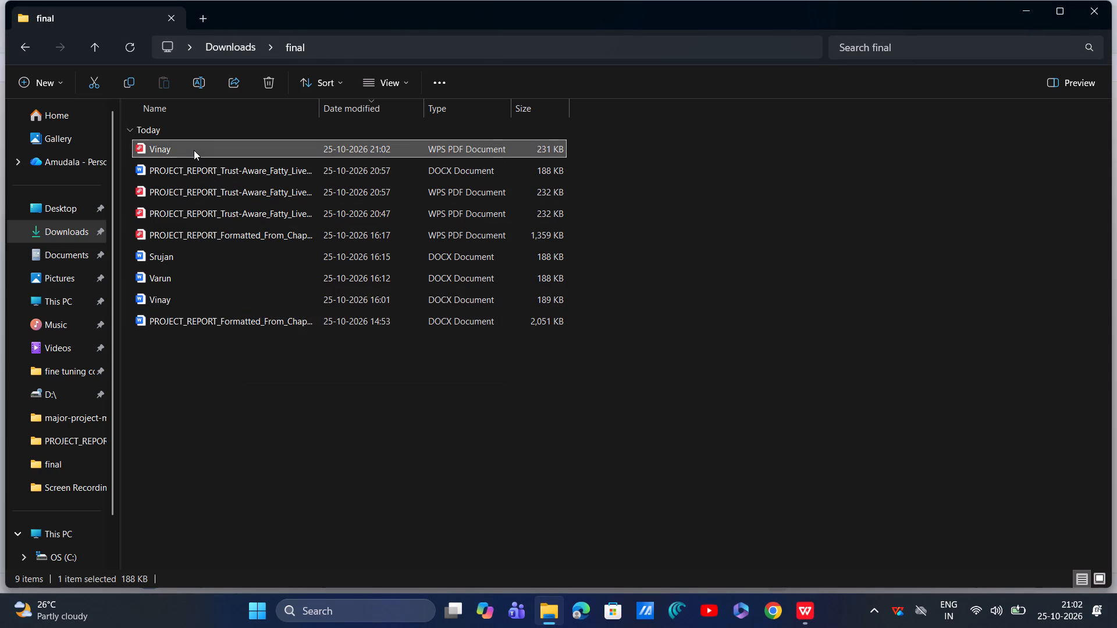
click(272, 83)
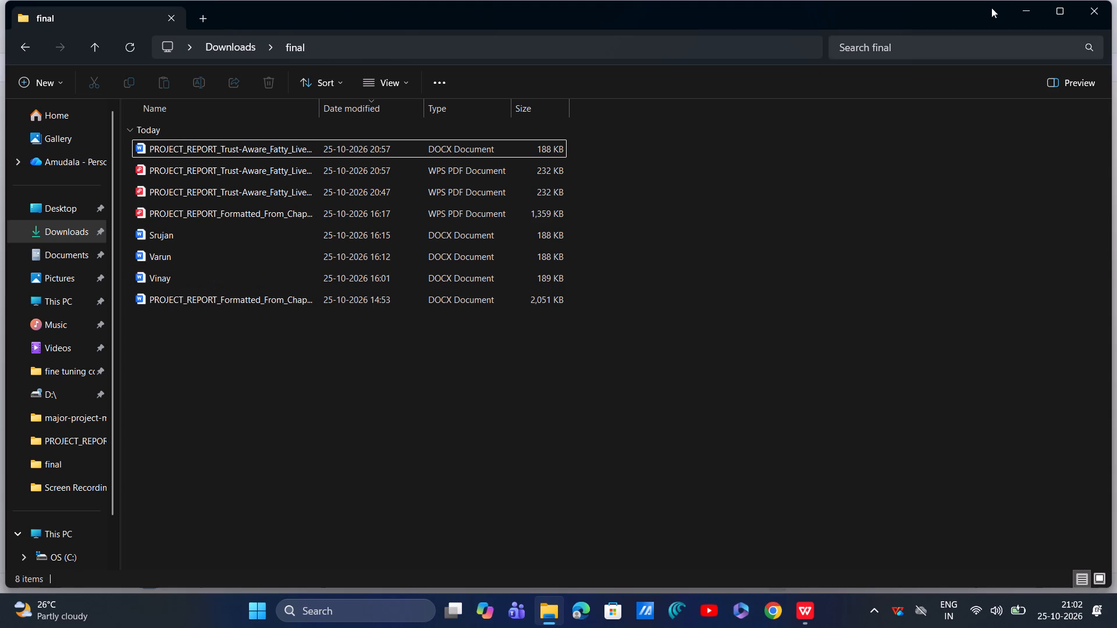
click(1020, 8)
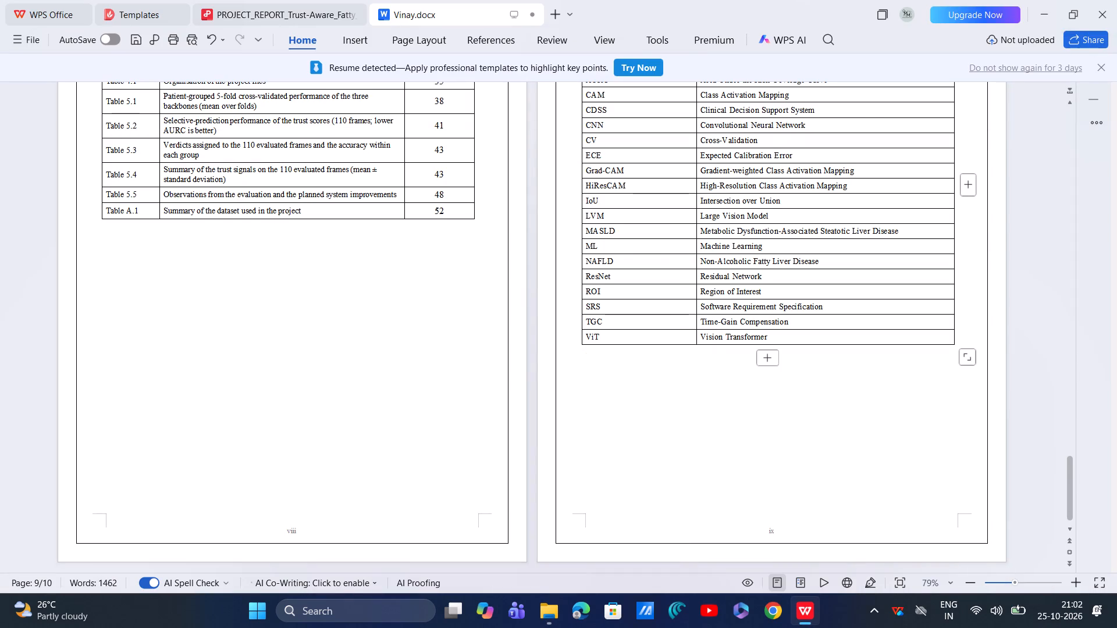
On the first title page, narrow the student table slightly and shift its column divider slightly toward the roll number.
scroll(437, 361, up, 13)
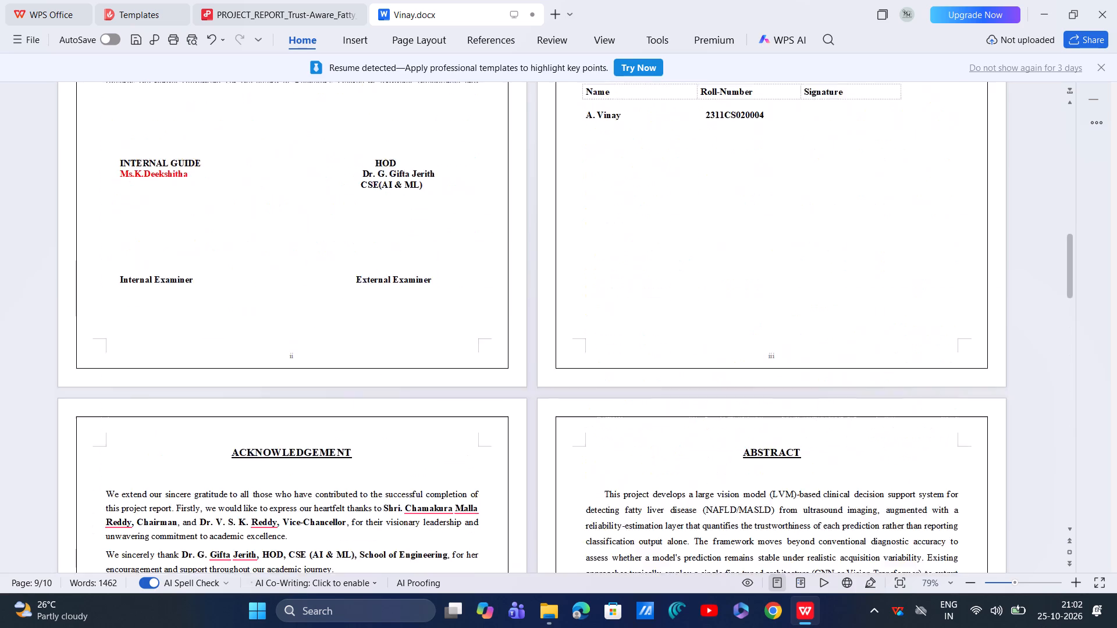
scroll(437, 361, up, 8)
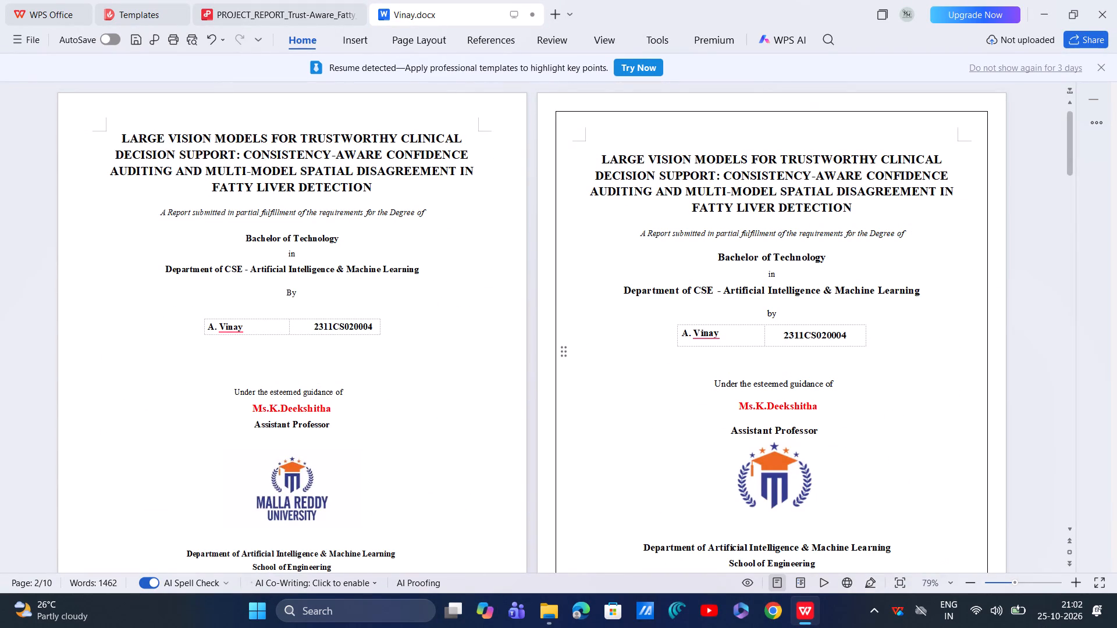
click(205, 329)
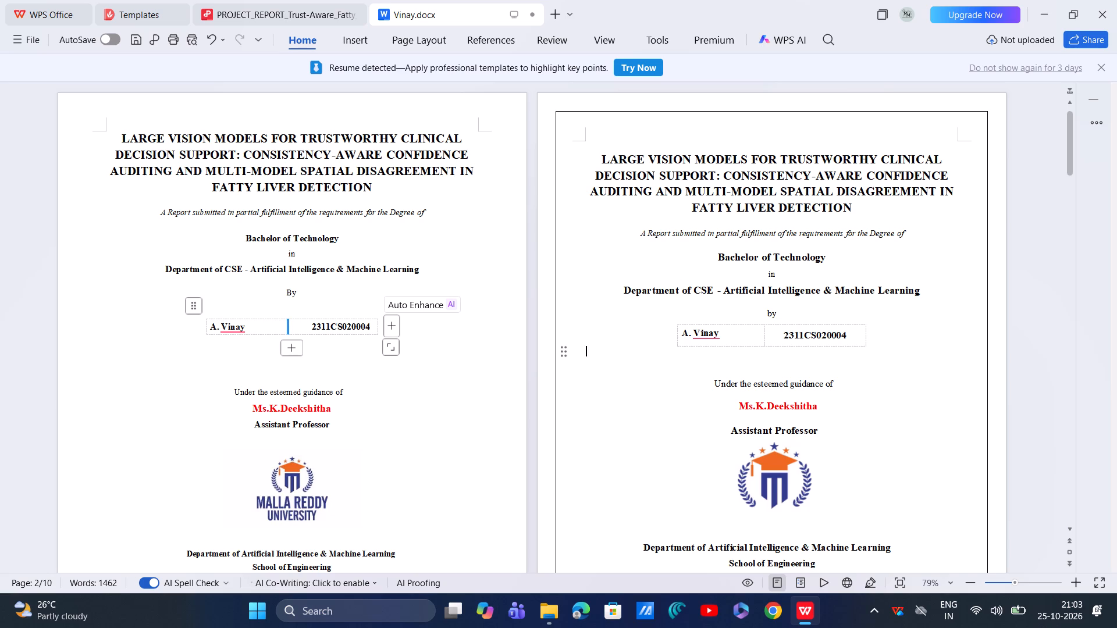
click(287, 326)
Insert one more space before the roll number in the second title page's student table.
scroll(431, 430, down, 1)
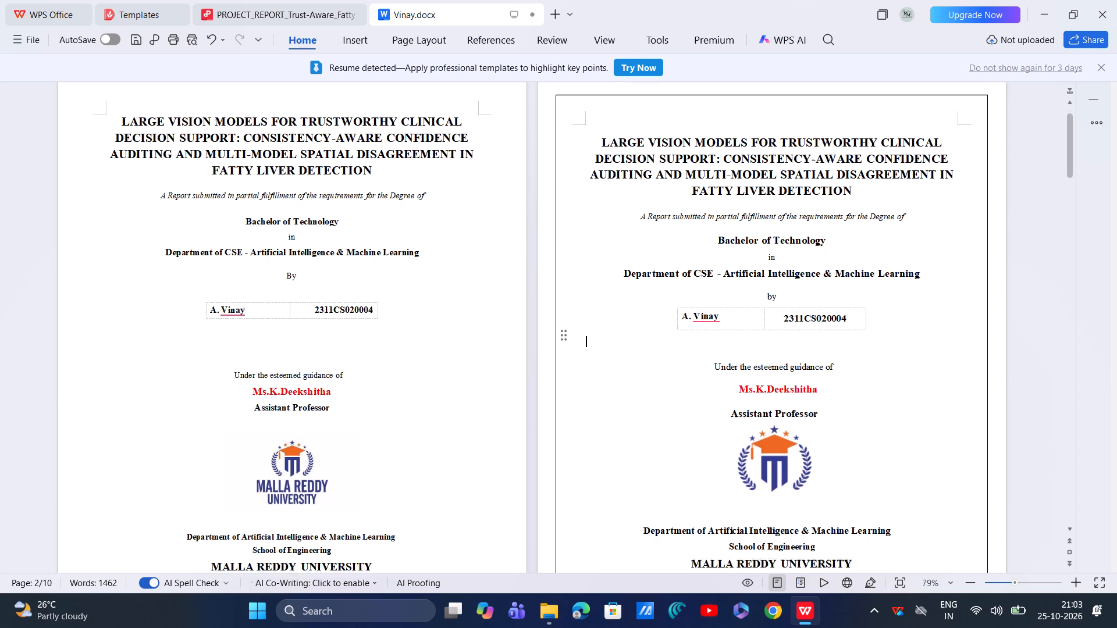
scroll(431, 430, down, 3)
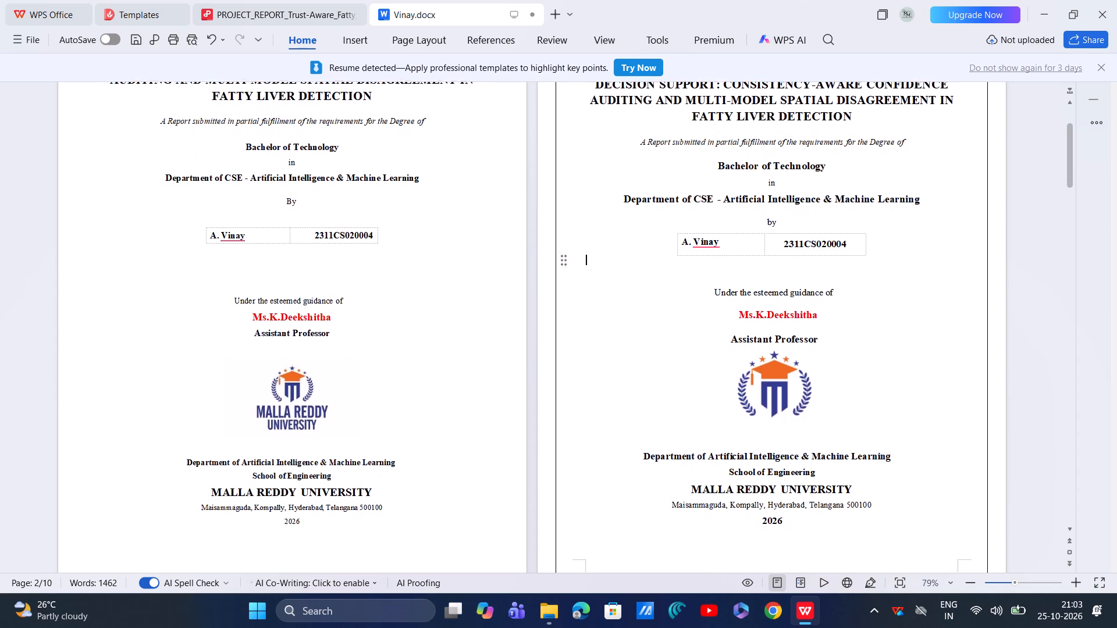
scroll(431, 430, down, 2)
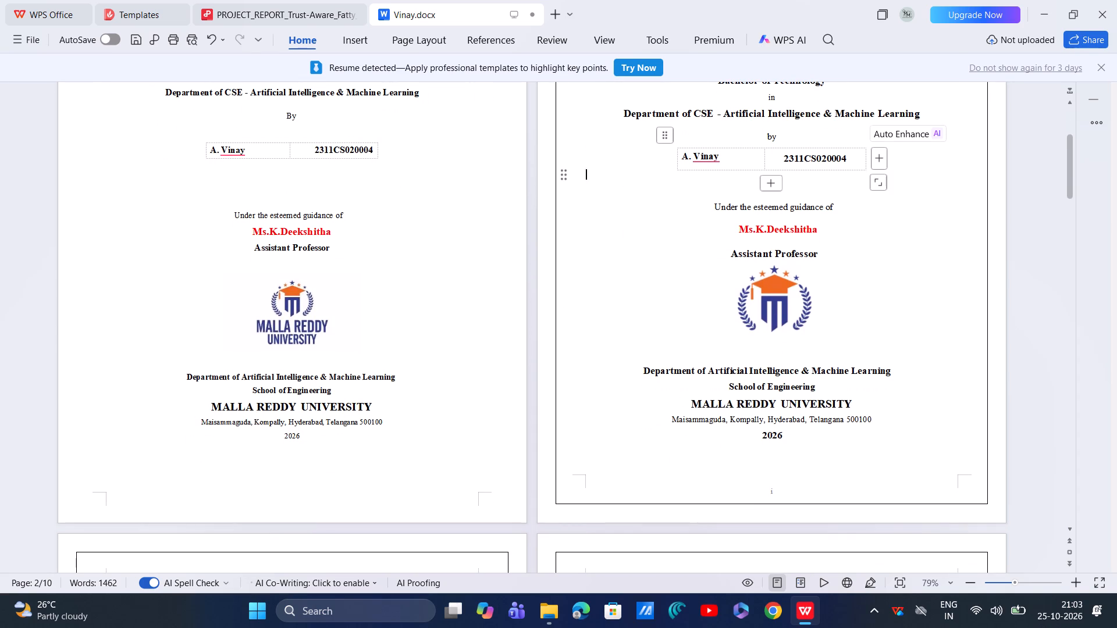
click(782, 160)
key(space)
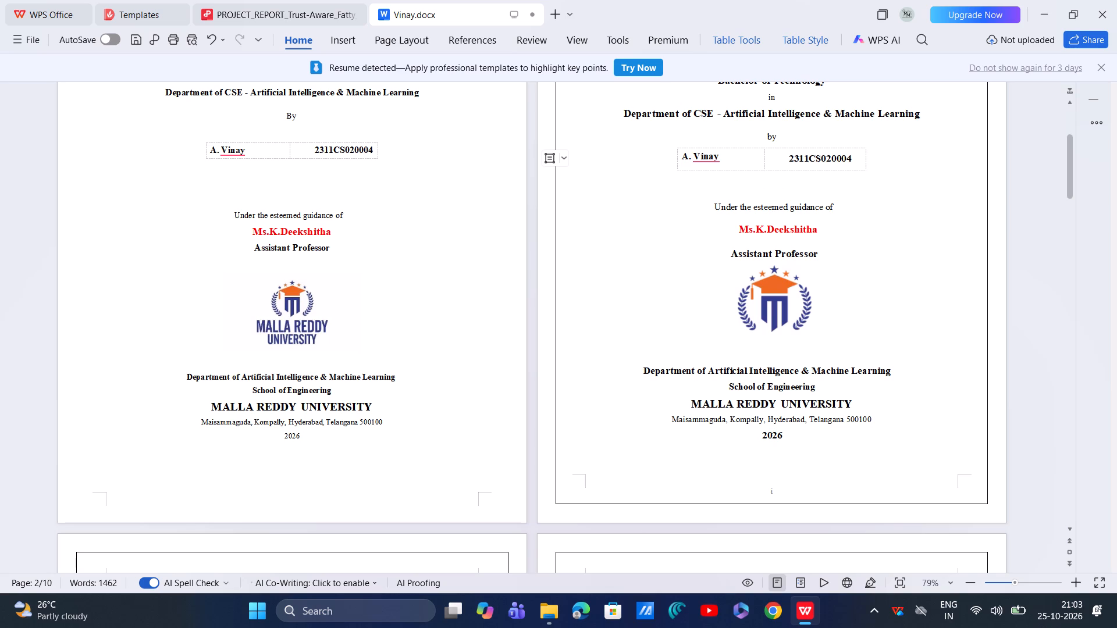
Export all 10 pages of Vinay.docx as a standard-quality PDF to the source folder.
scroll(632, 331, down, 4)
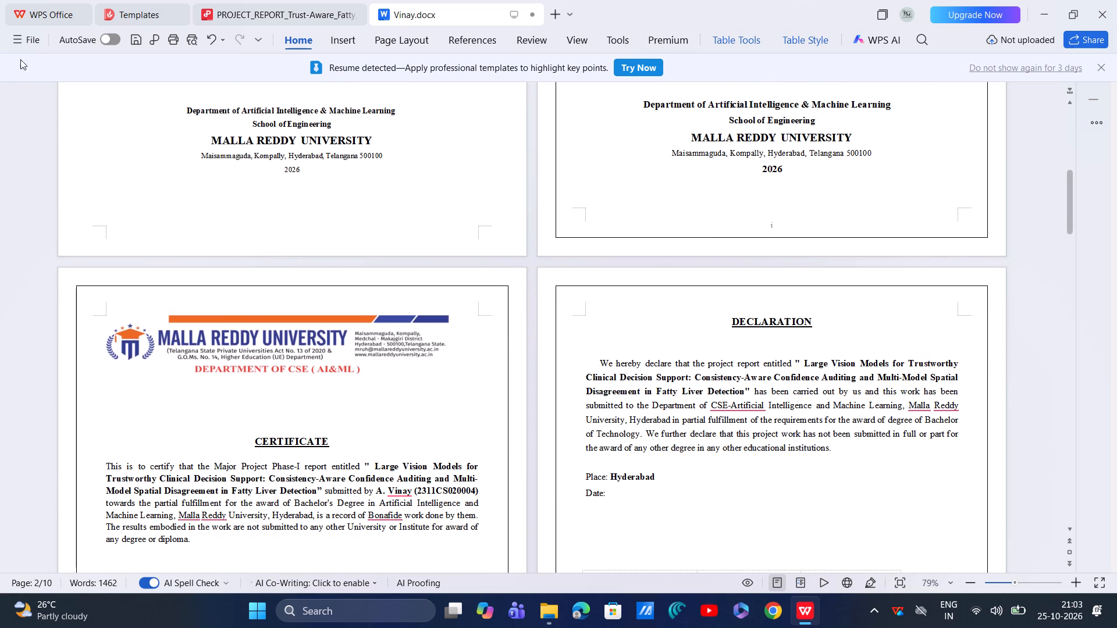
click(20, 40)
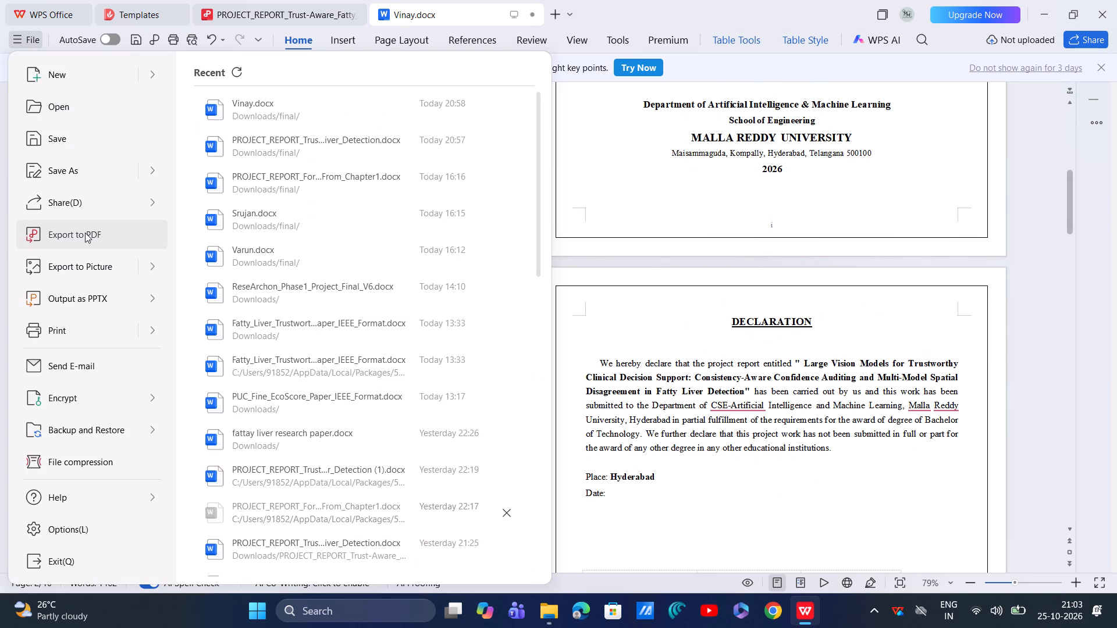
click(85, 233)
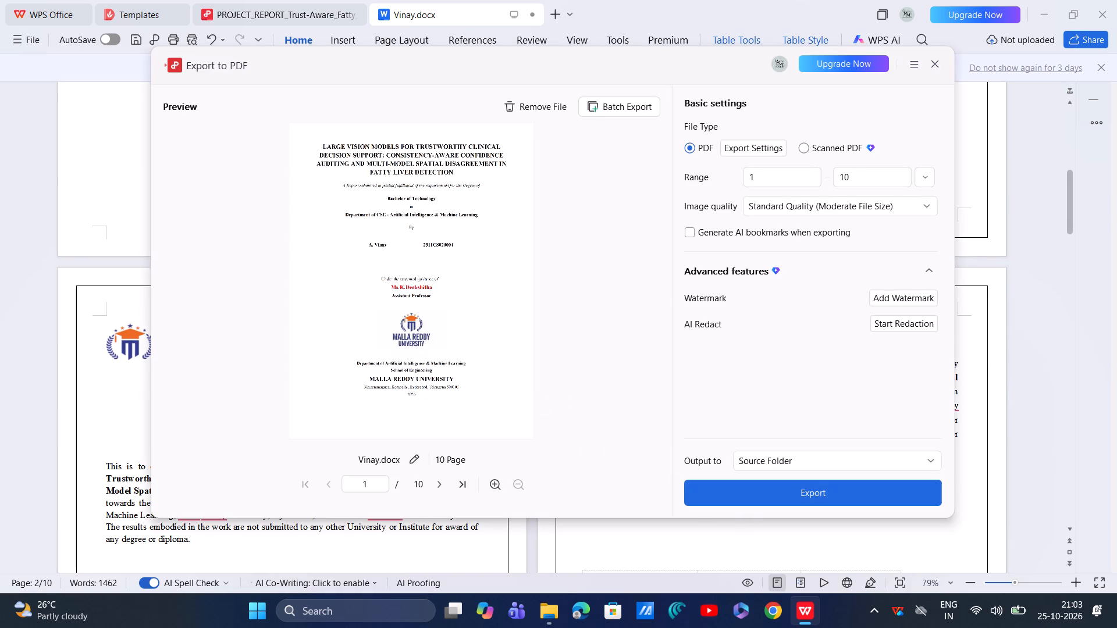
click(725, 495)
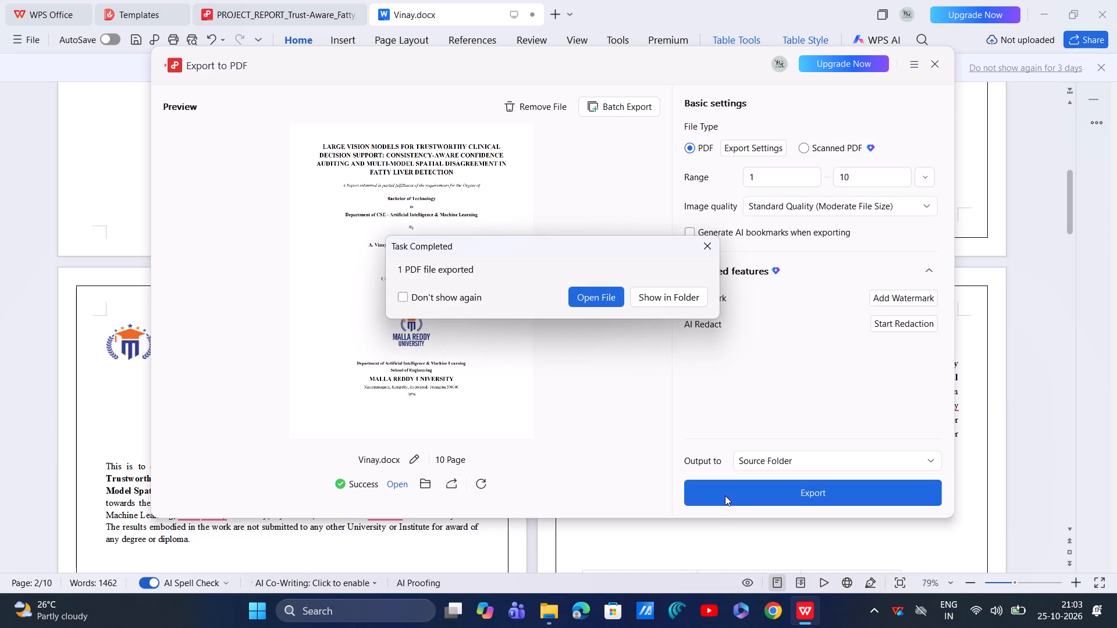
Open the exported PDF, inspect the student table on the first title page, and dismiss the export window.
click(605, 294)
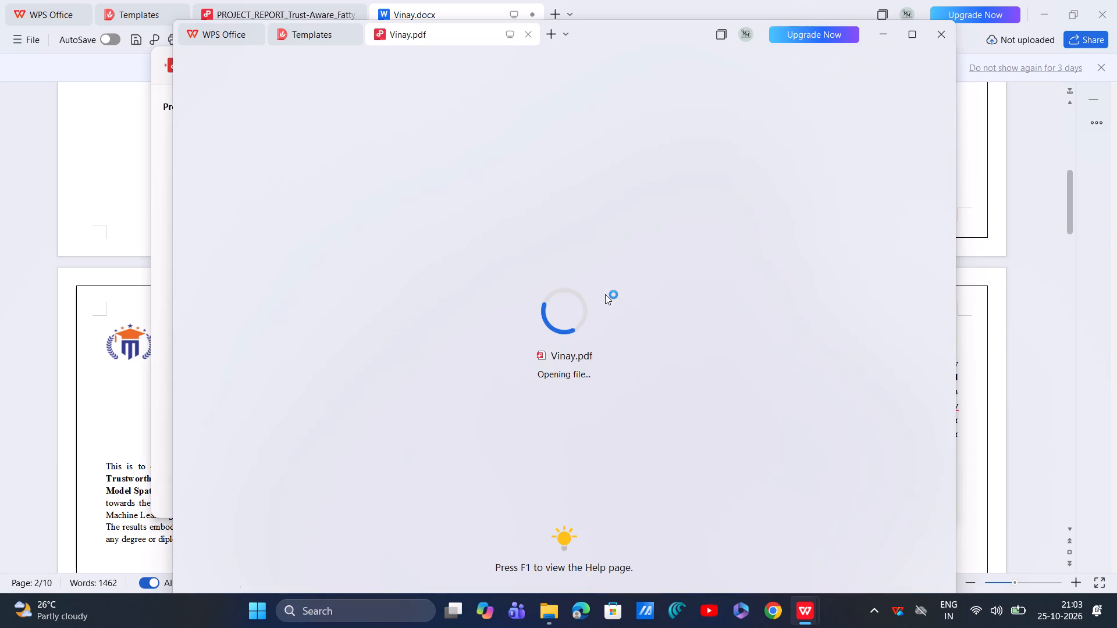
scroll(526, 392, up, 2)
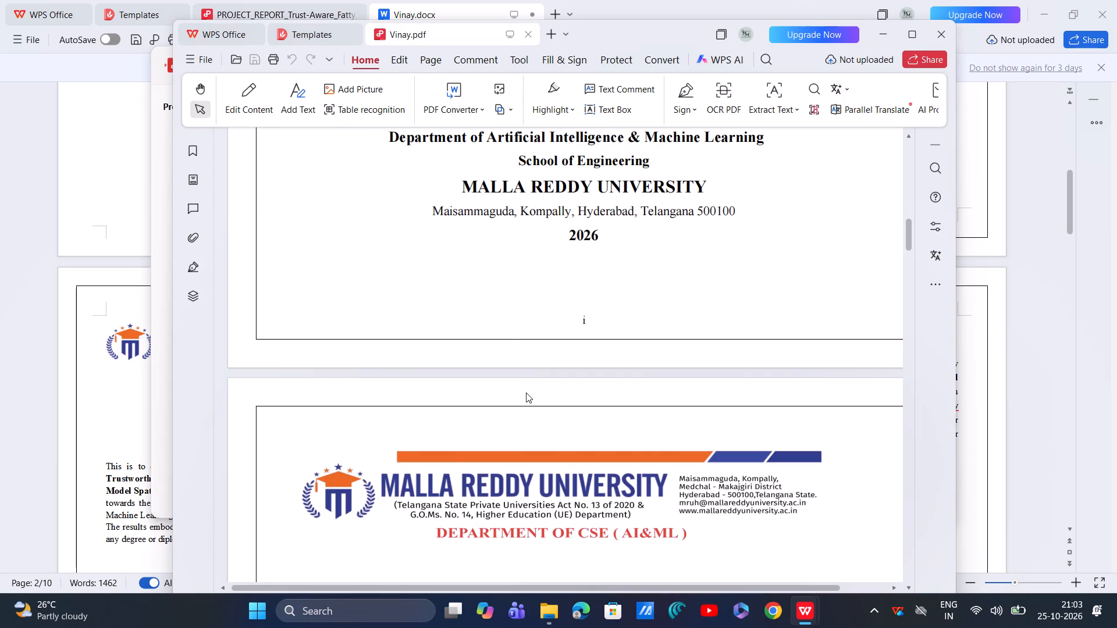
scroll(526, 392, up, 8)
scroll(526, 392, down, 1)
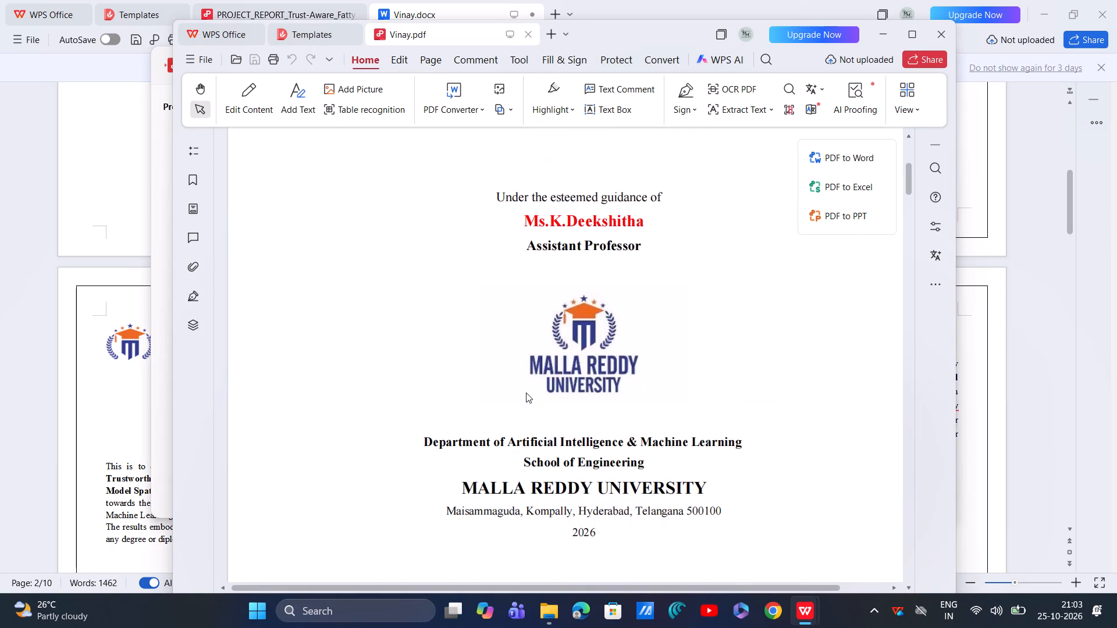
scroll(526, 392, down, 1)
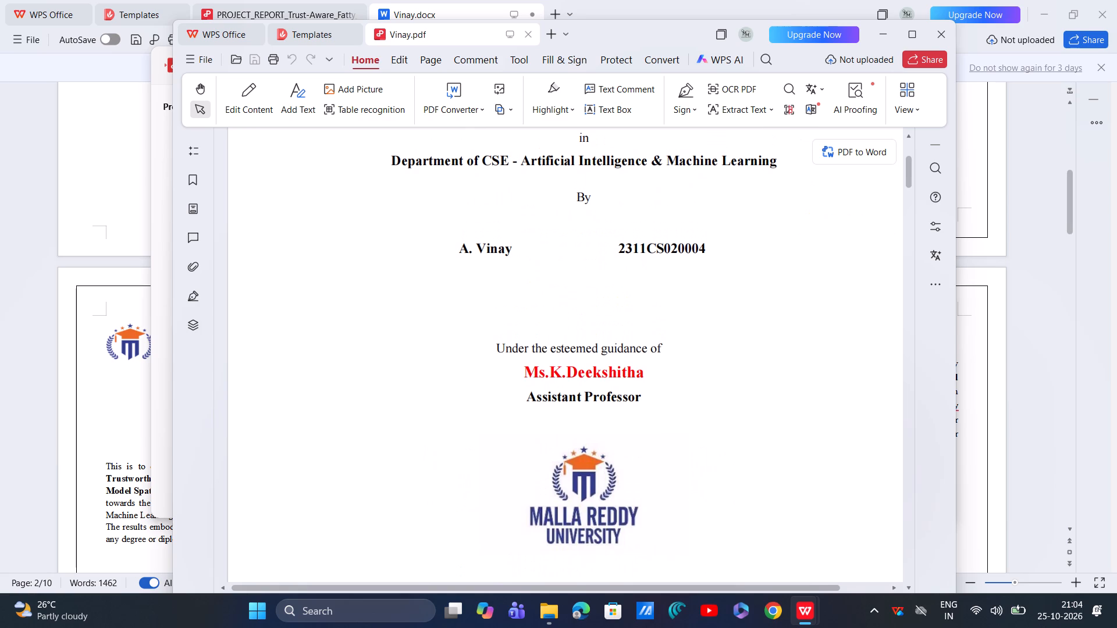
click(257, 9)
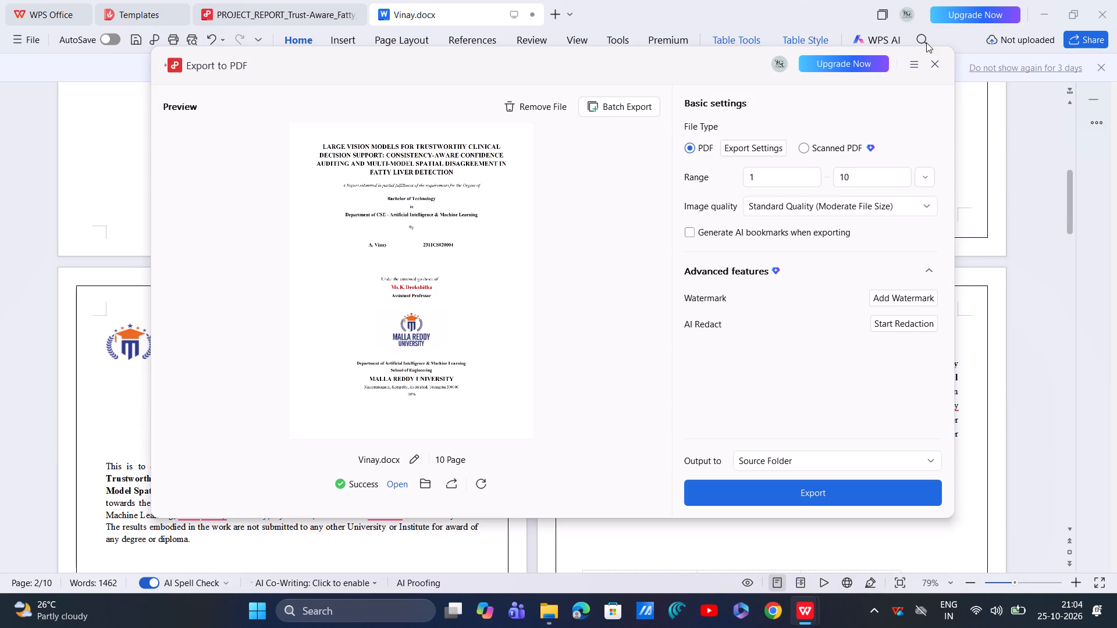
click(940, 63)
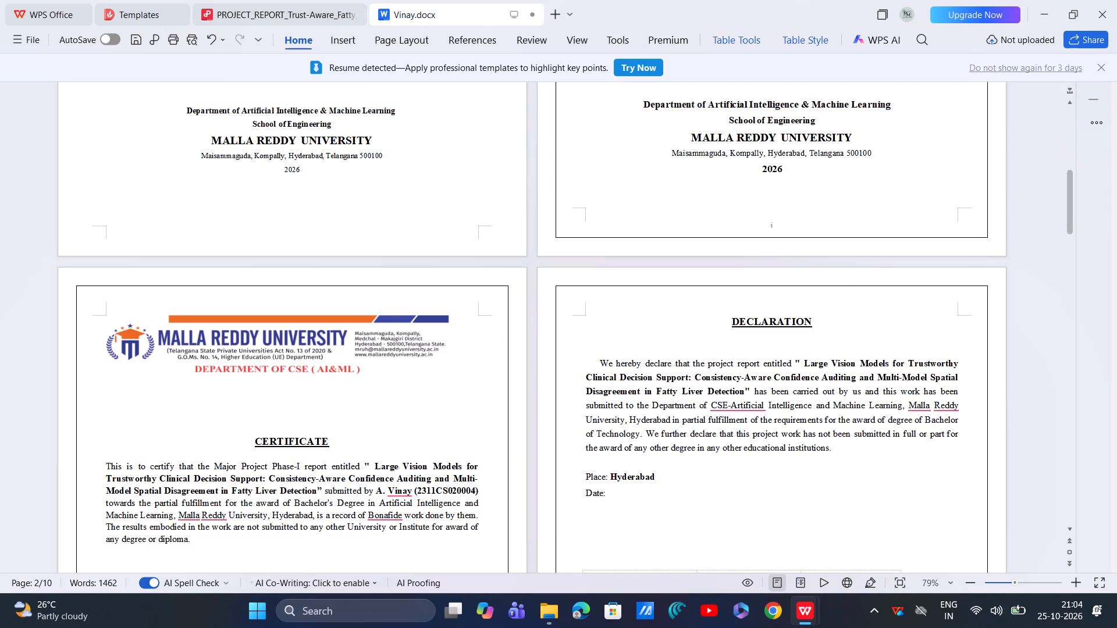
Examine the student tables on both title pages of the project report PDF as an alignment reference.
click(243, 12)
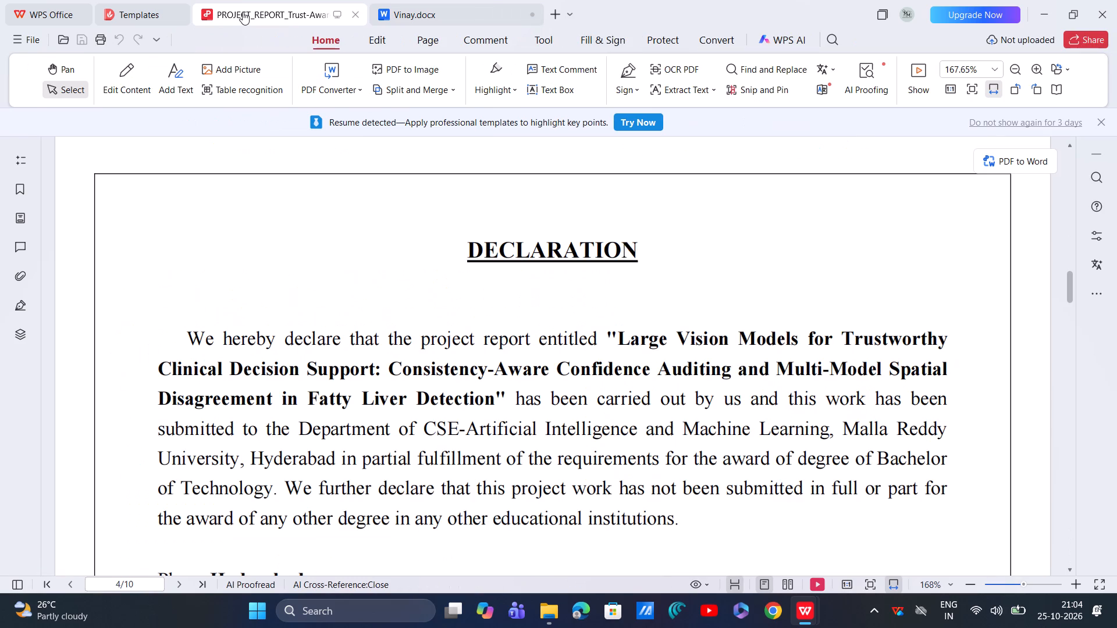
scroll(471, 327, up, 18)
scroll(471, 327, down, 1)
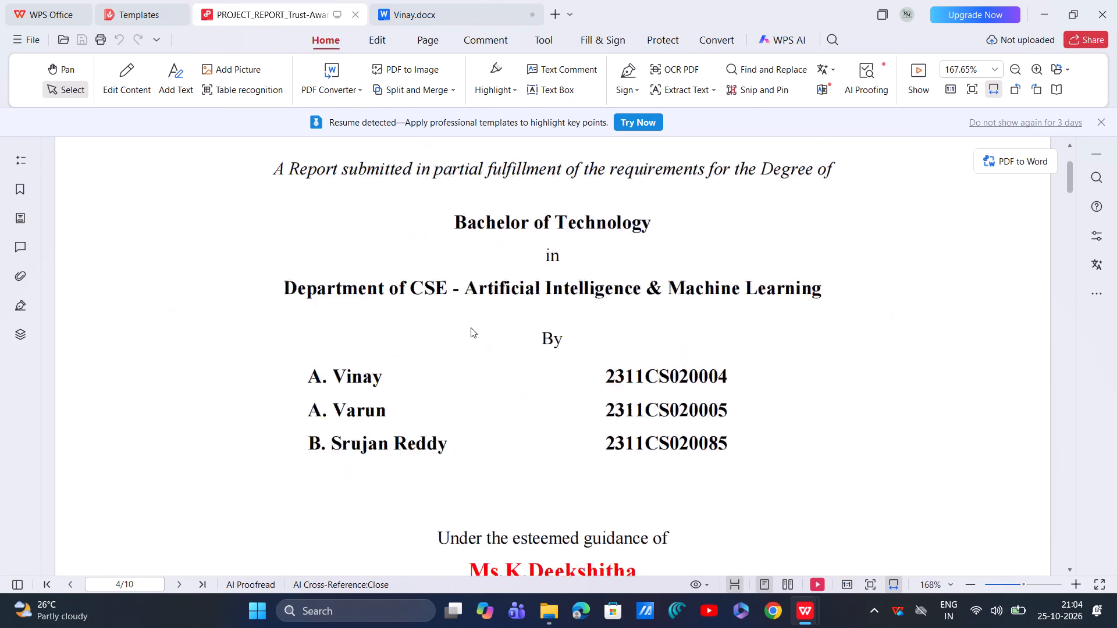
scroll(471, 327, down, 1)
scroll(471, 327, up, 3)
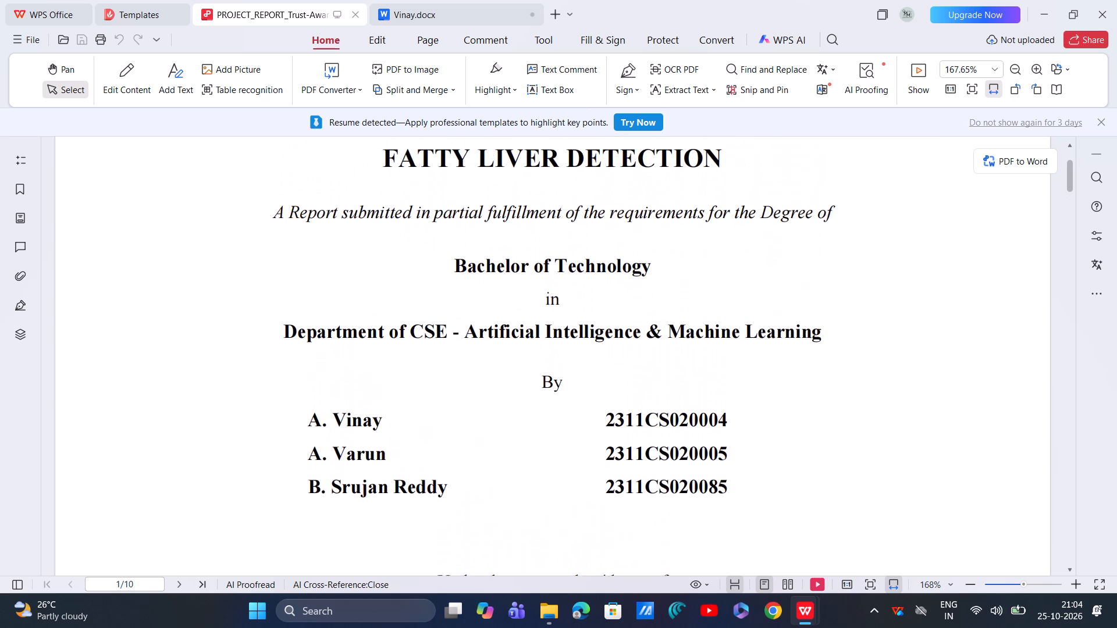
scroll(471, 327, down, 4)
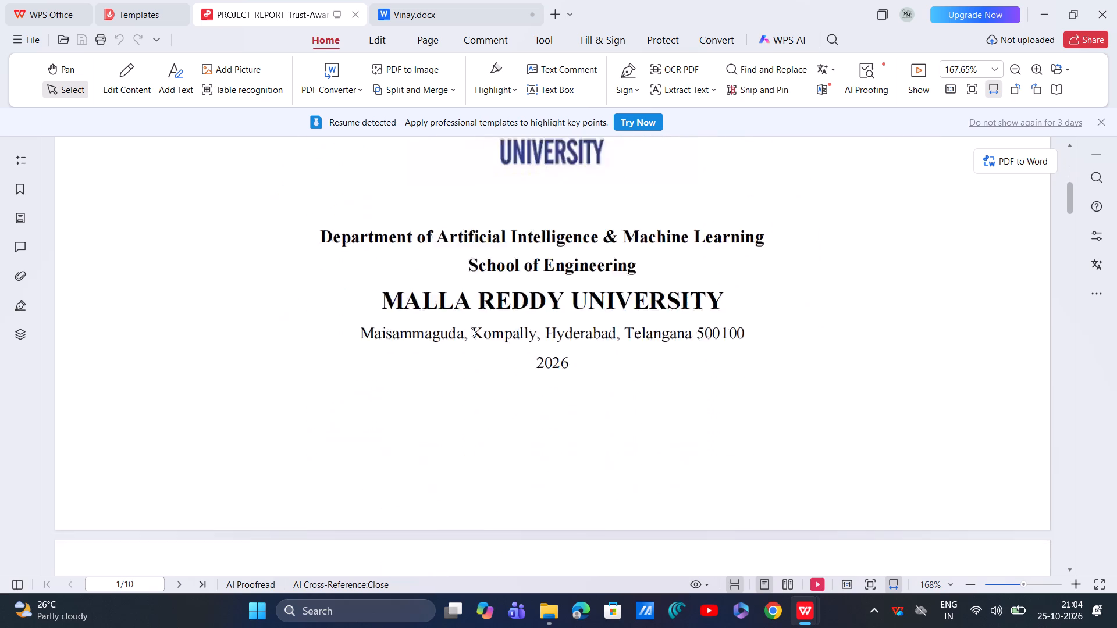
scroll(471, 327, down, 3)
scroll(471, 327, up, 2)
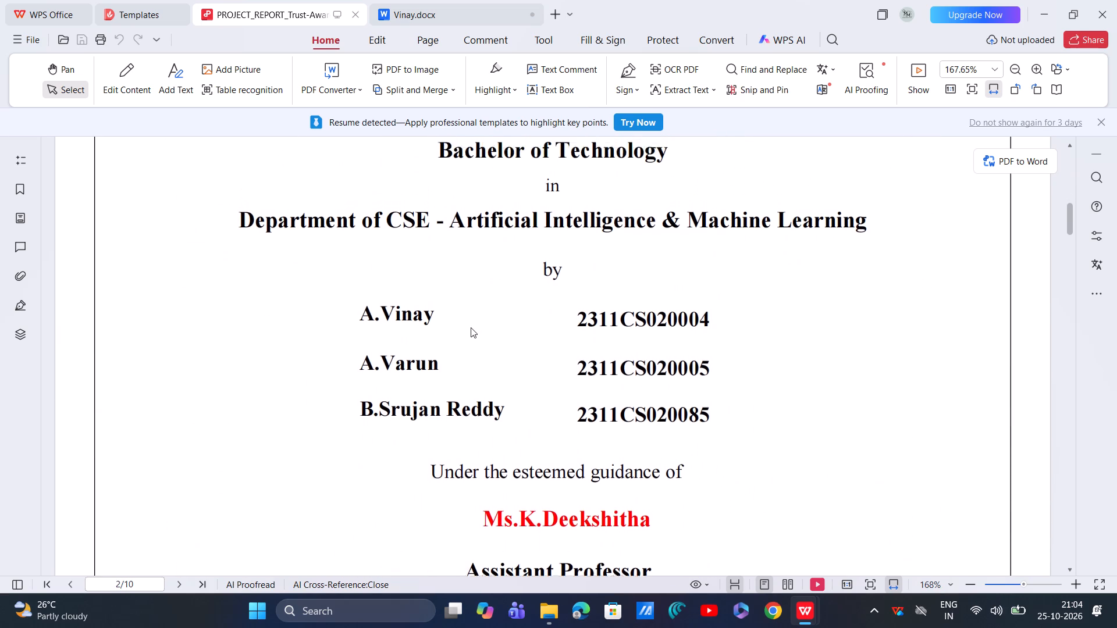
scroll(471, 327, up, 2)
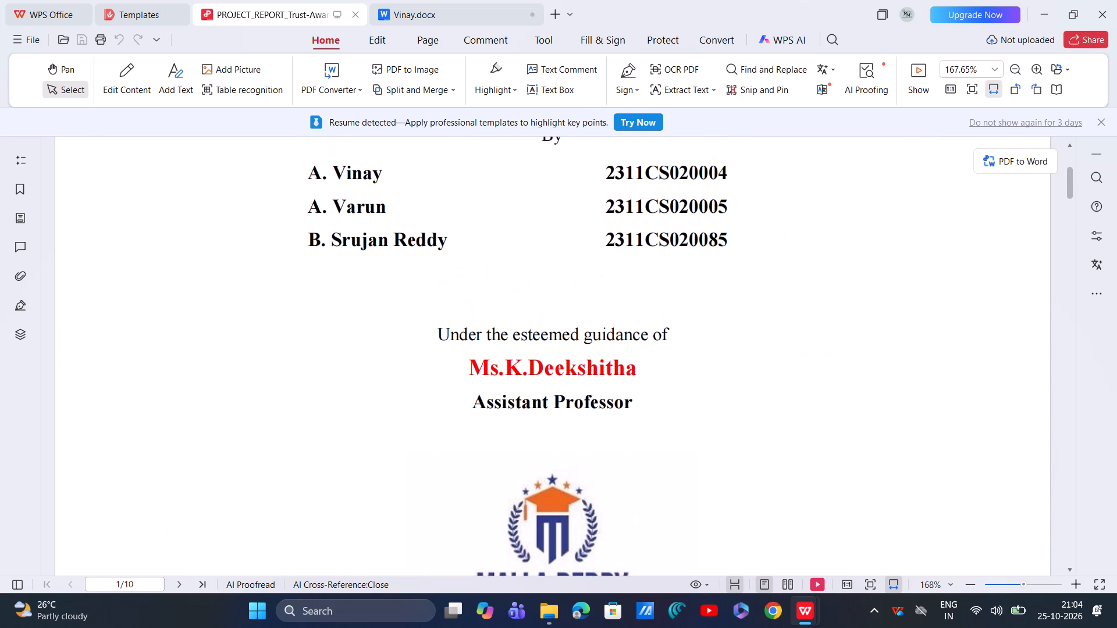
scroll(471, 327, up, 1)
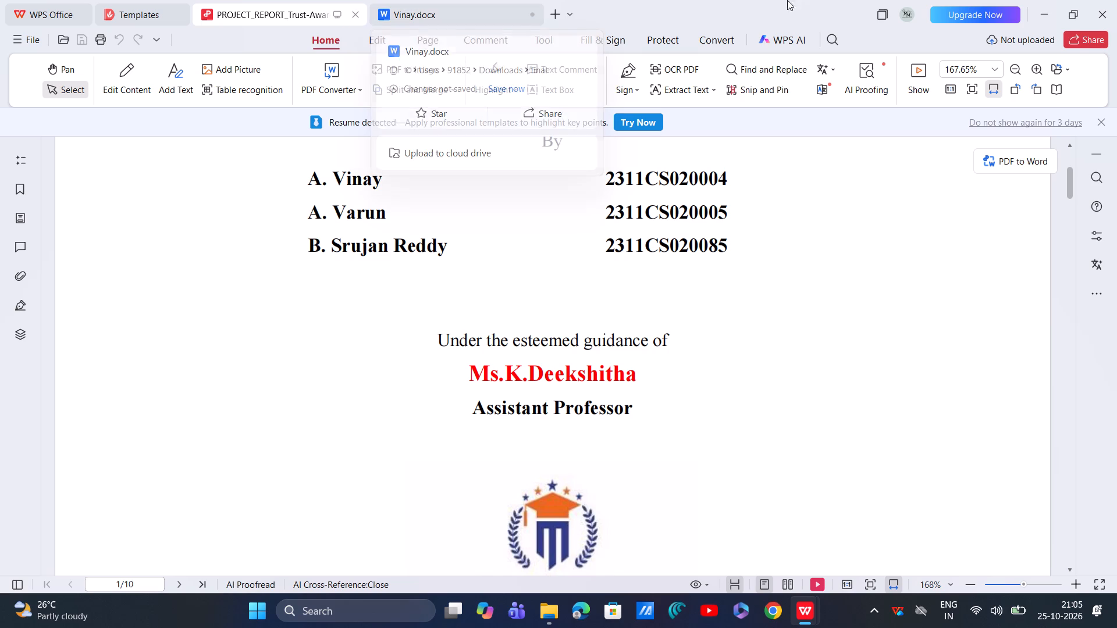
Set the report window aside, recheck the first title page's student table in Vinay.pdf, and close that PDF.
click(1050, 11)
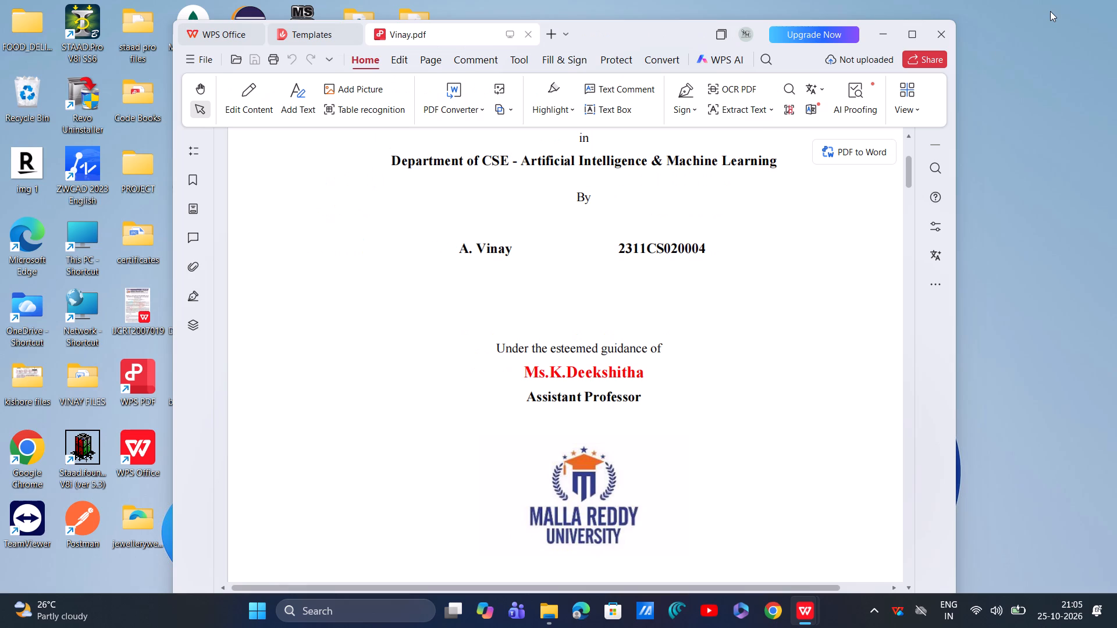
scroll(521, 348, up, 1)
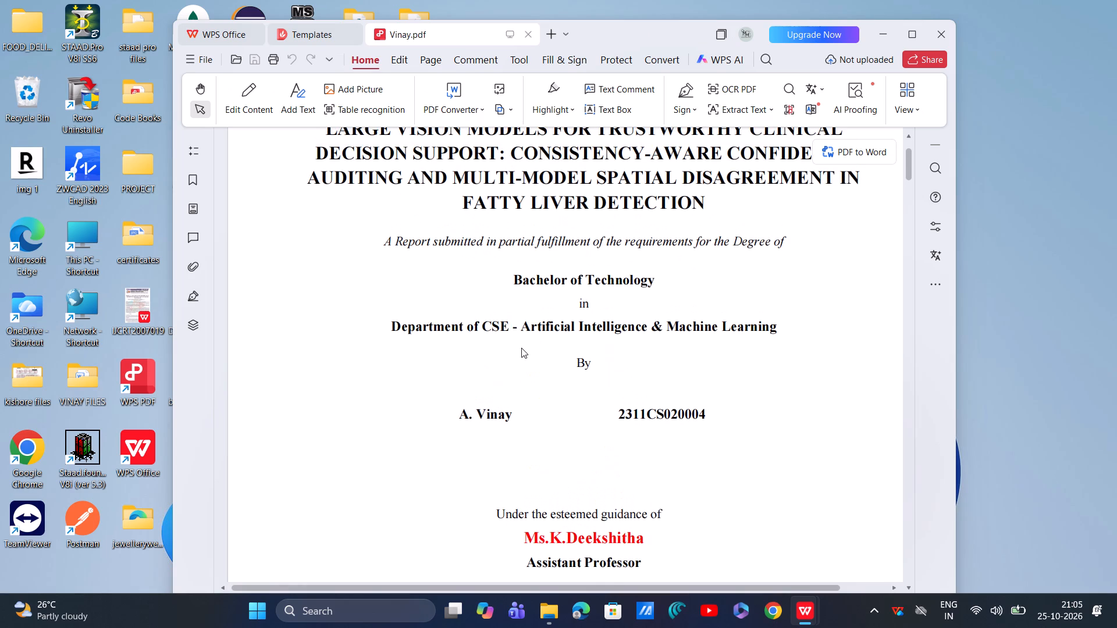
scroll(521, 348, up, 1)
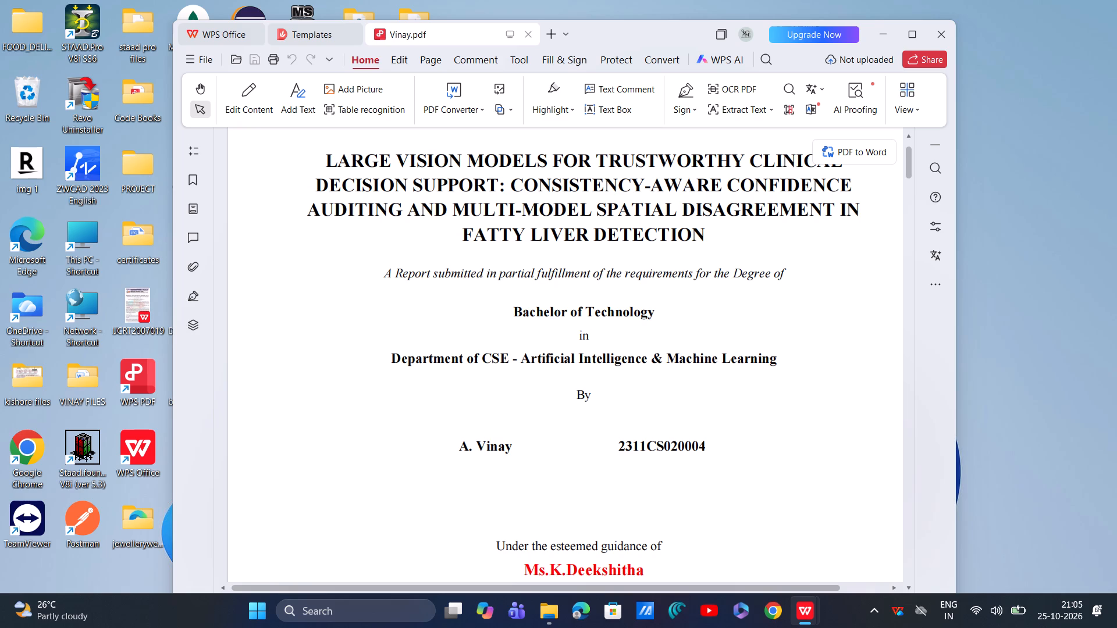
scroll(521, 348, up, 2)
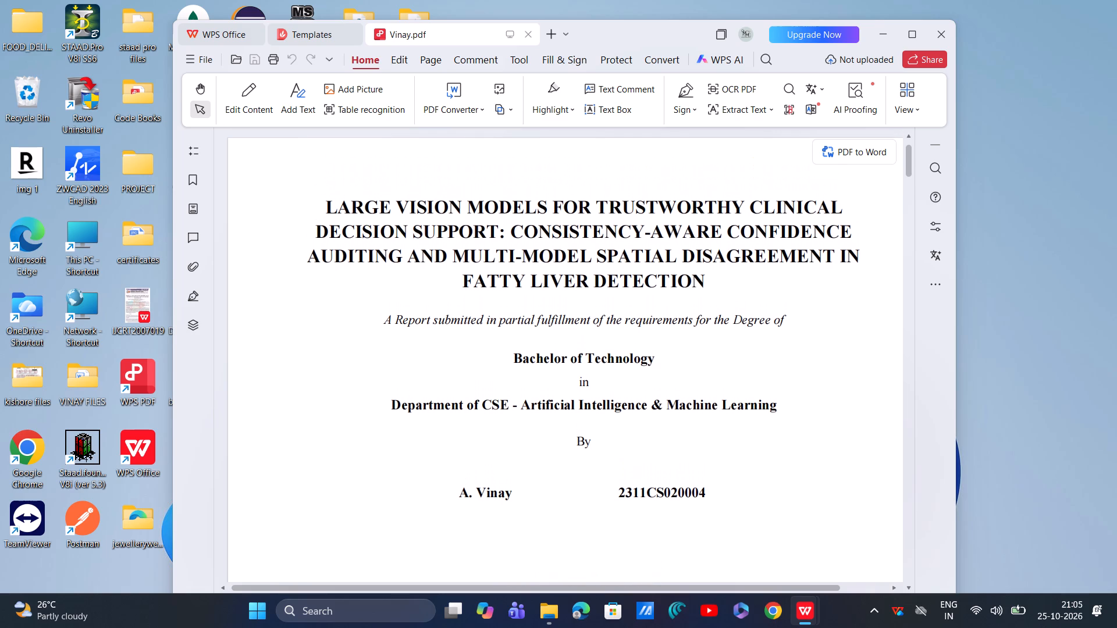
scroll(521, 348, up, 1)
scroll(521, 348, down, 1)
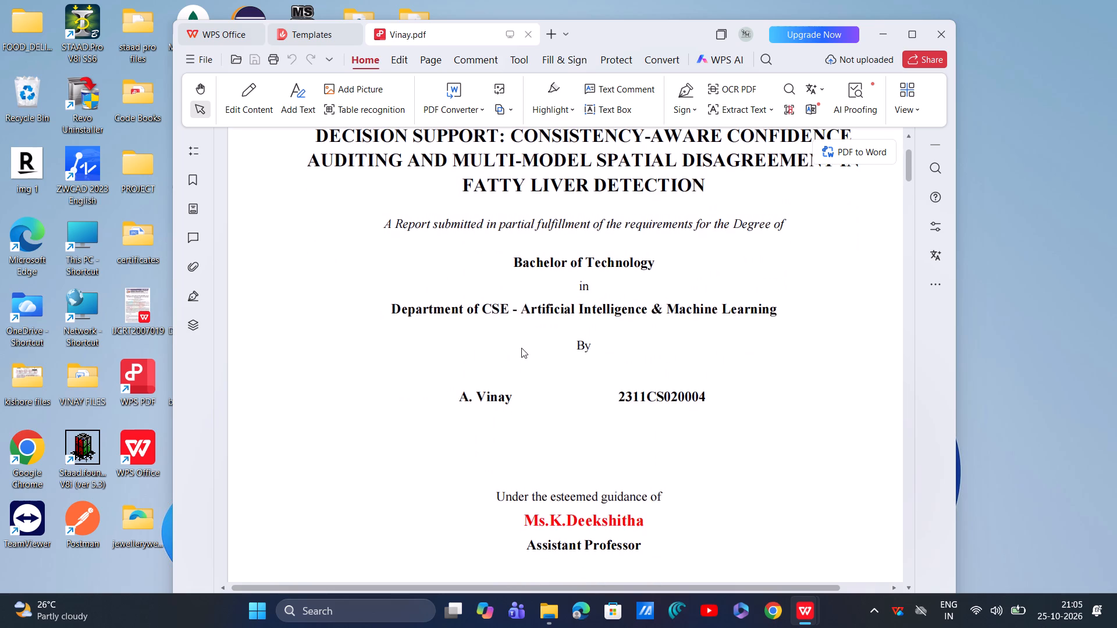
scroll(521, 348, up, 1)
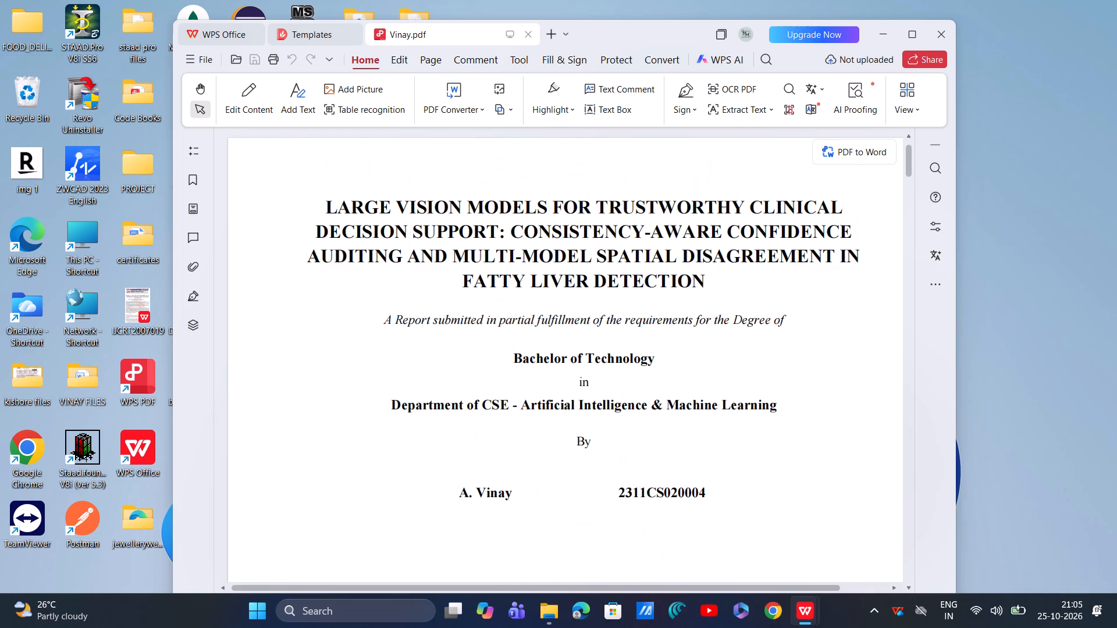
scroll(521, 348, down, 1)
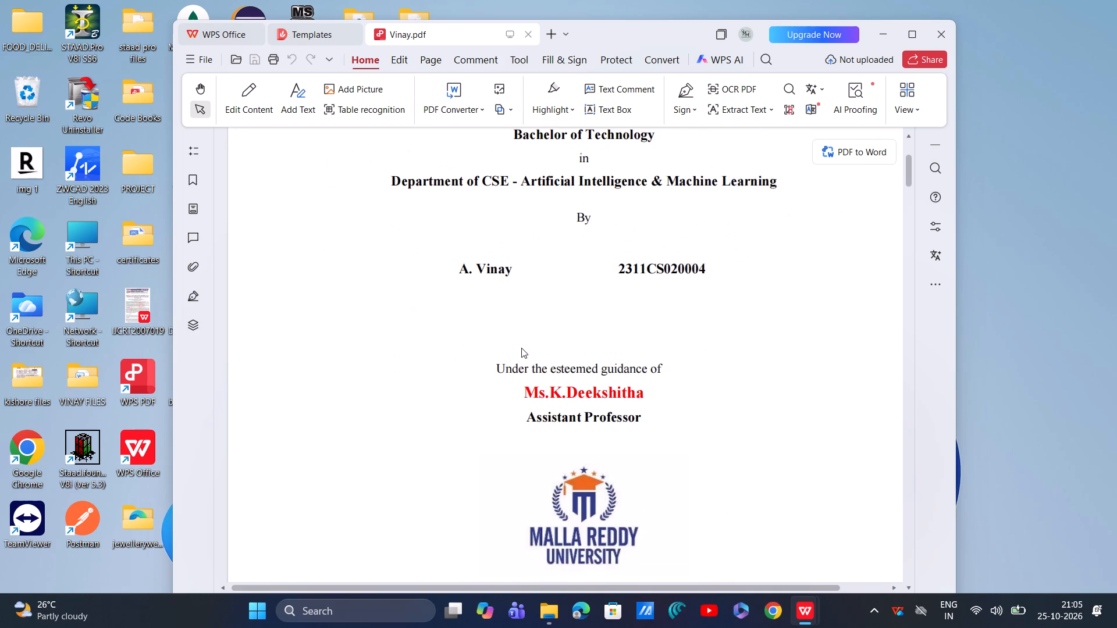
click(947, 38)
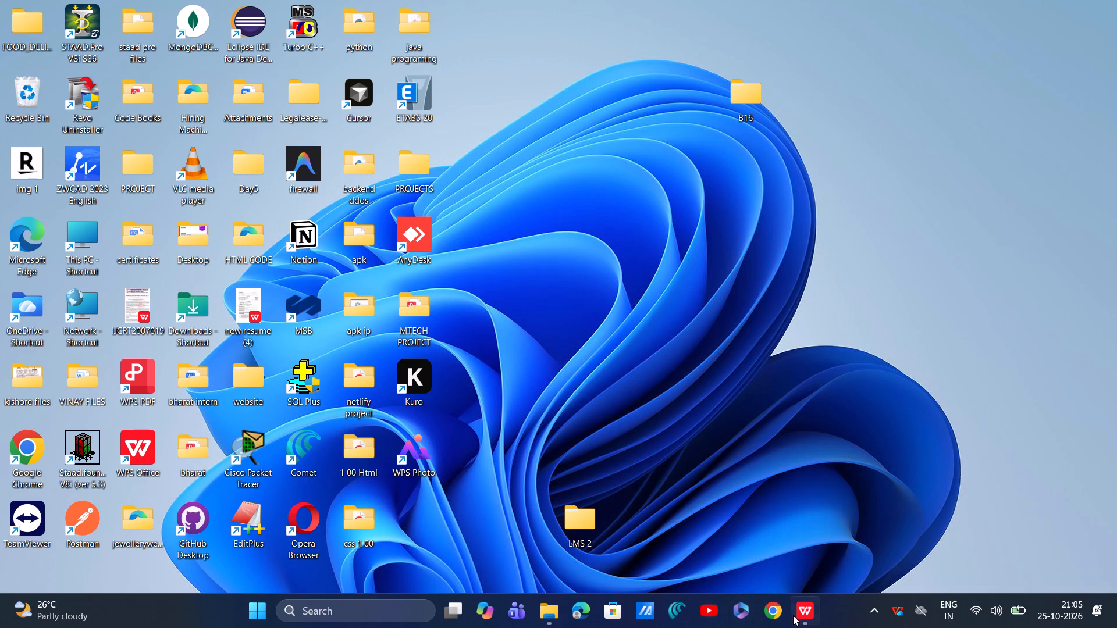
Close the project report PDF, save and close Vinay.docx, and exit WPS Office.
click(784, 549)
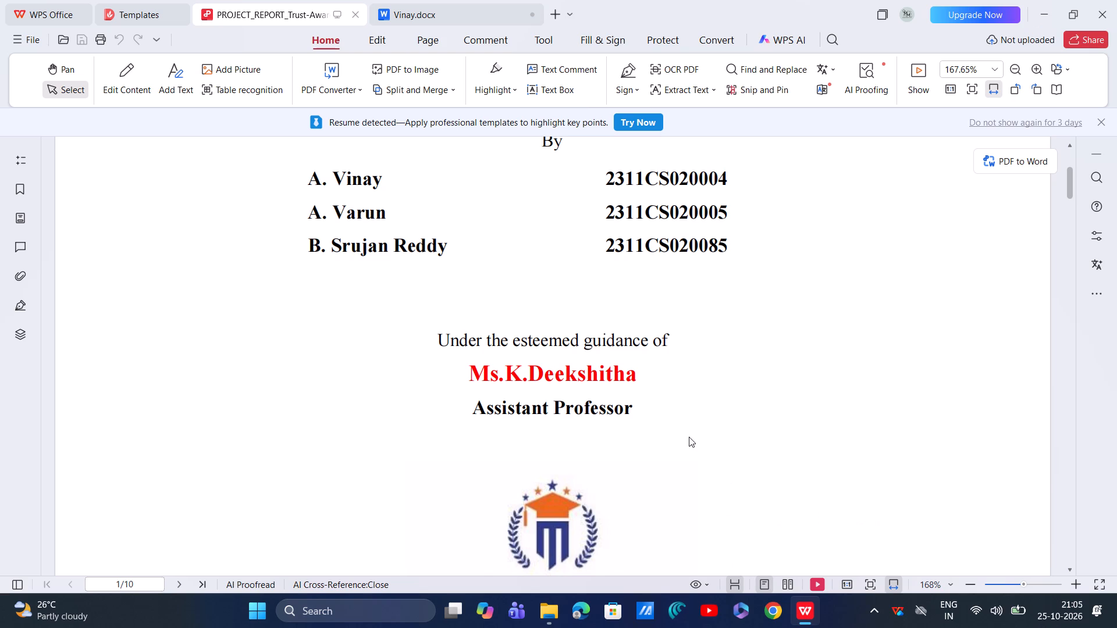
scroll(689, 437, up, 1)
scroll(689, 437, down, 1)
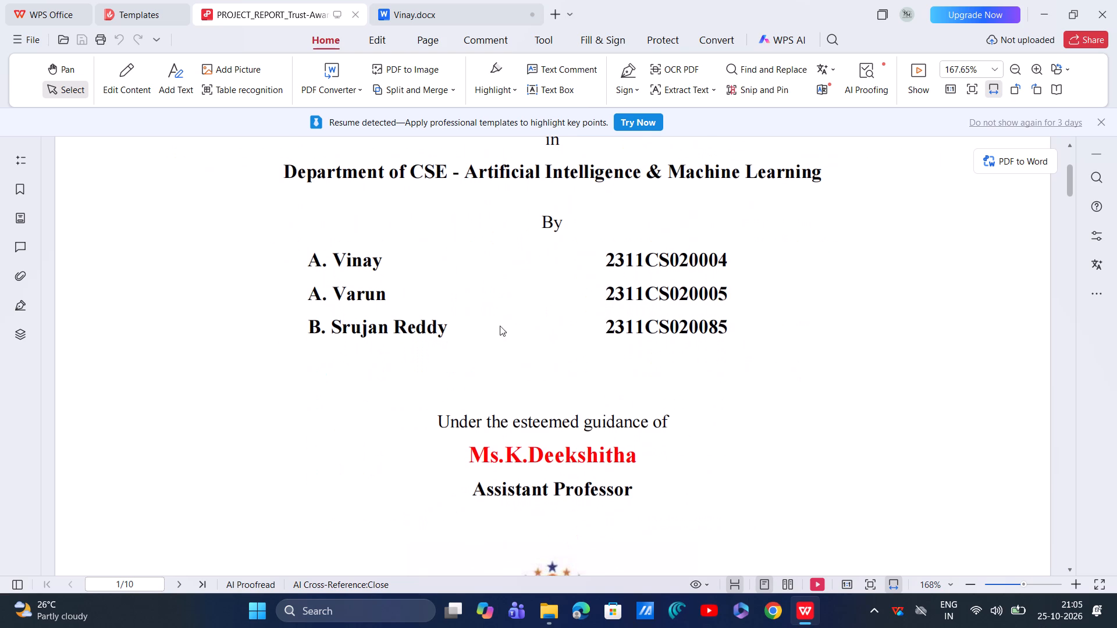
click(357, 15)
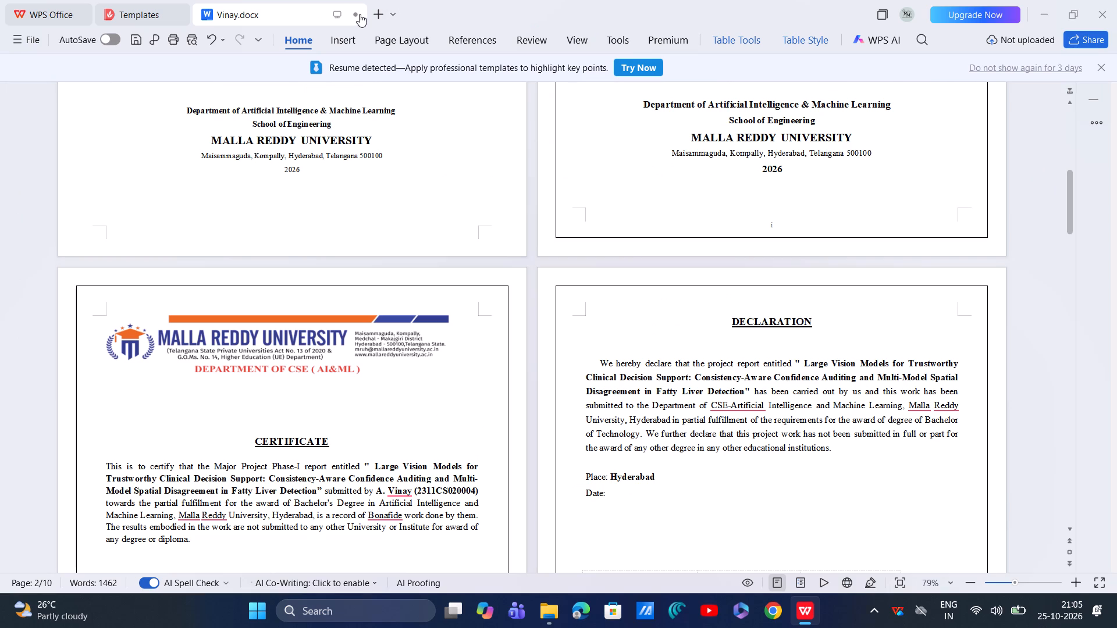
click(354, 12)
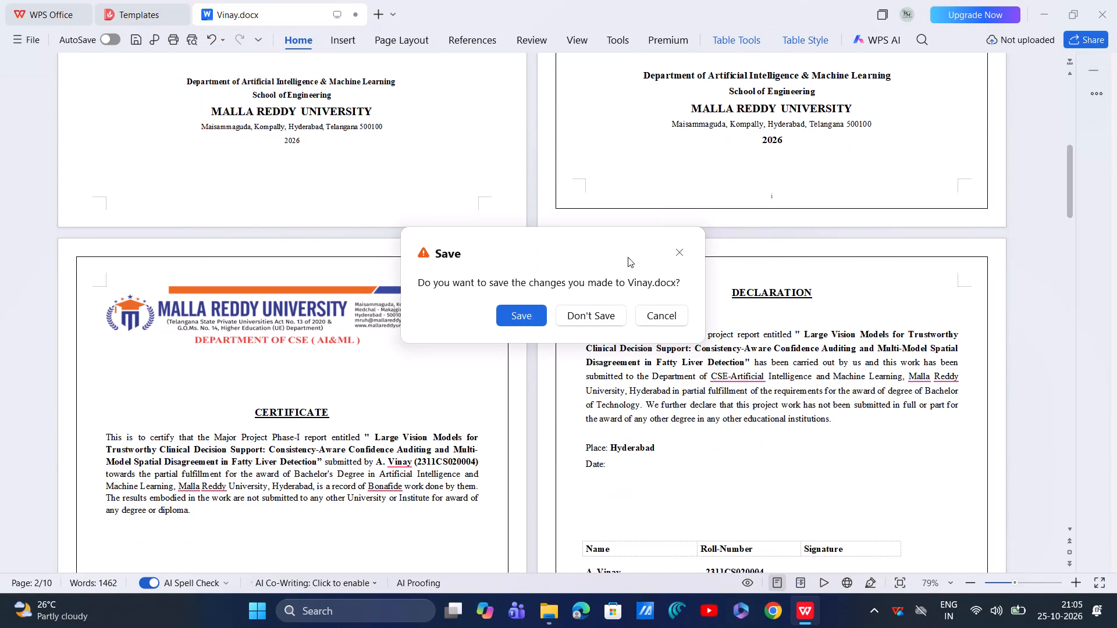
click(535, 313)
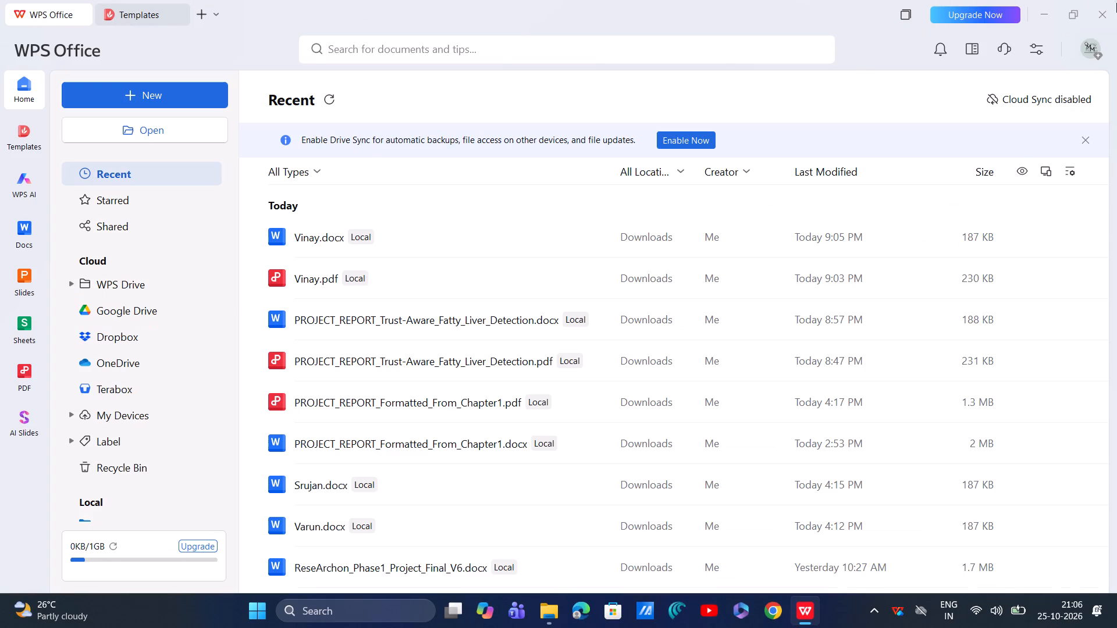
click(1107, 13)
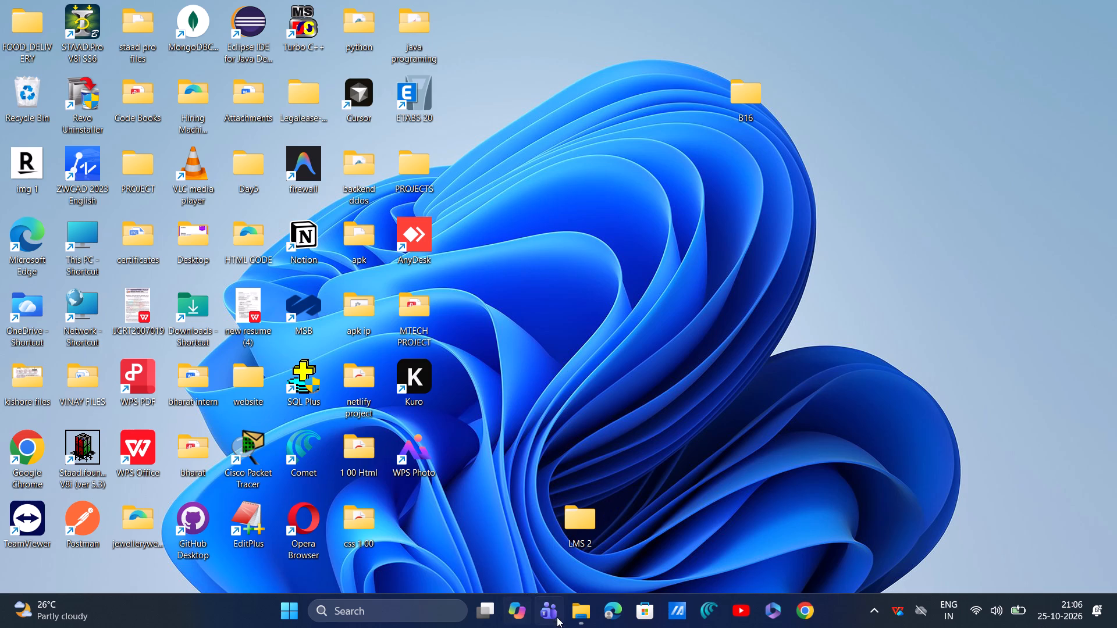
In File Explorer, delete the older project report PDF, modified at 20:47, from the final folder.
click(586, 610)
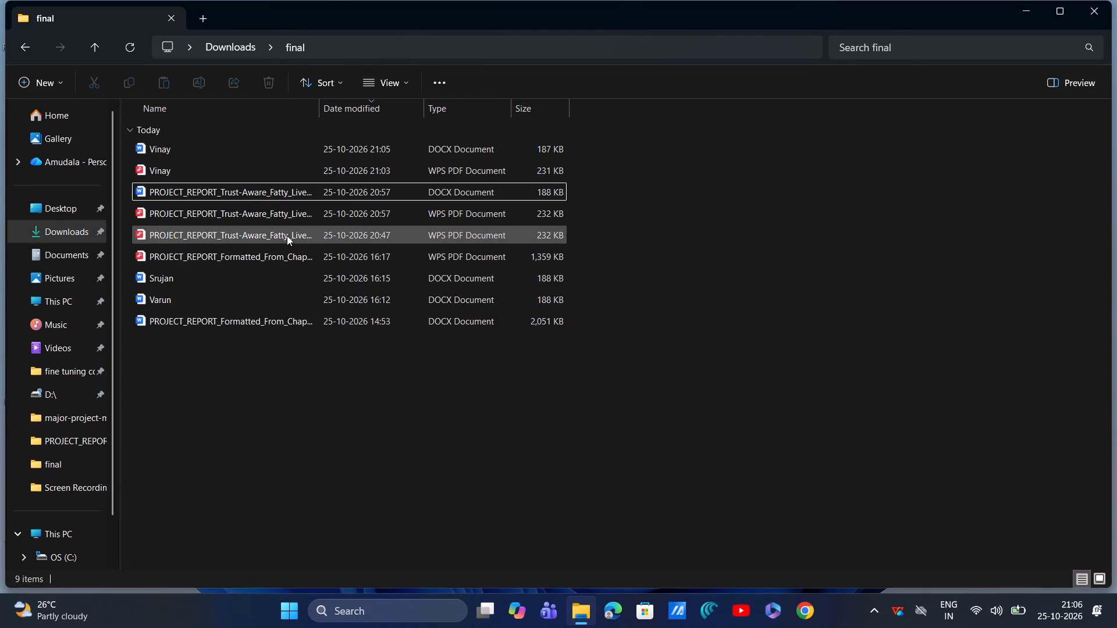
click(241, 210)
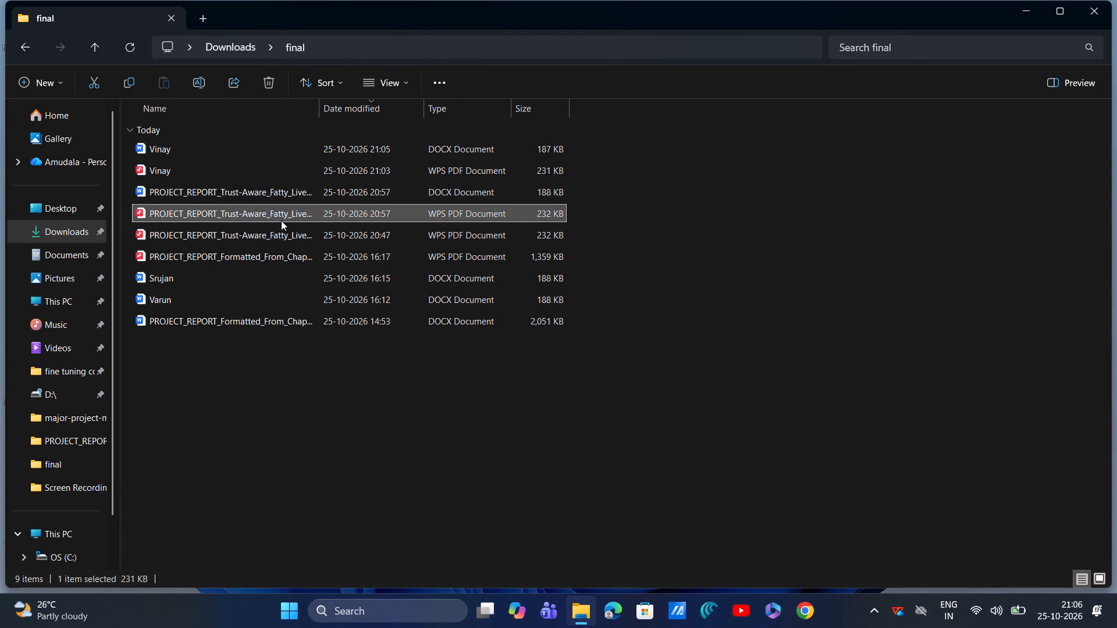
click(272, 235)
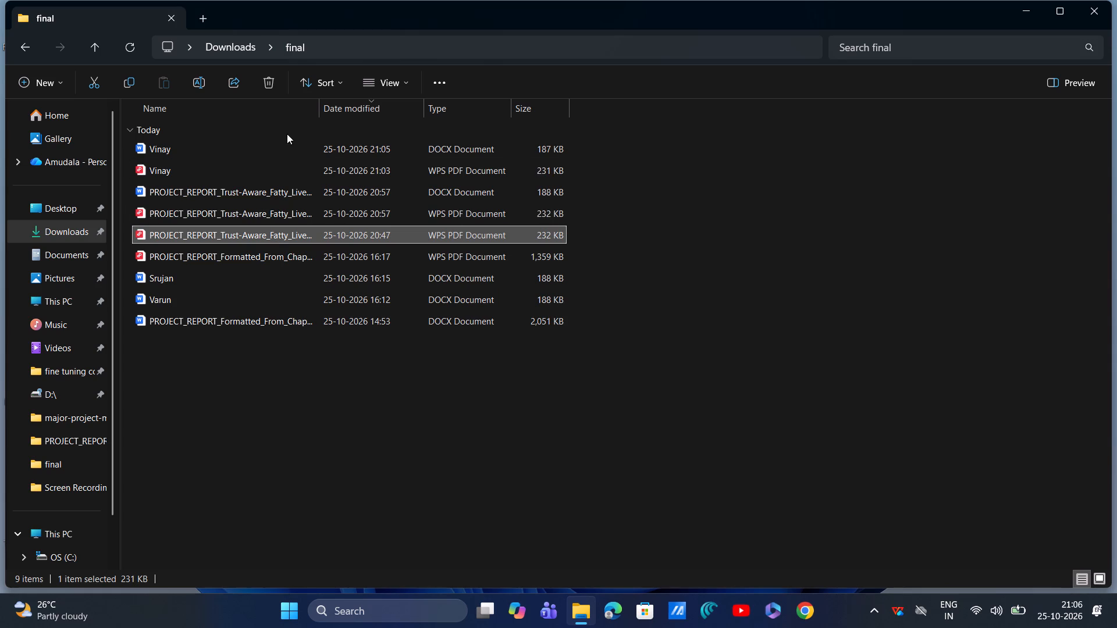
click(269, 85)
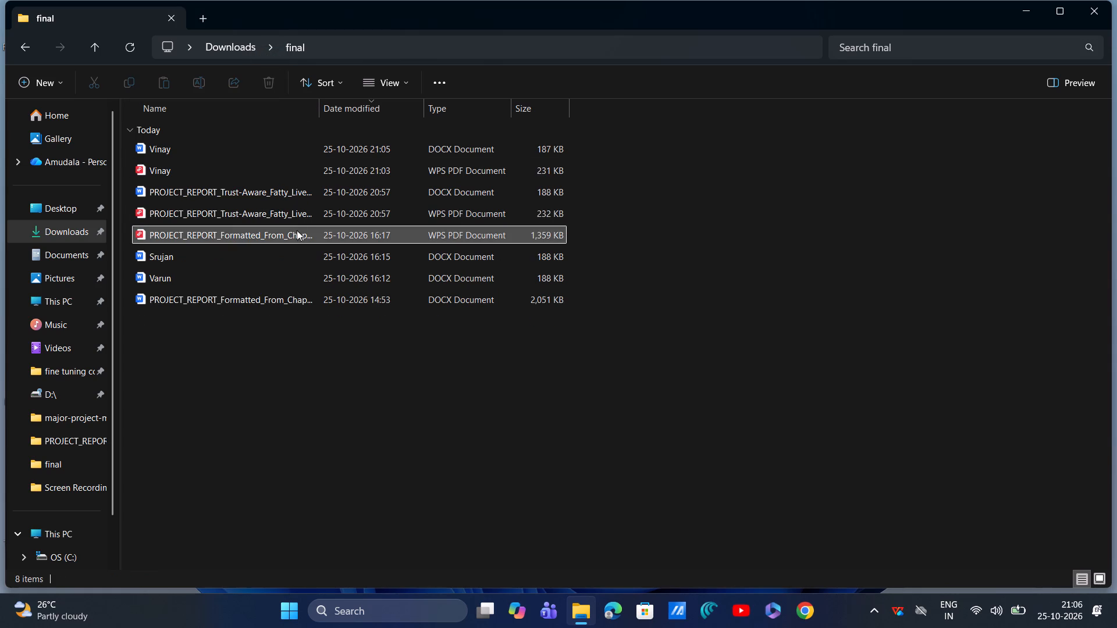
Delete the PROJECT_REPORT_Trust-Aware_Fatty_Liver_Detection1234 PDF from the final folder.
click(289, 214)
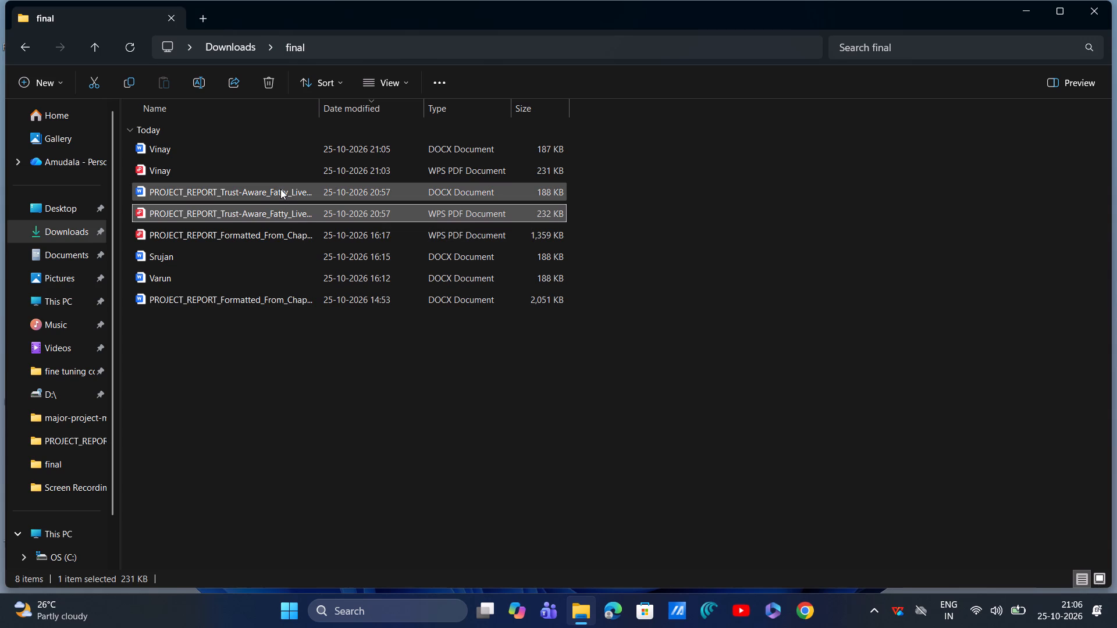
click(285, 218)
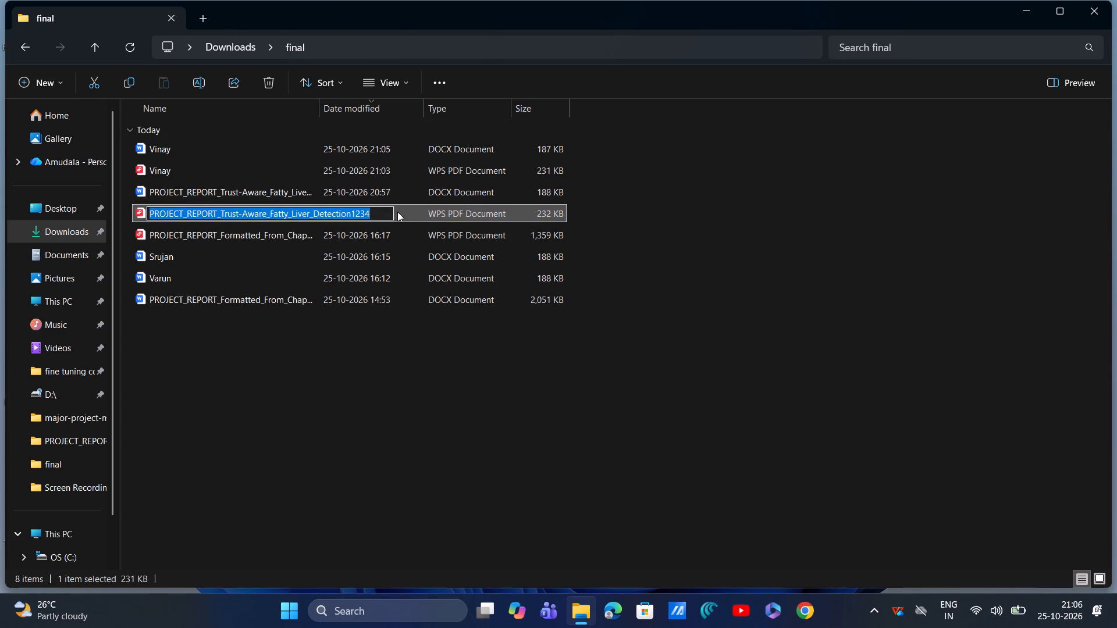
click(269, 86)
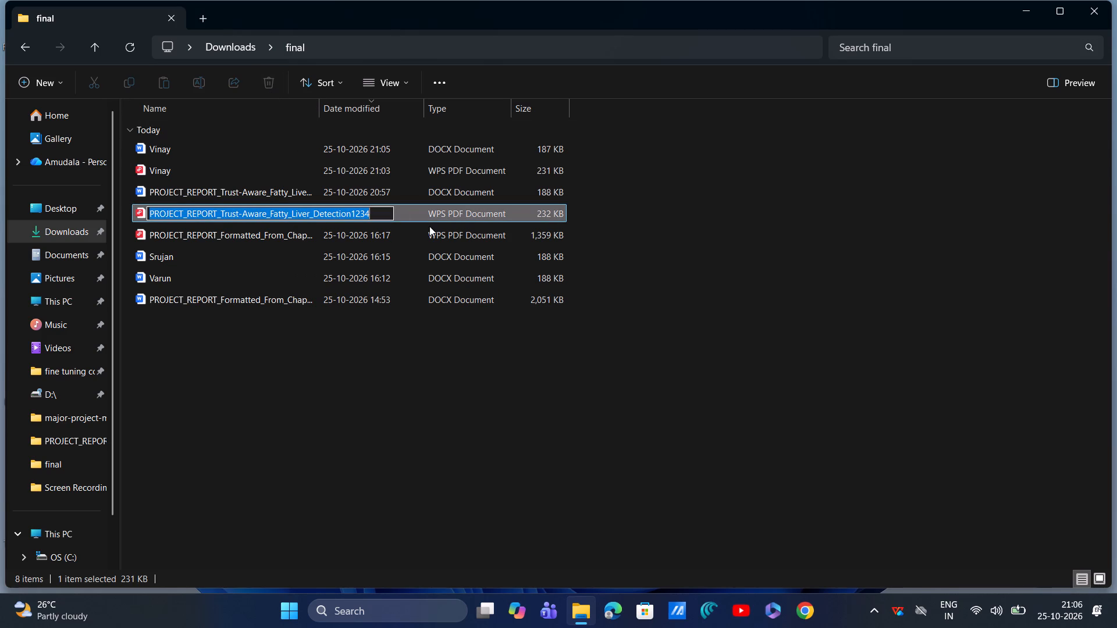
click(367, 452)
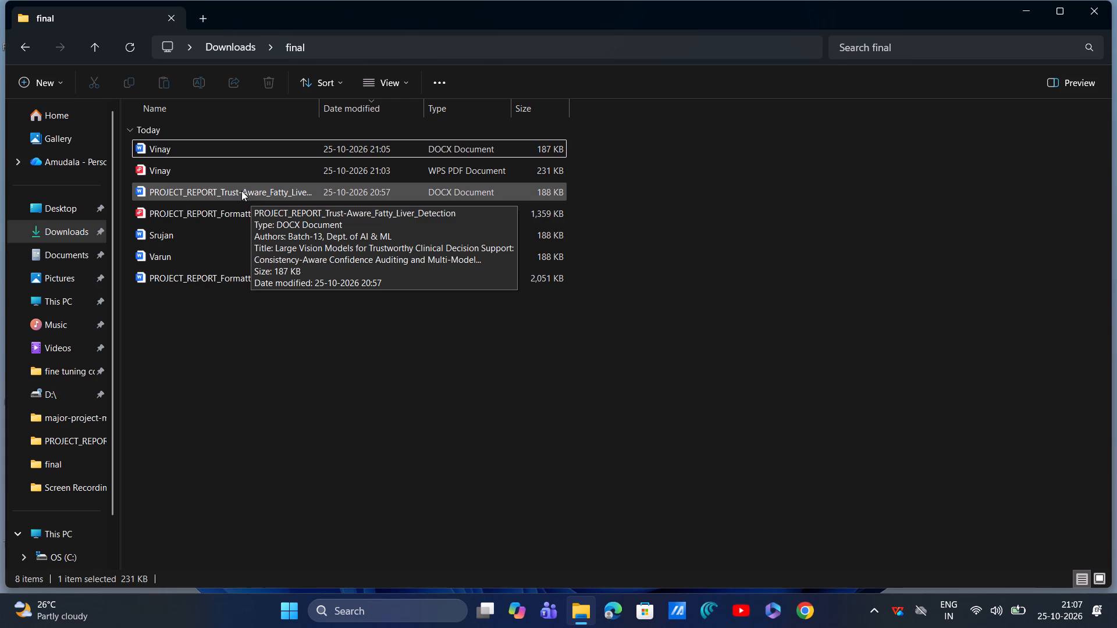
Open the PROJECT_REPORT_Trust-Aware_Fatty_Liver_Detection DOCX document from the final folder in WPS Office.
double_click(239, 192)
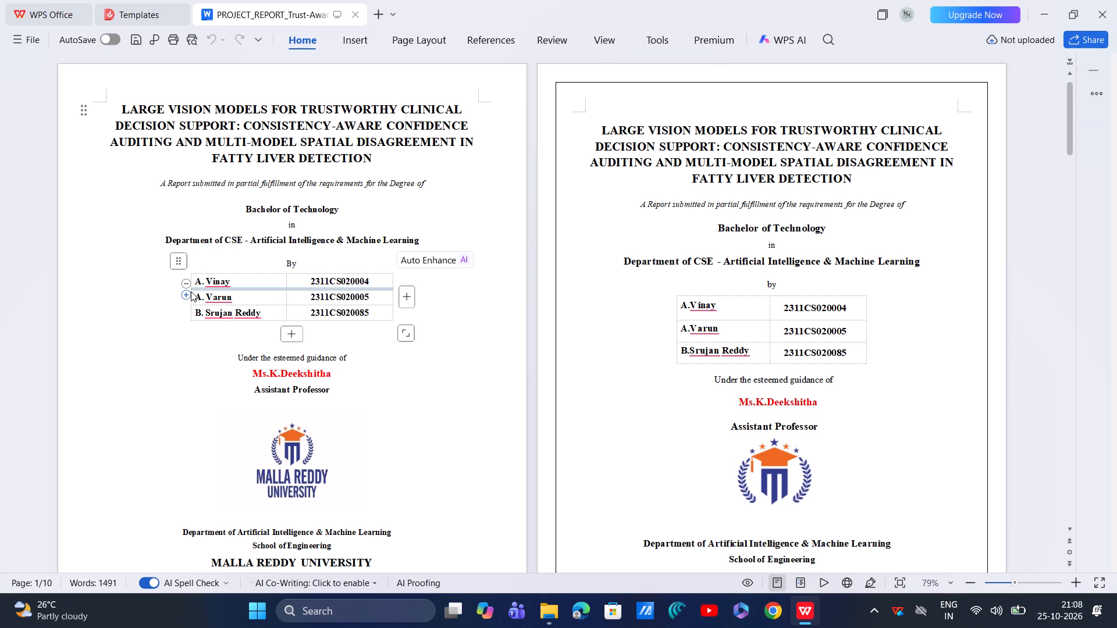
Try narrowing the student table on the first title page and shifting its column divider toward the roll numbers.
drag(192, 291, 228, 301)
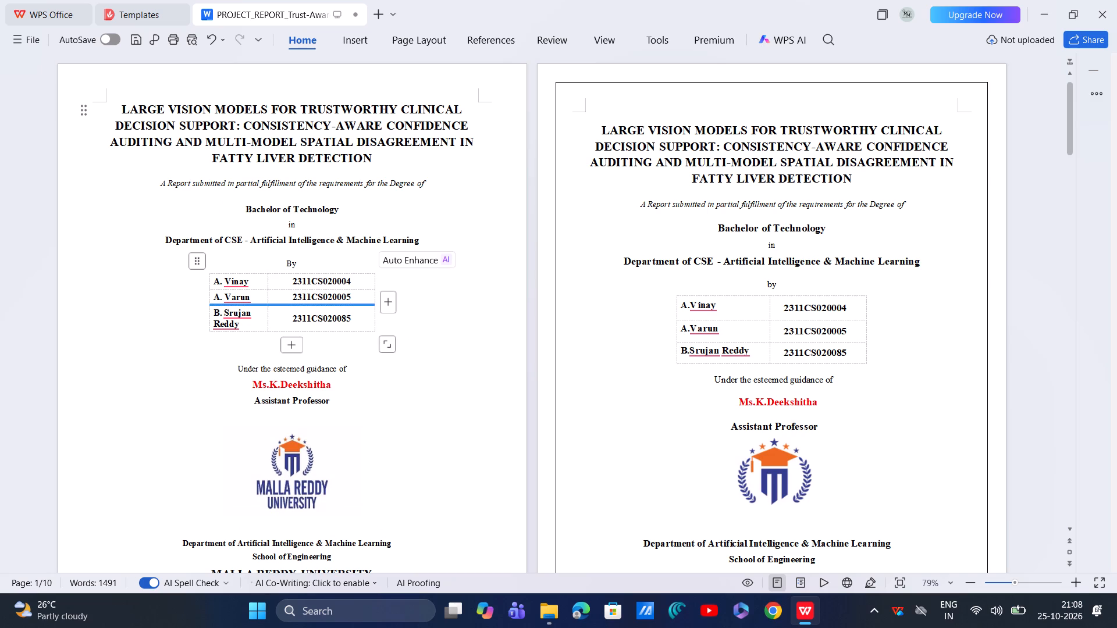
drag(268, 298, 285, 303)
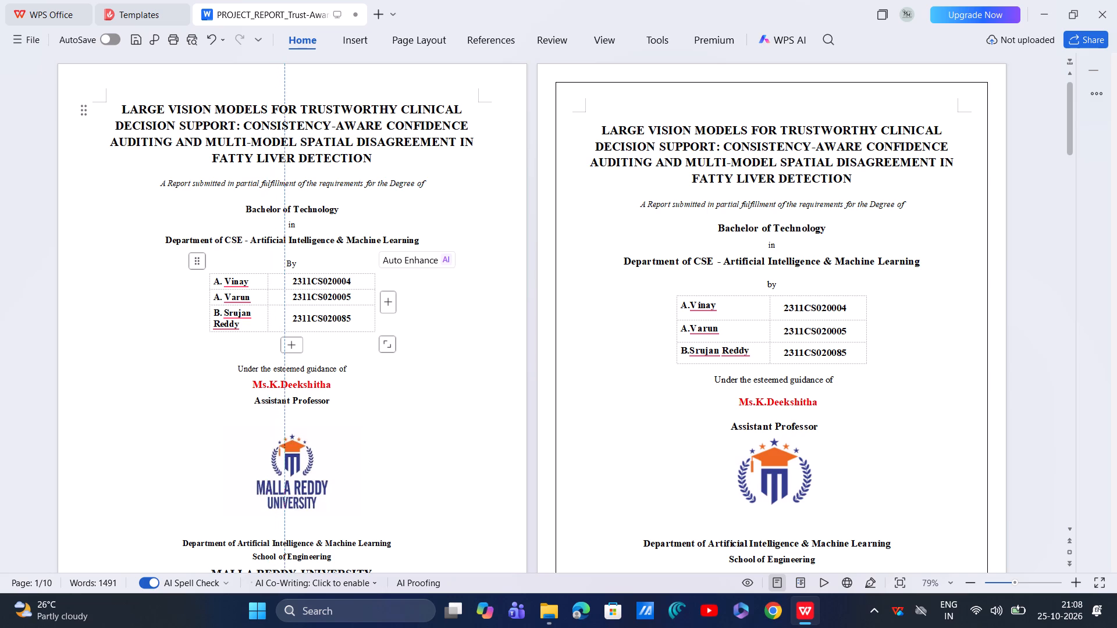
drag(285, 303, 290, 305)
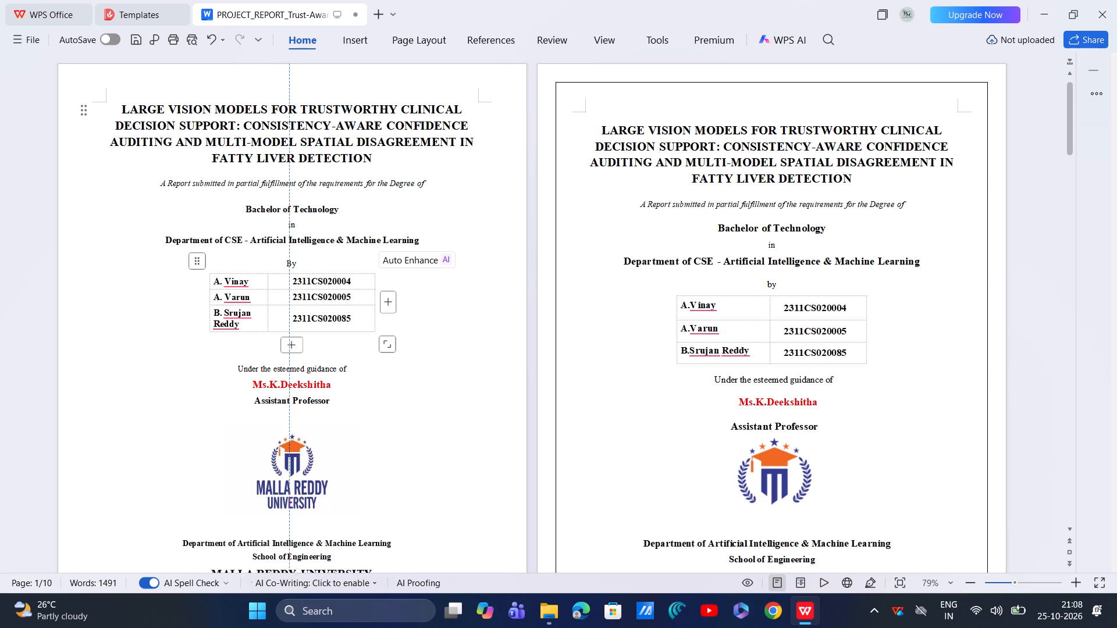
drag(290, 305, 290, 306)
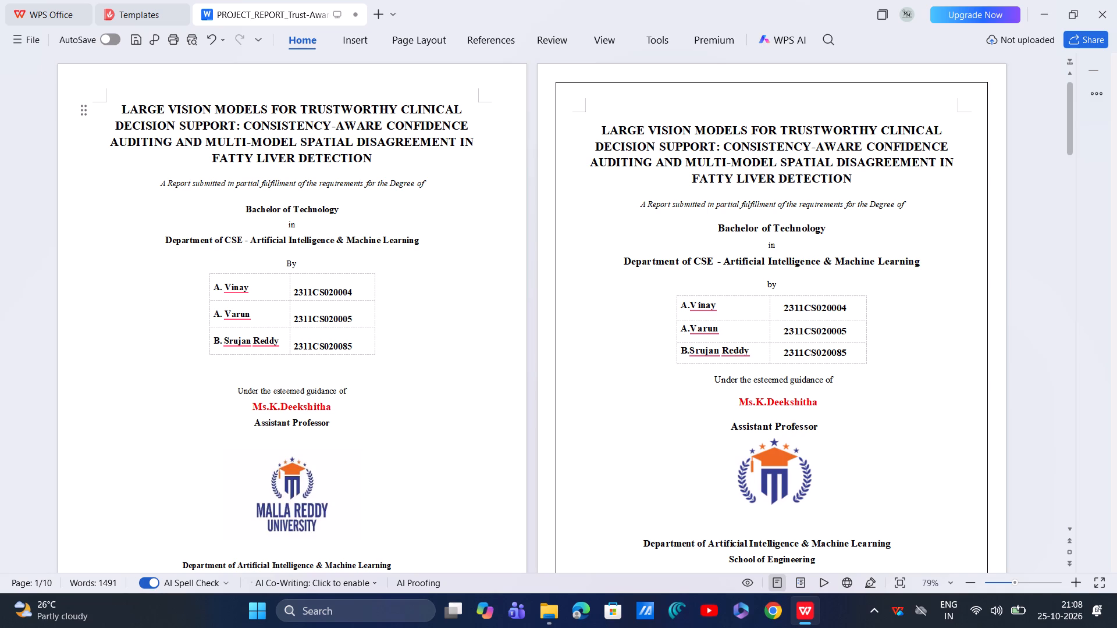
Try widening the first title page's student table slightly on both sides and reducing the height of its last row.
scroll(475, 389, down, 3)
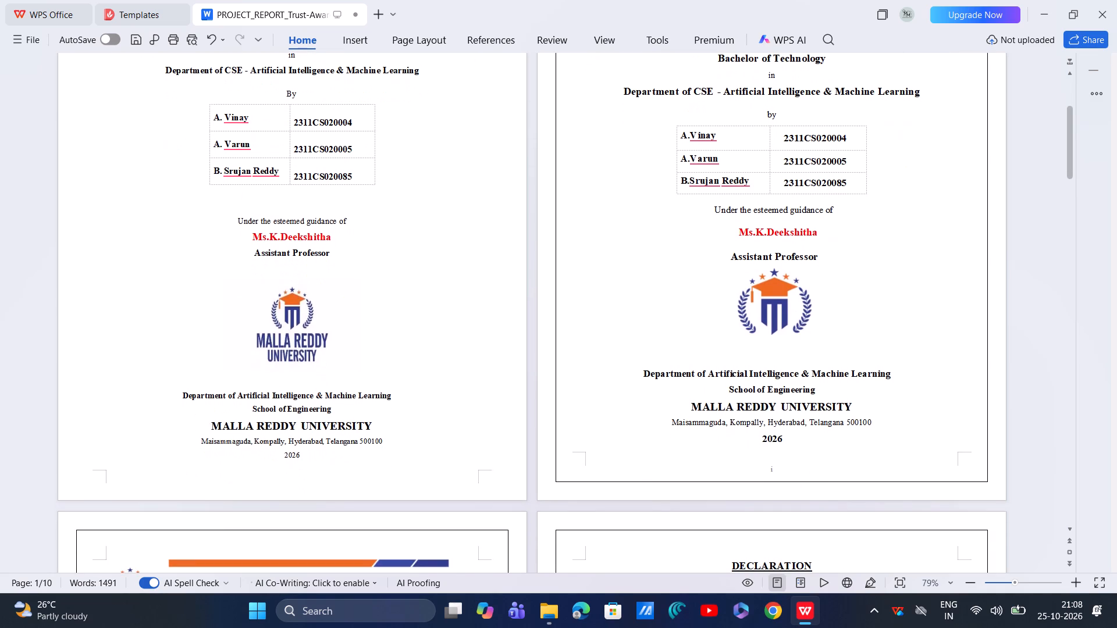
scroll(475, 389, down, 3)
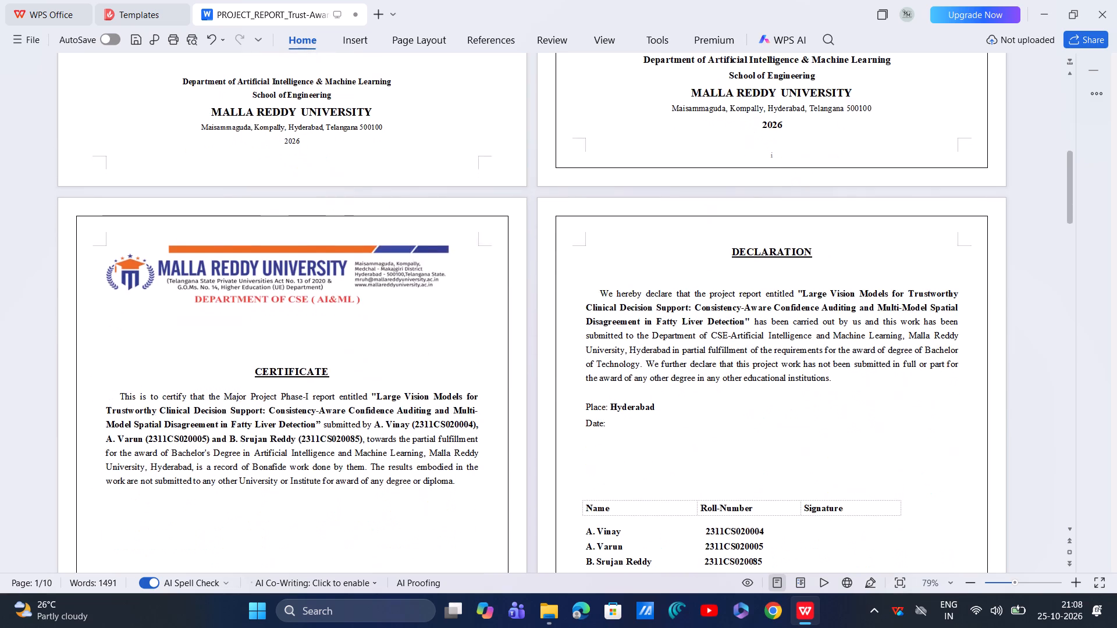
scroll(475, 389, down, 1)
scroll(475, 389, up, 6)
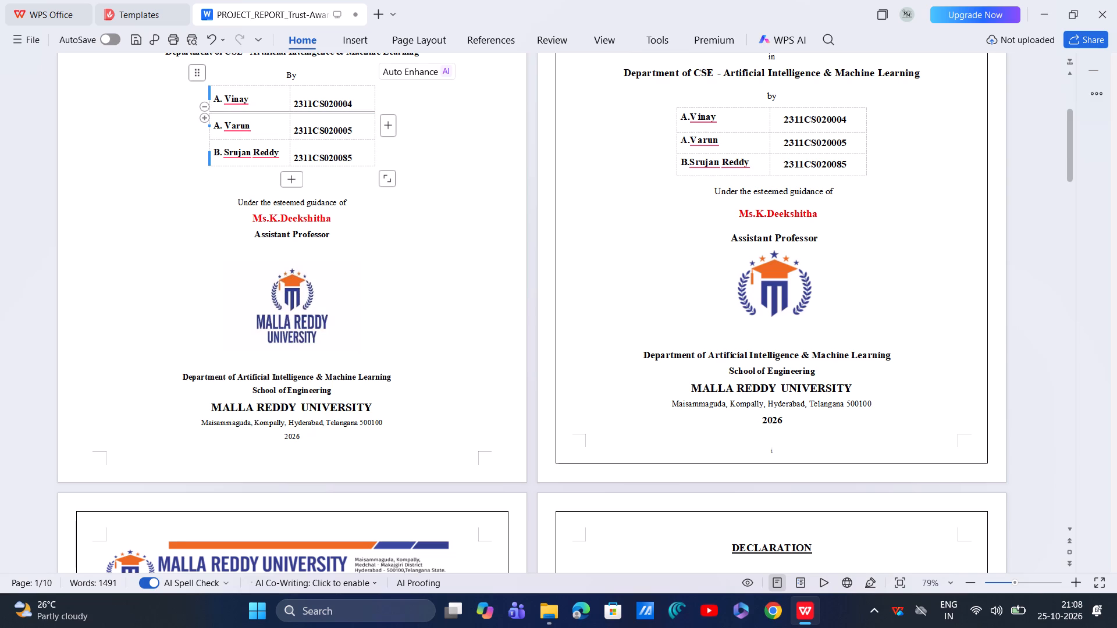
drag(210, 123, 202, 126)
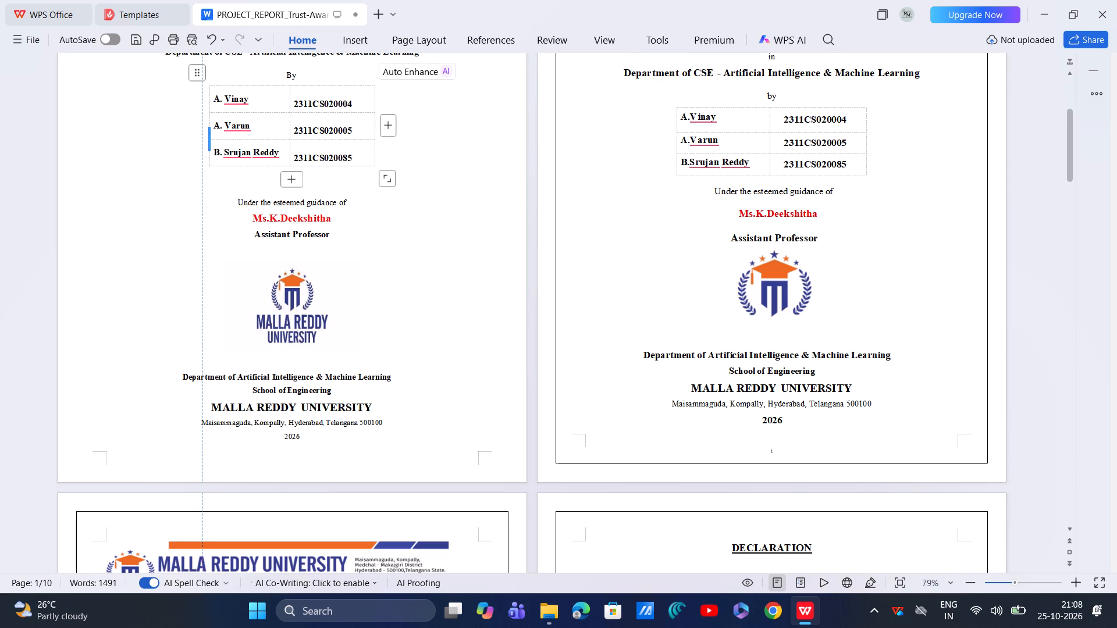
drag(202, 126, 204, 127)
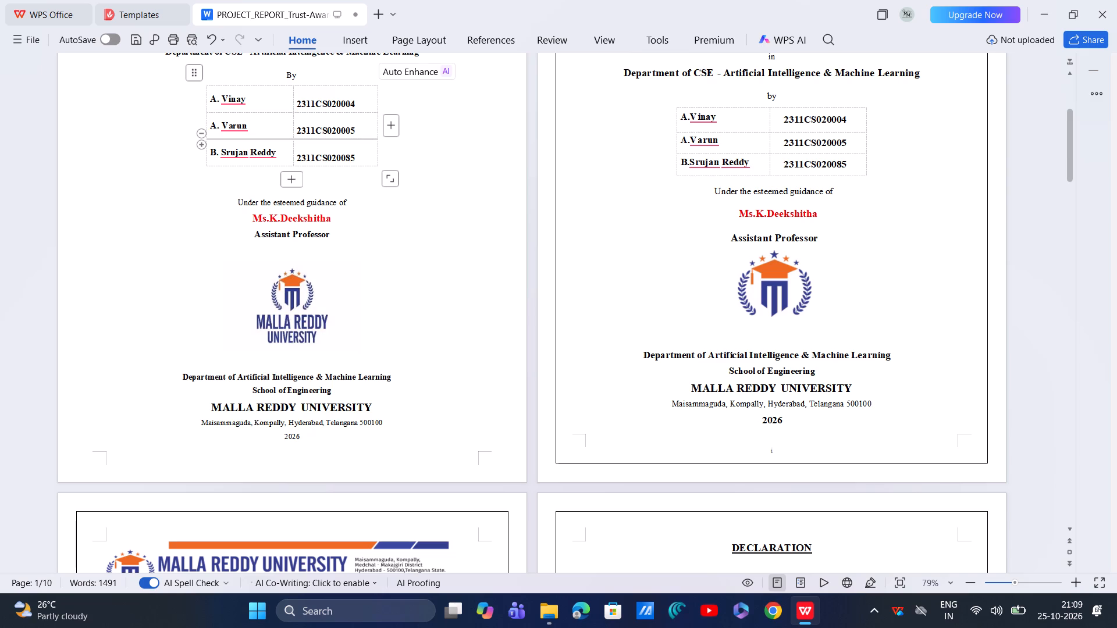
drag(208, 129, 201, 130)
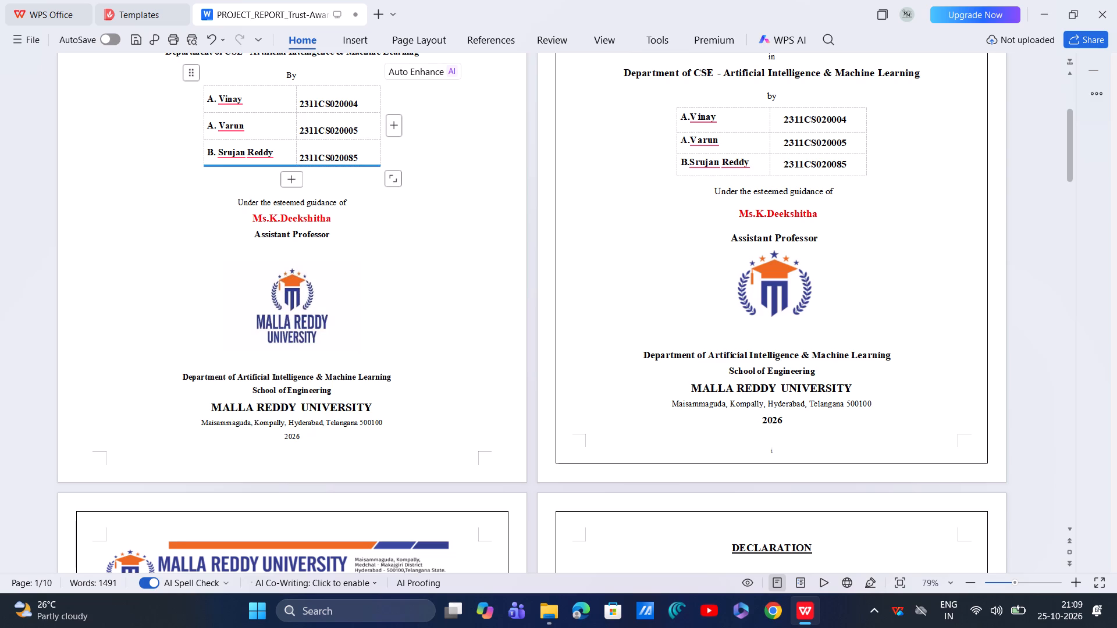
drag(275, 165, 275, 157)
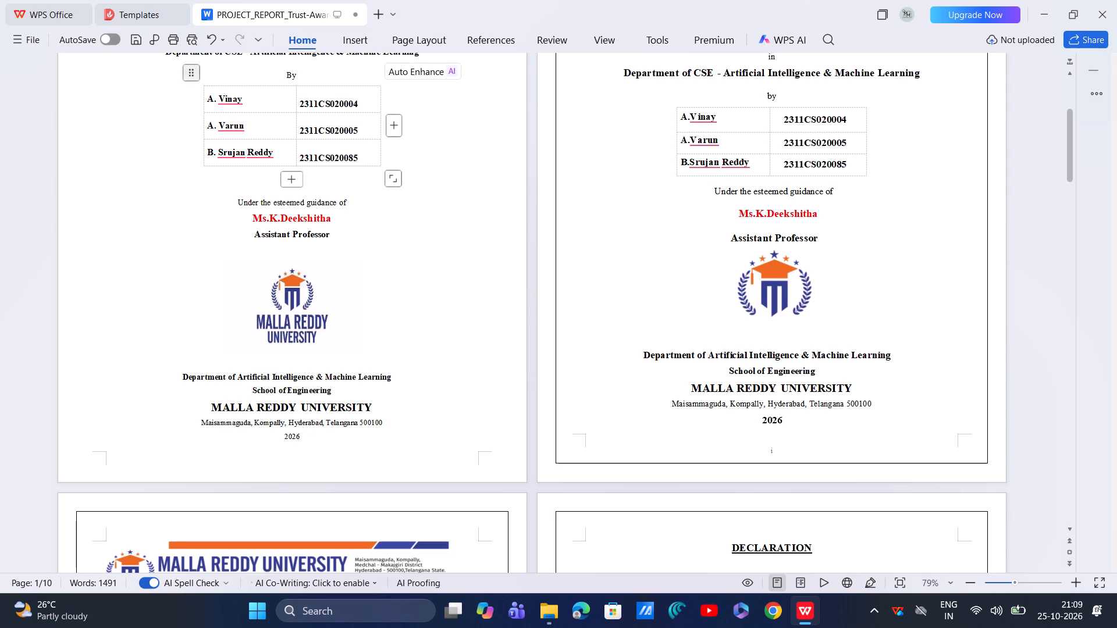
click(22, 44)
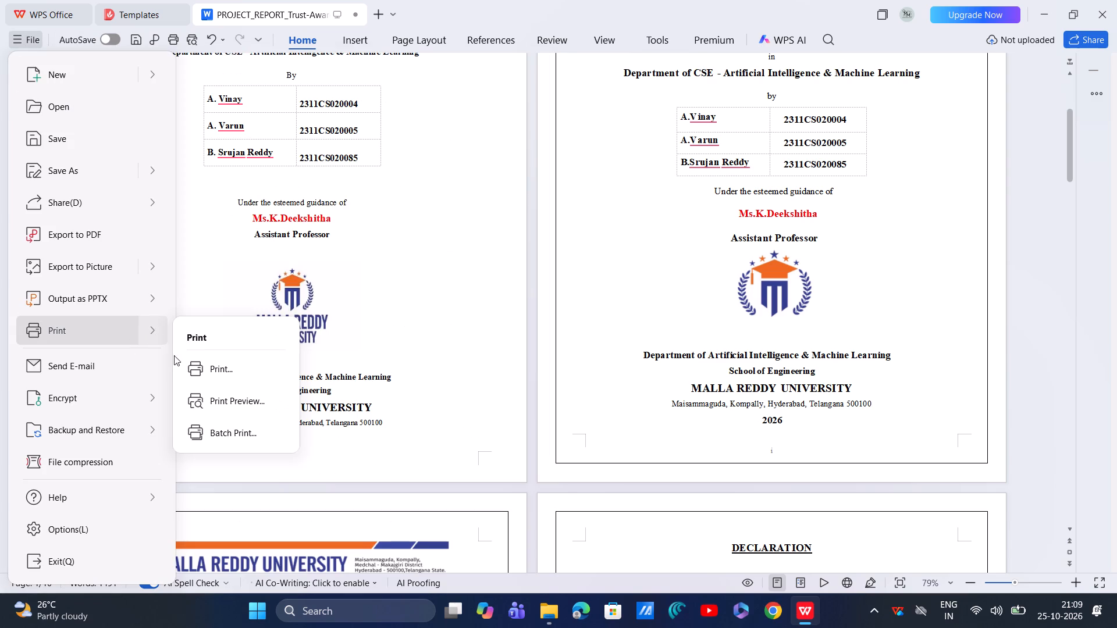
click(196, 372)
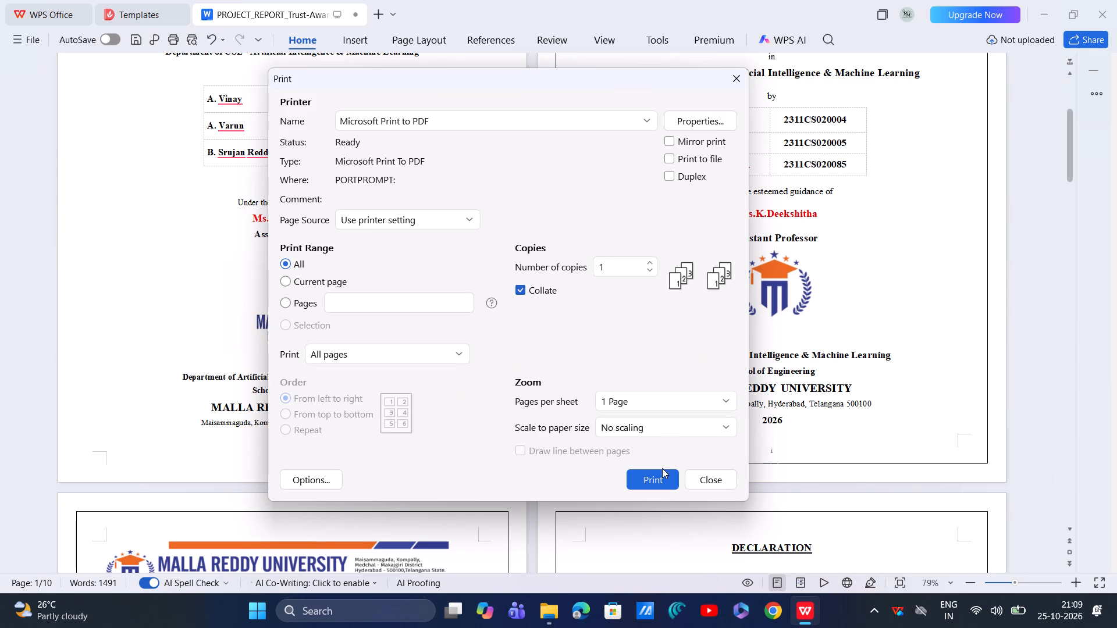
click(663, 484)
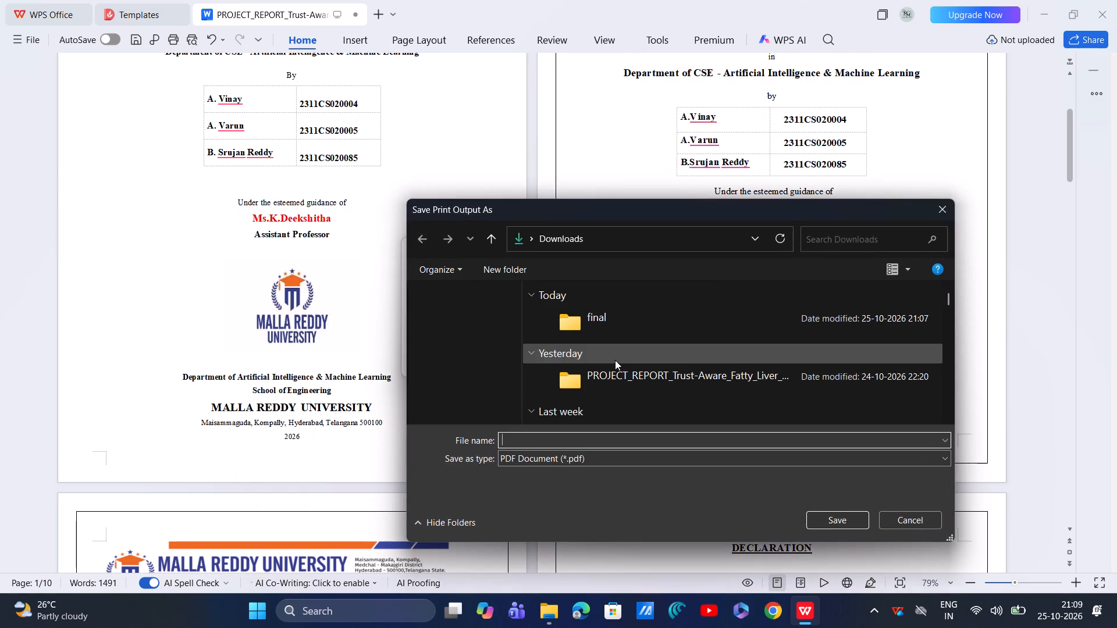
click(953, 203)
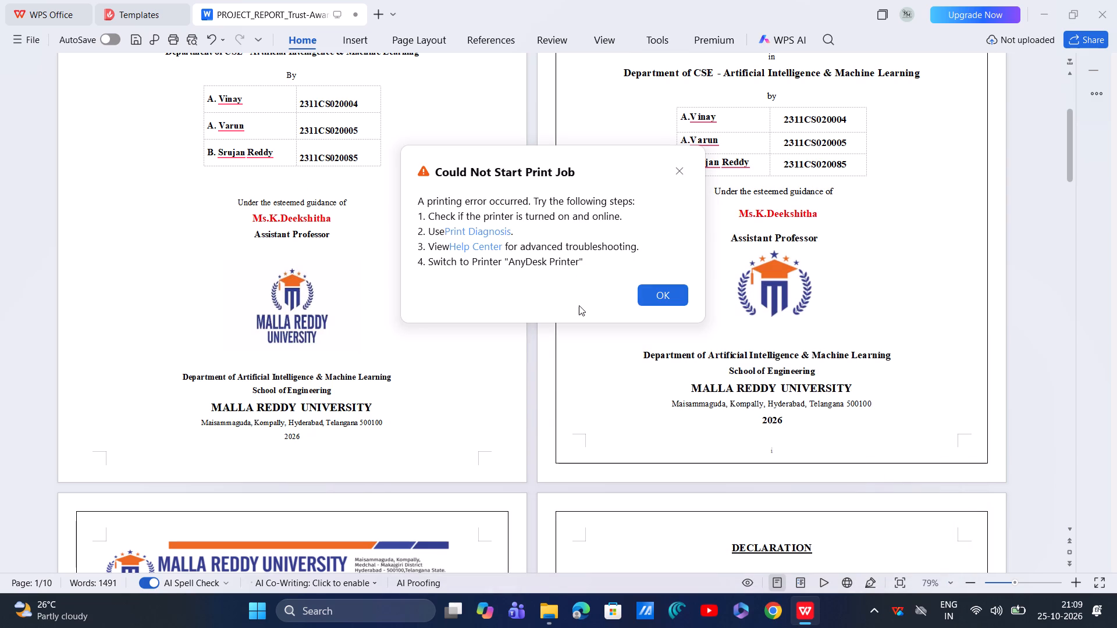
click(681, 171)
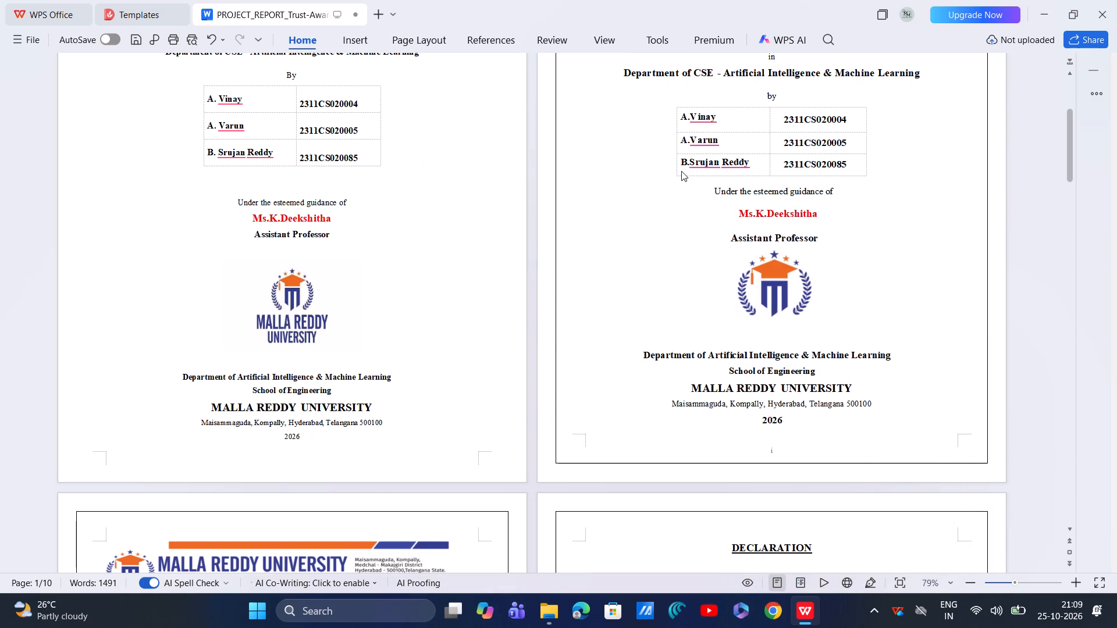
Examine the first title page's student table and layout in the print preview, and exit the preview.
click(16, 34)
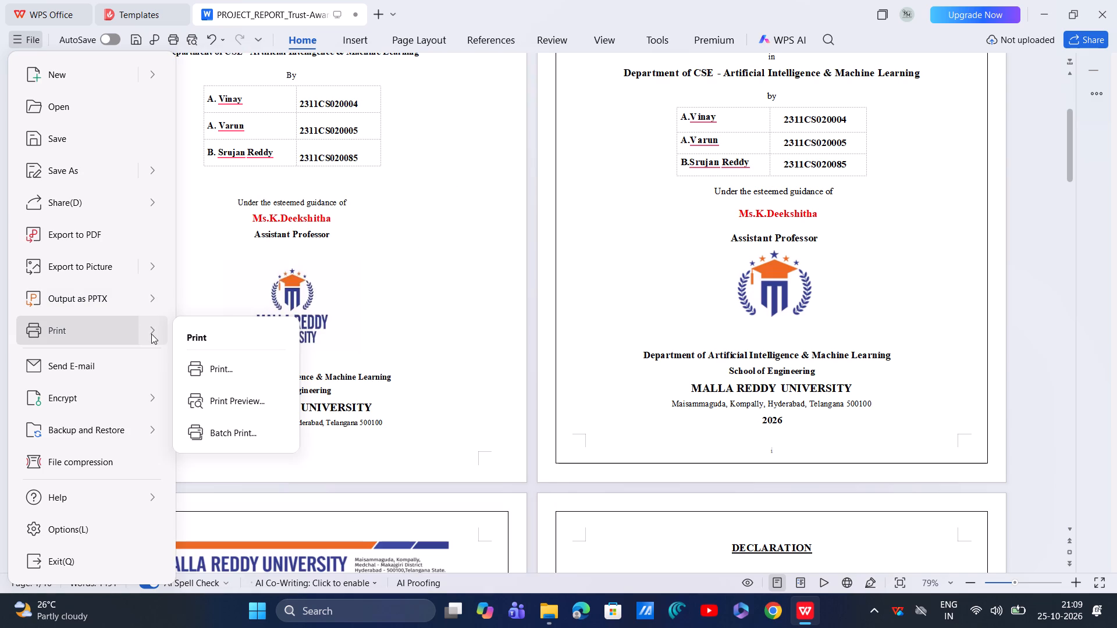
click(214, 401)
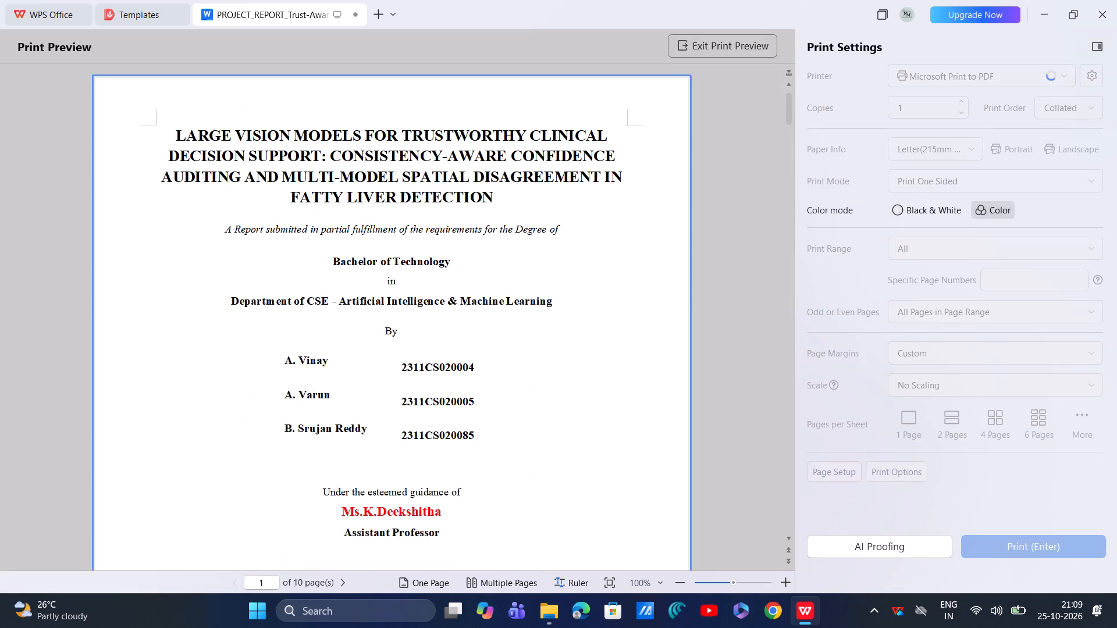
scroll(450, 384, down, 1)
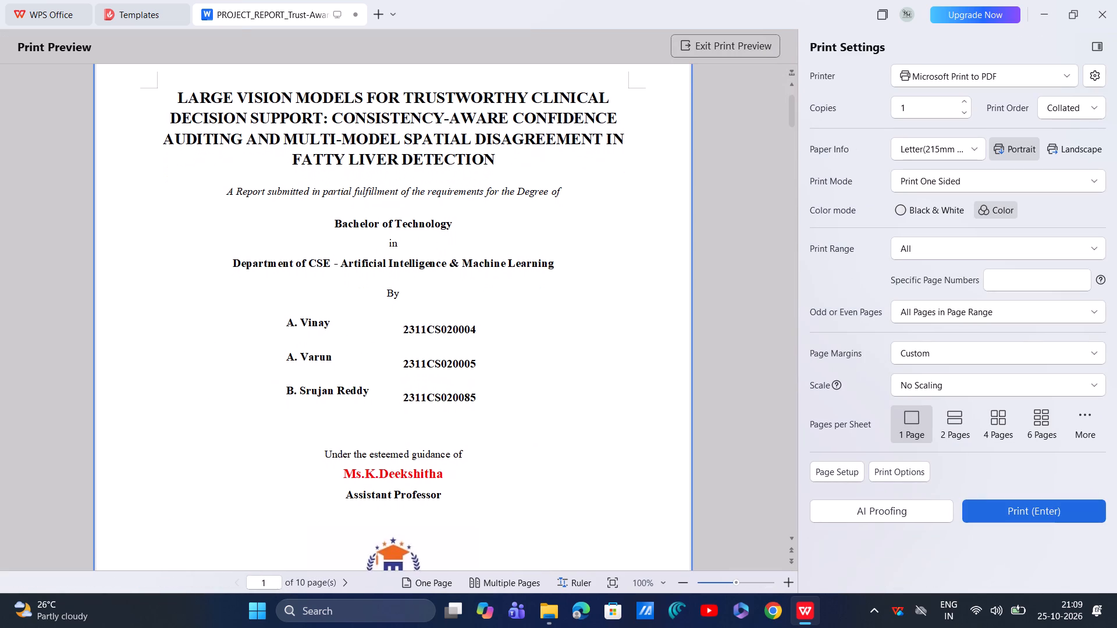
scroll(450, 384, down, 1)
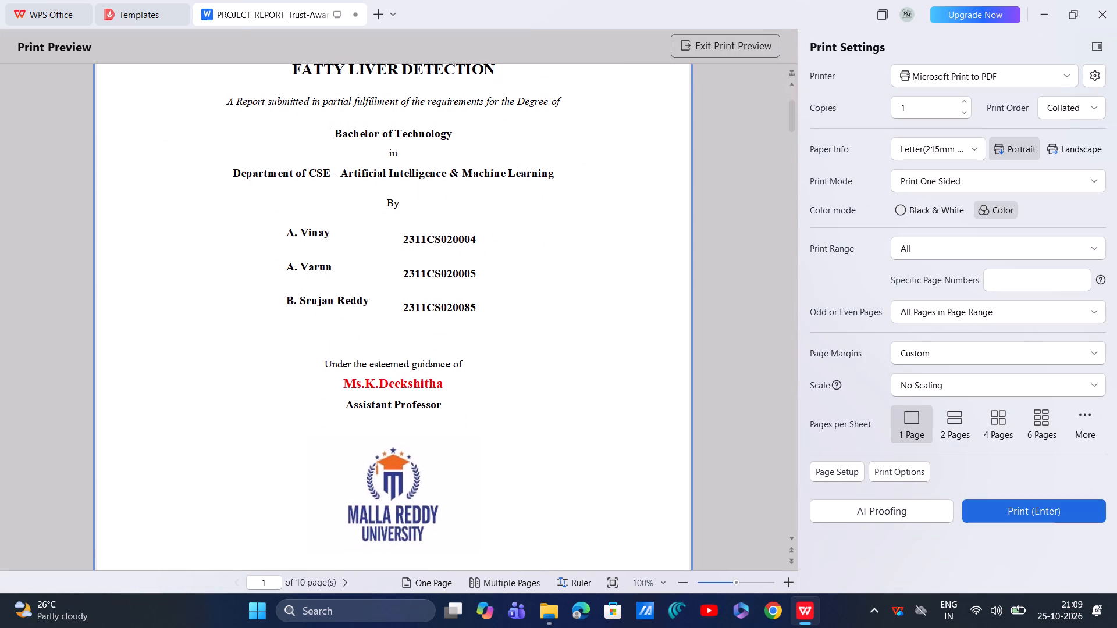
scroll(450, 384, down, 4)
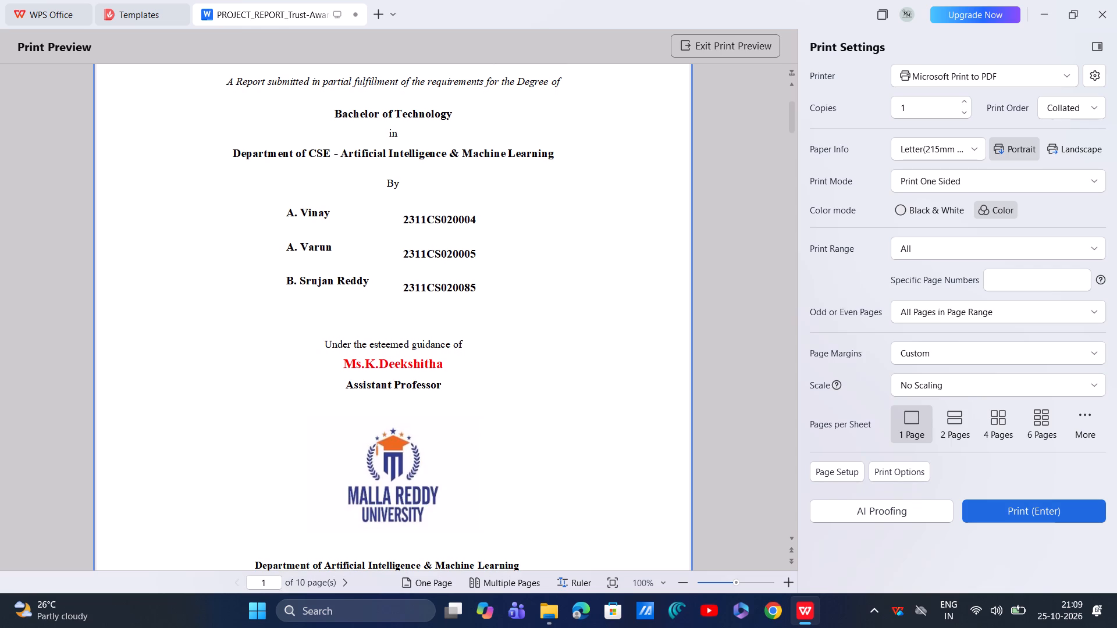
scroll(450, 384, down, 1)
click(751, 41)
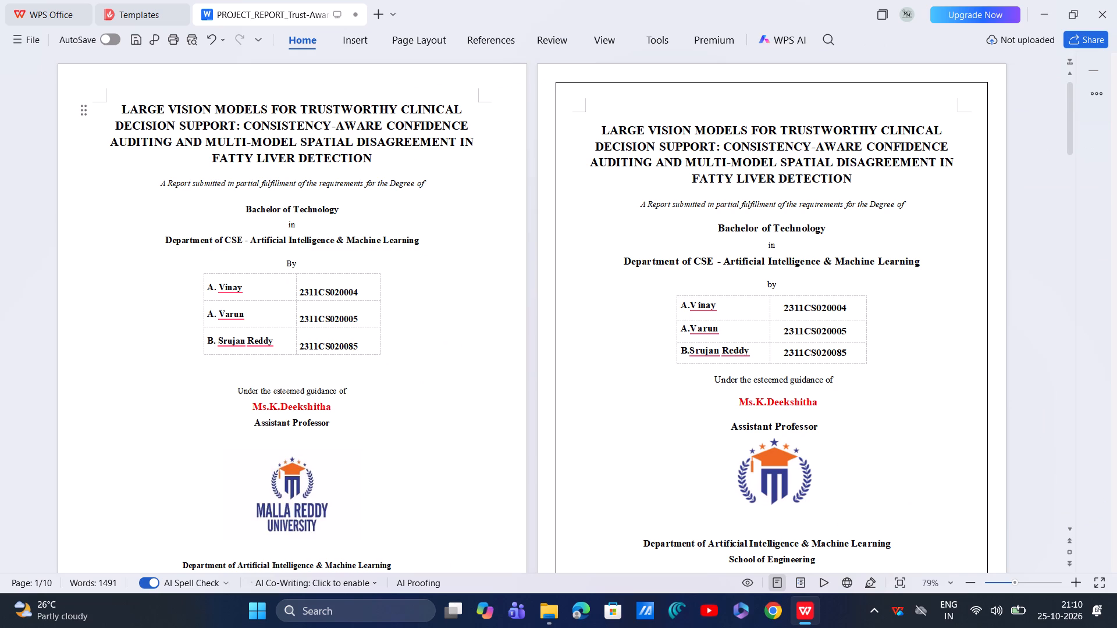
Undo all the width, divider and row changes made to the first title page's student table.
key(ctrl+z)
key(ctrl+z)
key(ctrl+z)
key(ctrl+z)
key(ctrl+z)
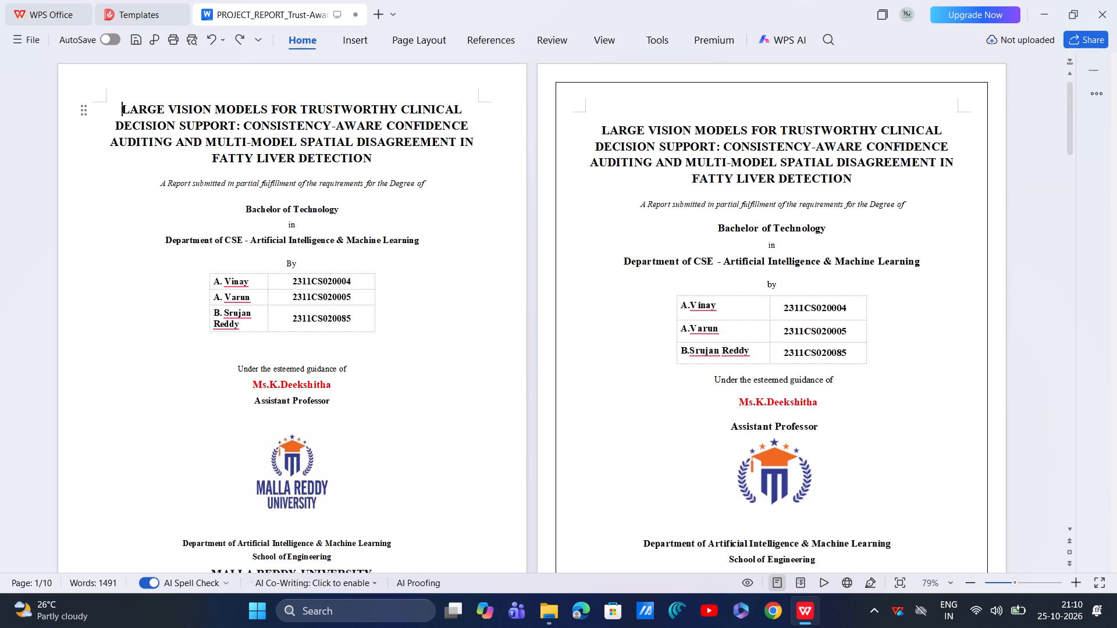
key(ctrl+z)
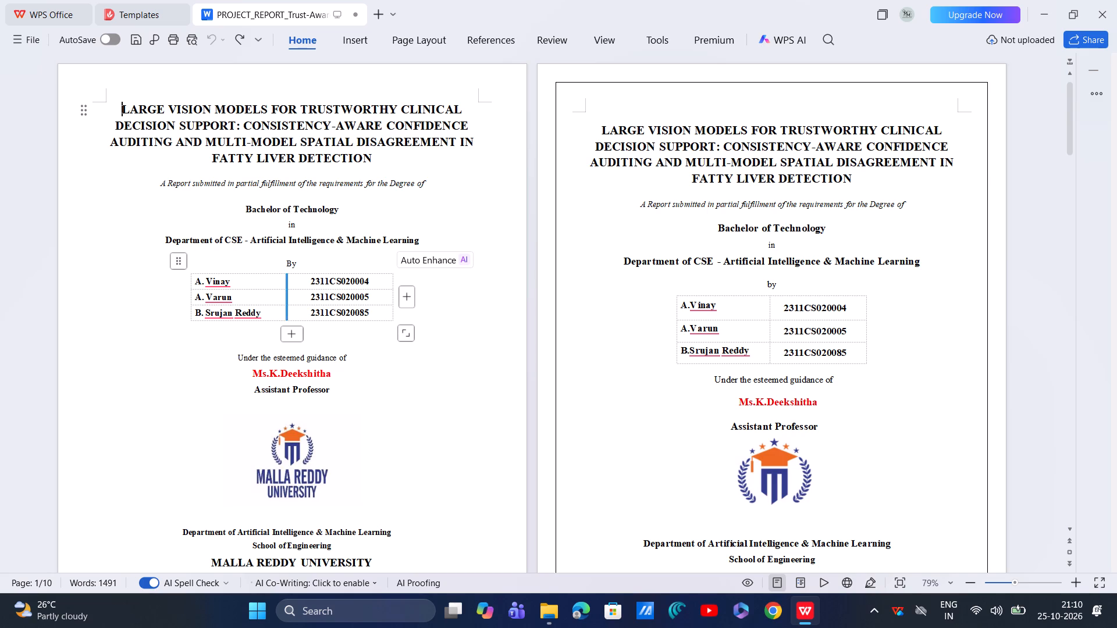
Adjust the divider between the name and roll-number columns in the first title page's student table.
click(287, 291)
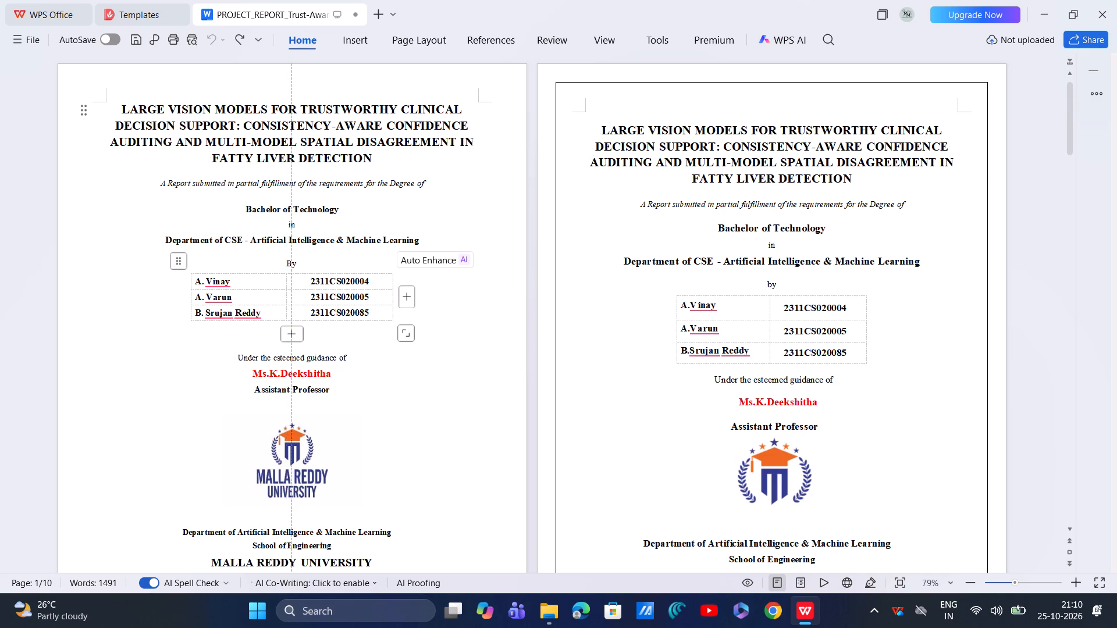
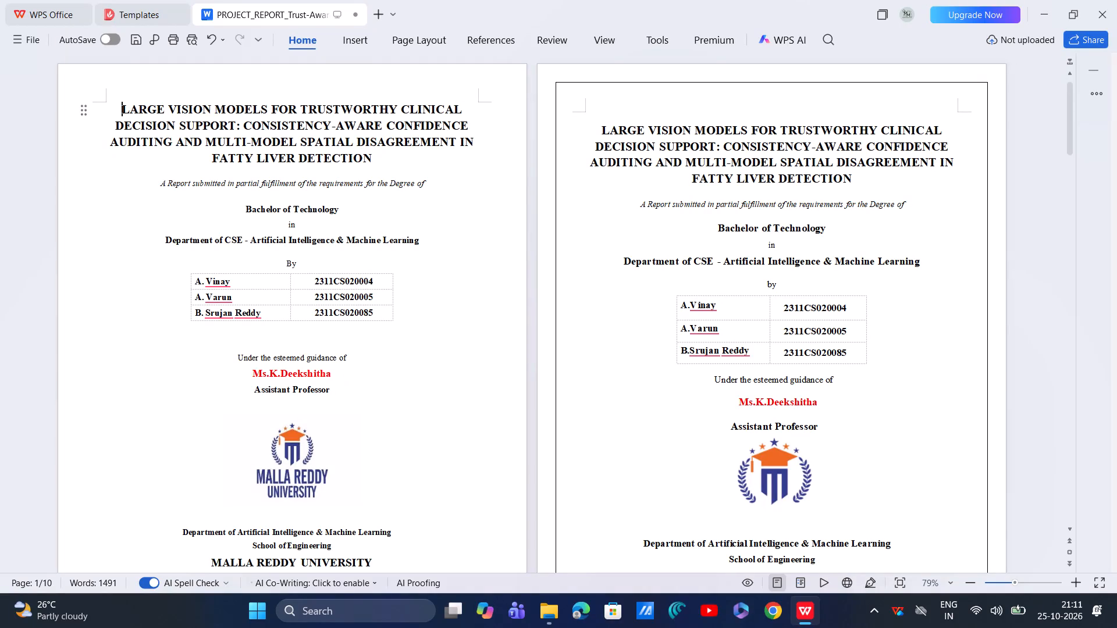
Export the full project report, pages 1 to 10, as a PDF into its source folder.
click(21, 38)
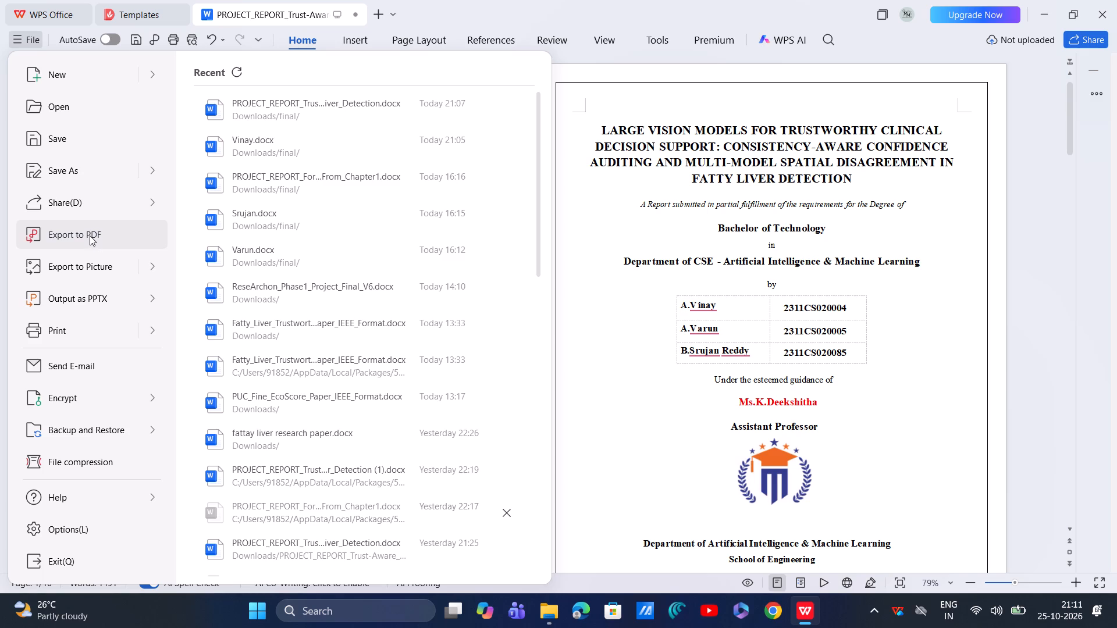
click(90, 235)
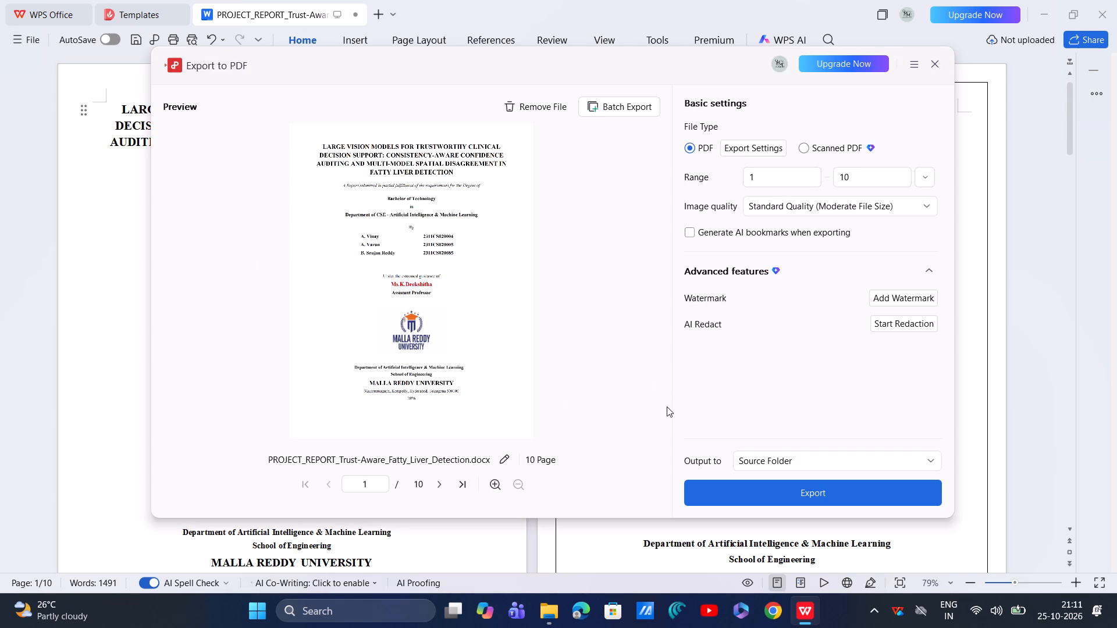
click(794, 497)
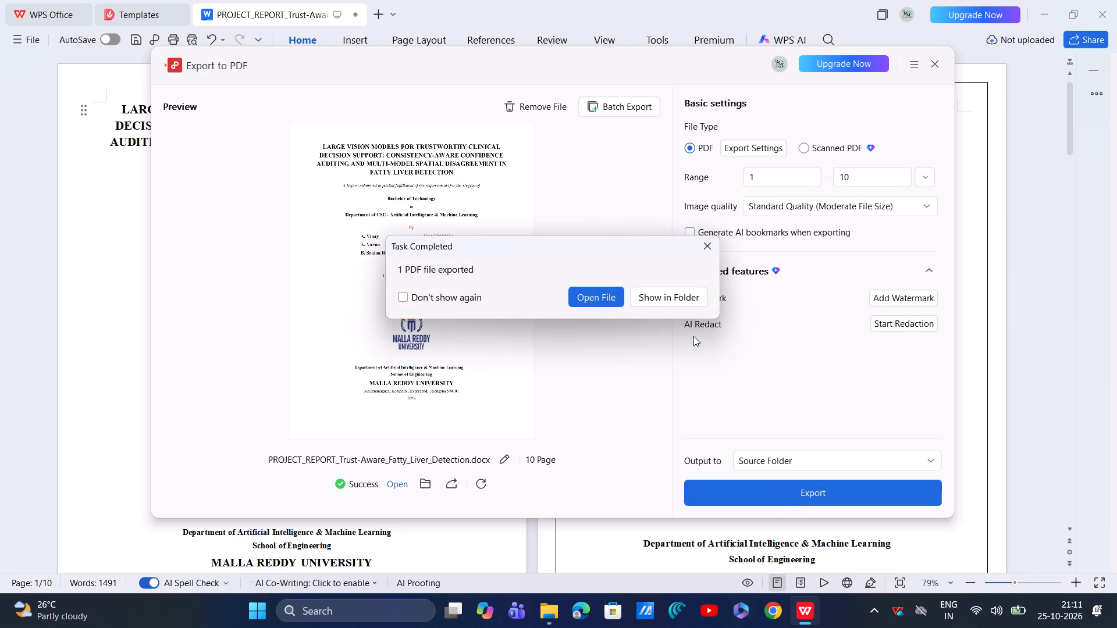
Open the exported report PDF, examine the title page's student table and the following pages, and close the PDF and export window.
click(597, 300)
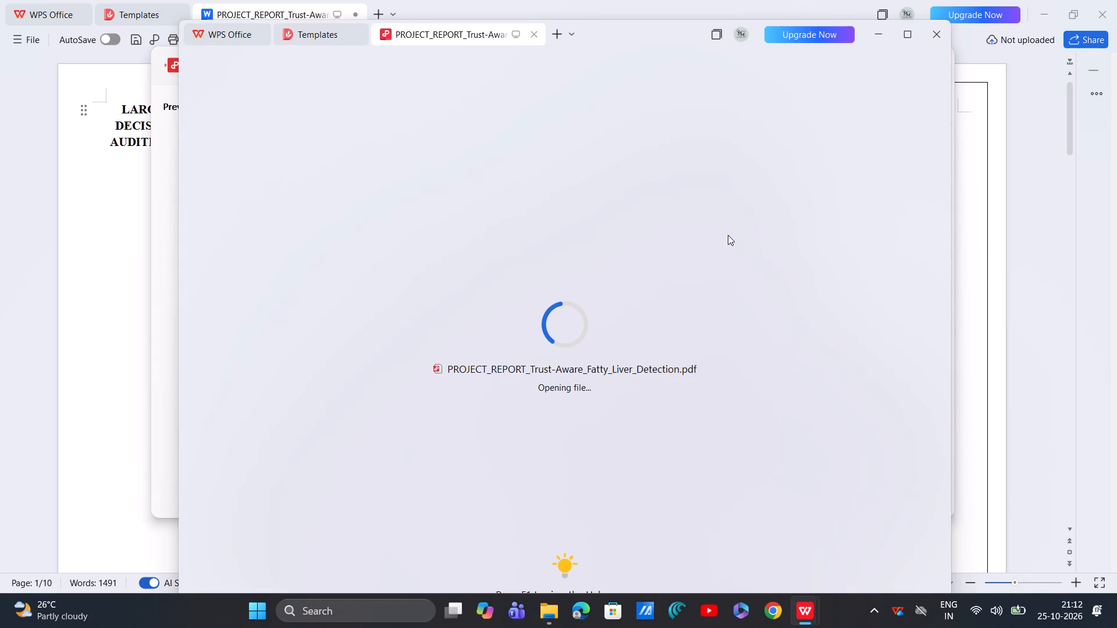
ctrl+scroll(642, 262, down, 2)
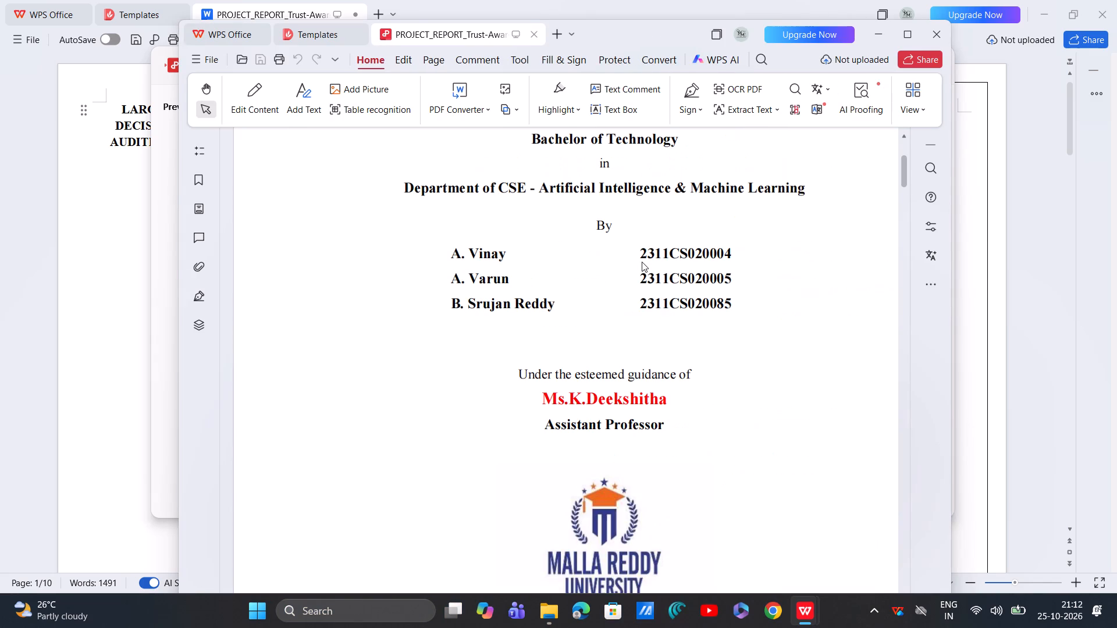
ctrl+scroll(642, 262, down, 1)
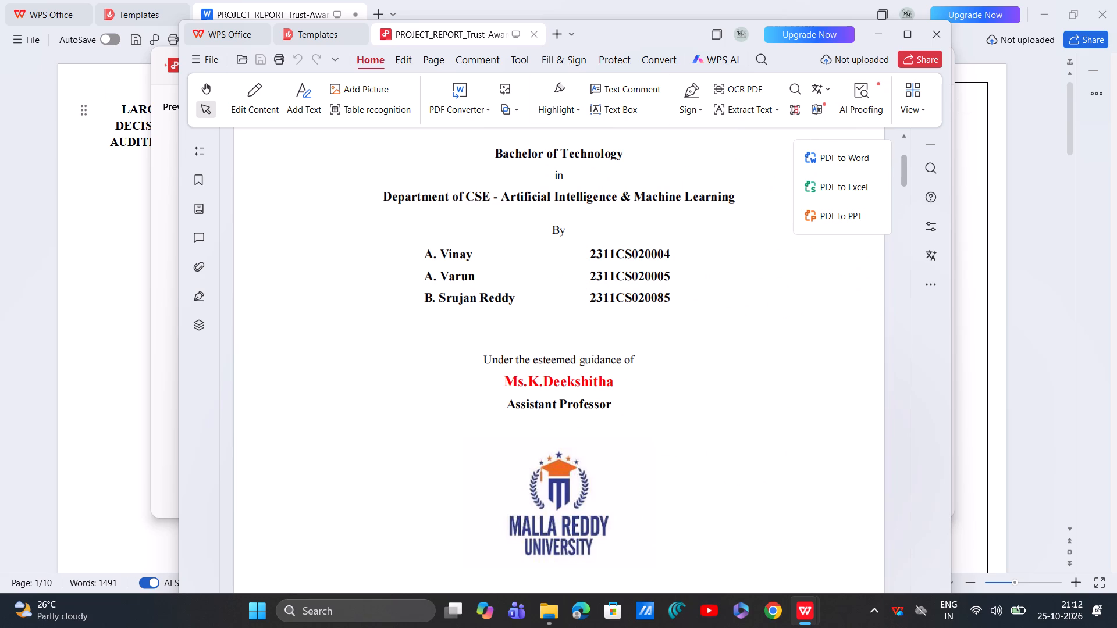
scroll(757, 371, up, 1)
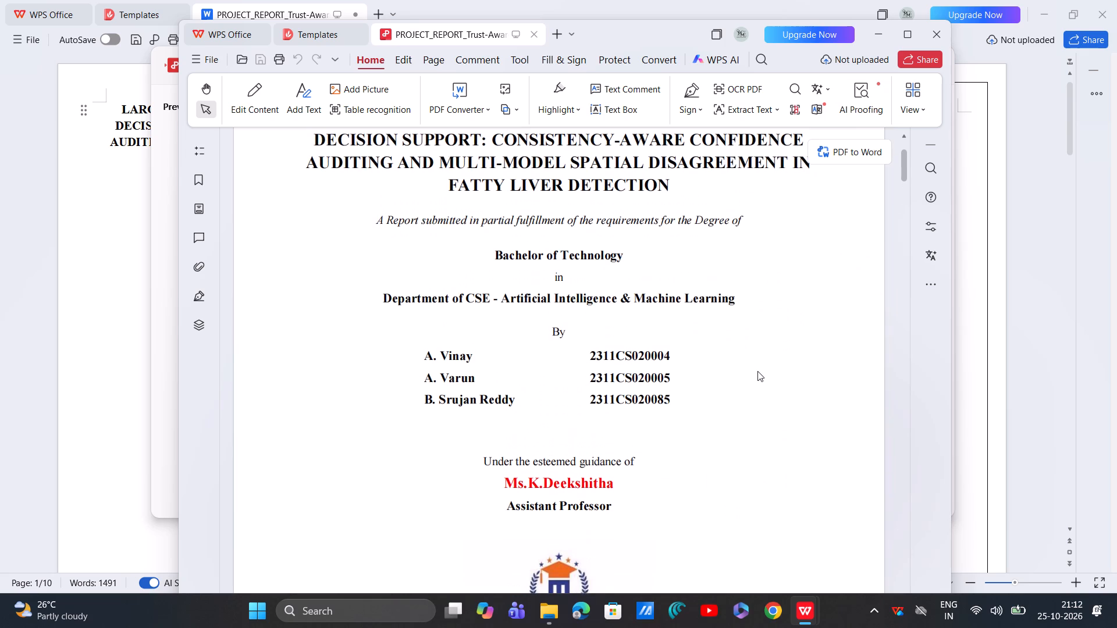
scroll(757, 371, up, 1)
ctrl+scroll(757, 371, down, 2)
scroll(757, 371, down, 1)
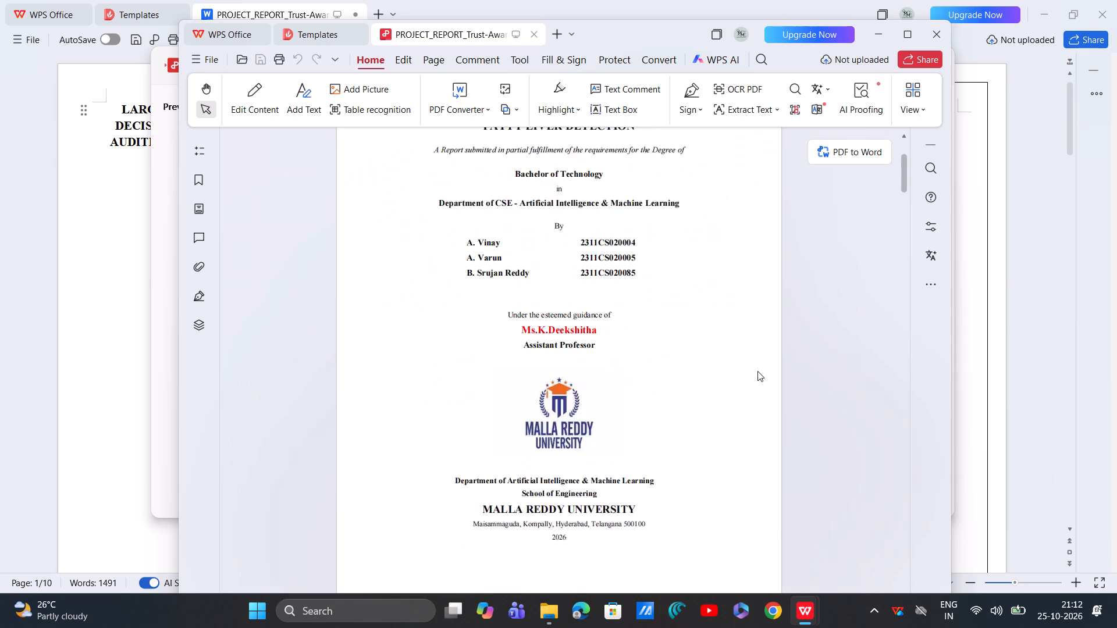
scroll(757, 371, down, 2)
scroll(757, 371, up, 1)
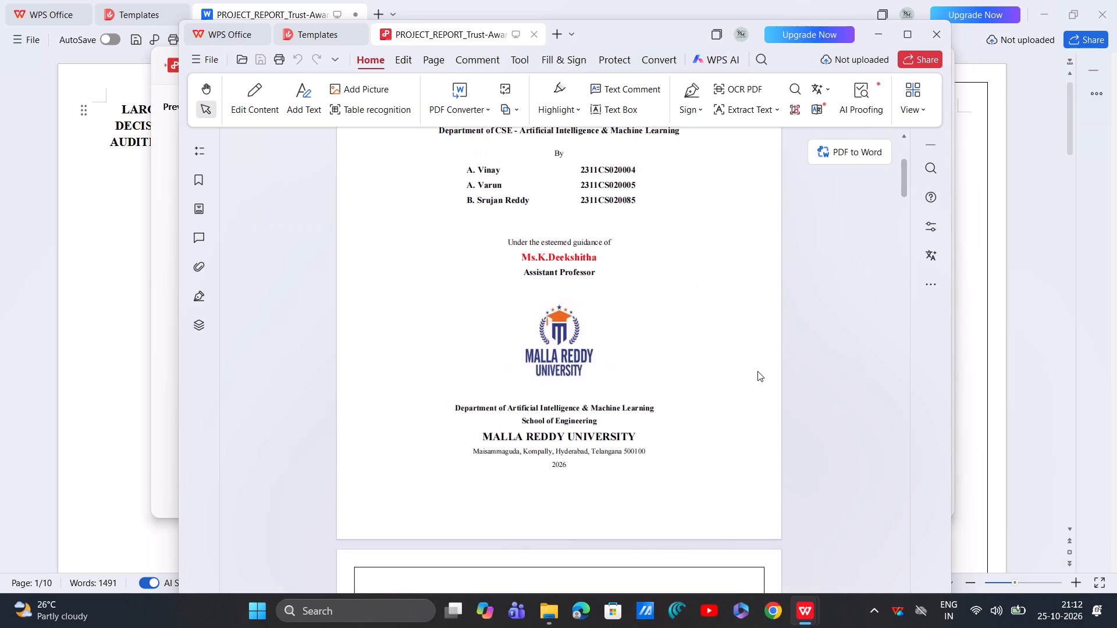
scroll(757, 371, up, 2)
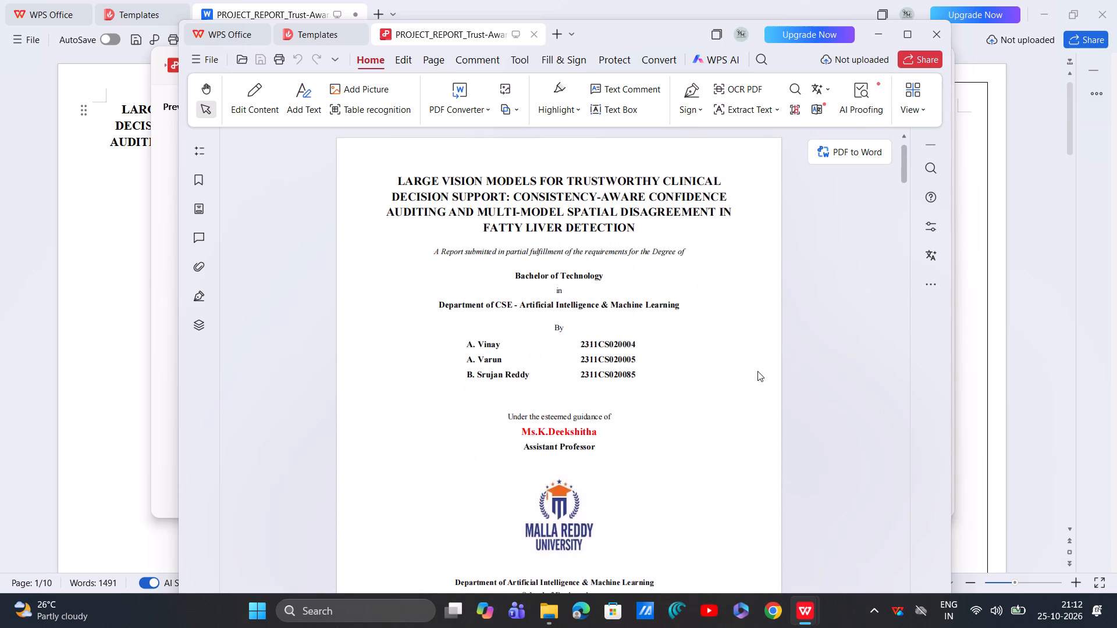
scroll(757, 371, down, 19)
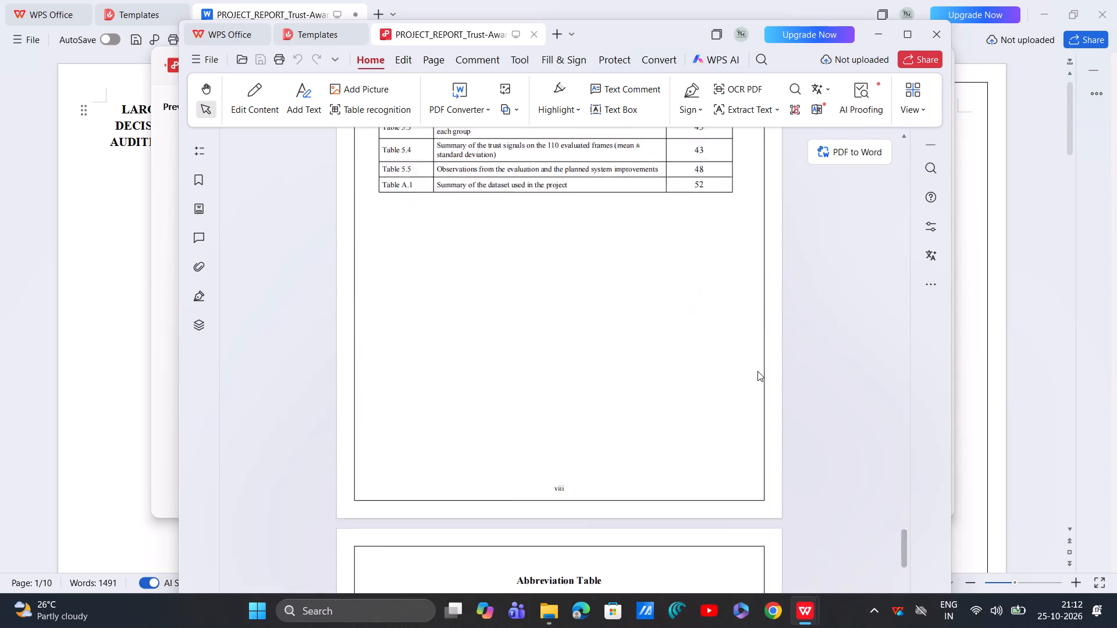
scroll(757, 371, down, 12)
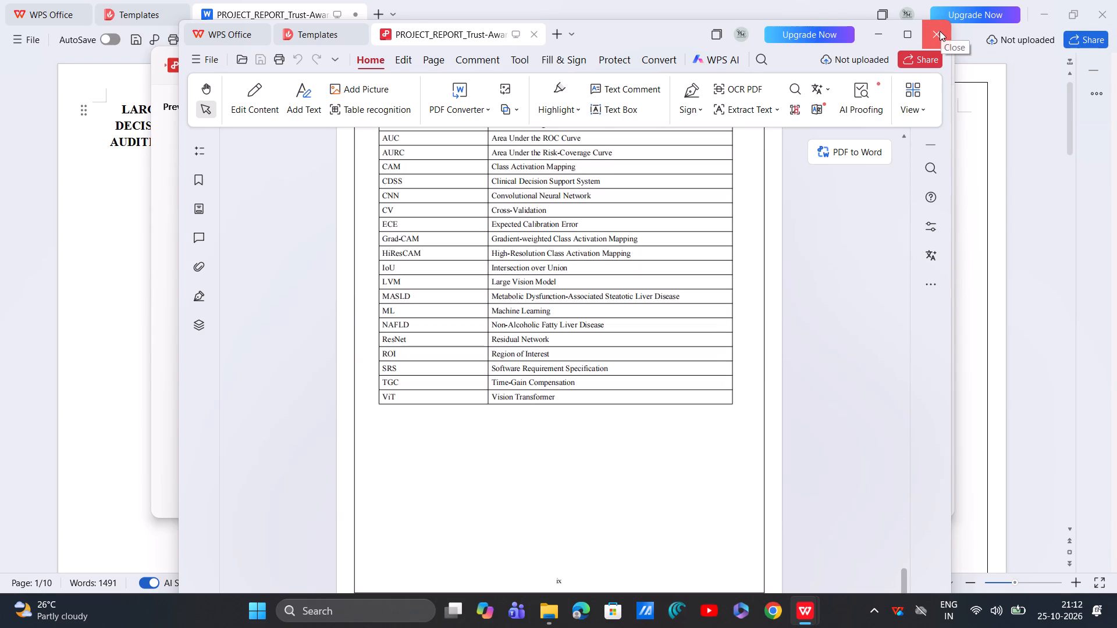
click(940, 31)
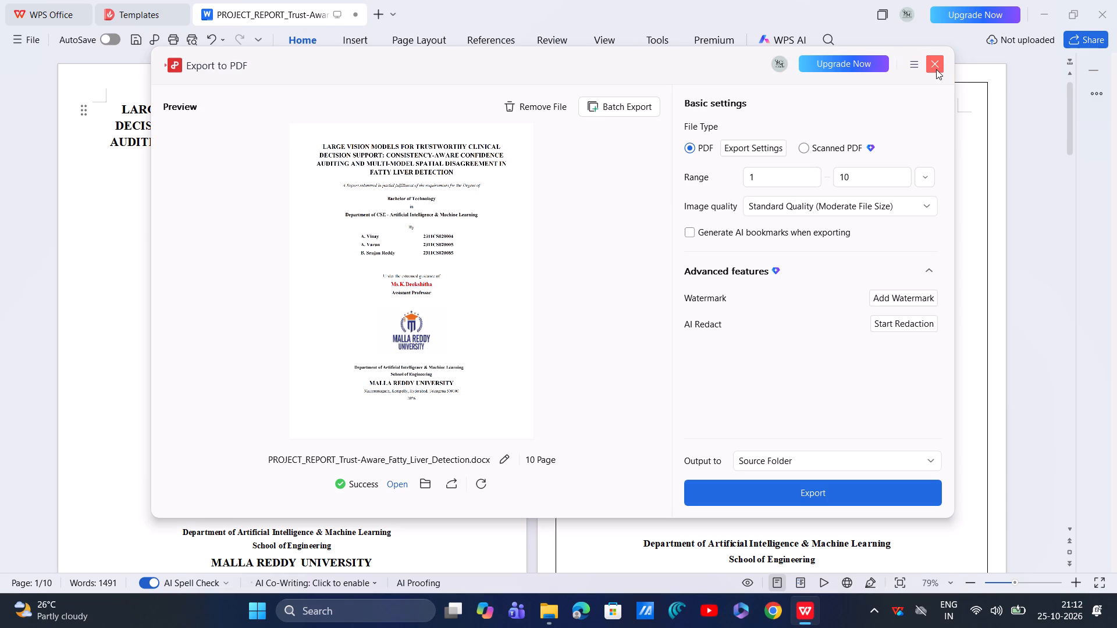
click(936, 69)
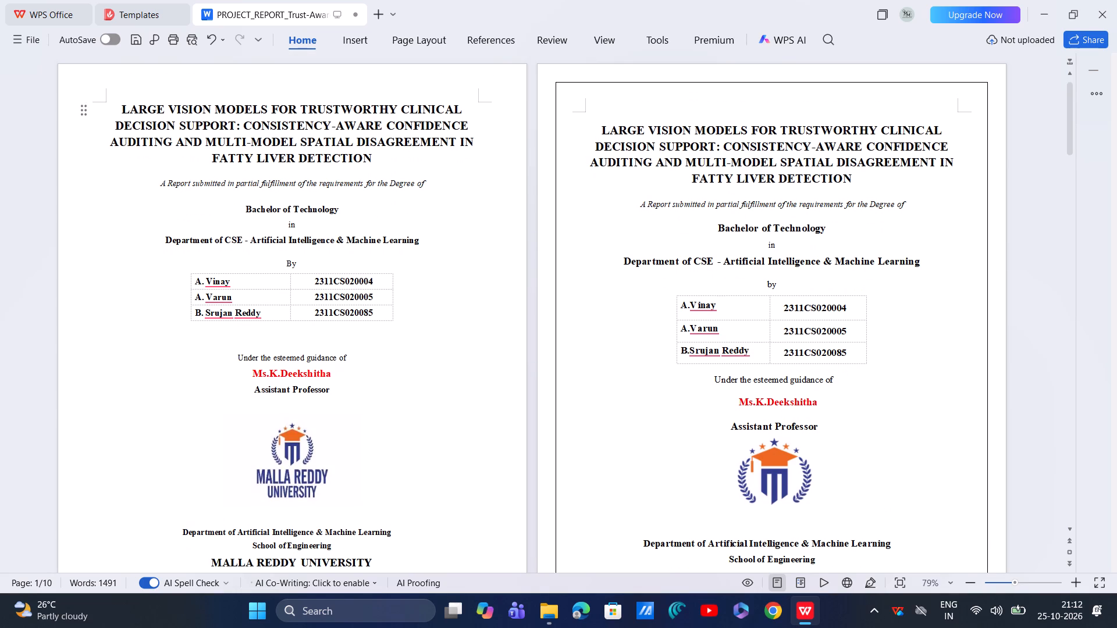
Save the changes to the project report document, close it, and exit WPS Office.
click(120, 108)
click(694, 178)
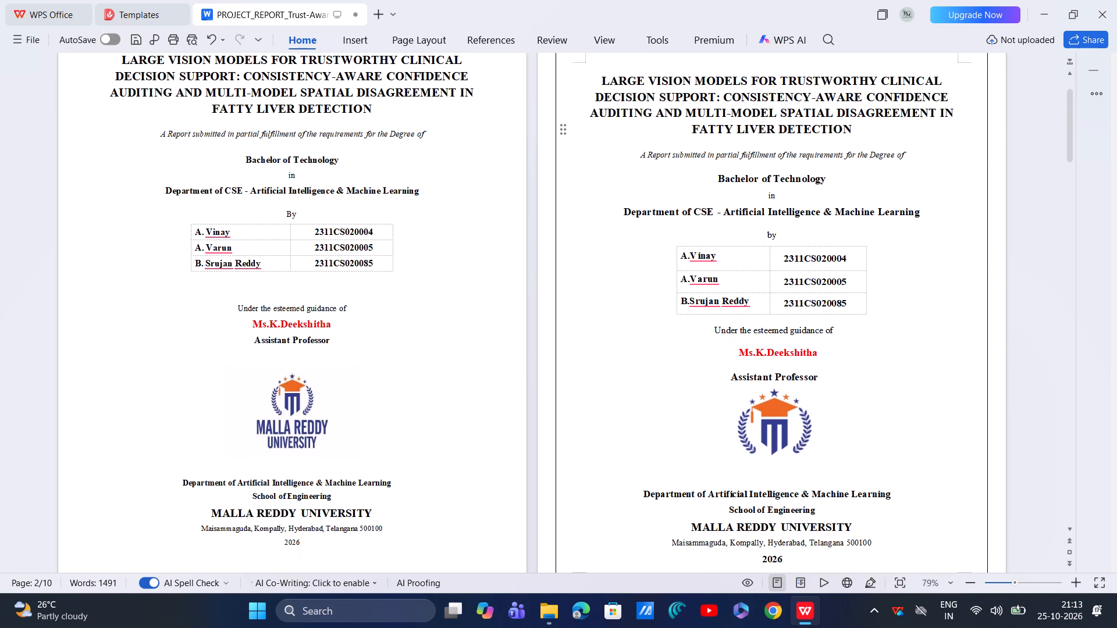
scroll(430, 320, up, 1)
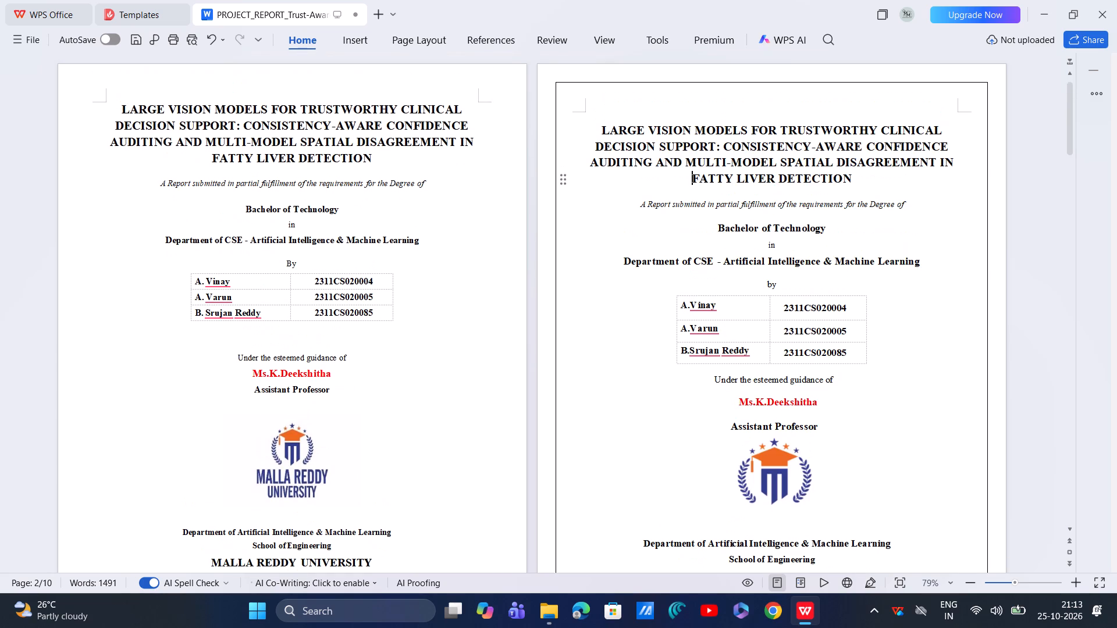
scroll(430, 320, up, 1)
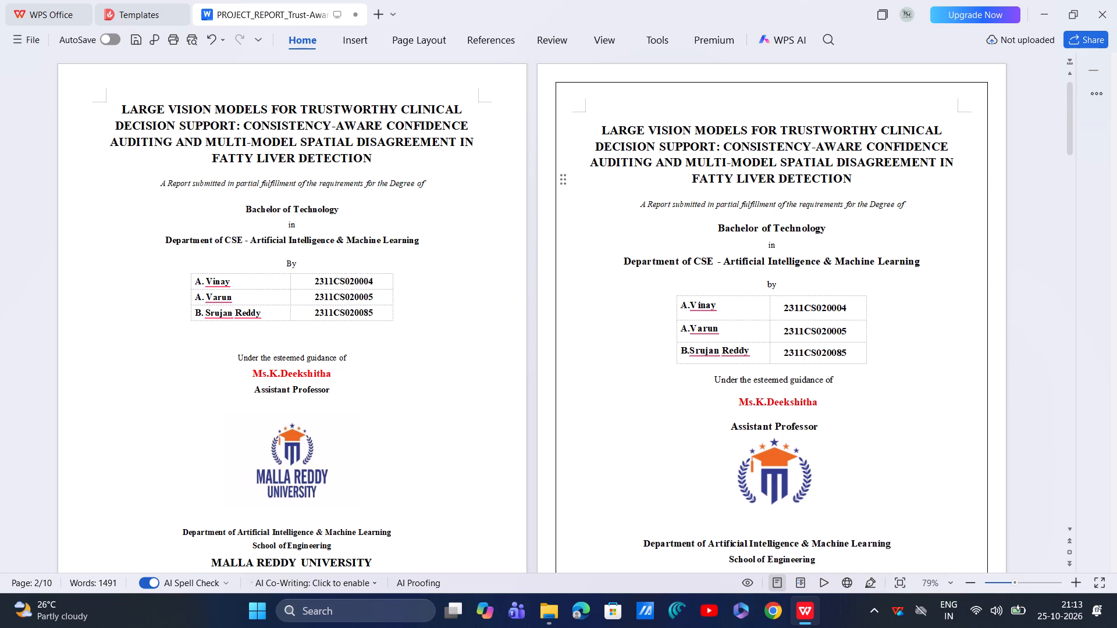
scroll(528, 434, down, 2)
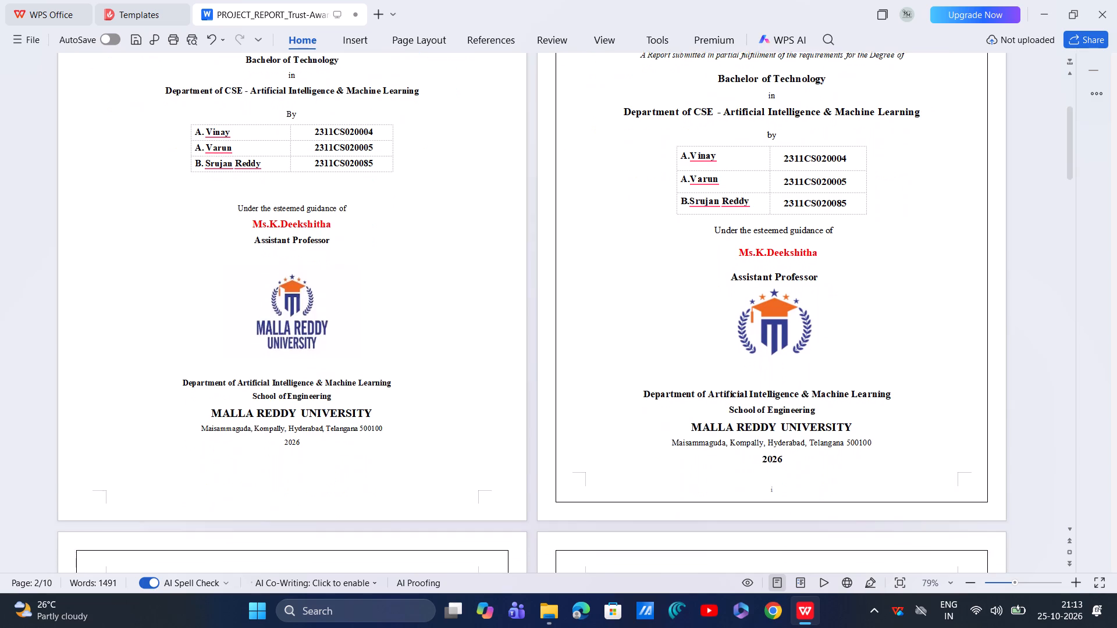
scroll(528, 434, down, 1)
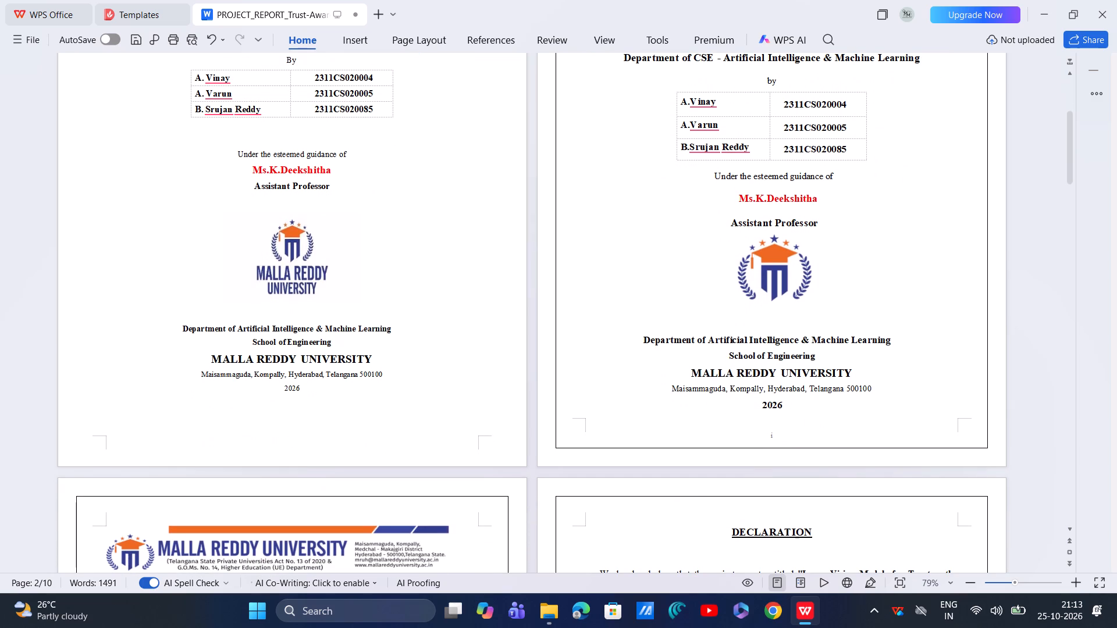
click(355, 14)
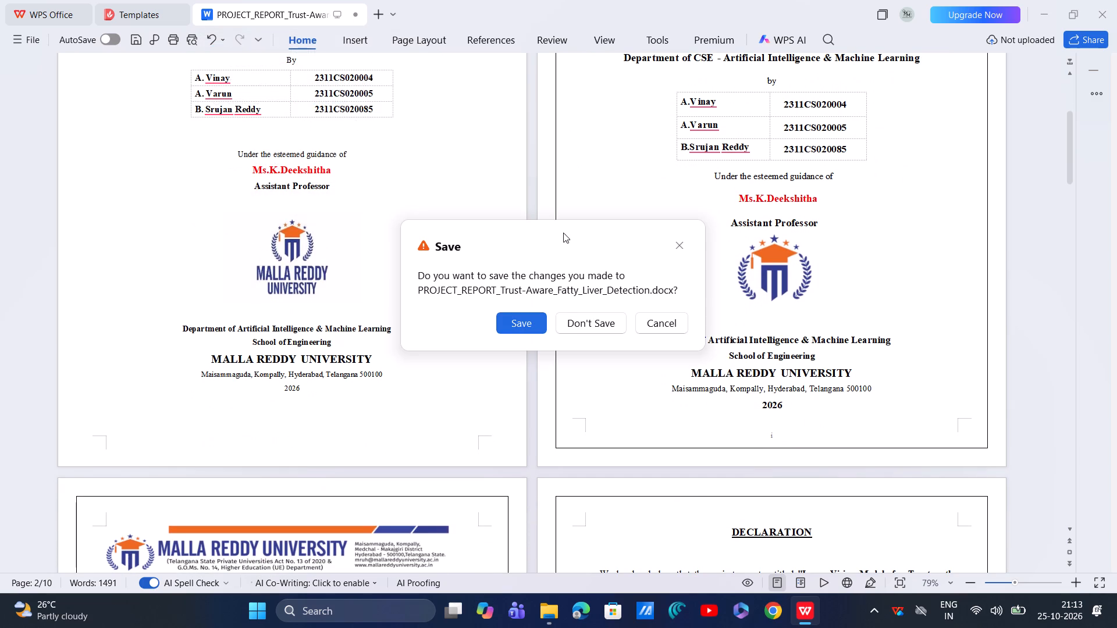
click(527, 320)
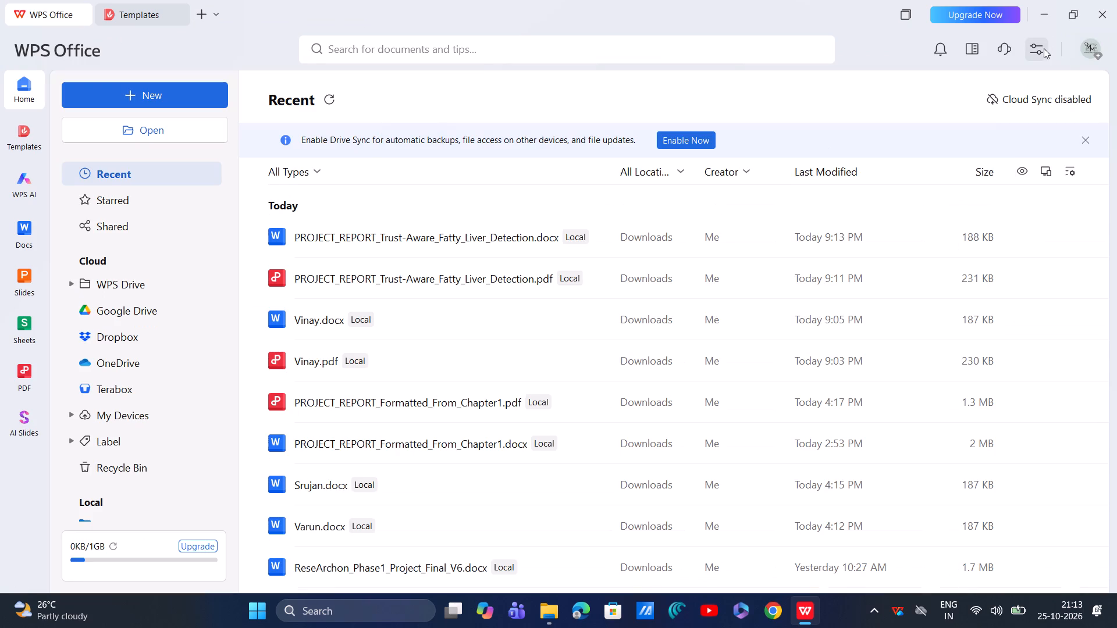
click(1104, 12)
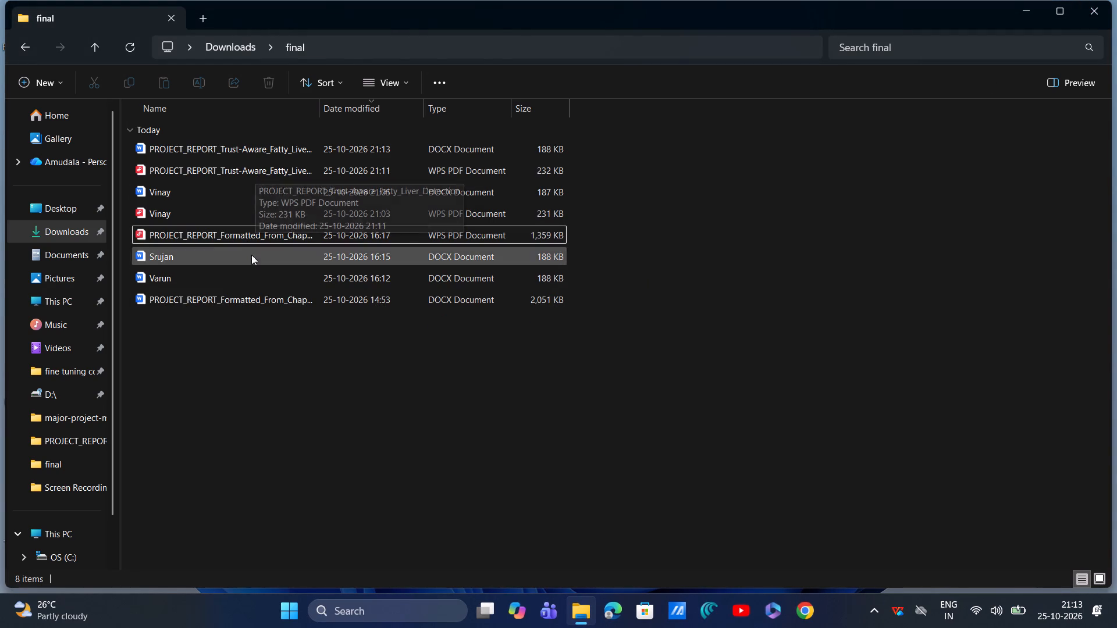
Open the individual copy Srujan.docx from the final folder in Downloads.
double_click(184, 258)
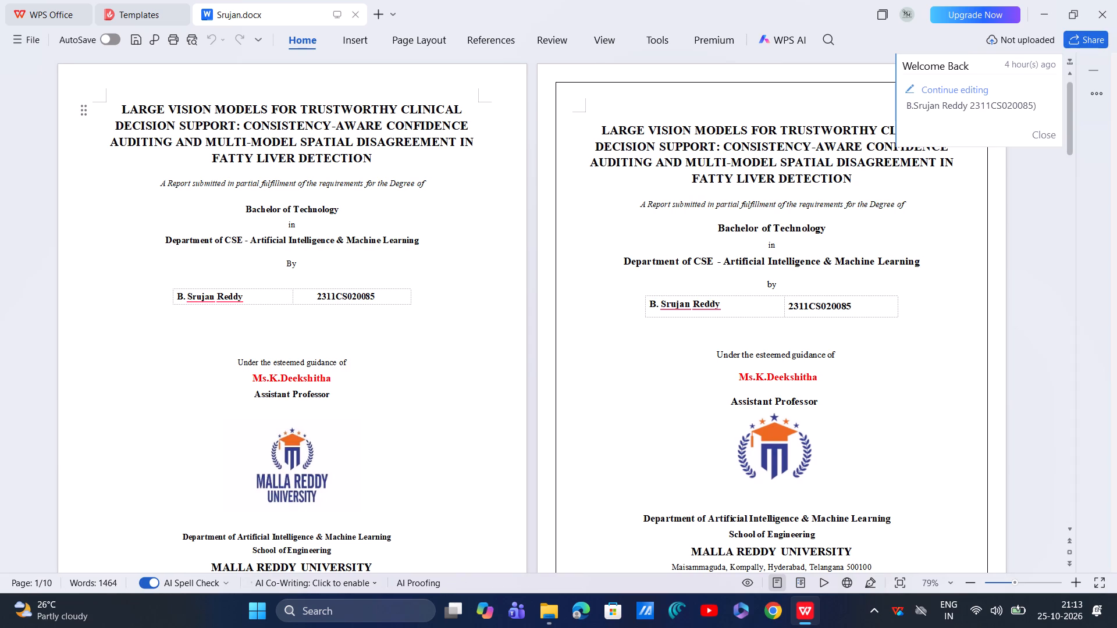
Narrow the student name and roll number table on the first title page, keeping its column divider near the page centre.
scroll(536, 272, down, 1)
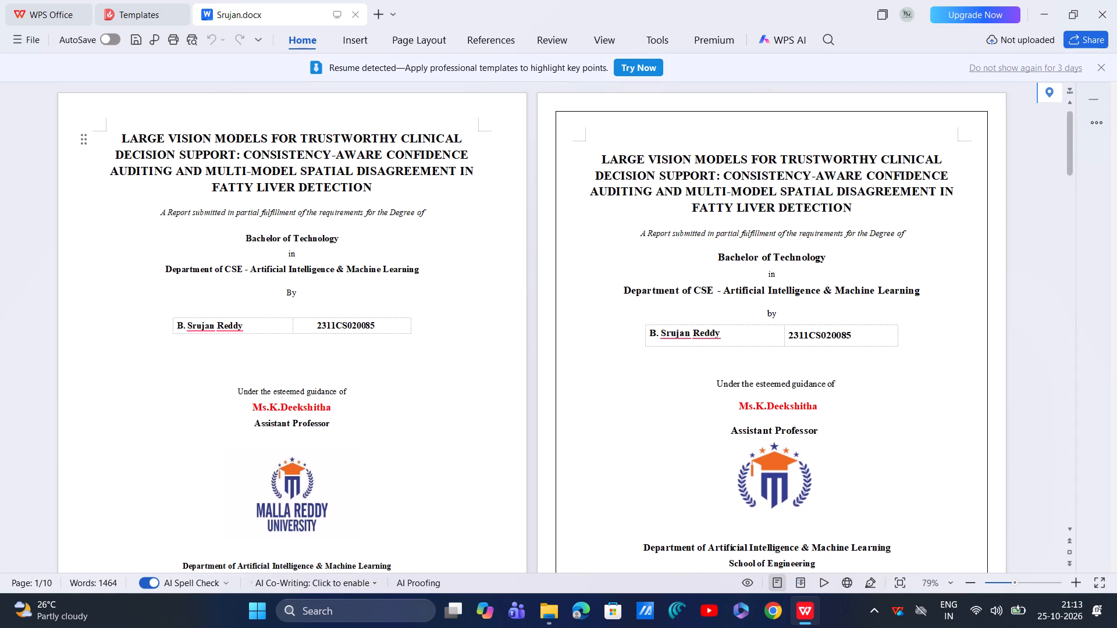
scroll(536, 272, down, 1)
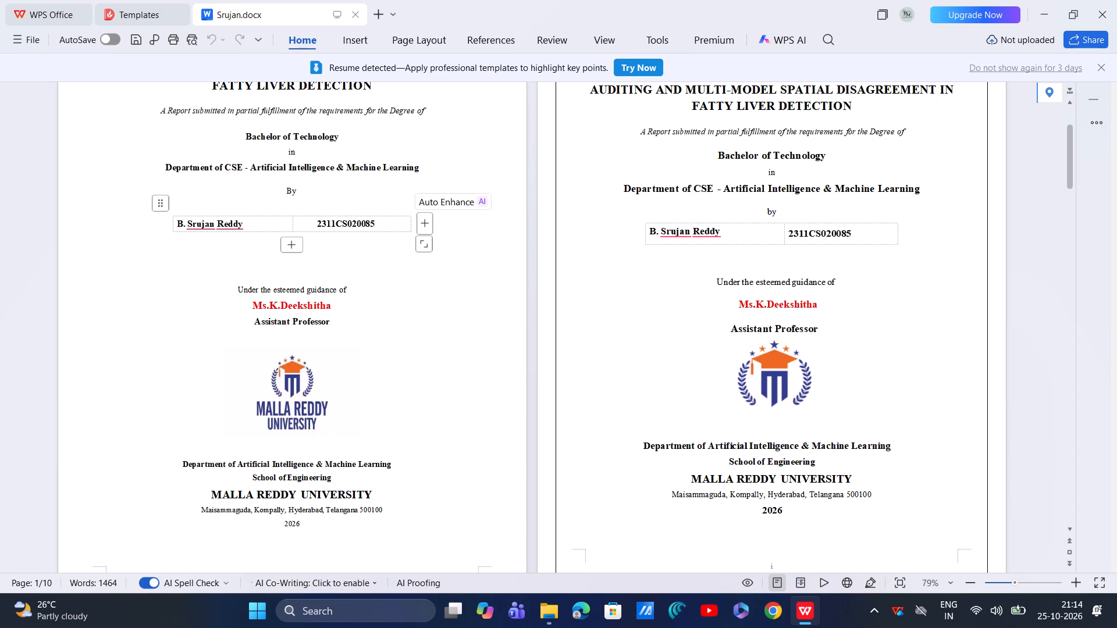
drag(173, 223, 189, 226)
drag(189, 226, 189, 227)
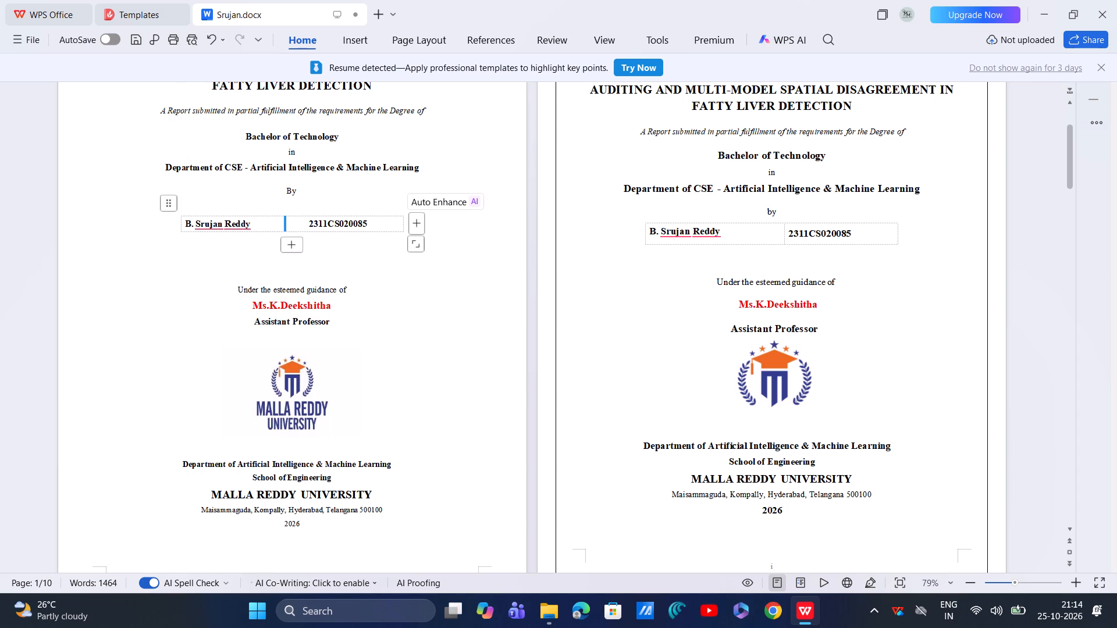
drag(285, 226, 289, 229)
drag(289, 229, 291, 230)
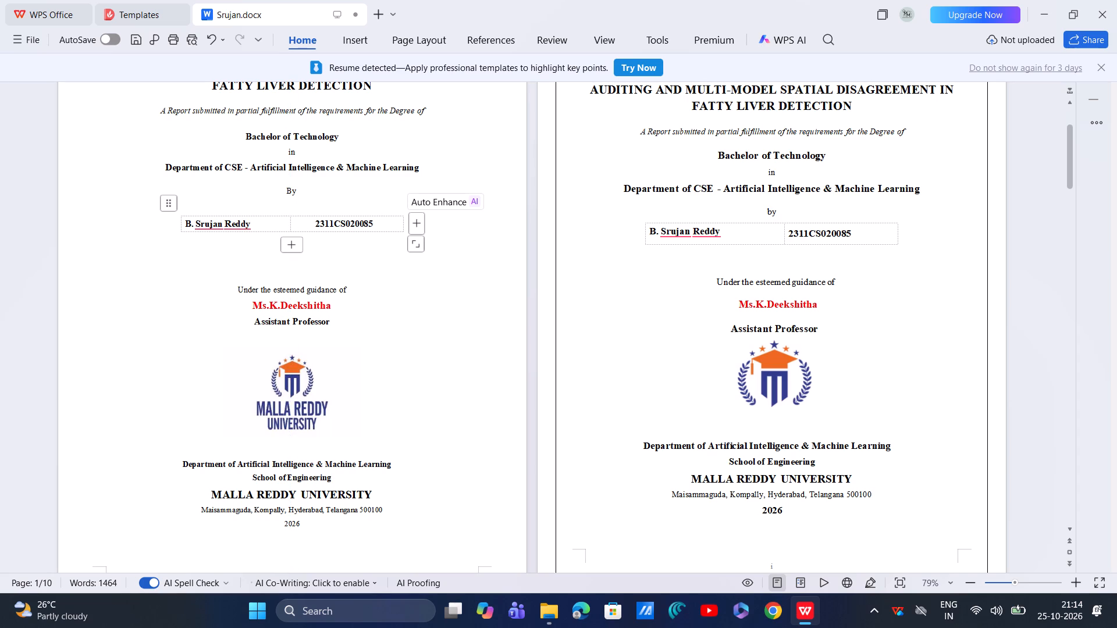
drag(182, 223, 187, 227)
drag(187, 227, 187, 226)
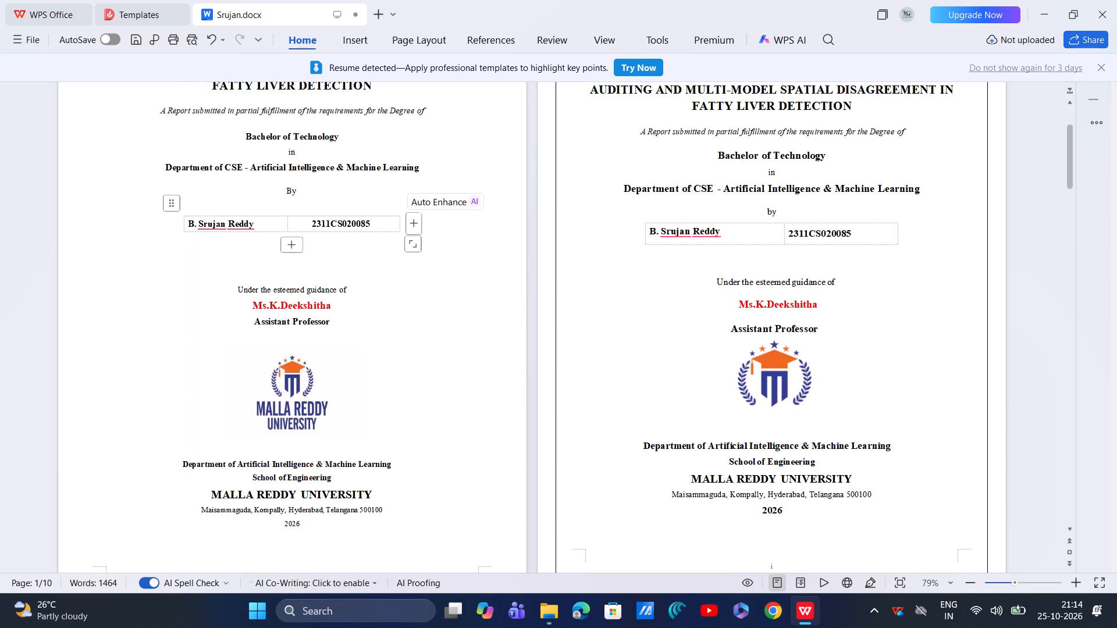
click(288, 224)
drag(185, 222, 194, 223)
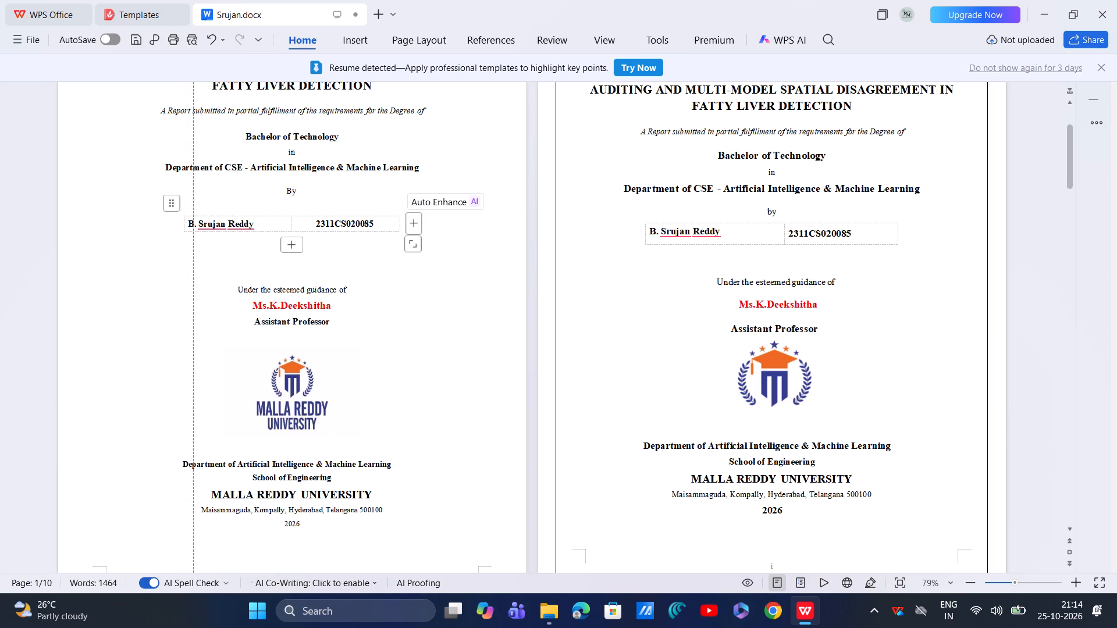
drag(194, 223, 193, 223)
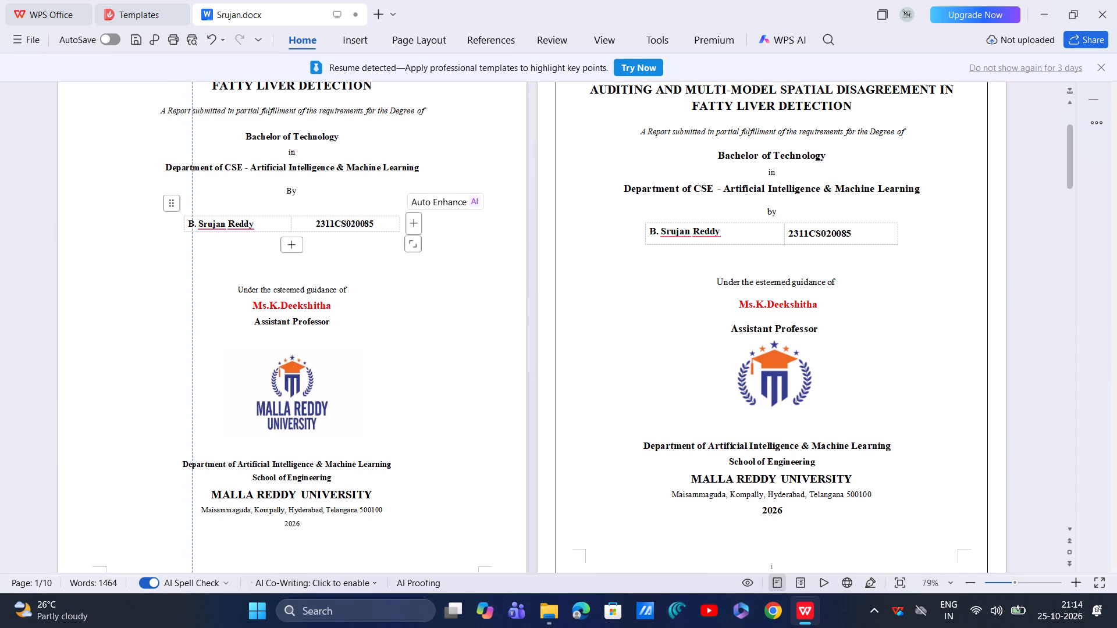
drag(193, 223, 193, 224)
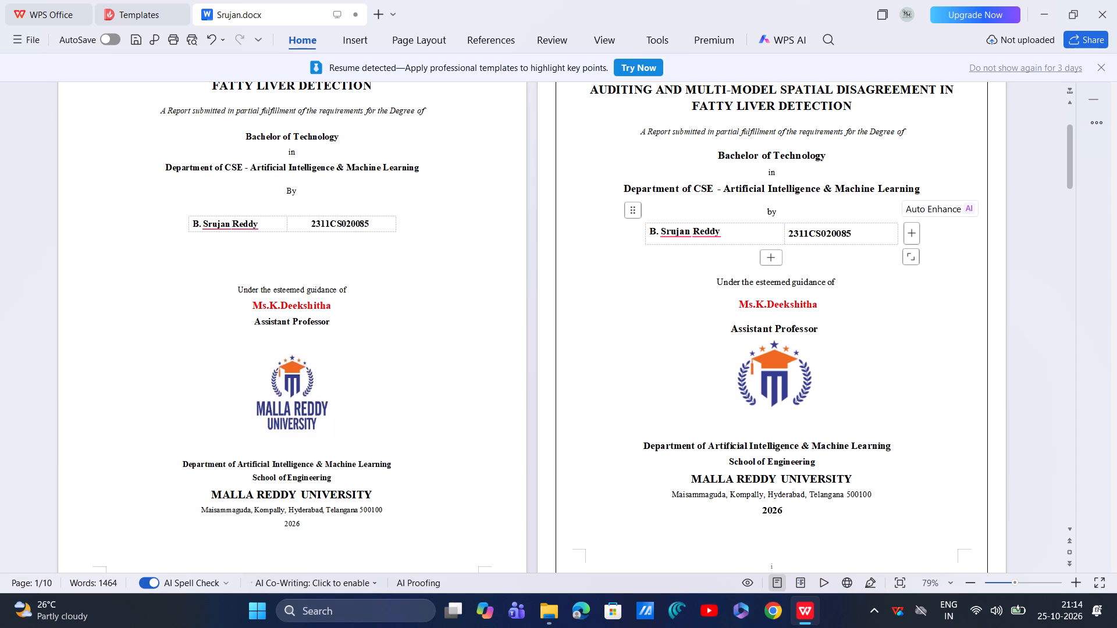
Narrow the student table on the second title page around a centred column divider, indenting the roll number with three leading spaces.
drag(646, 234, 673, 240)
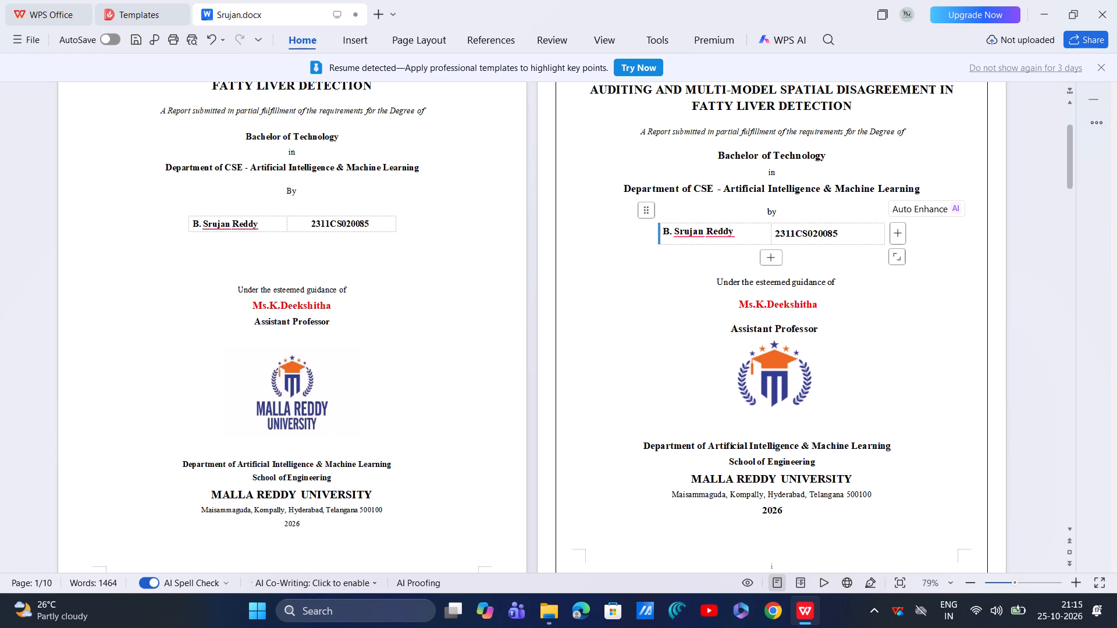
drag(659, 233, 673, 237)
drag(673, 237, 673, 237)
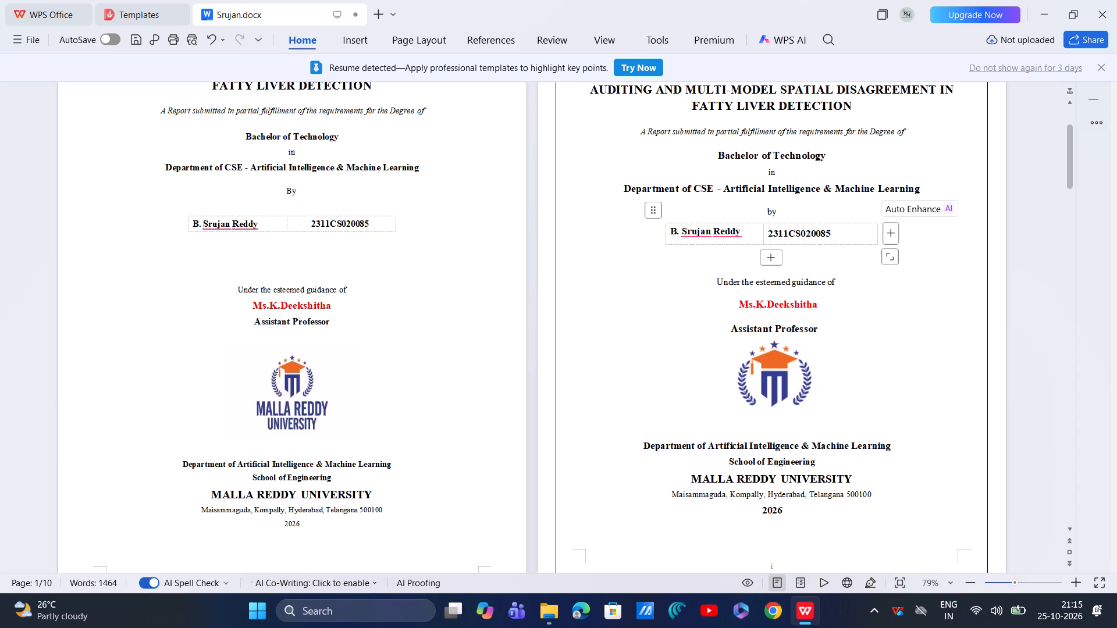
drag(763, 231, 773, 236)
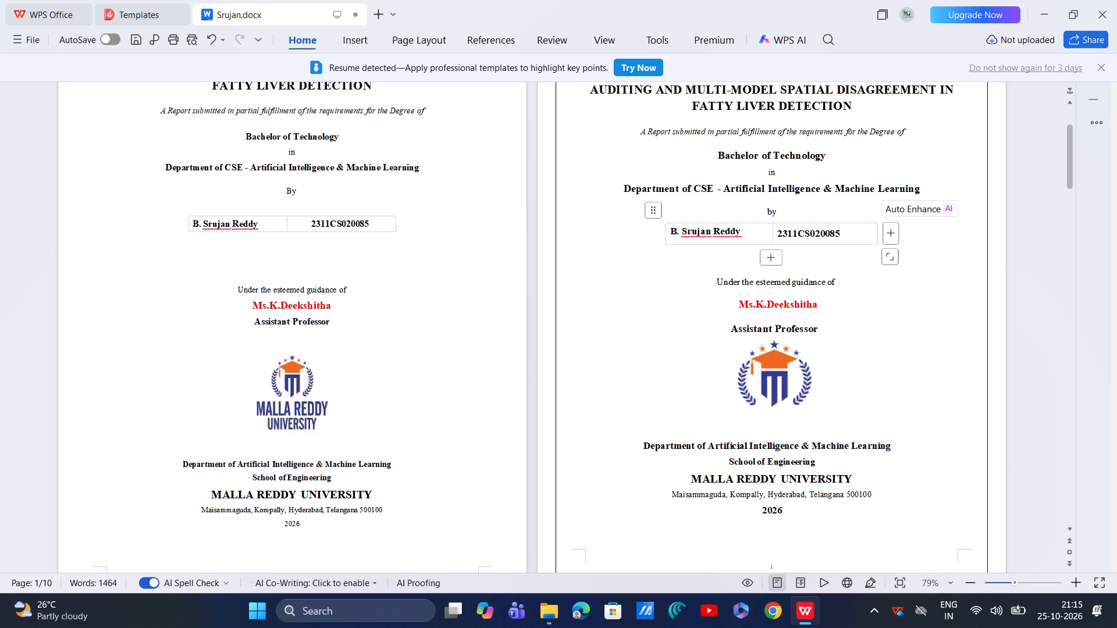
click(773, 231)
click(778, 233)
key(space)
key(space)
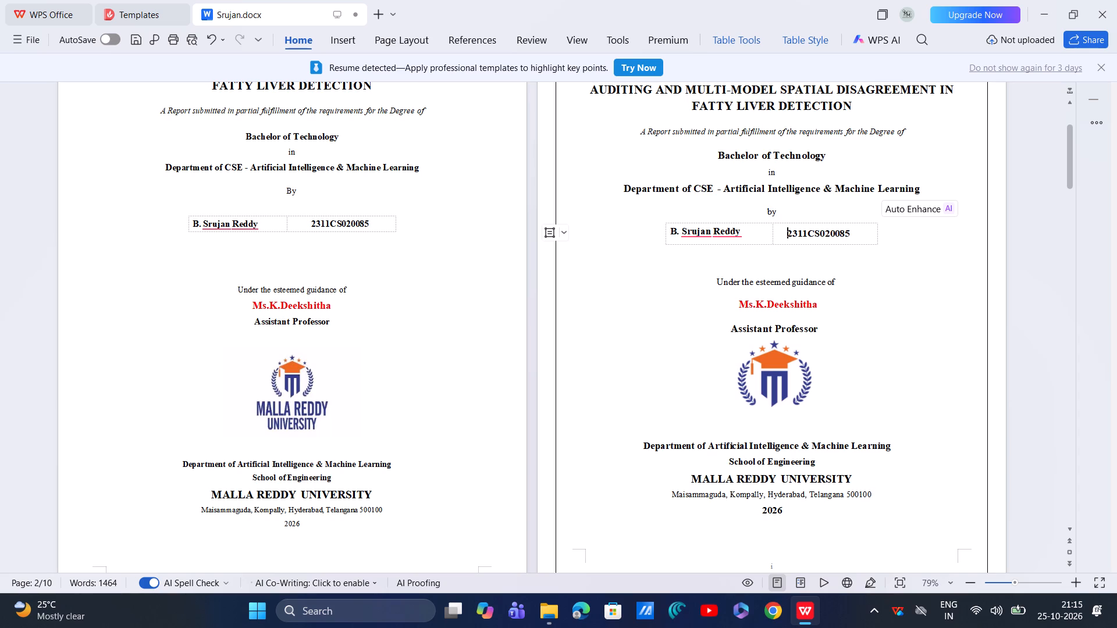
drag(667, 232, 671, 238)
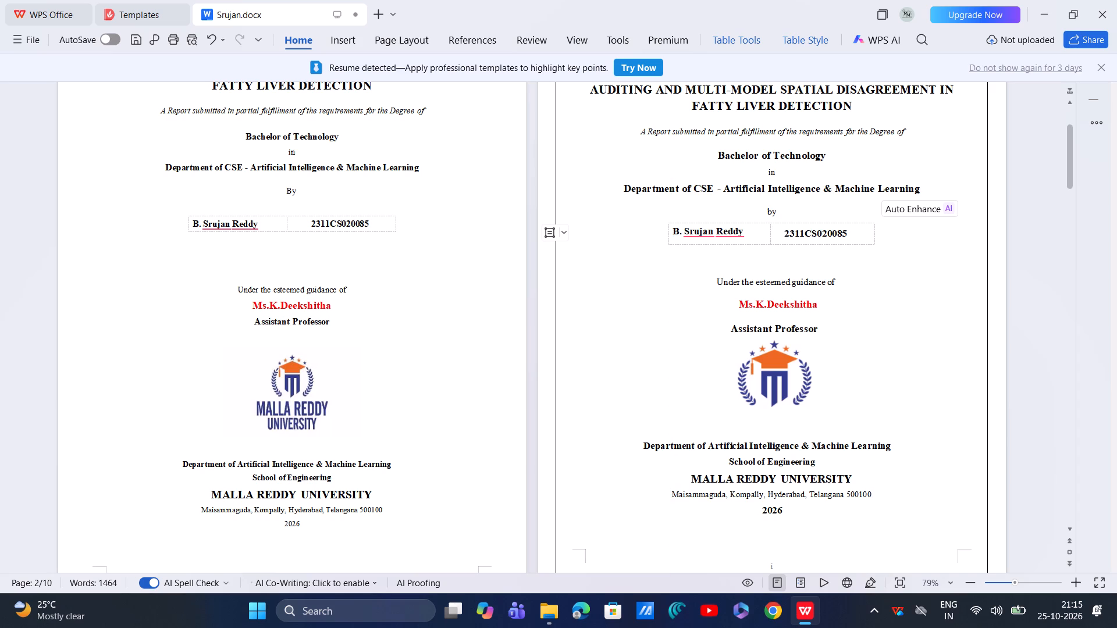
key(space)
click(814, 244)
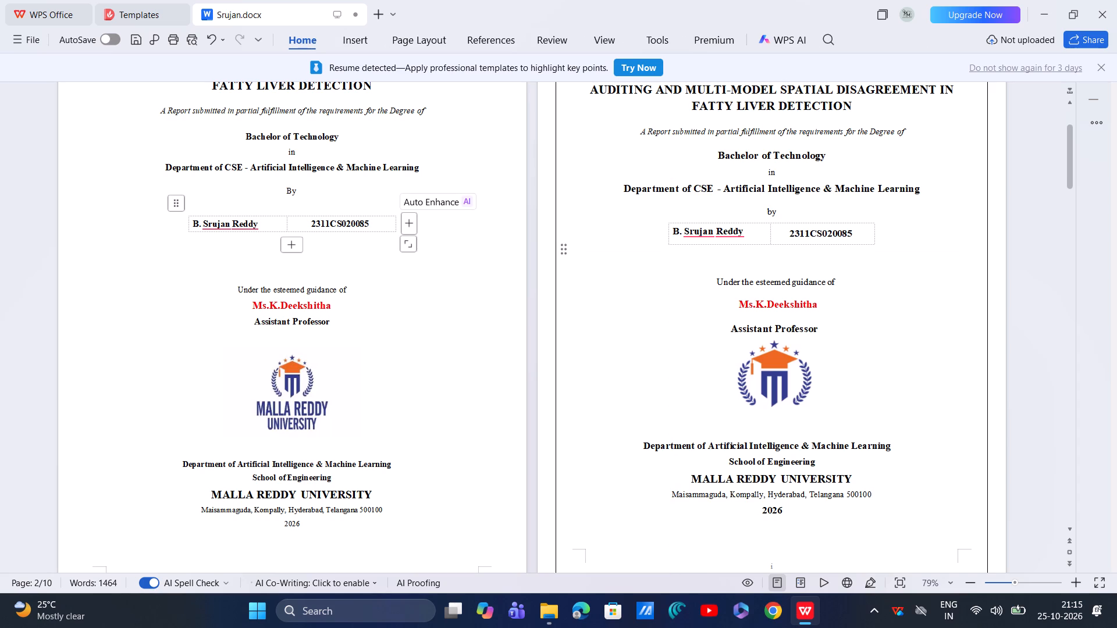
Export Srujan.docx, pages 1 to 10, as a standard-quality PDF into its source folder.
click(29, 37)
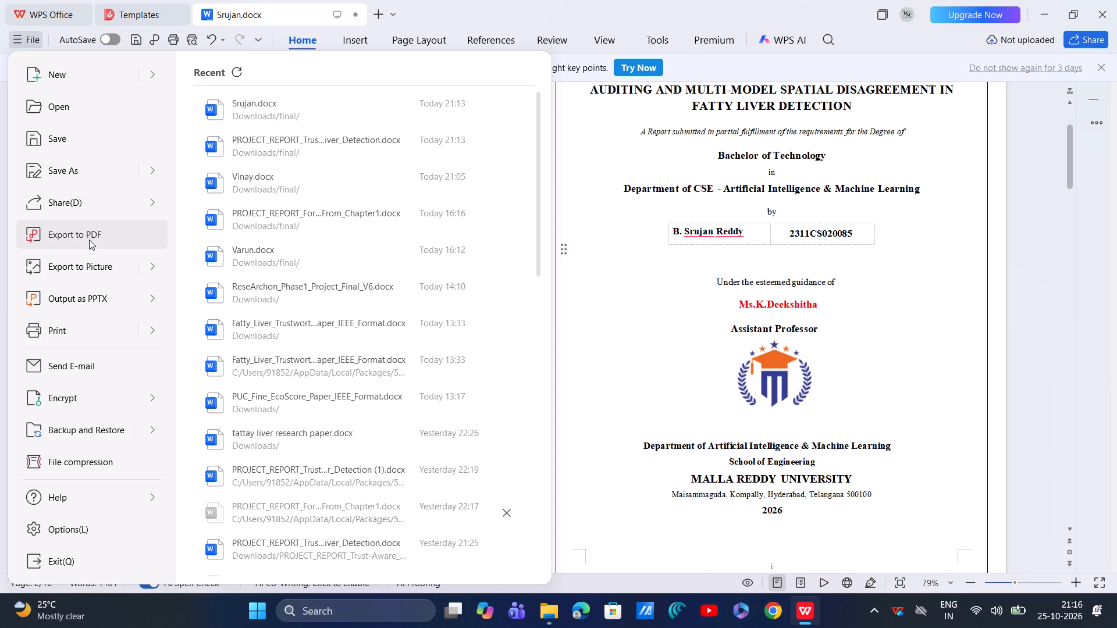
click(89, 240)
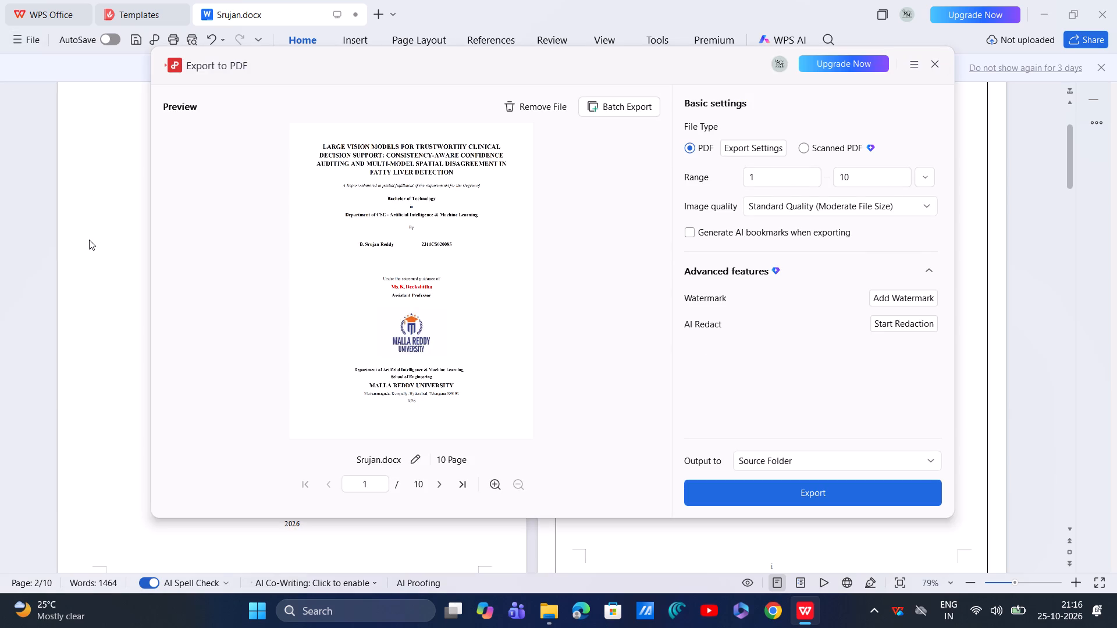
scroll(408, 382, down, 1)
click(744, 491)
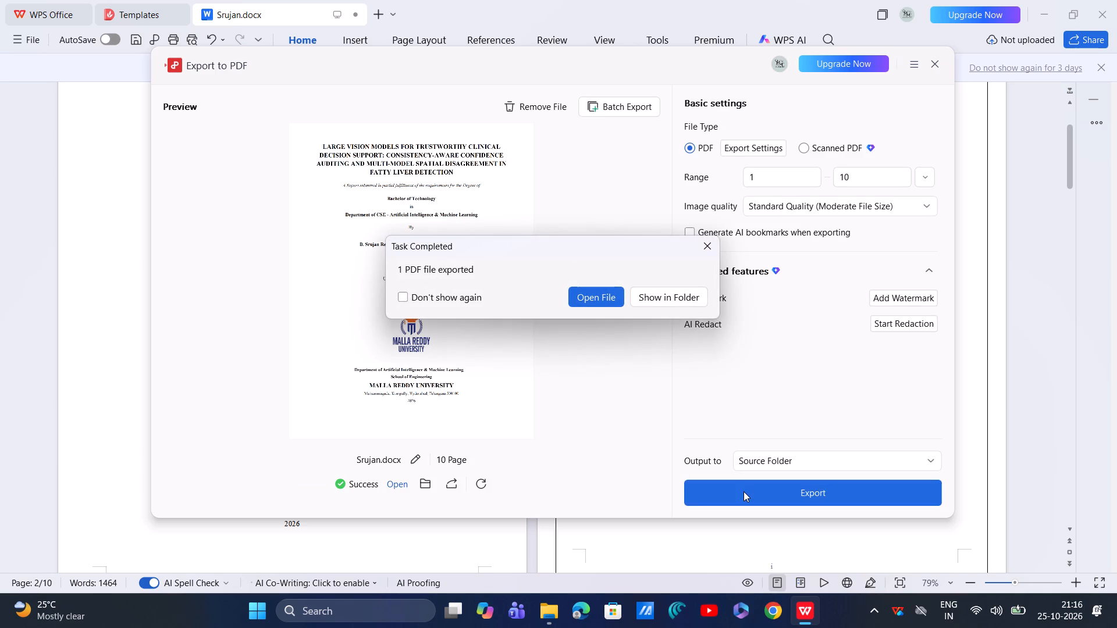
Open the exported Srujan.pdf and examine the student name and roll number alignment on both title pages.
click(599, 295)
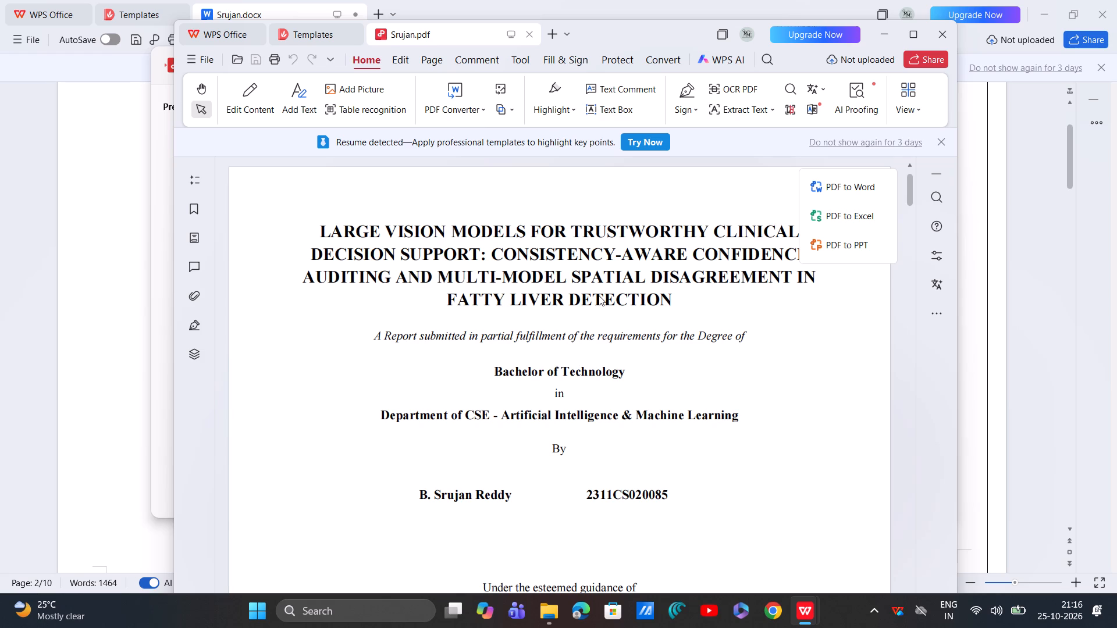
scroll(575, 460, down, 3)
scroll(575, 460, up, 1)
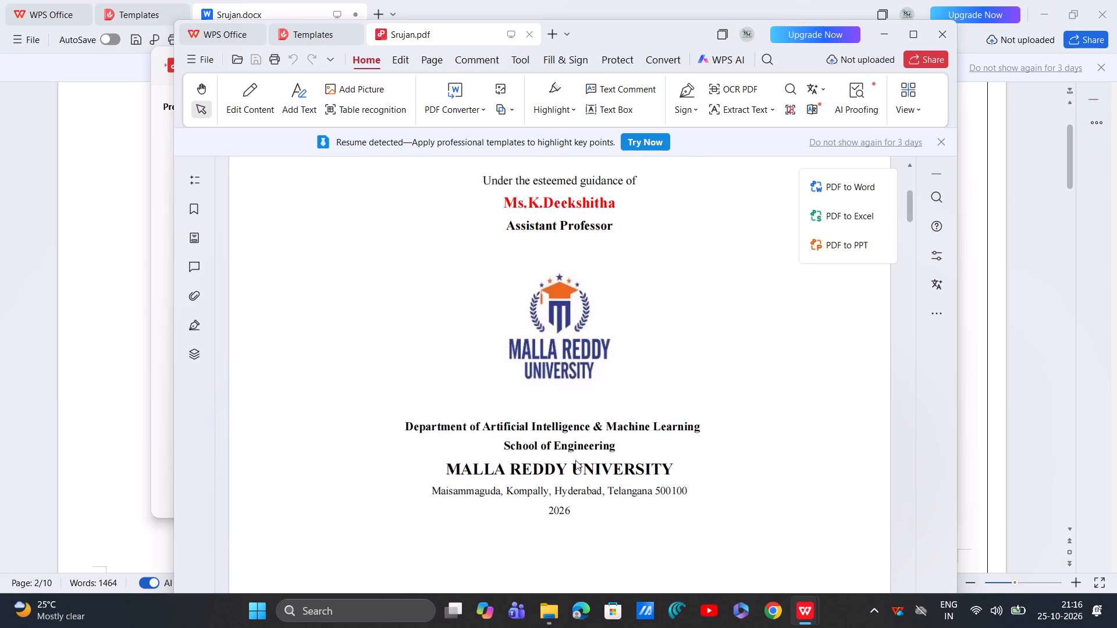
scroll(575, 460, up, 1)
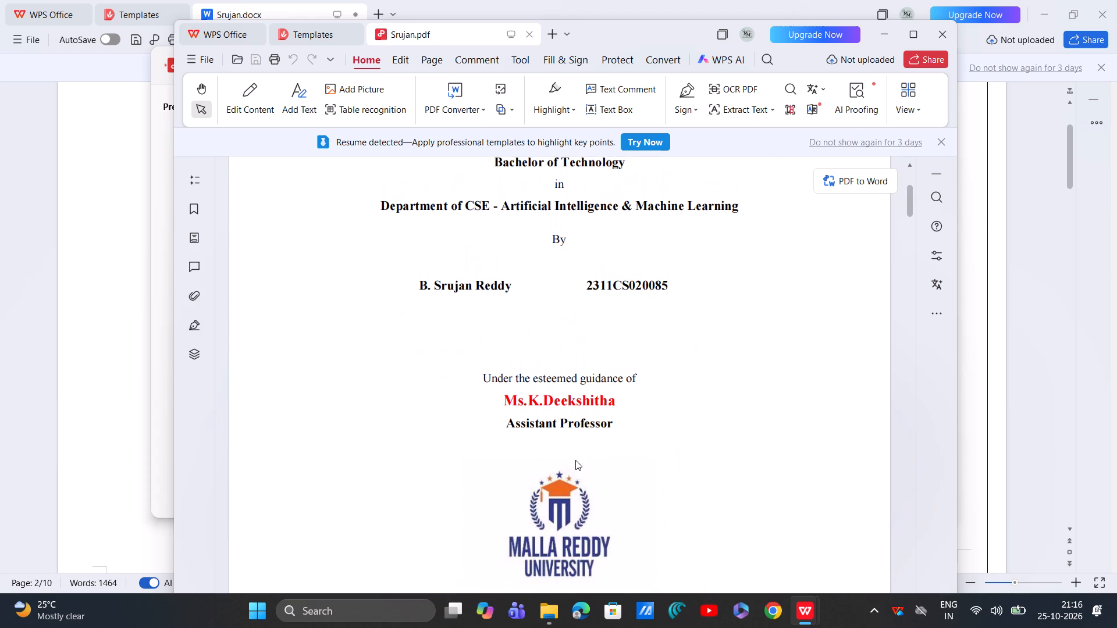
scroll(575, 460, down, 5)
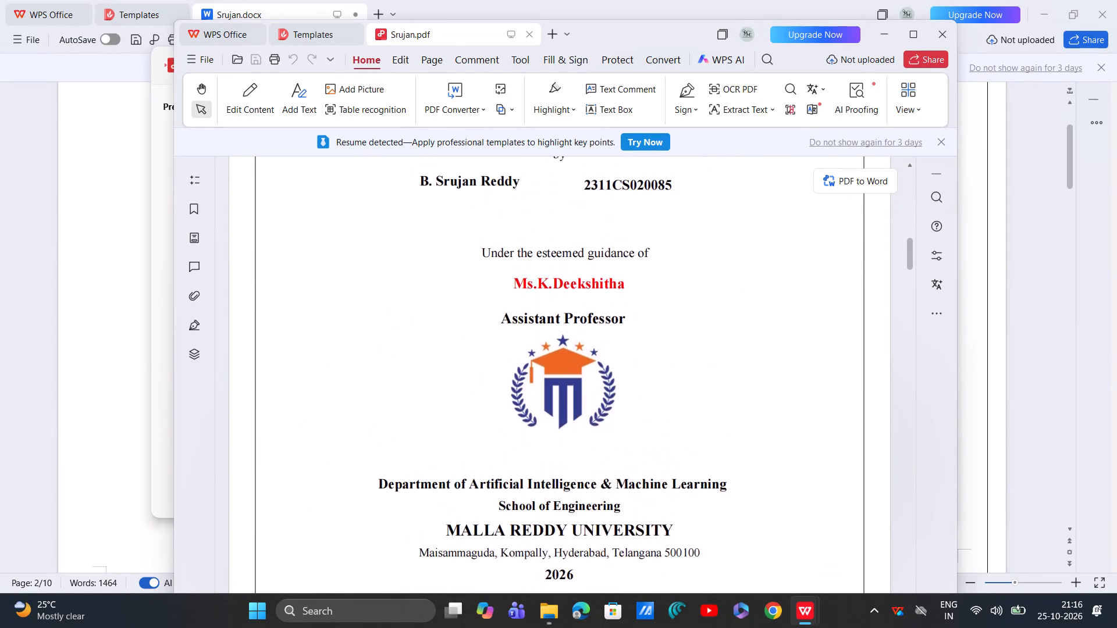
scroll(575, 460, up, 1)
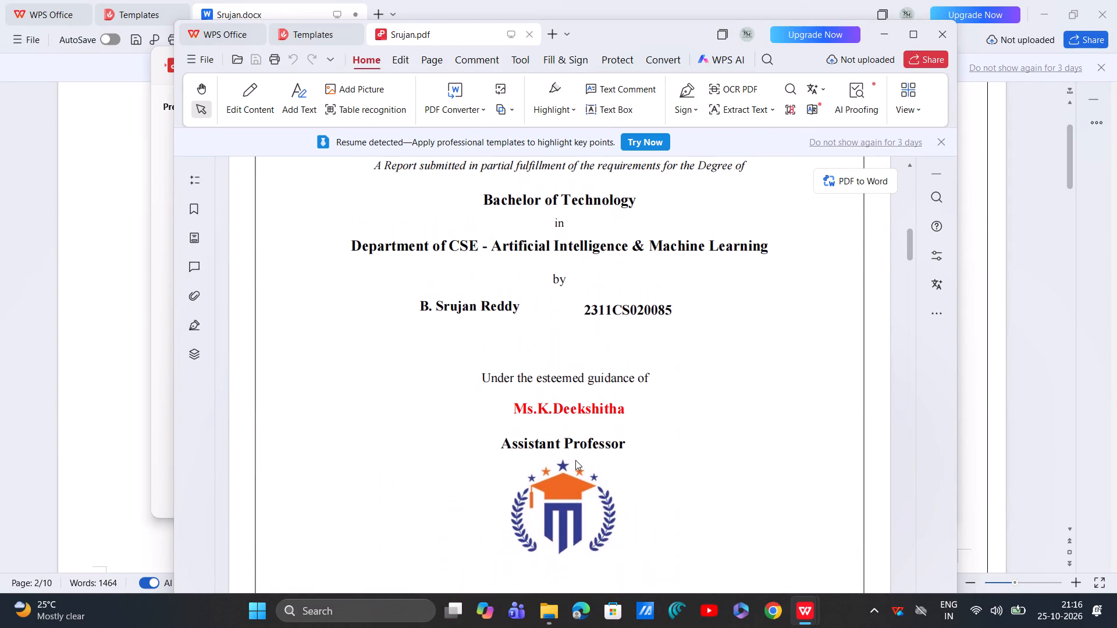
scroll(575, 460, up, 1)
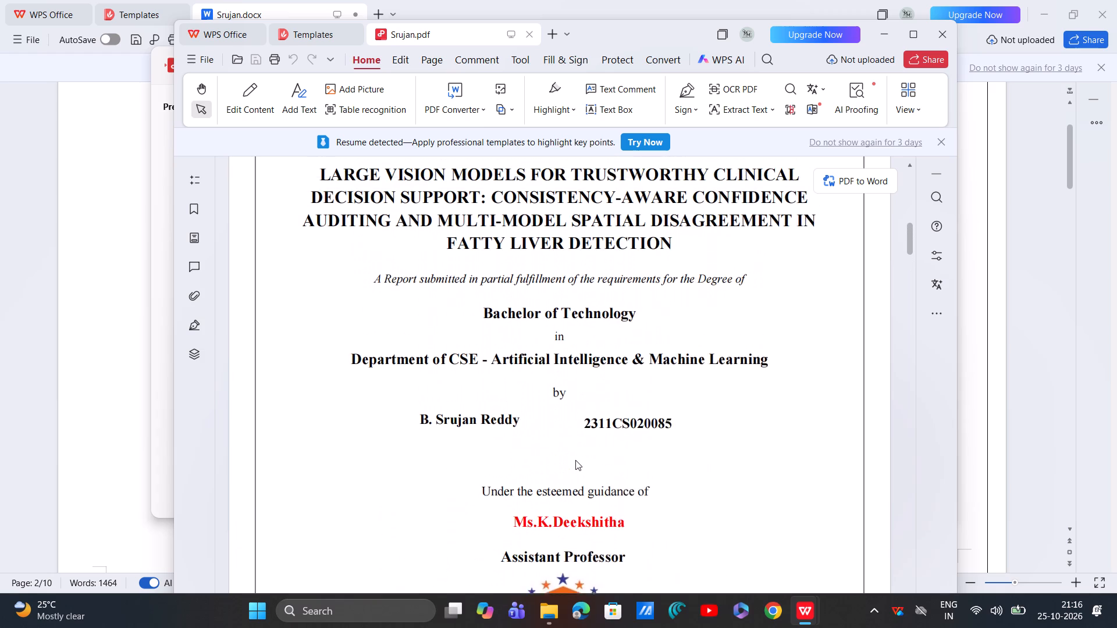
scroll(575, 460, up, 2)
scroll(575, 460, down, 2)
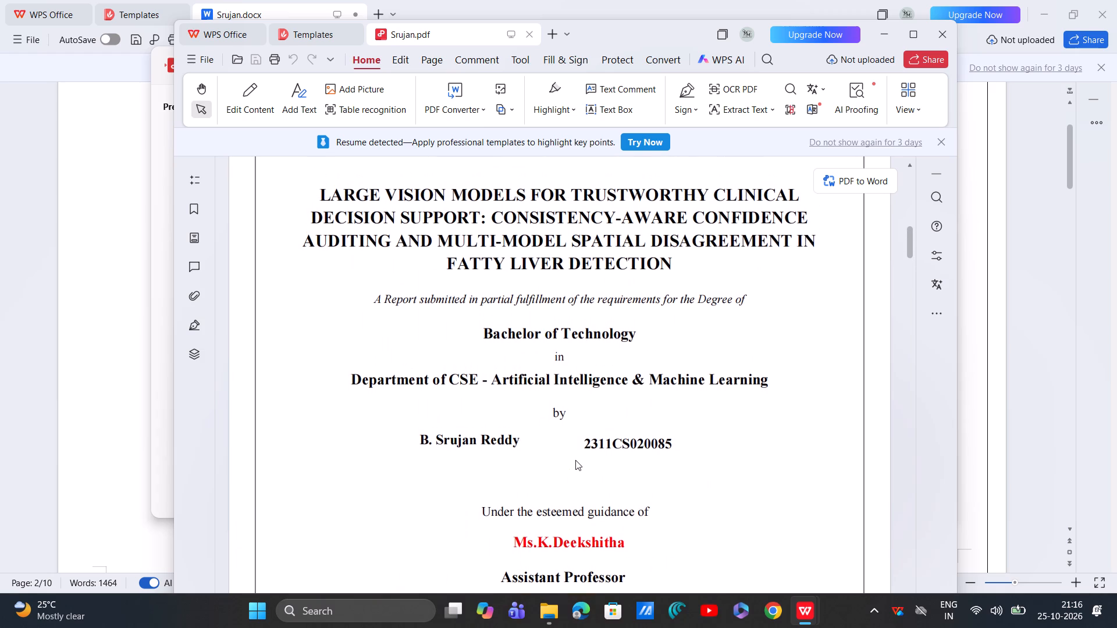
Review the remaining pages of Srujan.pdf, from the acknowledgement through the contents, figure list and abbreviations, and close the PDF.
scroll(575, 460, down, 9)
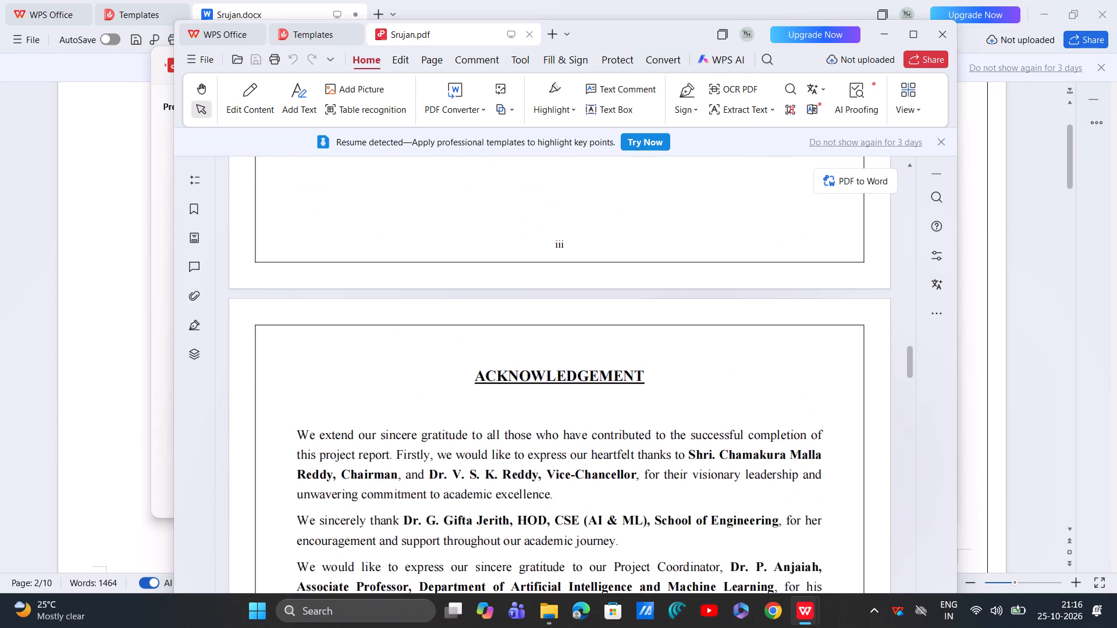
scroll(575, 460, down, 15)
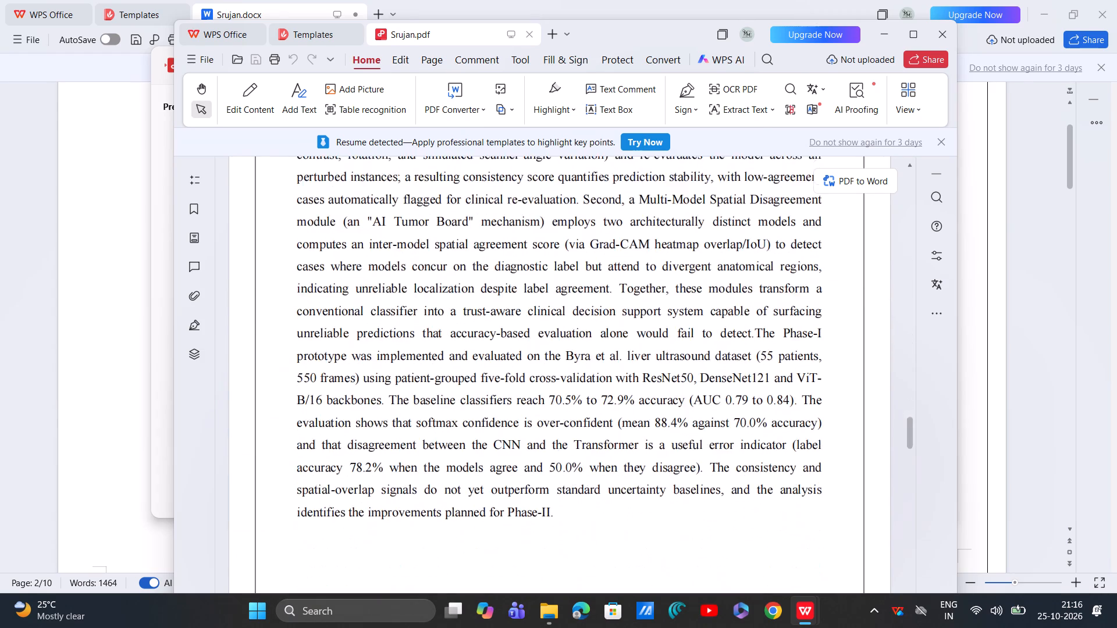
scroll(575, 460, down, 14)
scroll(575, 460, up, 3)
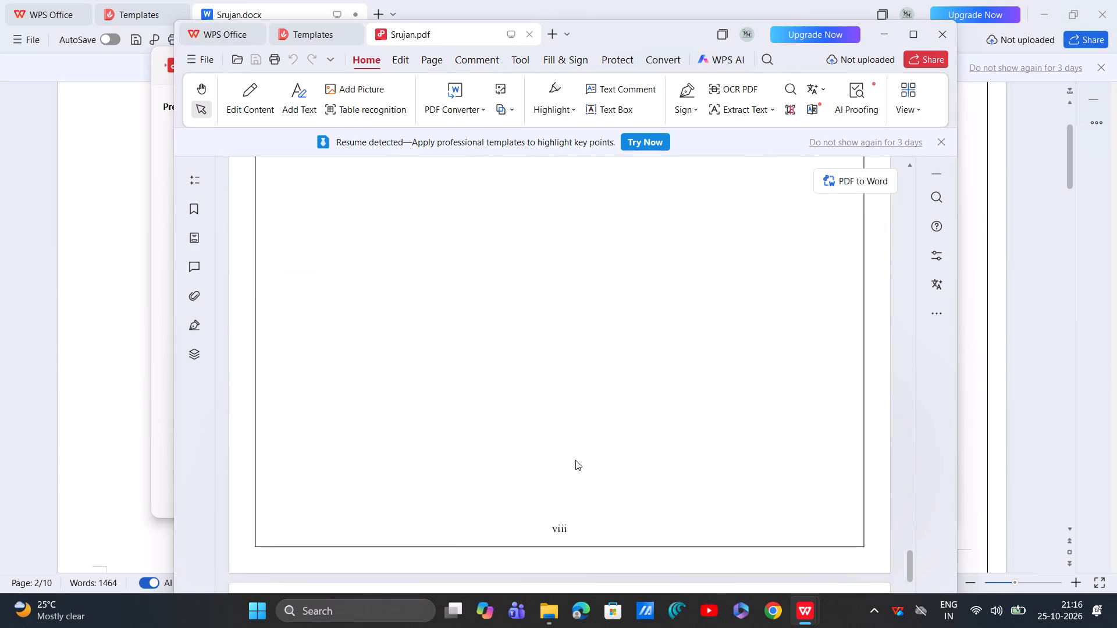
scroll(575, 460, up, 3)
scroll(575, 460, down, 18)
scroll(575, 460, up, 1)
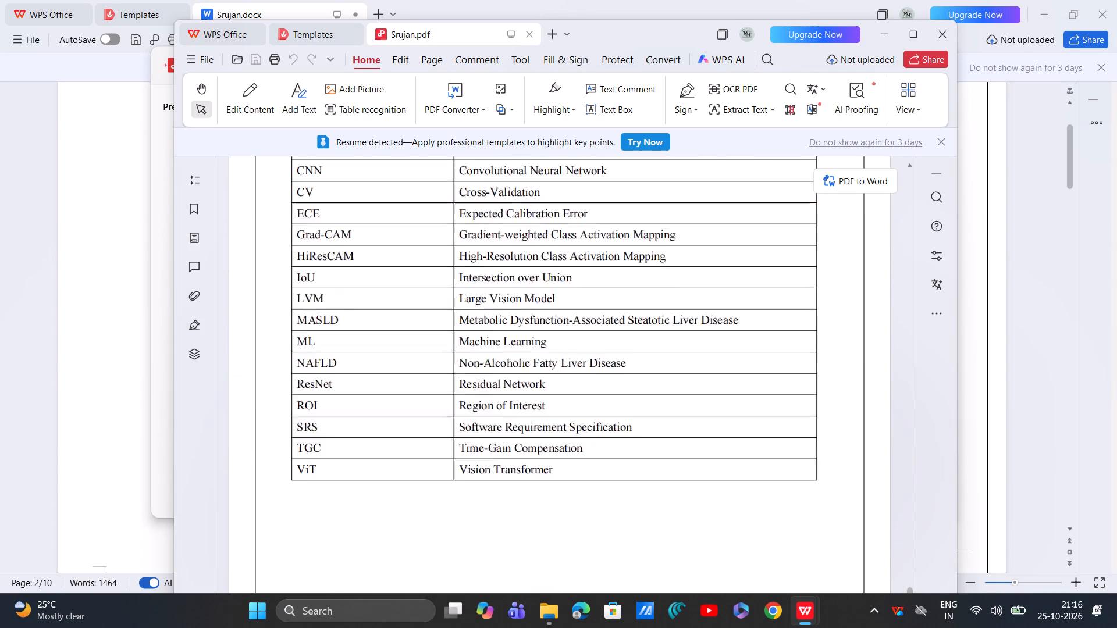
scroll(575, 460, up, 8)
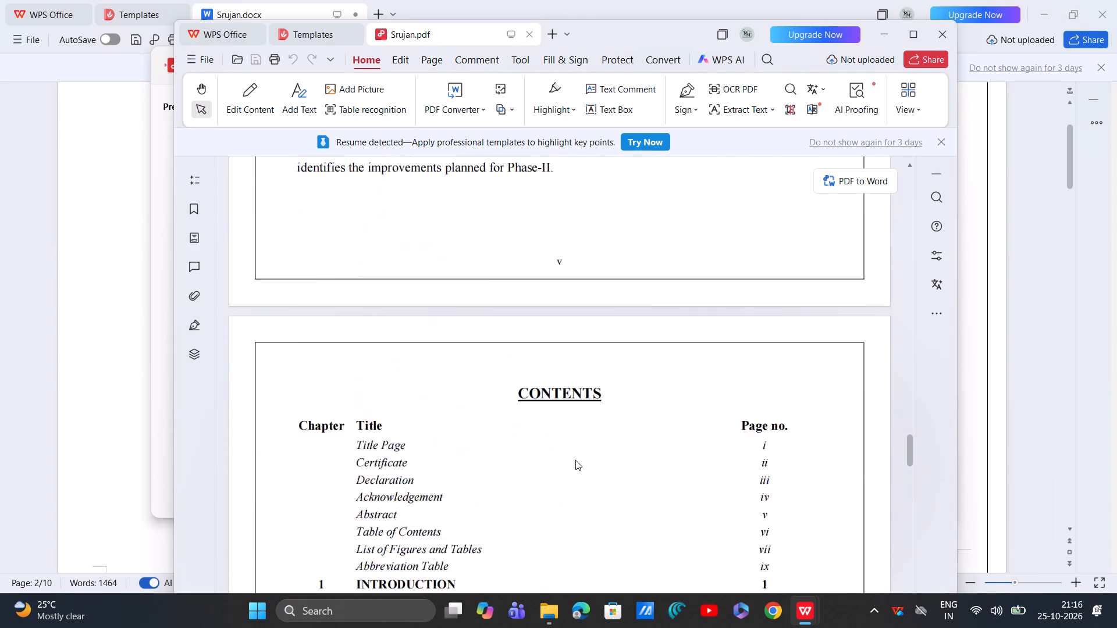
scroll(575, 460, up, 2)
scroll(575, 460, down, 6)
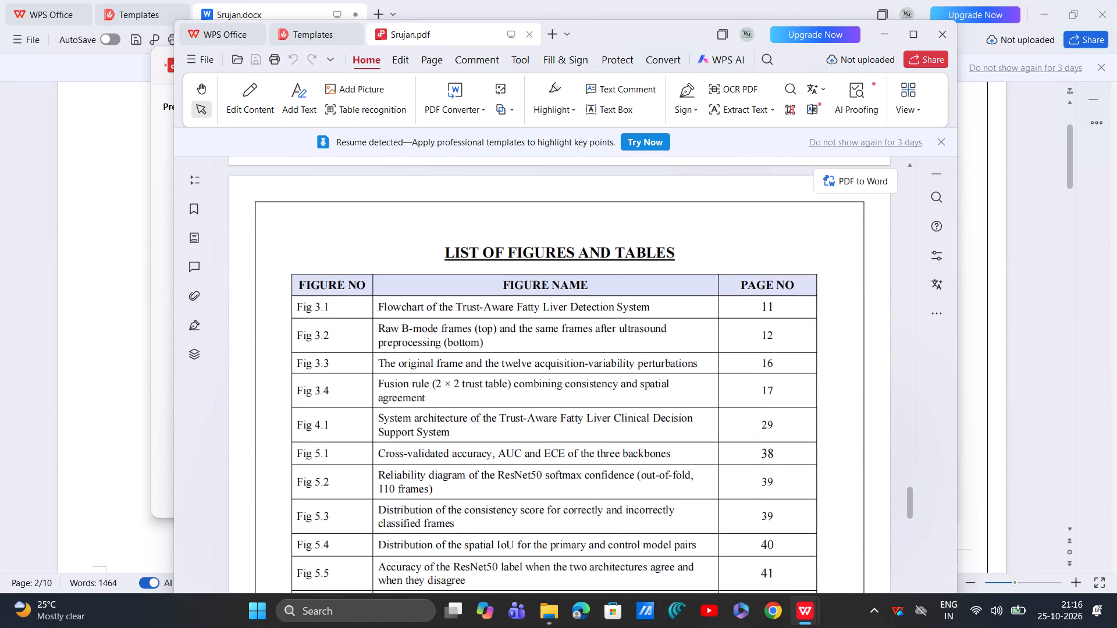
scroll(575, 460, up, 2)
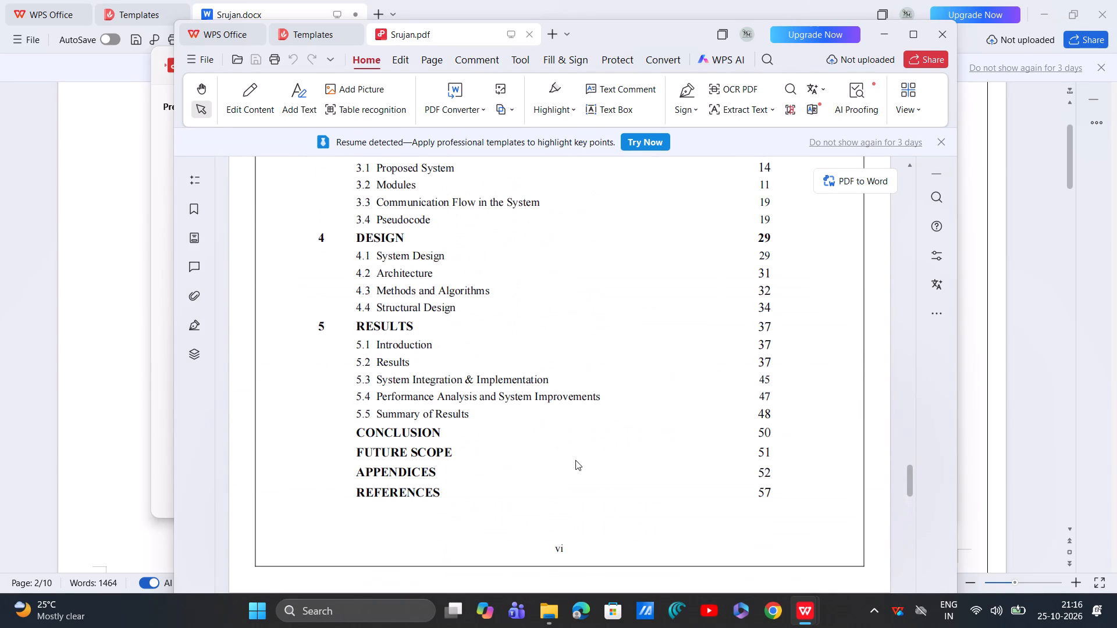
scroll(721, 272, up, 19)
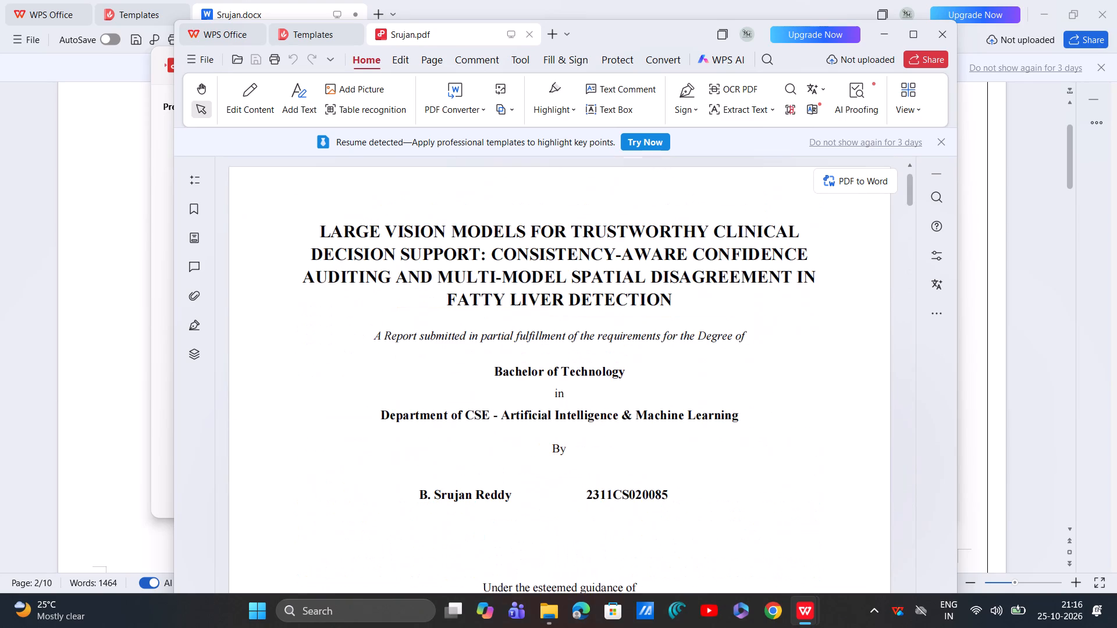
scroll(721, 272, up, 9)
click(939, 37)
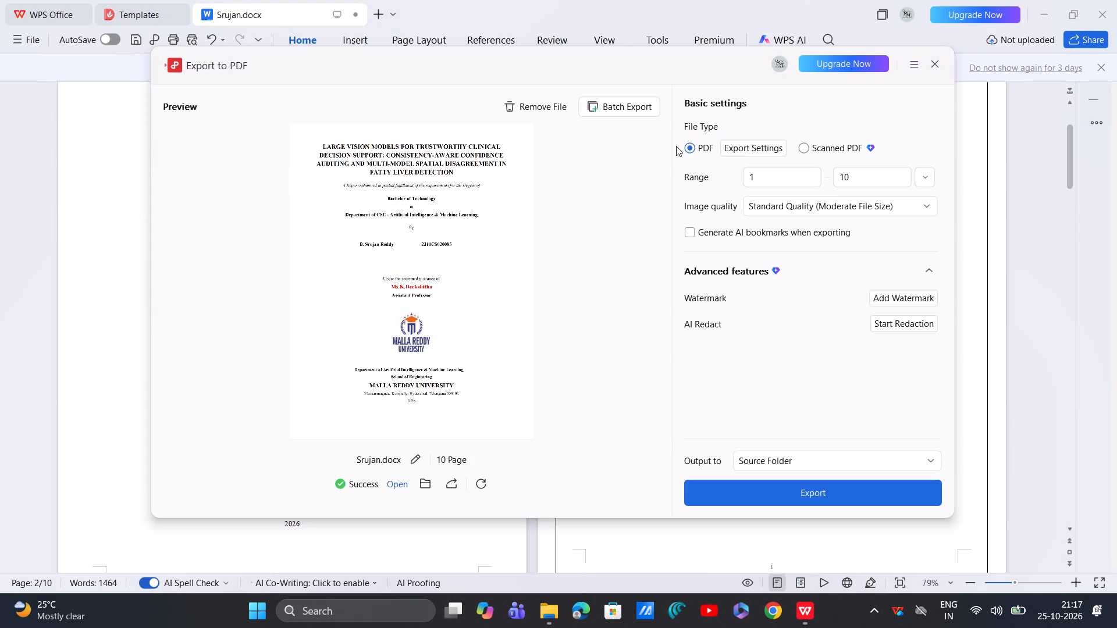
Dismiss the PDF export dialog, save the changes to Srujan.docx and close the document.
click(936, 64)
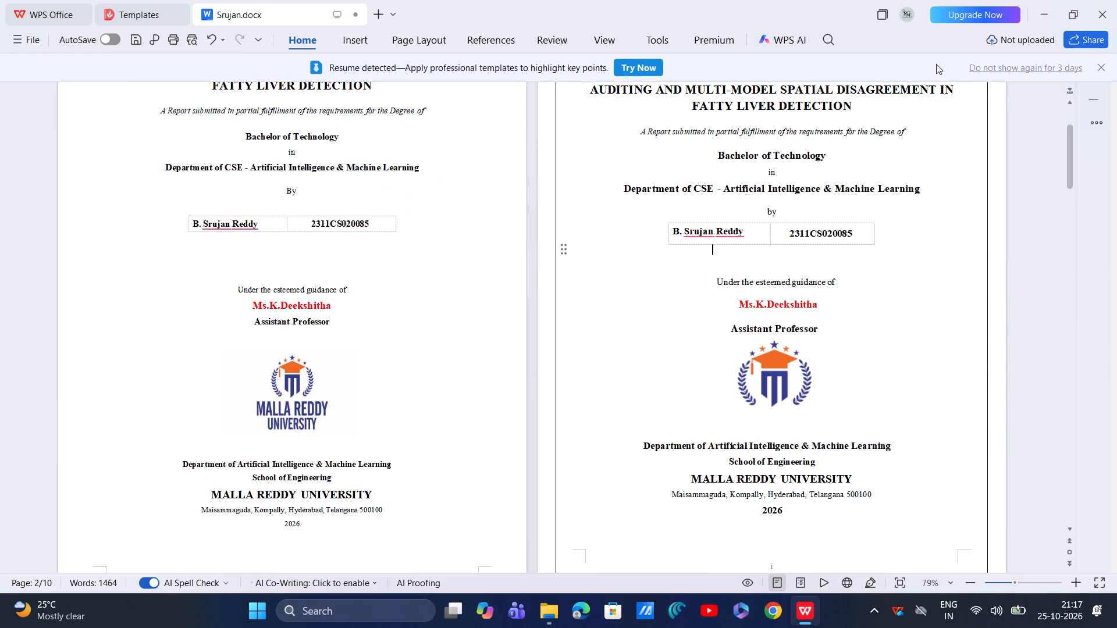
key(ctrl+s)
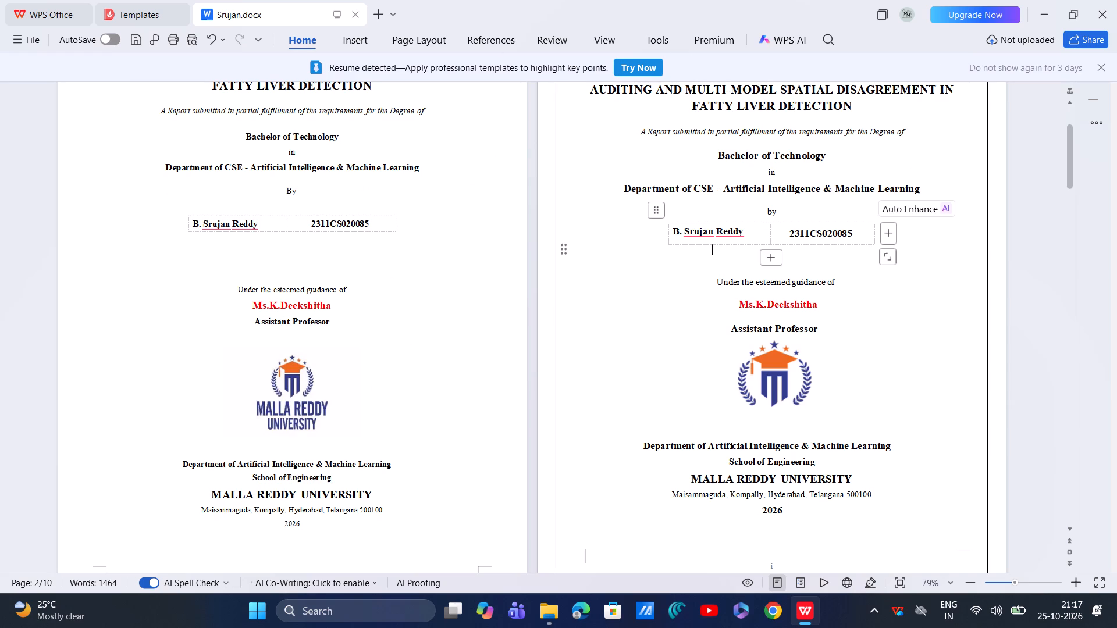
click(1110, 9)
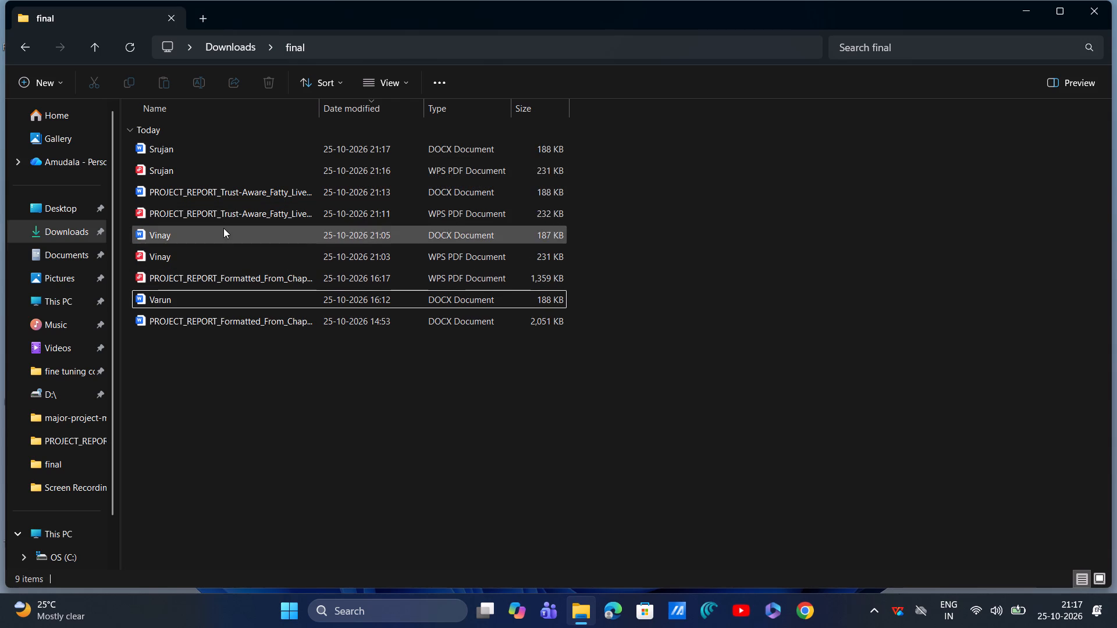
Open the individual copy Varun.docx from the final folder in Downloads.
click(221, 295)
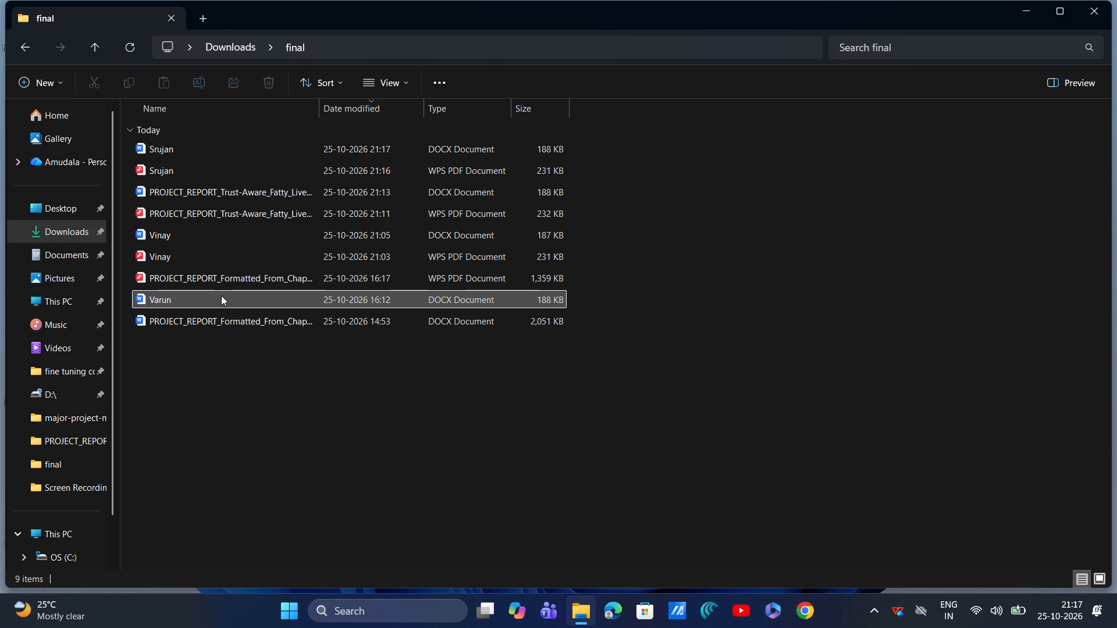
double_click(221, 295)
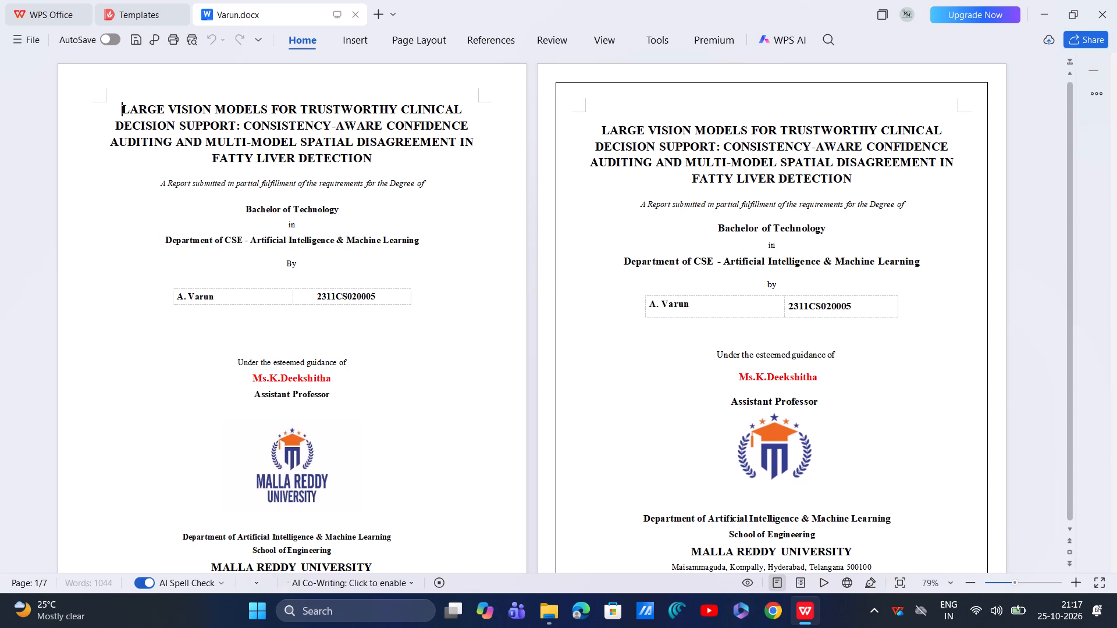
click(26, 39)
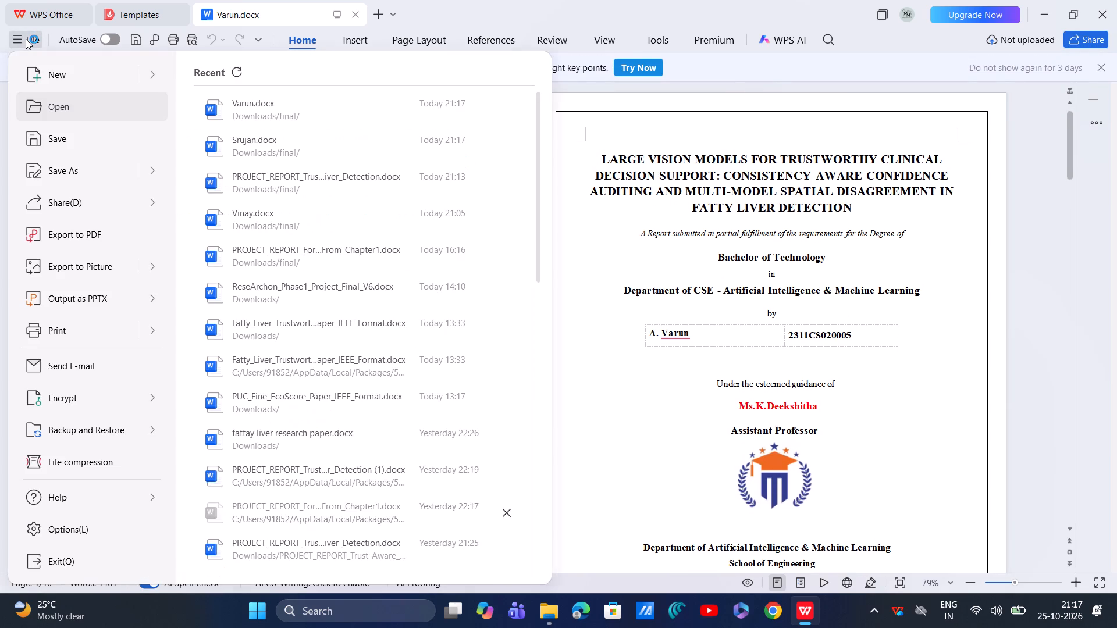
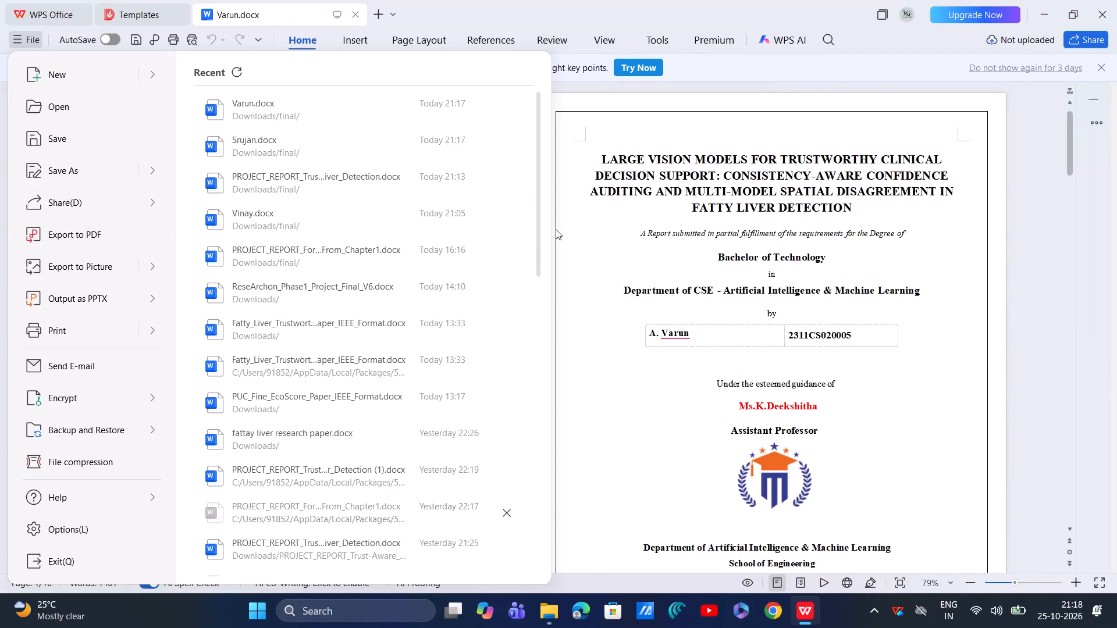
Narrow the student table on the first title page from both sides and move its column divider to the page's centre line.
click(596, 347)
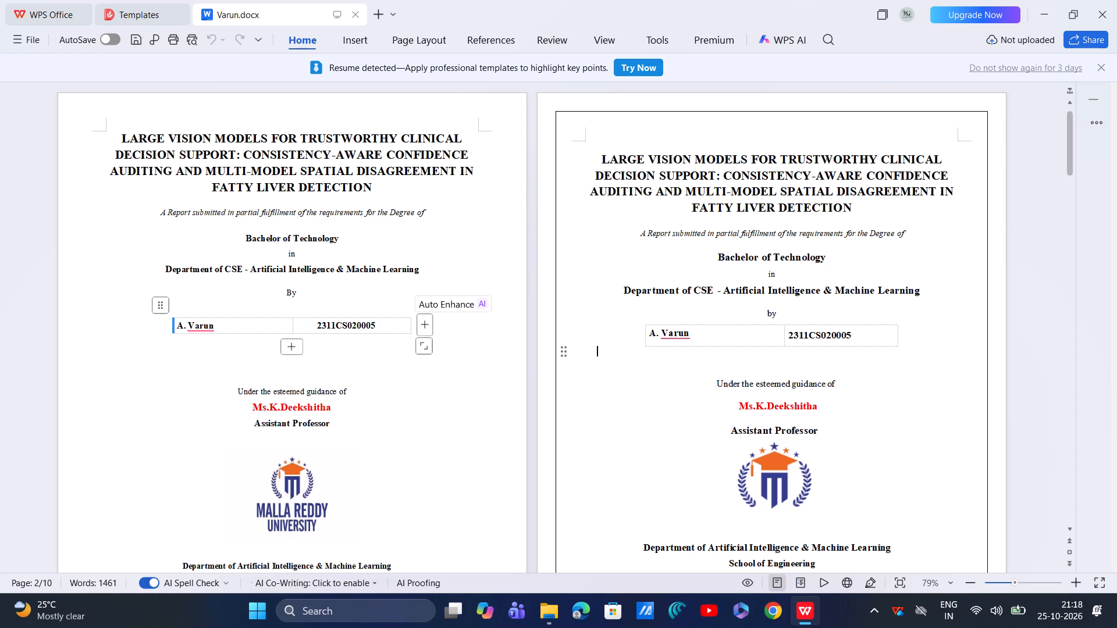
drag(173, 327, 200, 331)
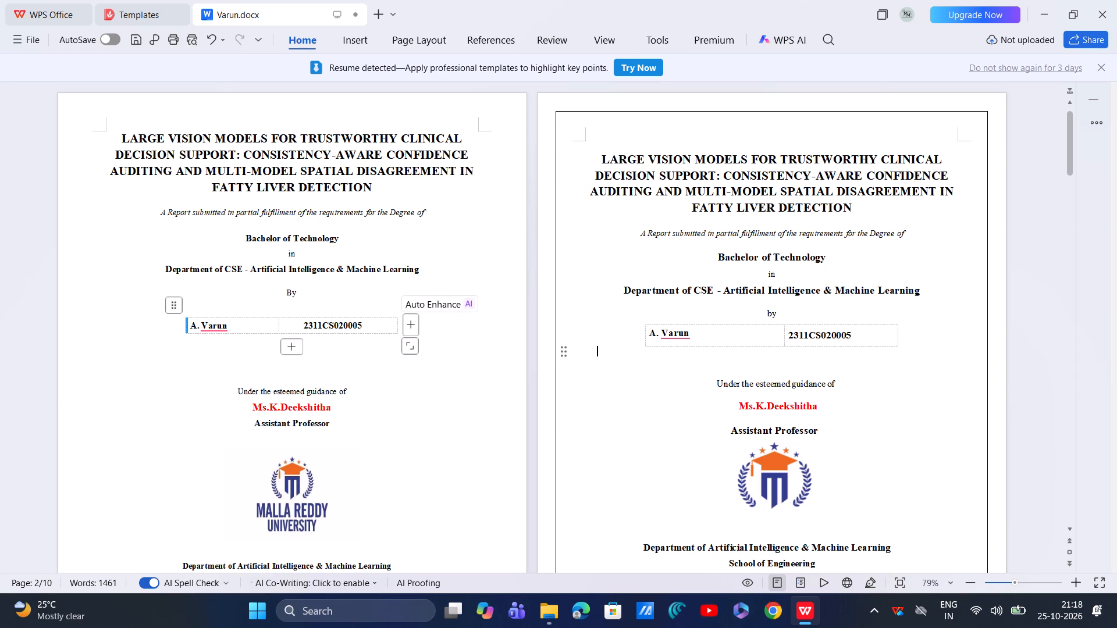
drag(187, 329, 201, 334)
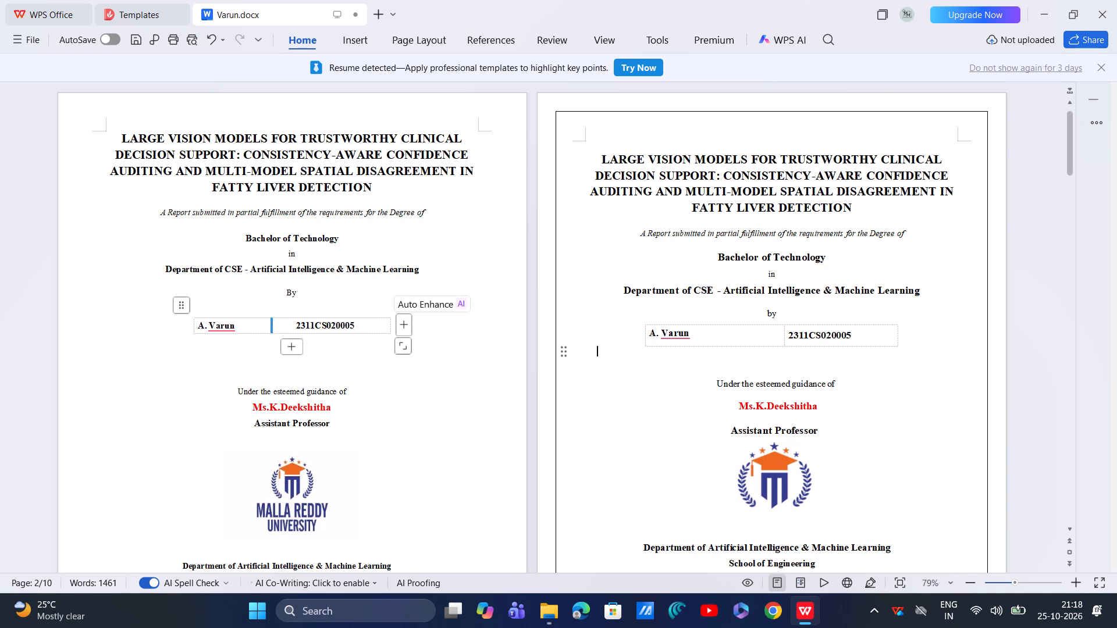
drag(269, 323, 297, 323)
click(258, 351)
drag(271, 327, 278, 327)
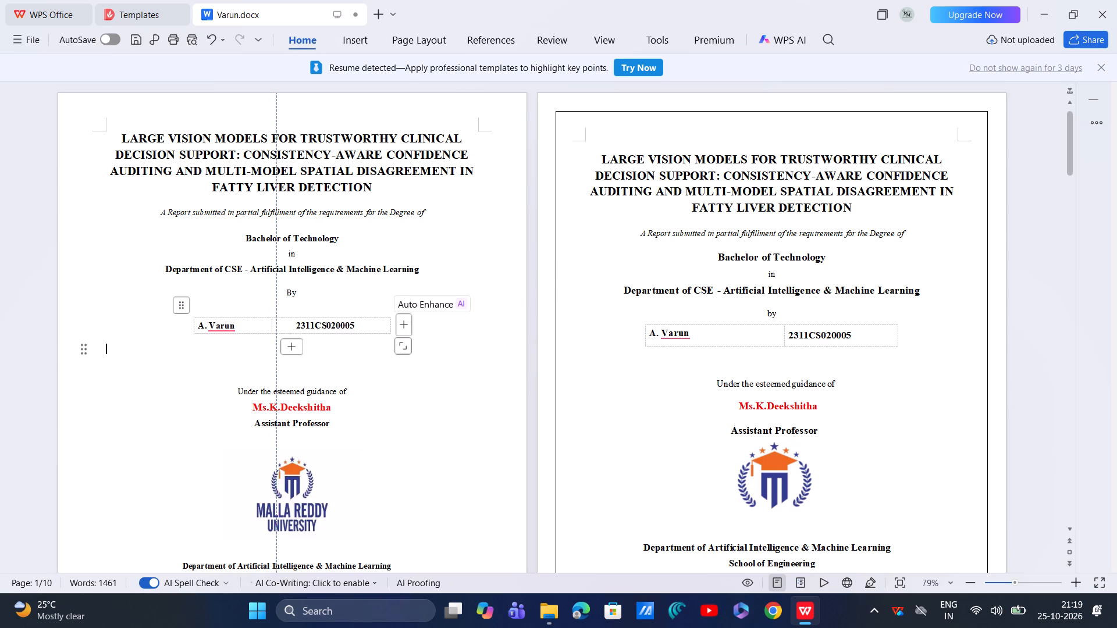
drag(278, 327, 289, 330)
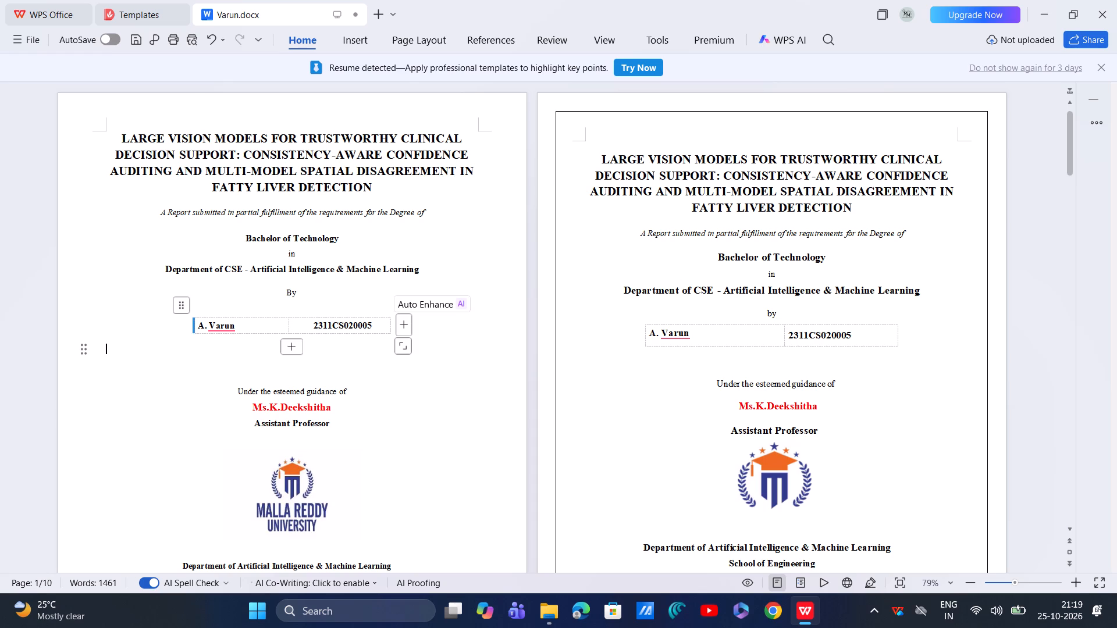
drag(195, 328, 209, 329)
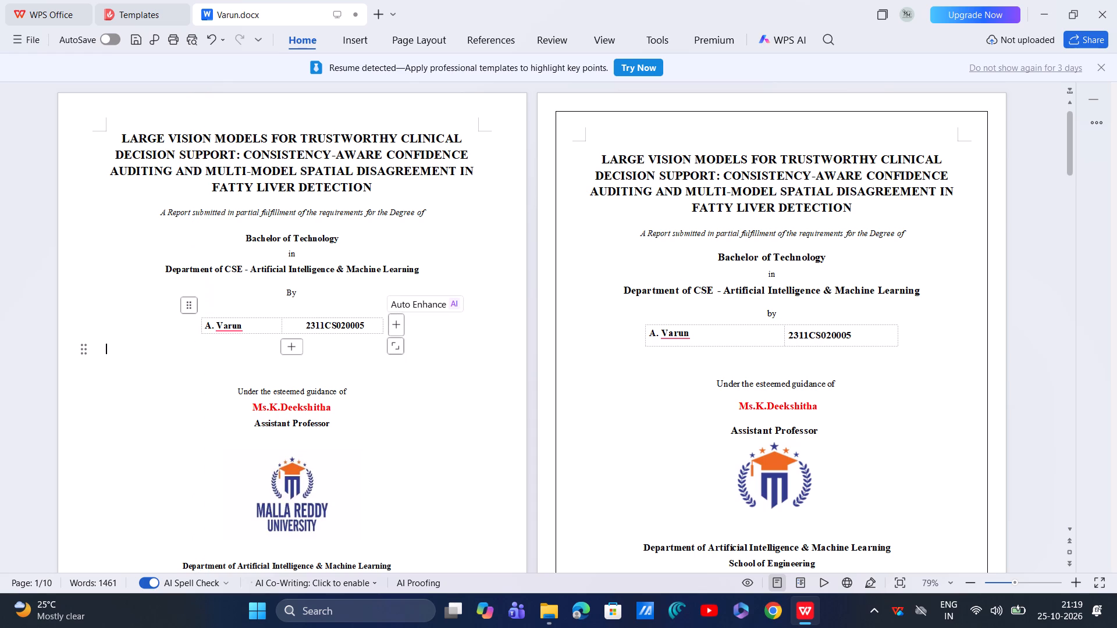
click(382, 329)
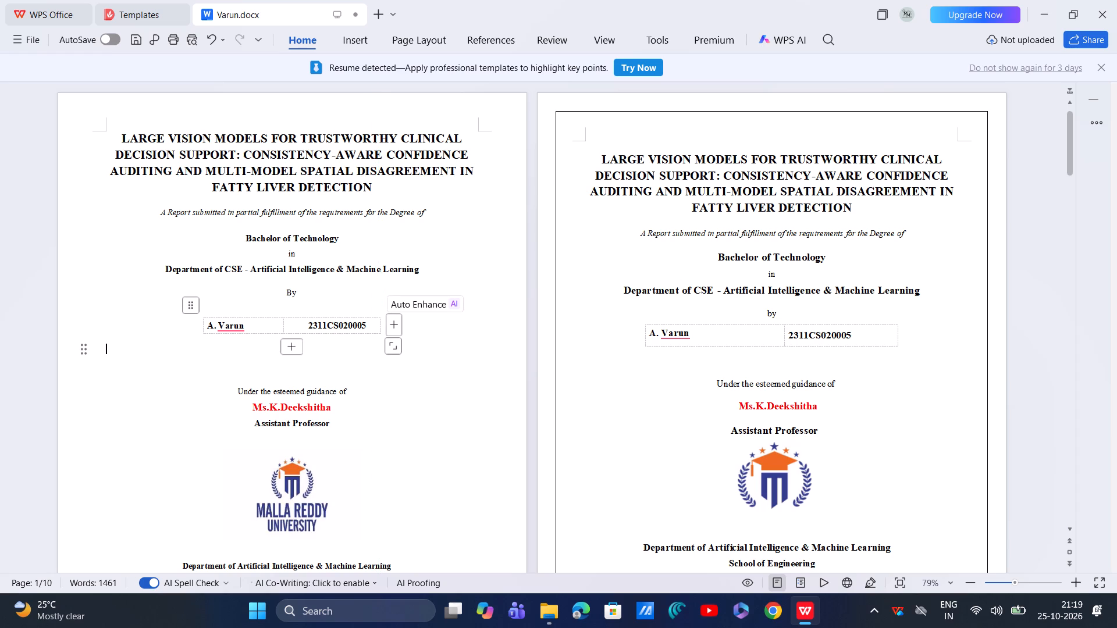
drag(283, 327, 290, 327)
drag(290, 327, 291, 327)
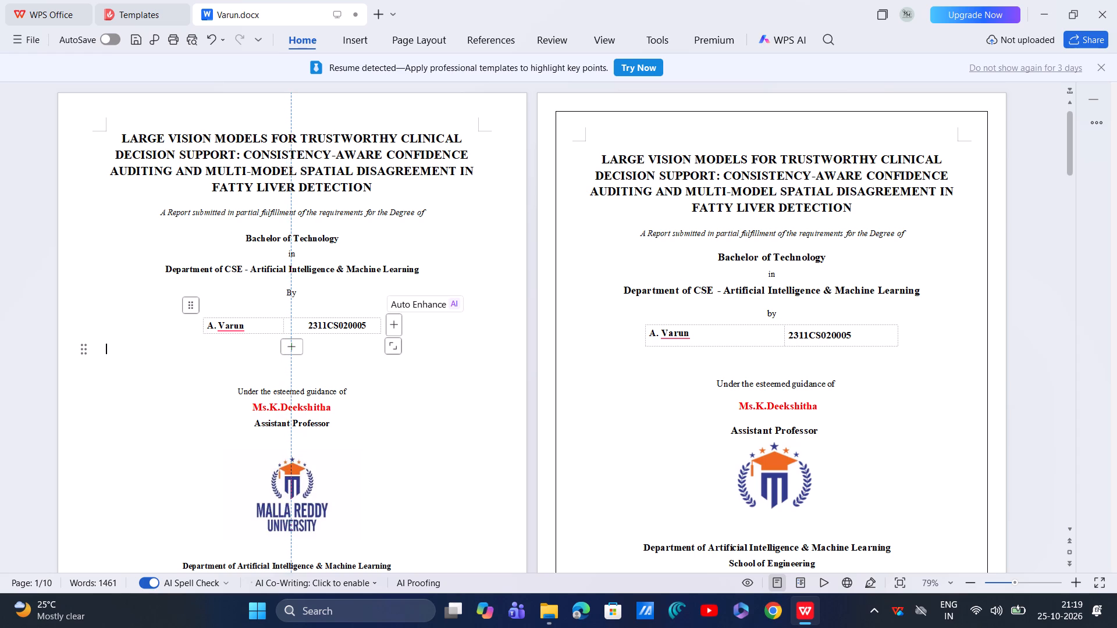
drag(291, 327, 290, 327)
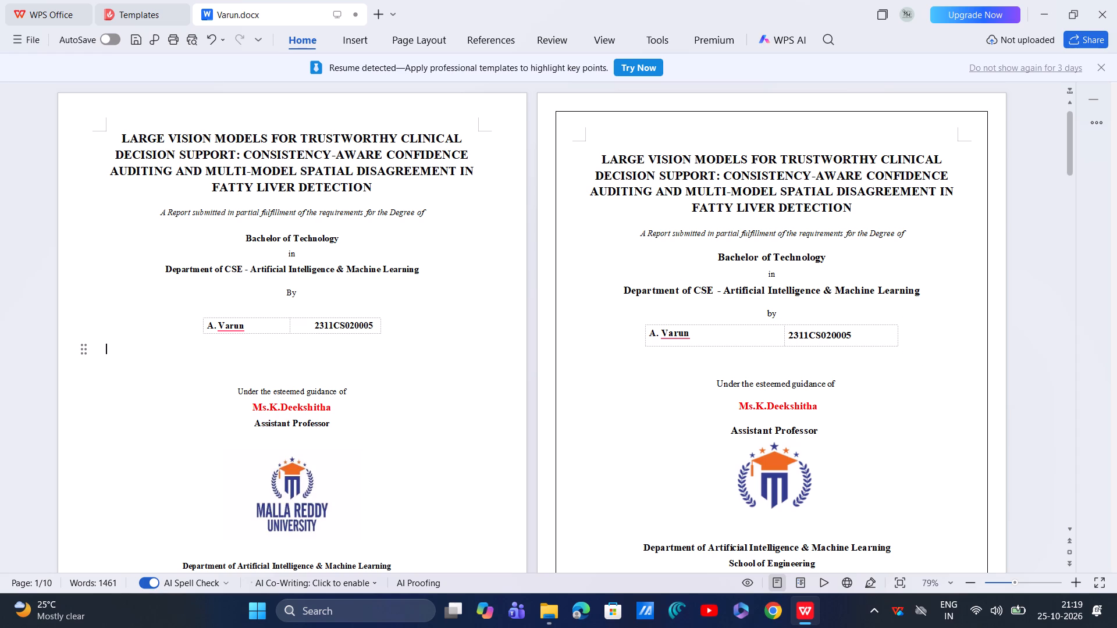
Narrow the student table on the second title page, indent the roll number with spaces, and adjust the column divider.
drag(646, 337, 676, 337)
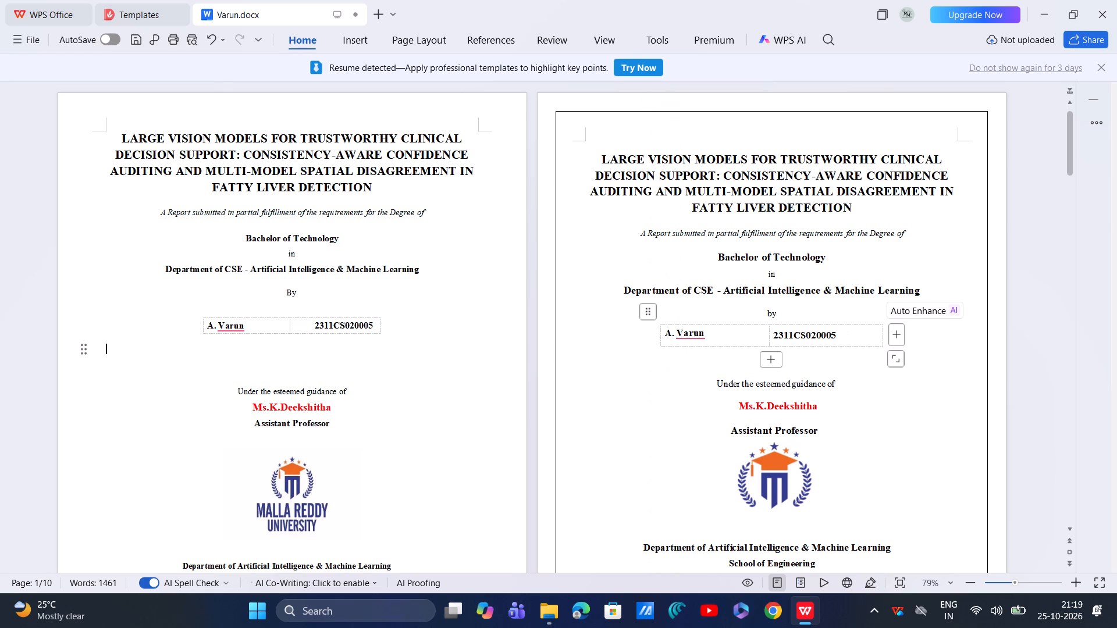
click(774, 336)
key(space)
key(space)
key(space)
key(space)
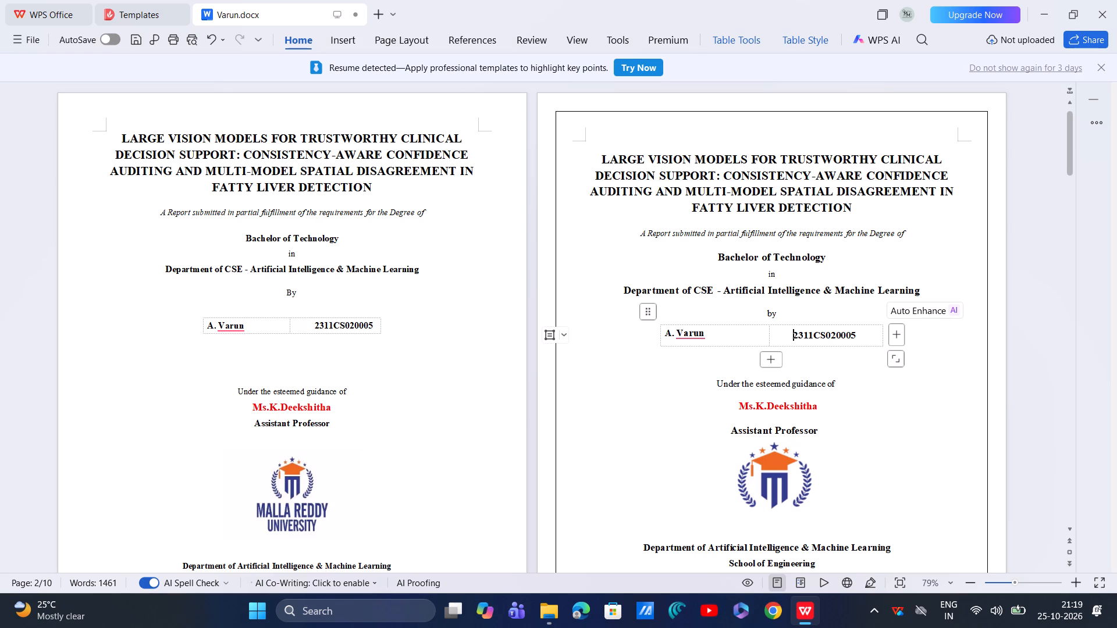
drag(883, 339, 870, 348)
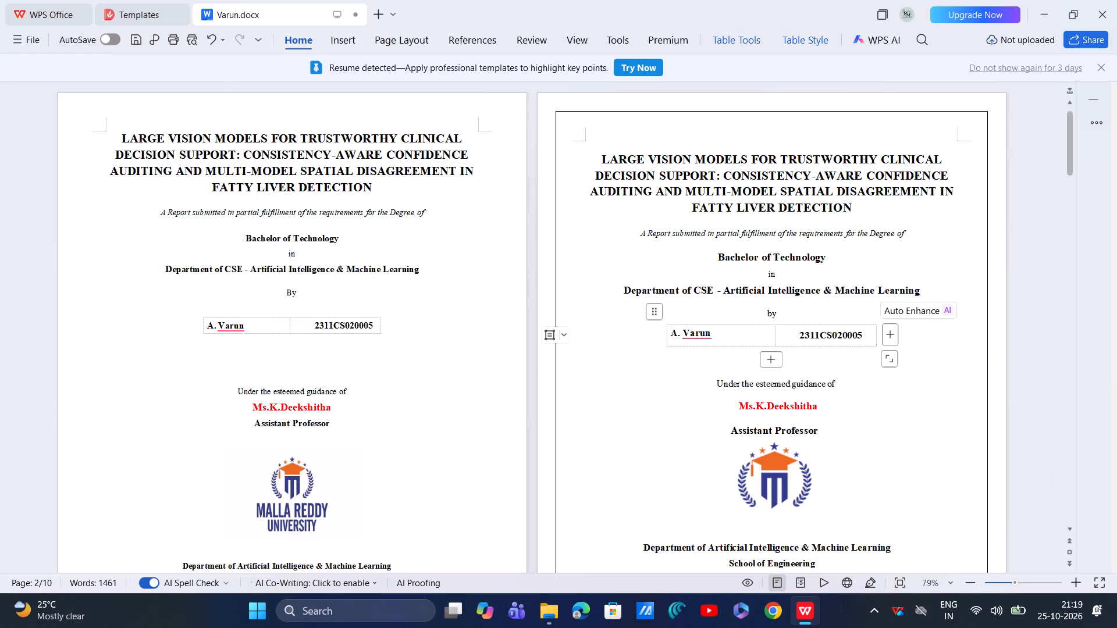
click(776, 336)
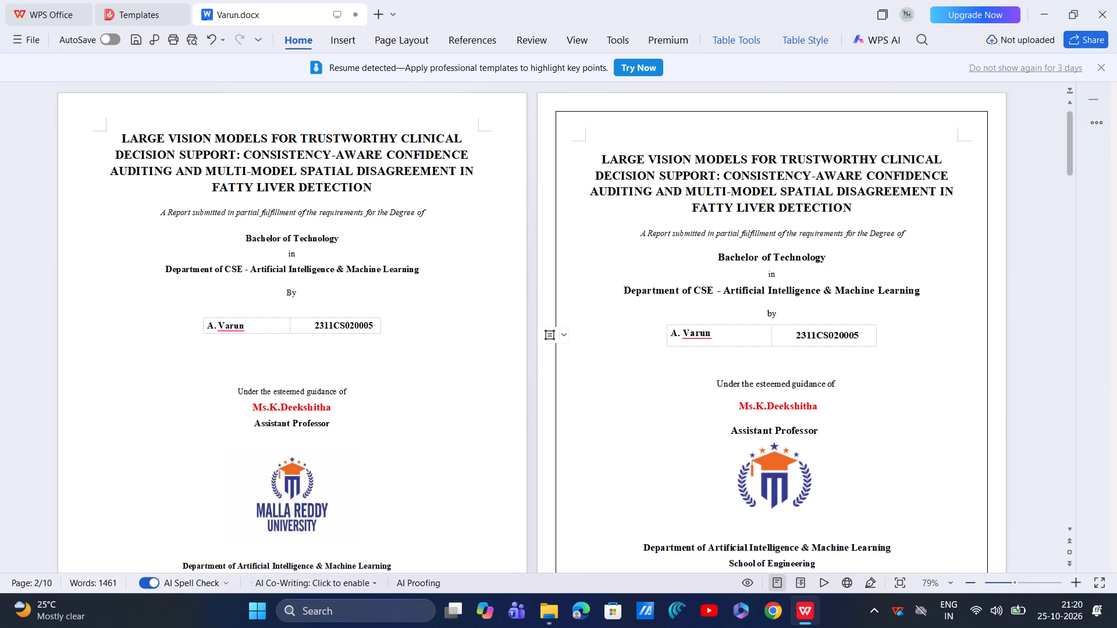
drag(667, 336, 674, 336)
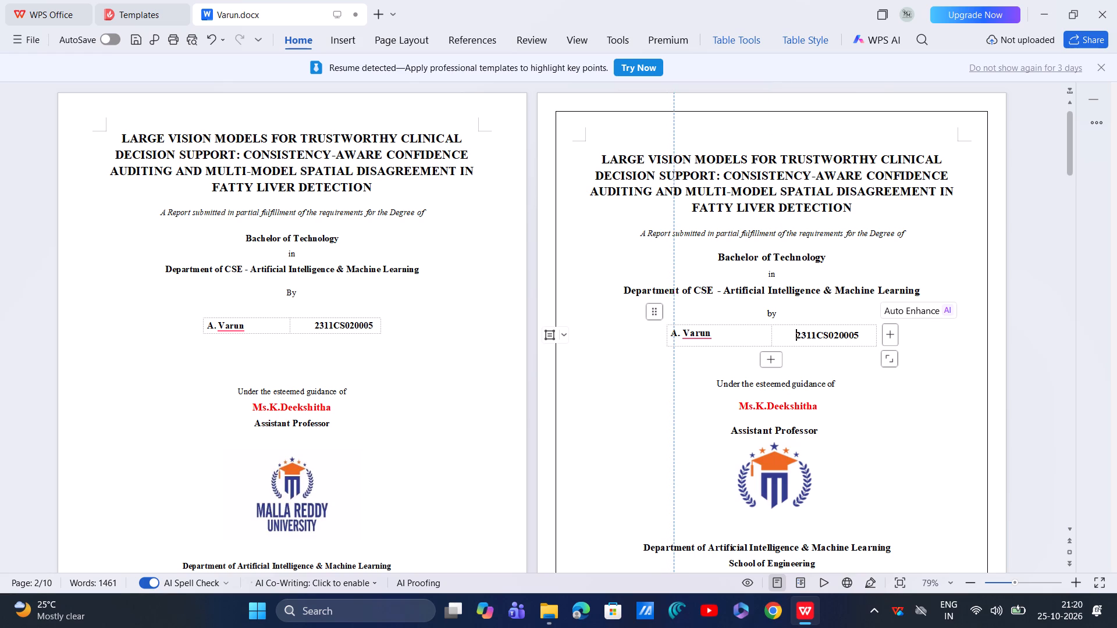
drag(674, 336, 679, 335)
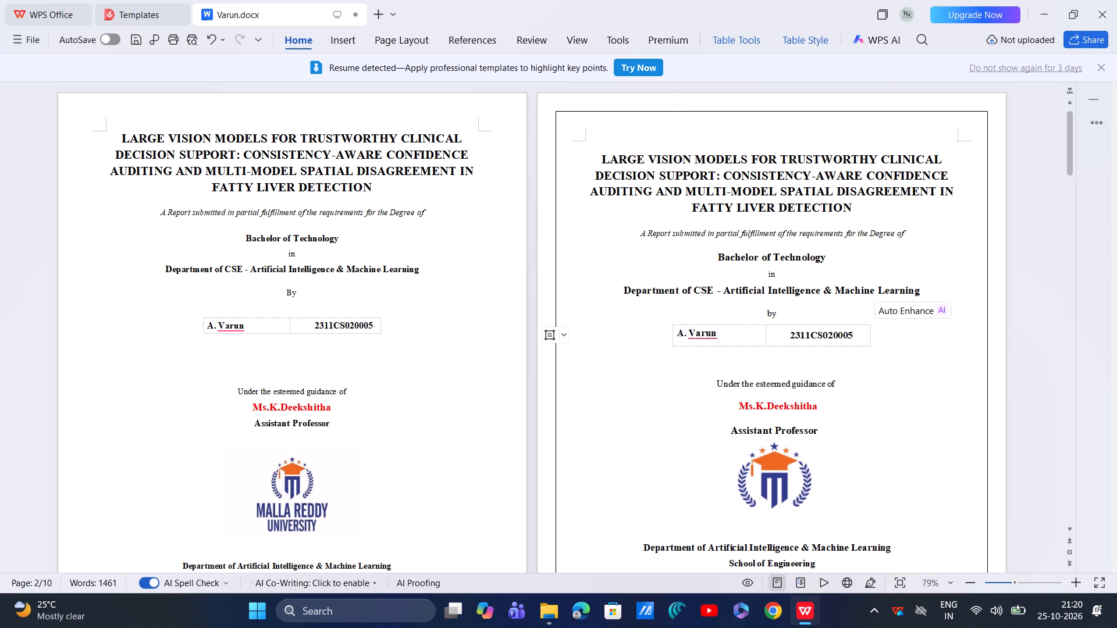
Redo the spacing before the roll number in the second title page's table, ending with five leading spaces.
key(space)
key(space)
key(BackSpace)
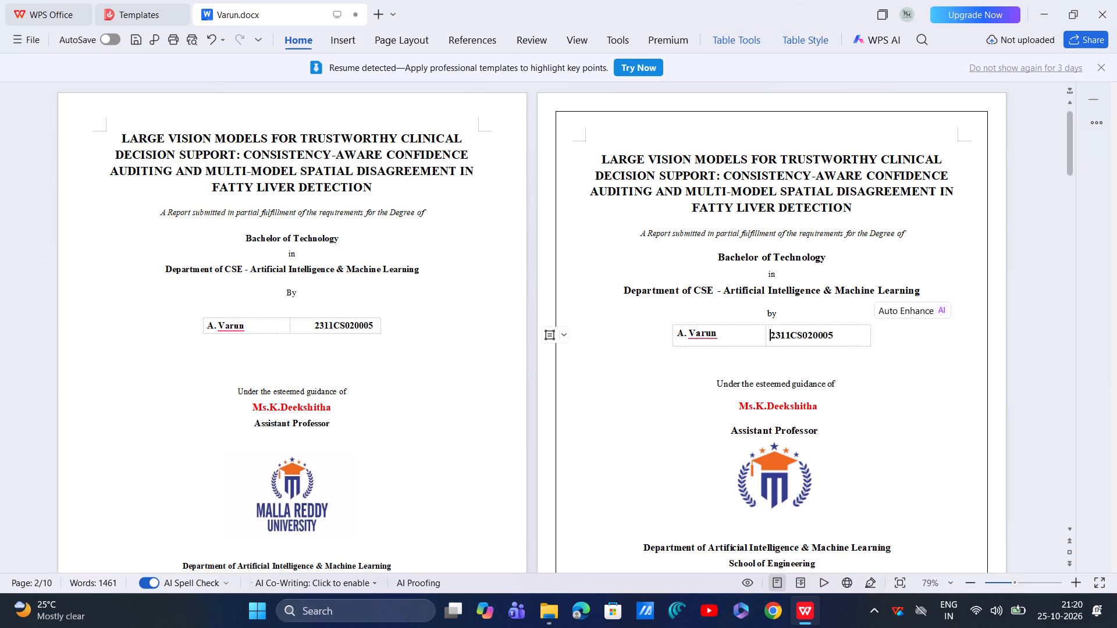
key(space)
key(space)
key(space)
key(space)
key(space)
Examine the student name and roll number on the certificate and declaration pages.
scroll(450, 413, down, 2)
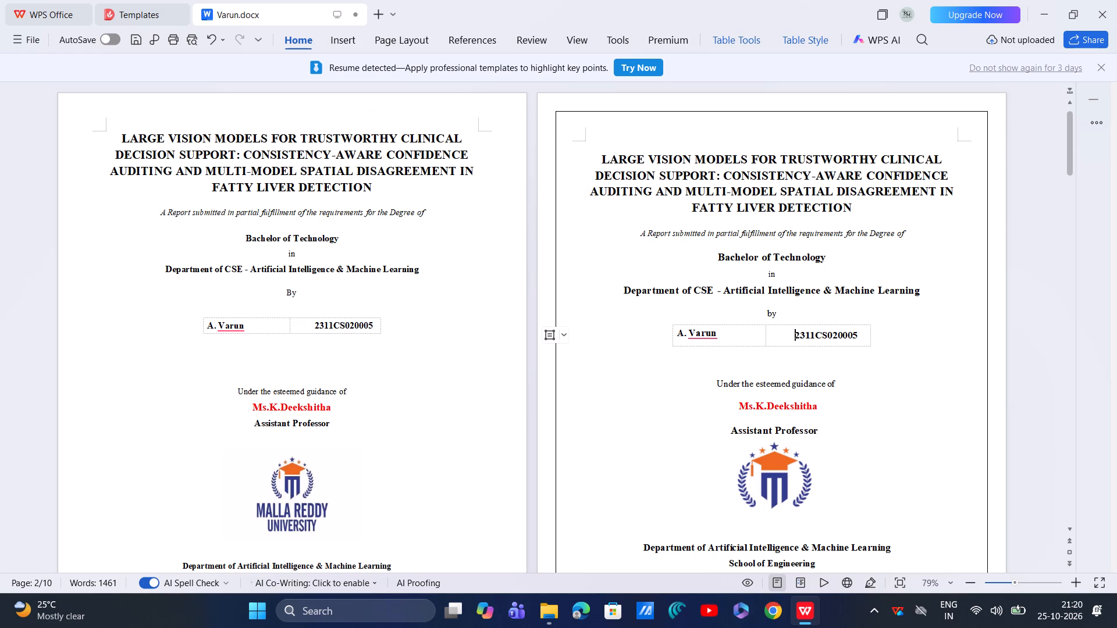
scroll(450, 413, down, 7)
scroll(450, 413, up, 1)
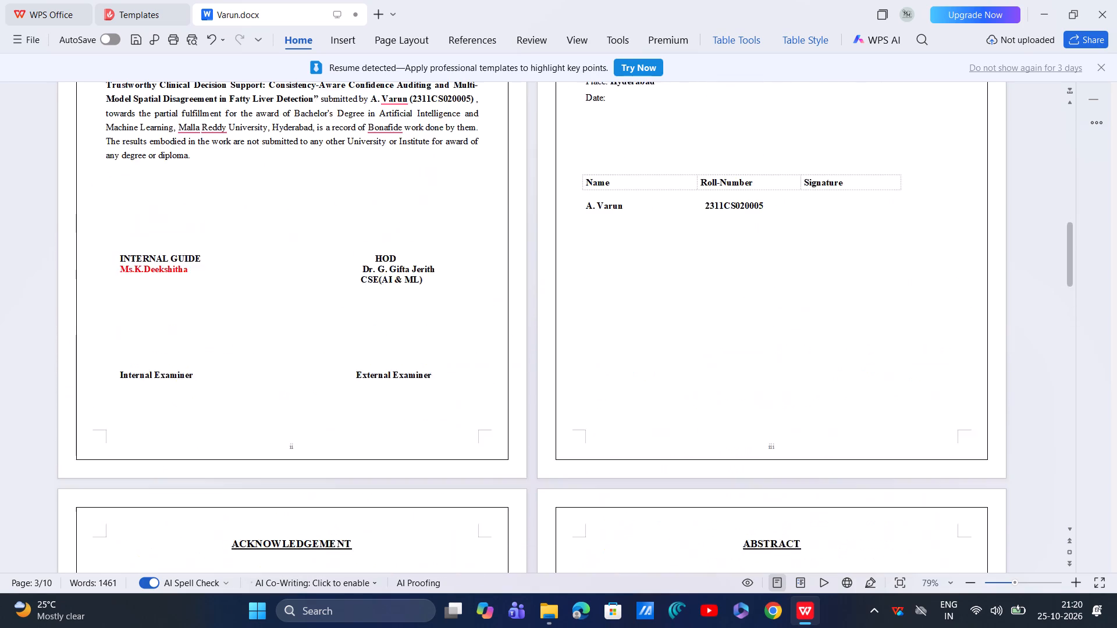
scroll(450, 413, up, 1)
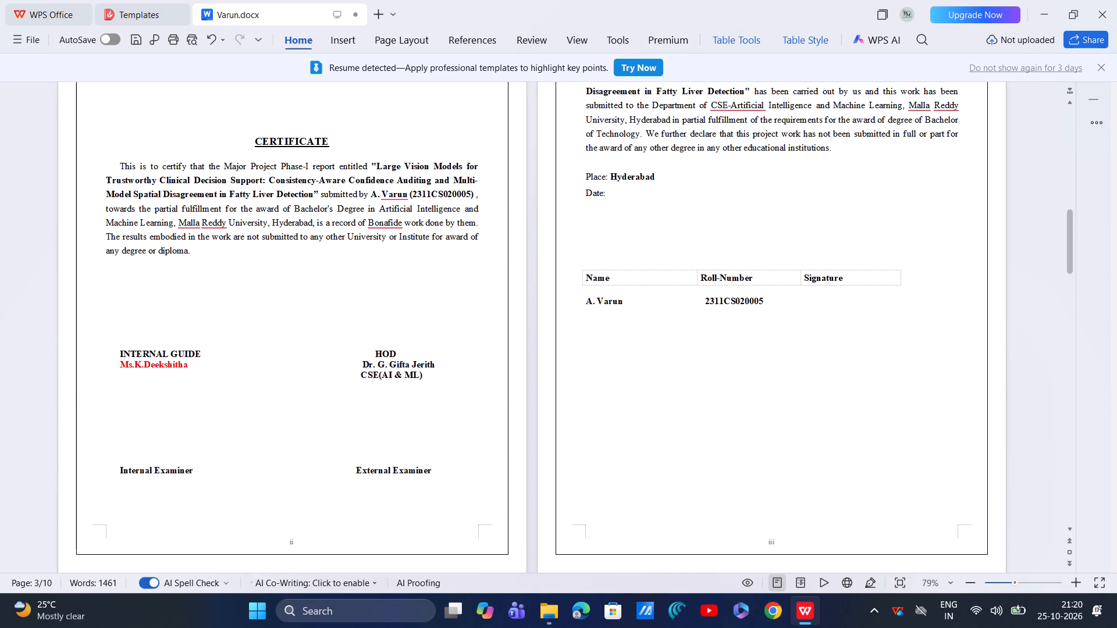
scroll(612, 202, up, 3)
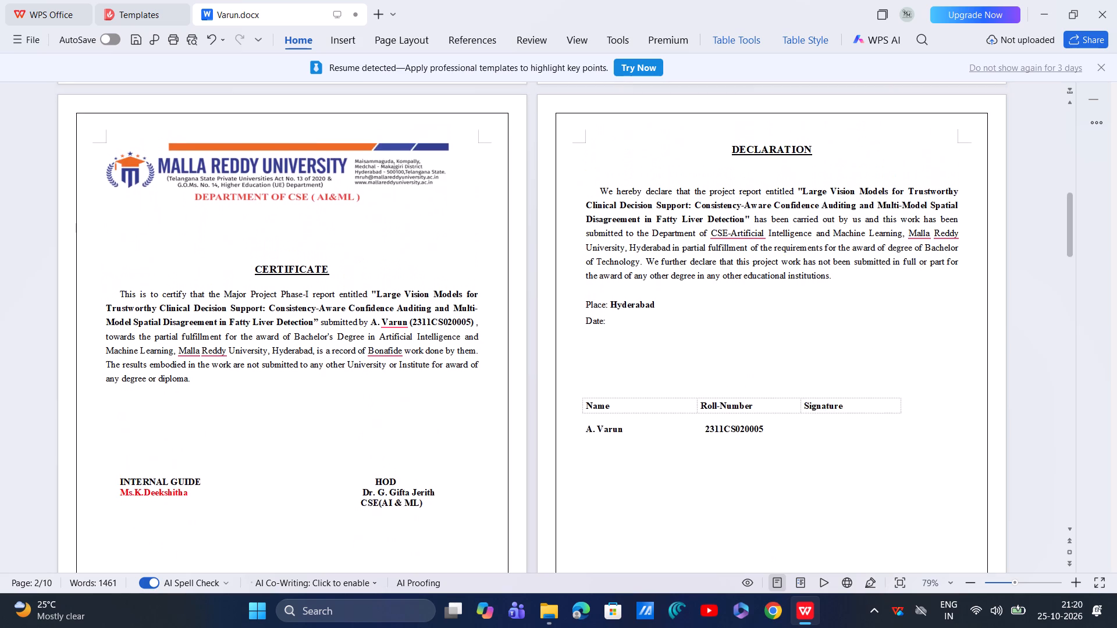
scroll(612, 202, up, 1)
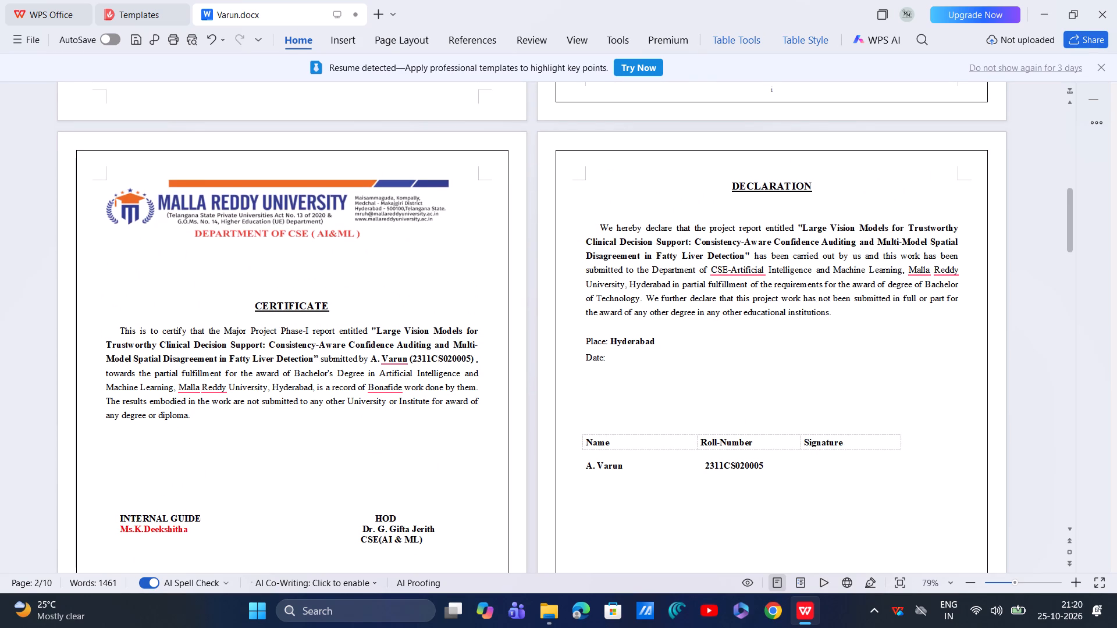
click(617, 358)
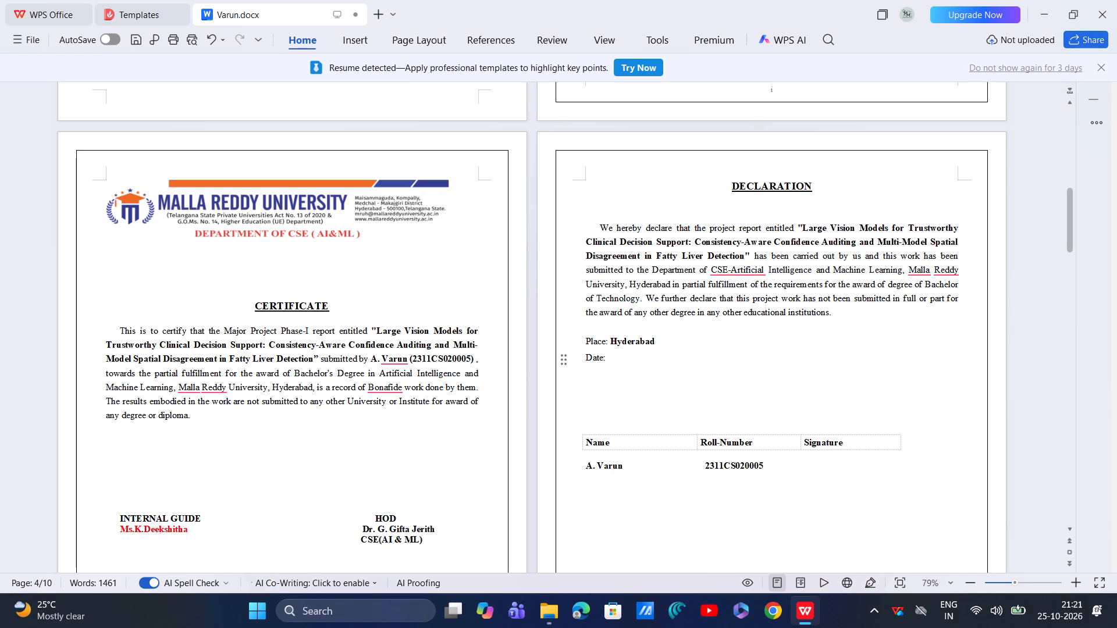
Narrow the second title page's student table slightly more and move its column divider to the page's centre line.
scroll(675, 407, up, 8)
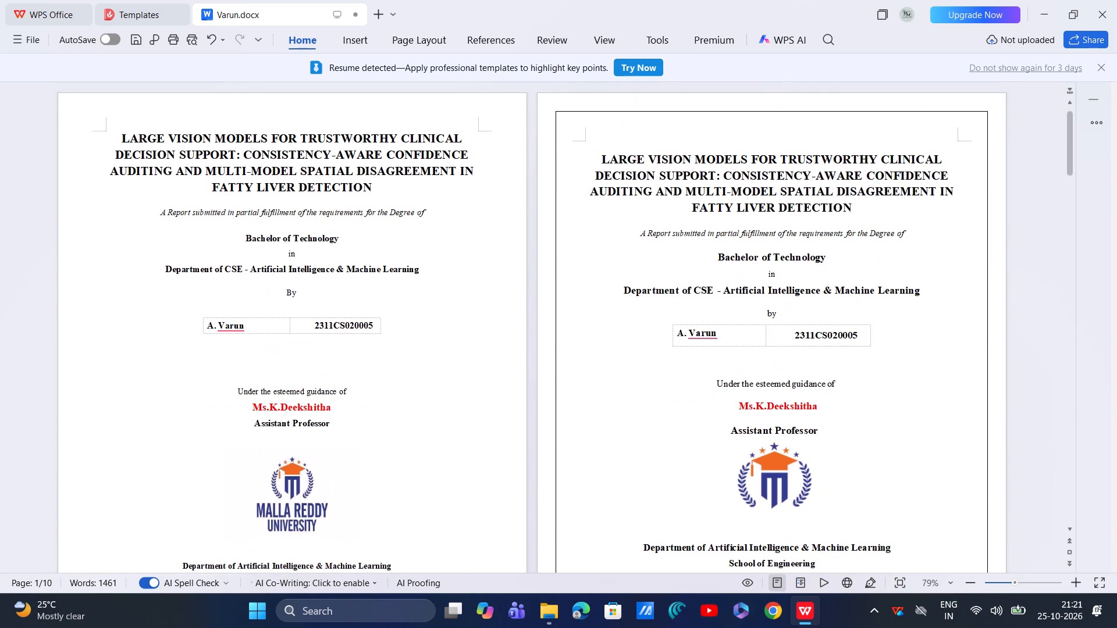
scroll(675, 407, left, 3)
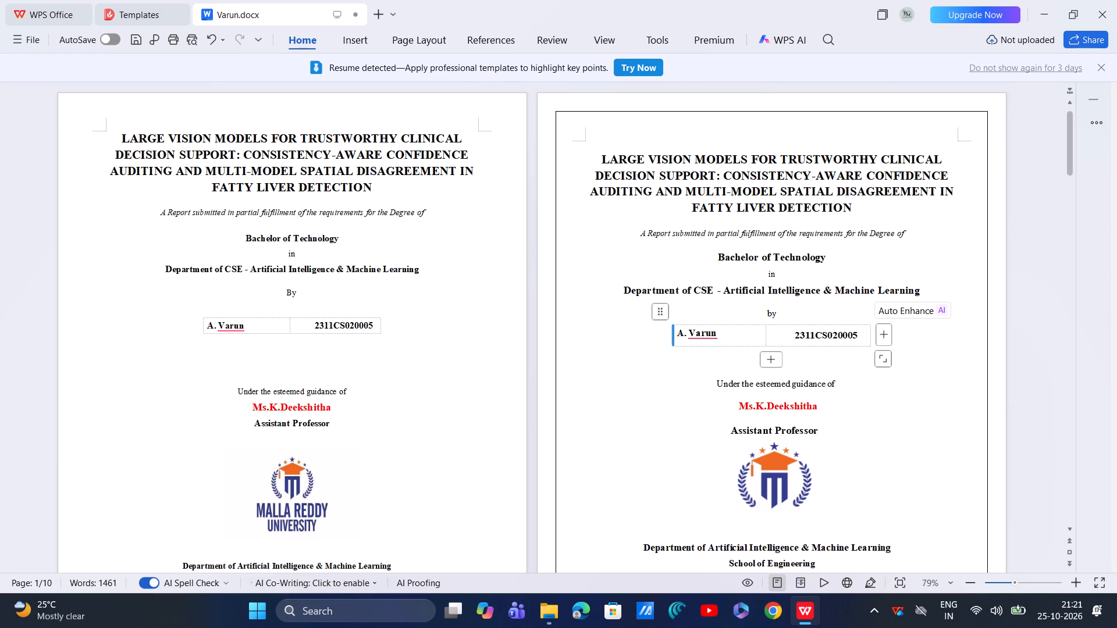
drag(673, 336, 678, 337)
drag(678, 337, 679, 342)
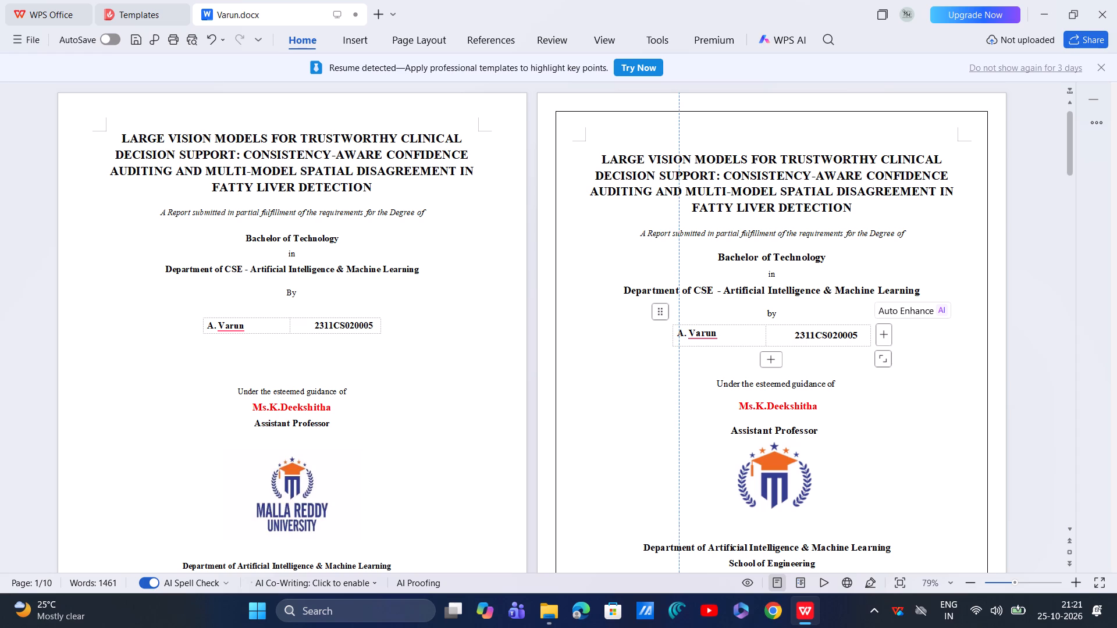
drag(679, 342, 677, 342)
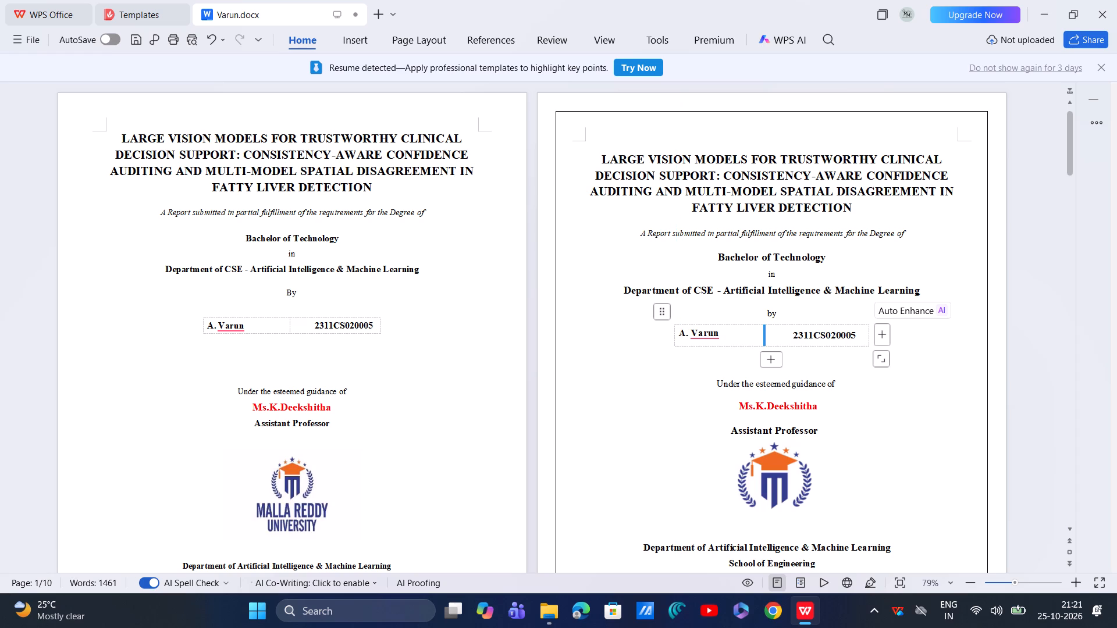
drag(763, 341, 771, 341)
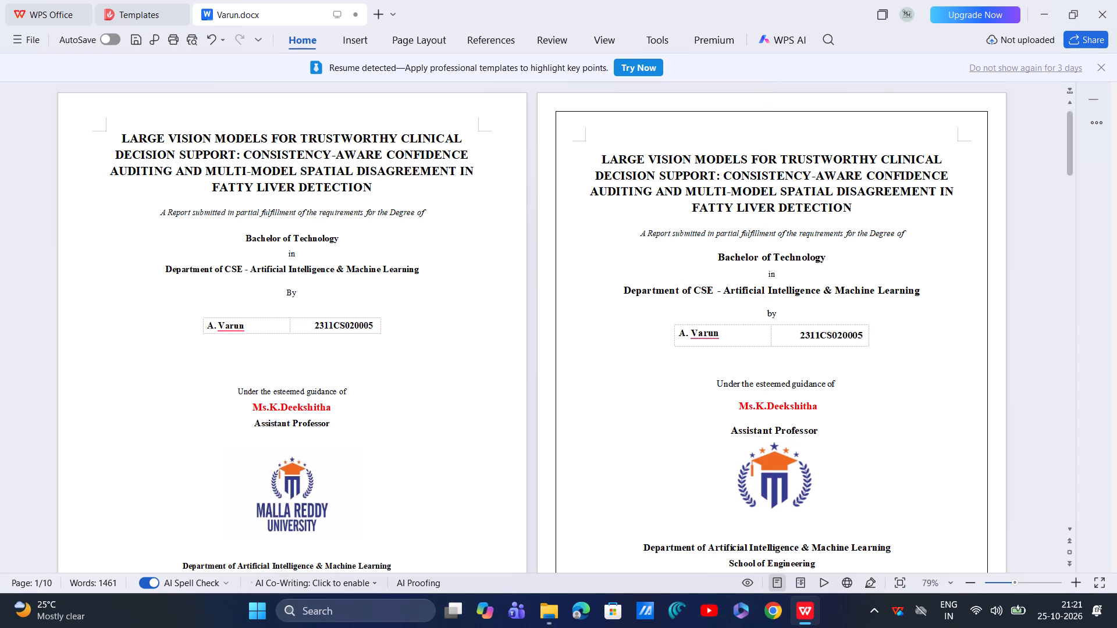
Export all 10 pages of Varun.docx as a standard-quality PDF to the source folder.
click(24, 34)
click(91, 237)
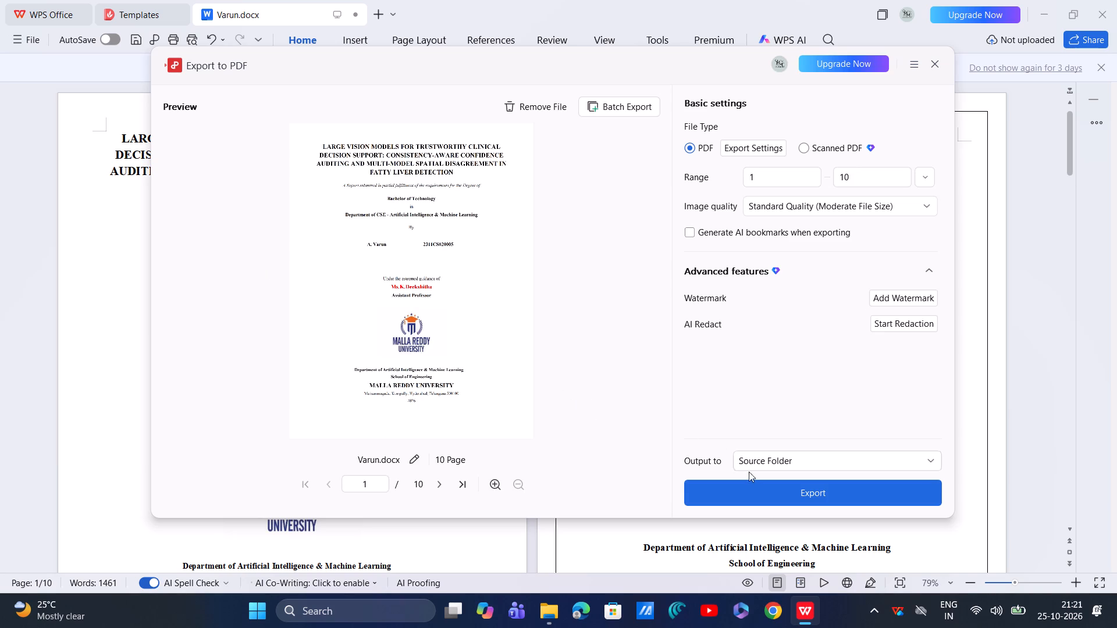
click(761, 493)
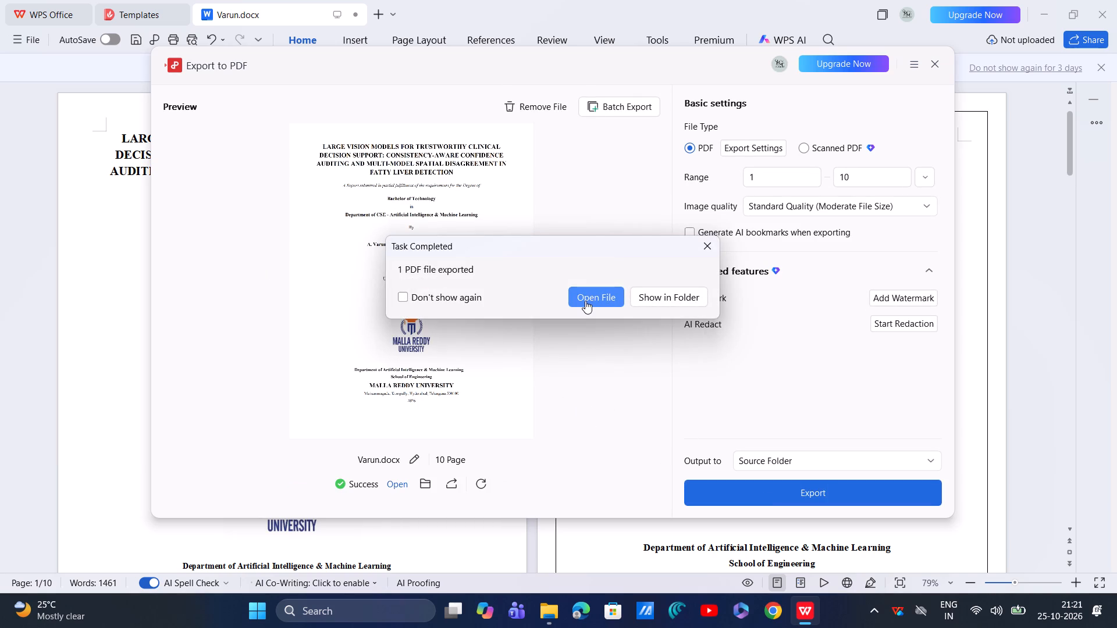
Open the exported Varun.pdf and examine the student name and roll number alignment on both title pages.
click(585, 301)
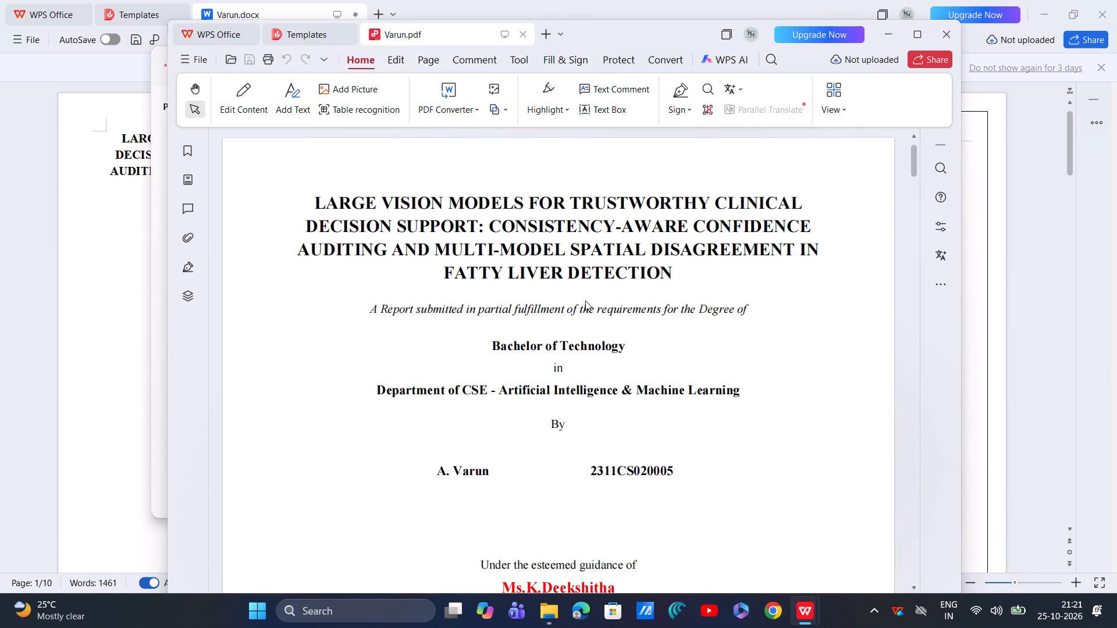
scroll(585, 301, down, 2)
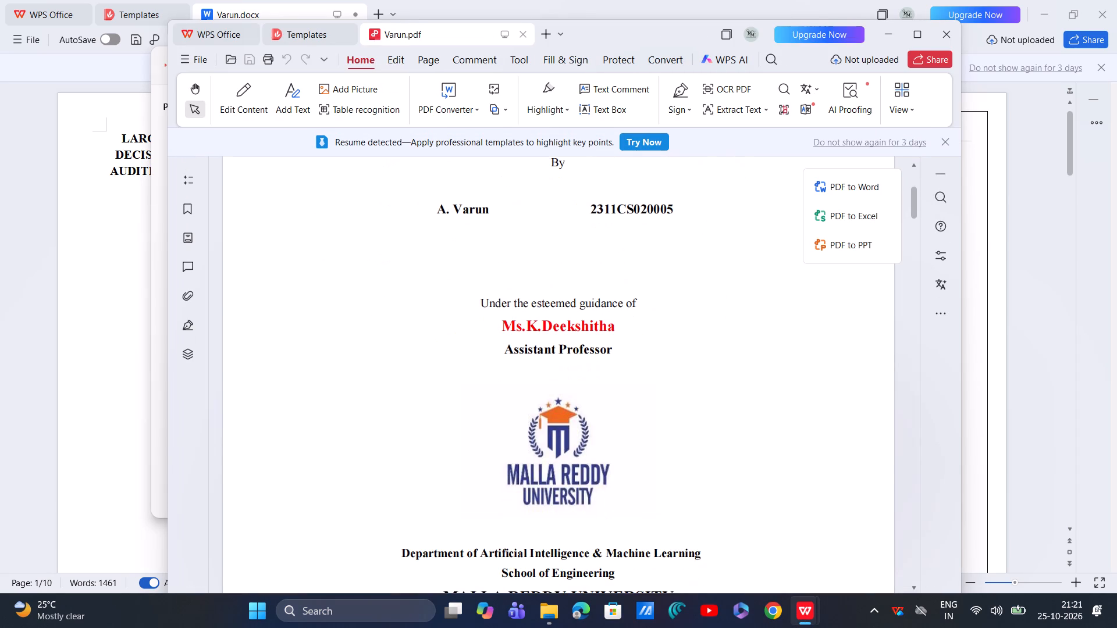
scroll(585, 301, down, 2)
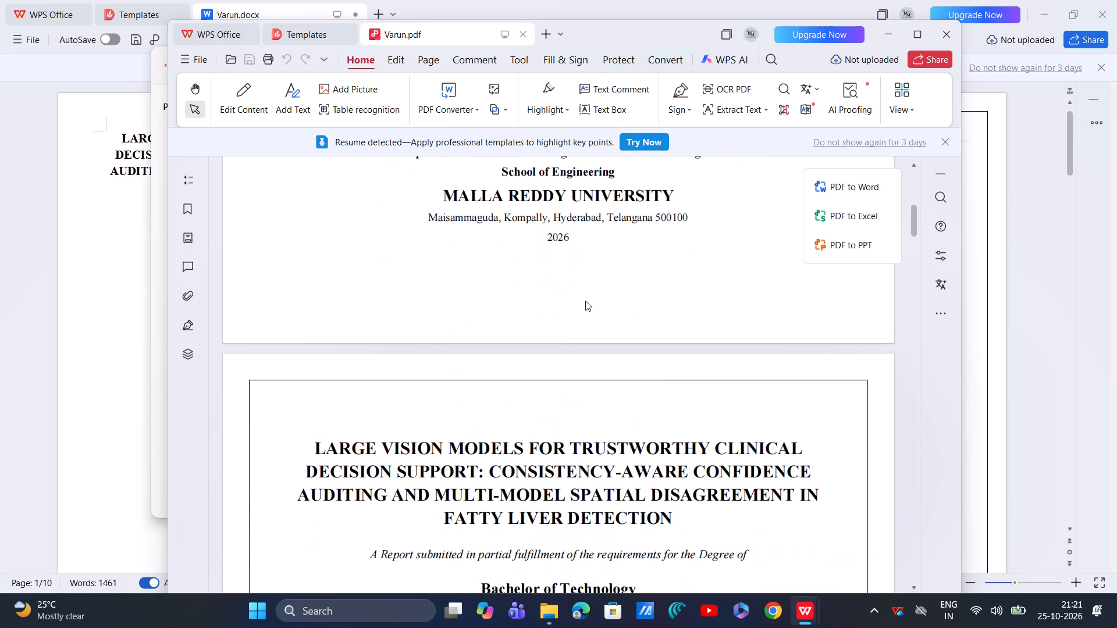
scroll(585, 301, up, 3)
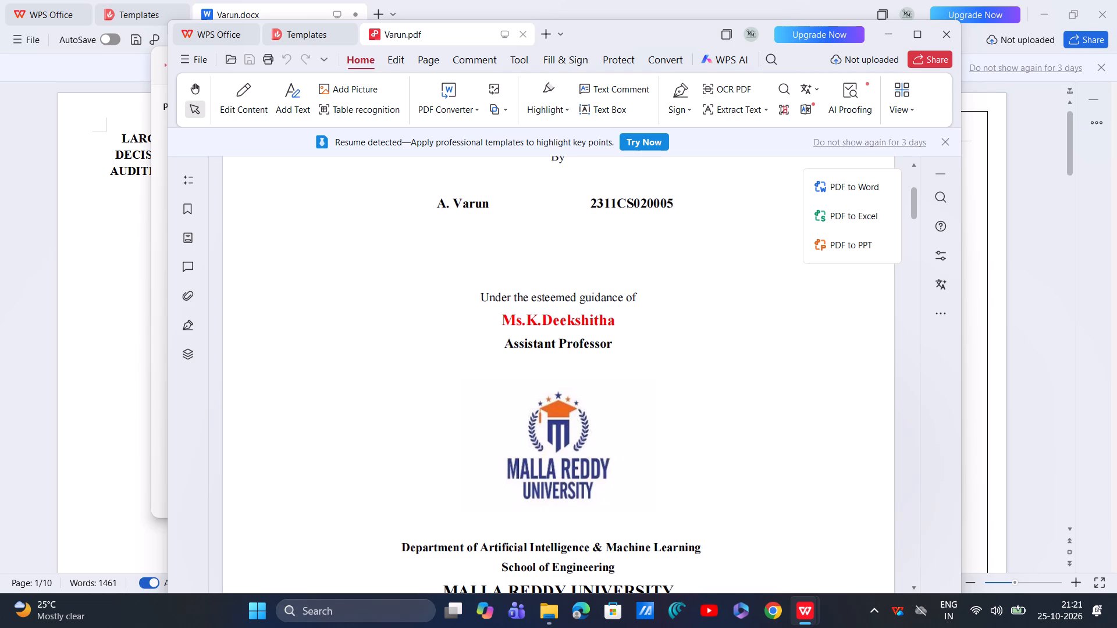
scroll(585, 301, up, 3)
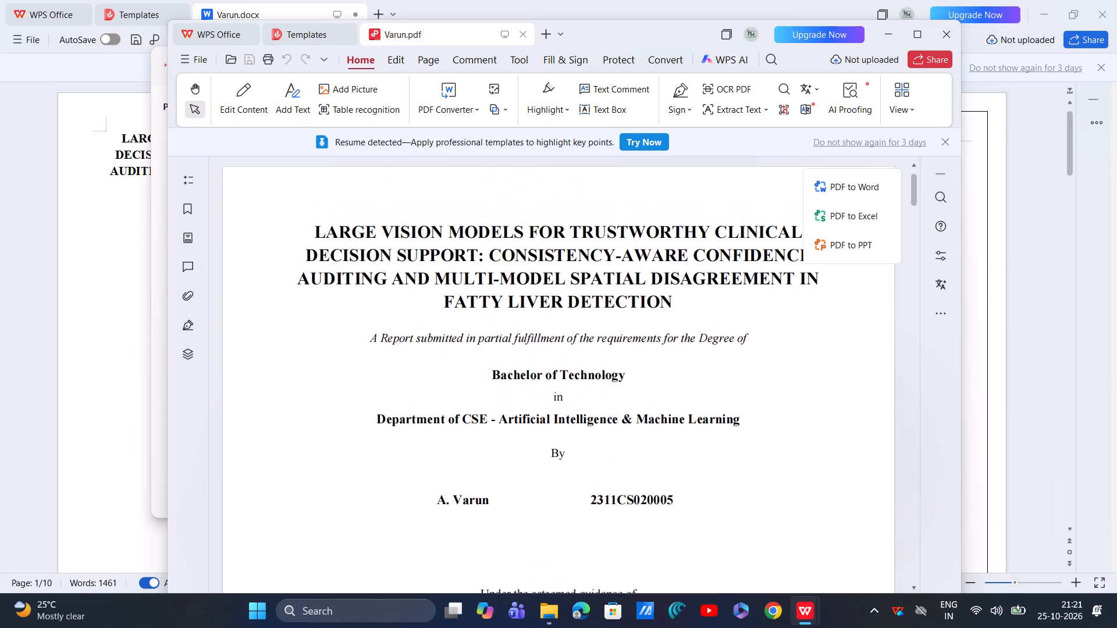
scroll(585, 301, down, 5)
scroll(585, 301, up, 1)
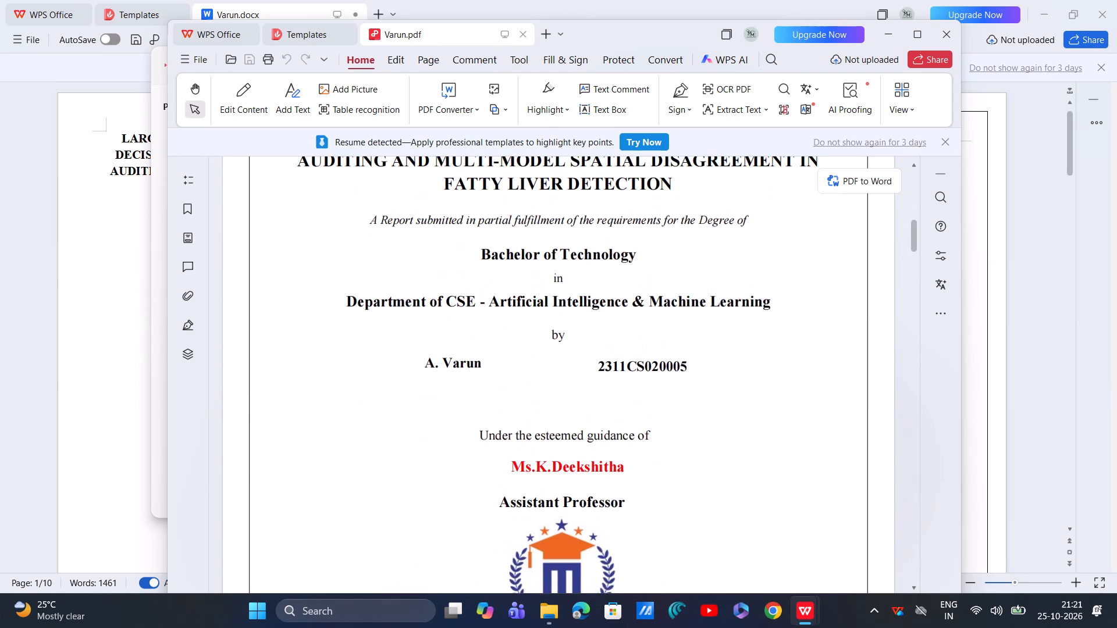
Examine the certificate and declaration pages of the exported PDF, including the name and roll number row.
scroll(585, 299, down, 3)
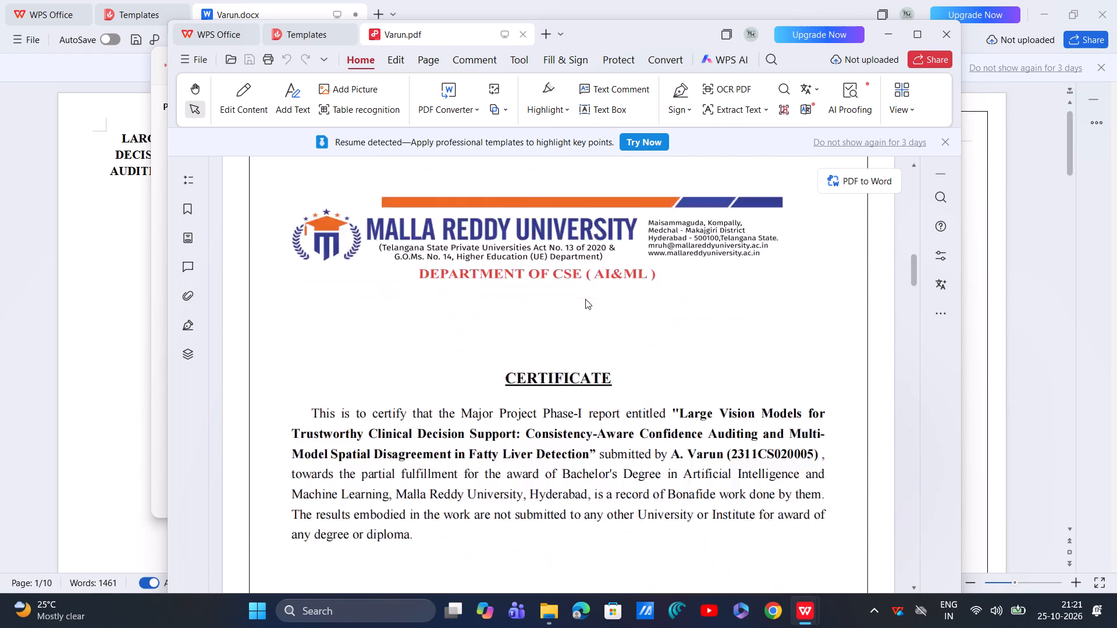
scroll(585, 299, down, 4)
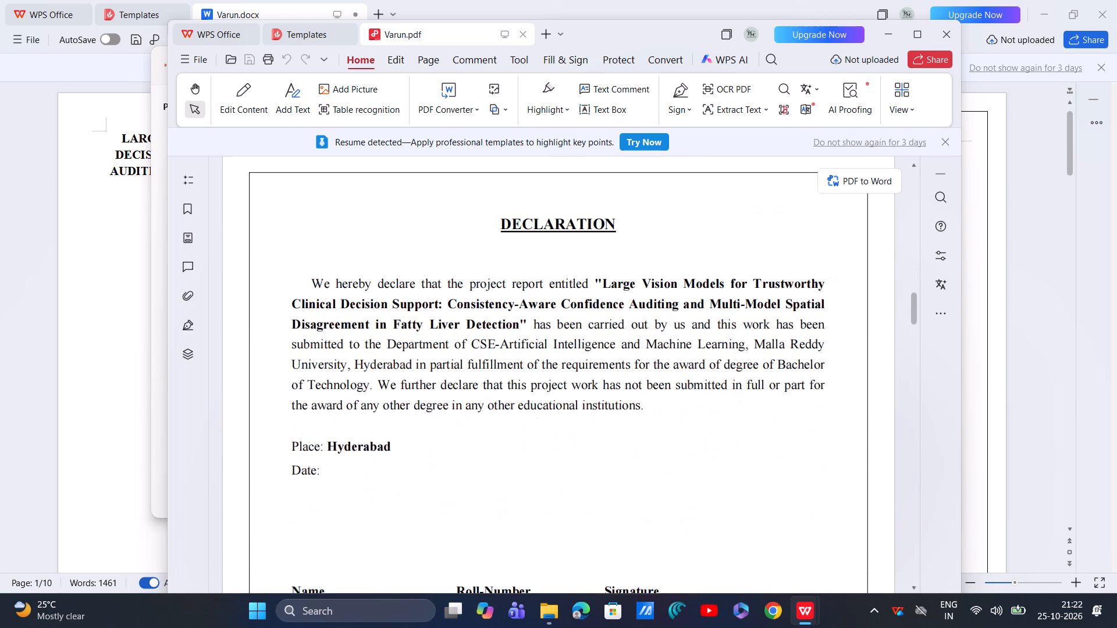
scroll(585, 299, down, 4)
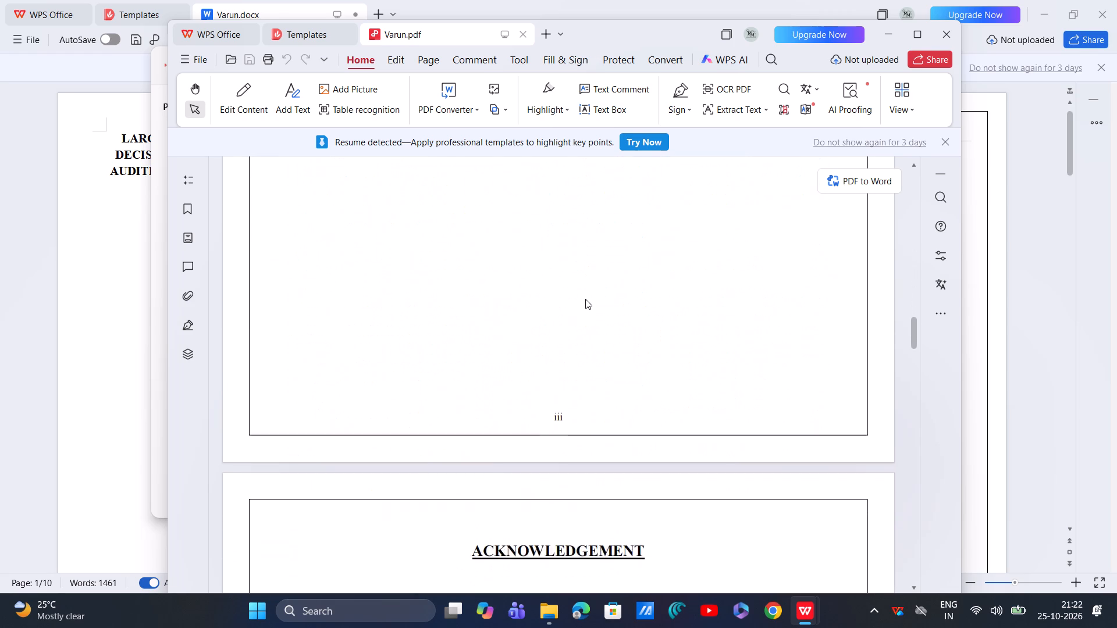
scroll(585, 299, down, 2)
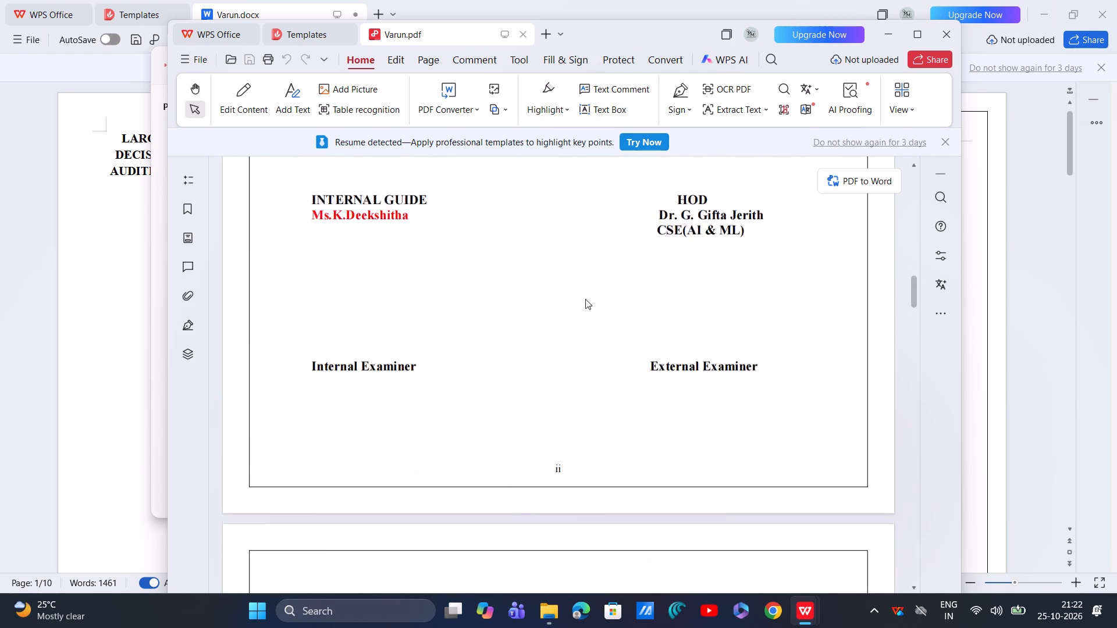
scroll(585, 299, down, 1)
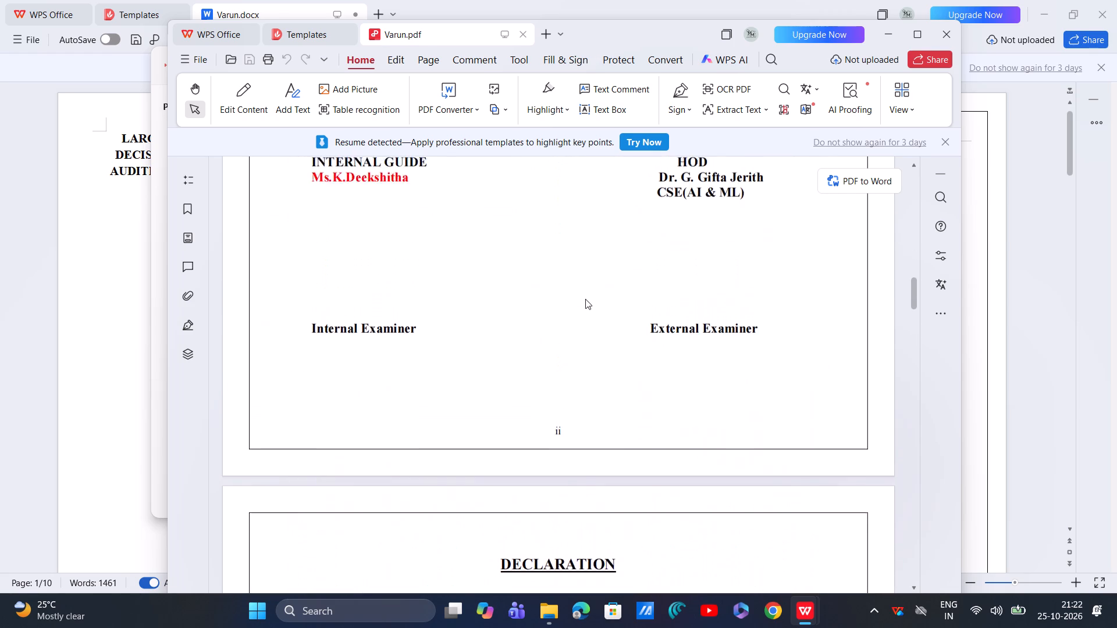
scroll(585, 299, down, 1)
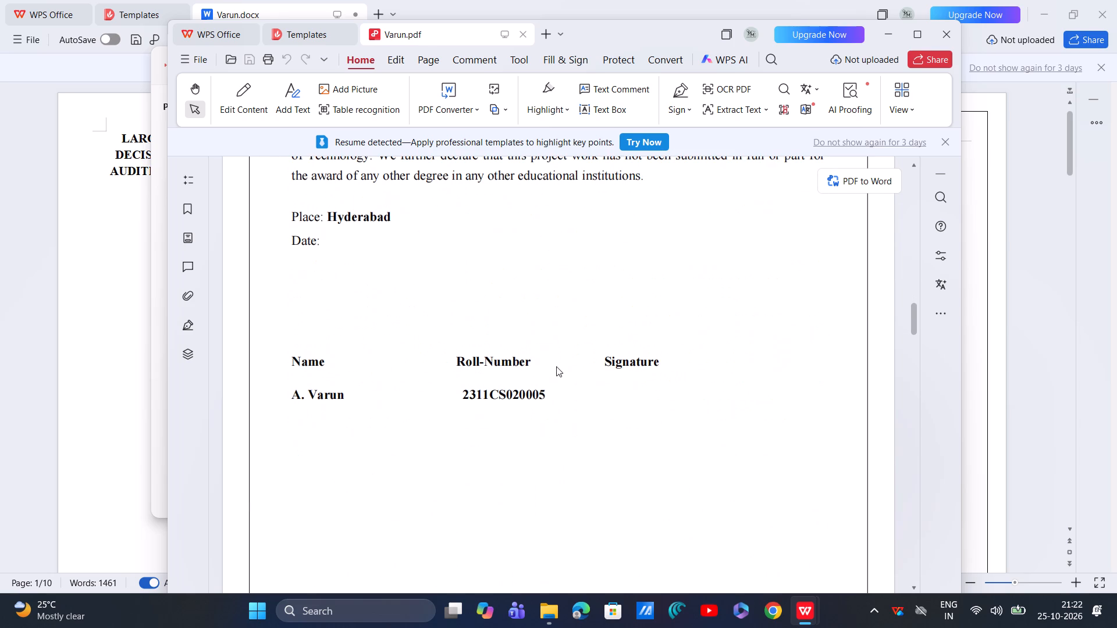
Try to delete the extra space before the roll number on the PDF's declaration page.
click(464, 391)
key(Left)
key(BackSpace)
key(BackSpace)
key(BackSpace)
Examine the remaining PDF pages through the abbreviations list, and close the PDF and the export window.
scroll(560, 487, down, 1)
scroll(560, 487, up, 1)
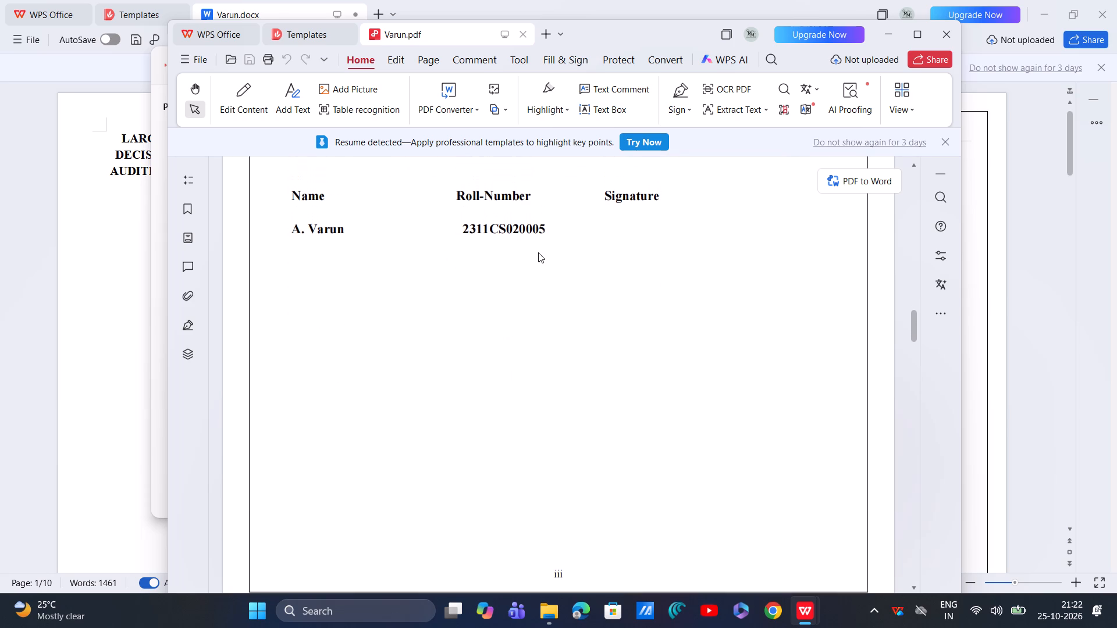
scroll(425, 304, down, 3)
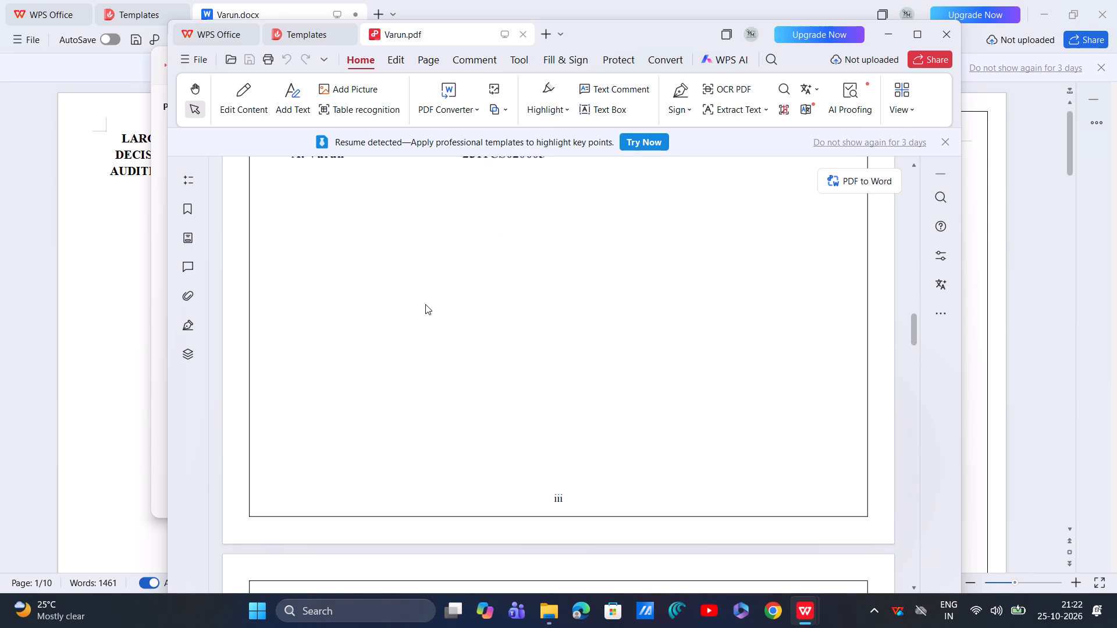
scroll(425, 304, down, 15)
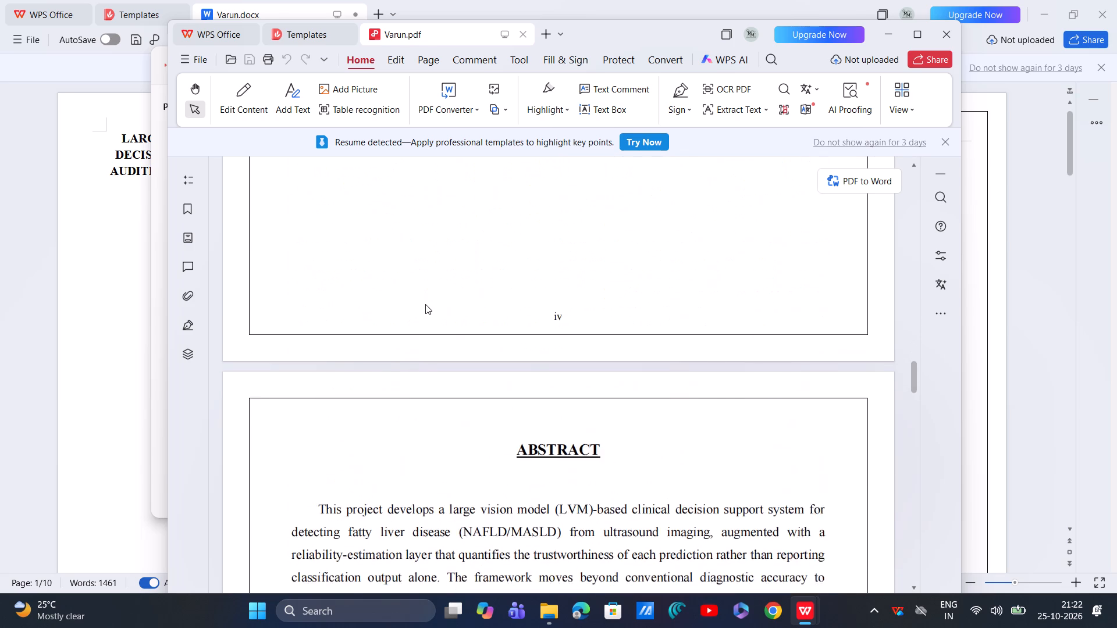
scroll(425, 304, down, 15)
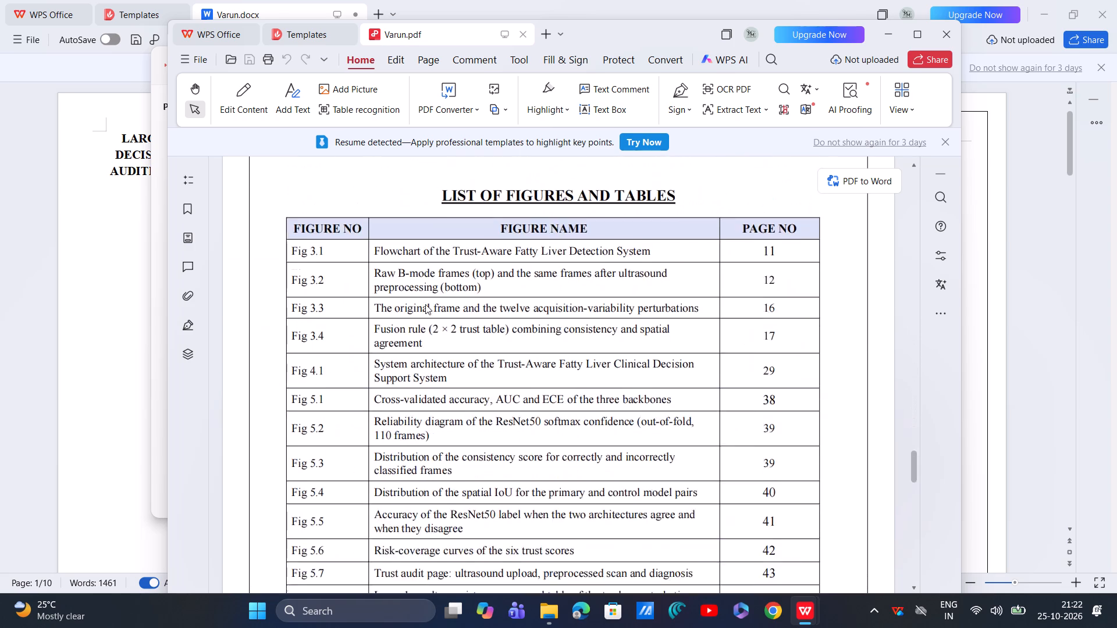
scroll(425, 304, down, 8)
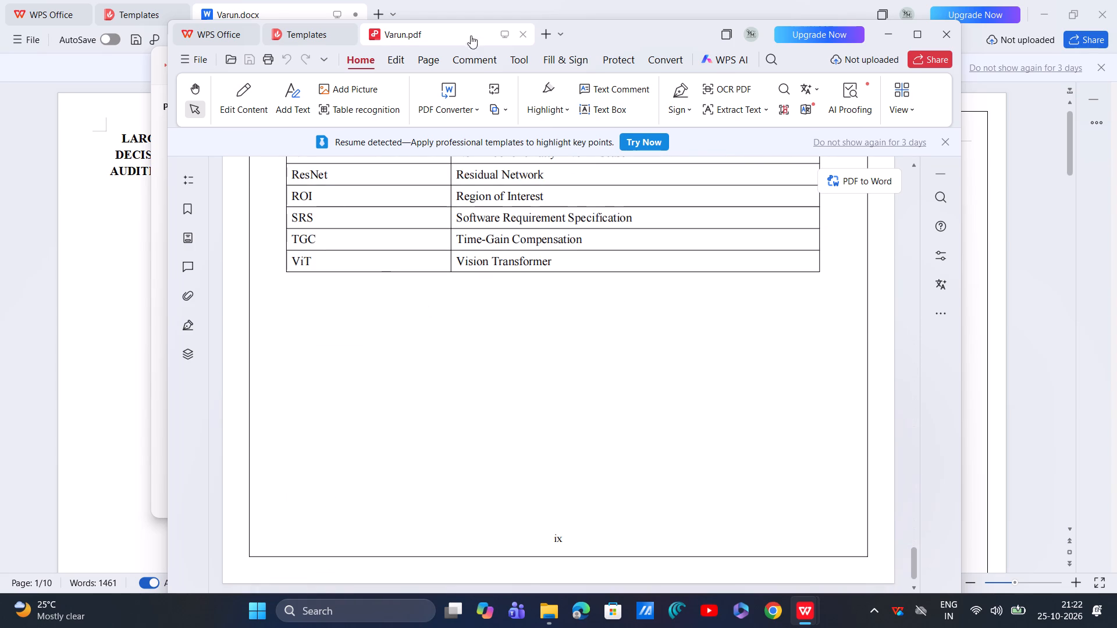
click(943, 40)
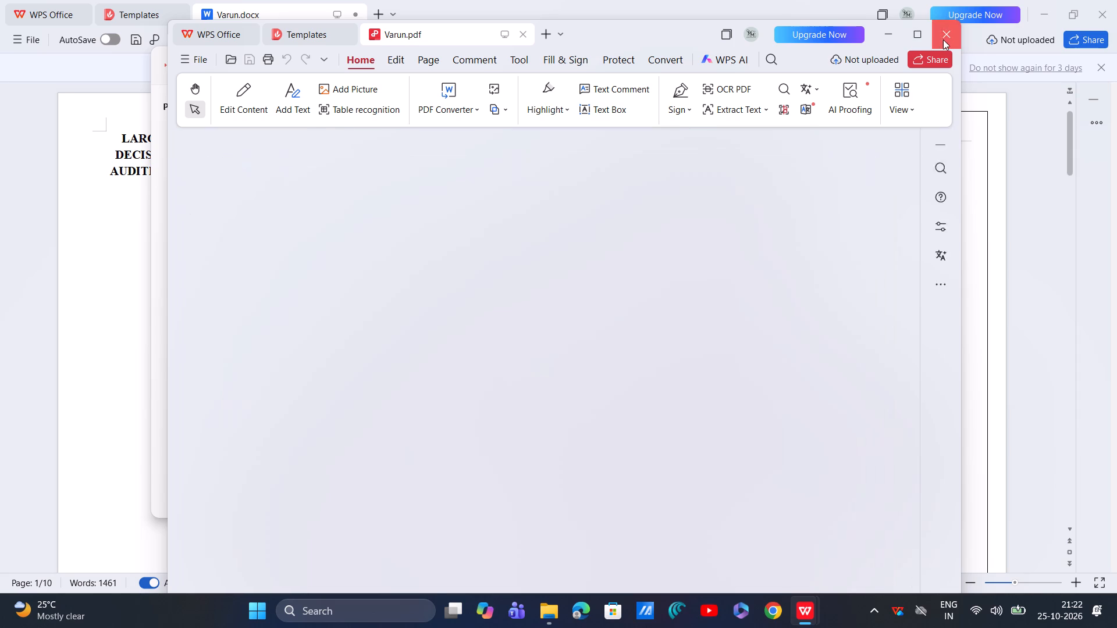
click(933, 69)
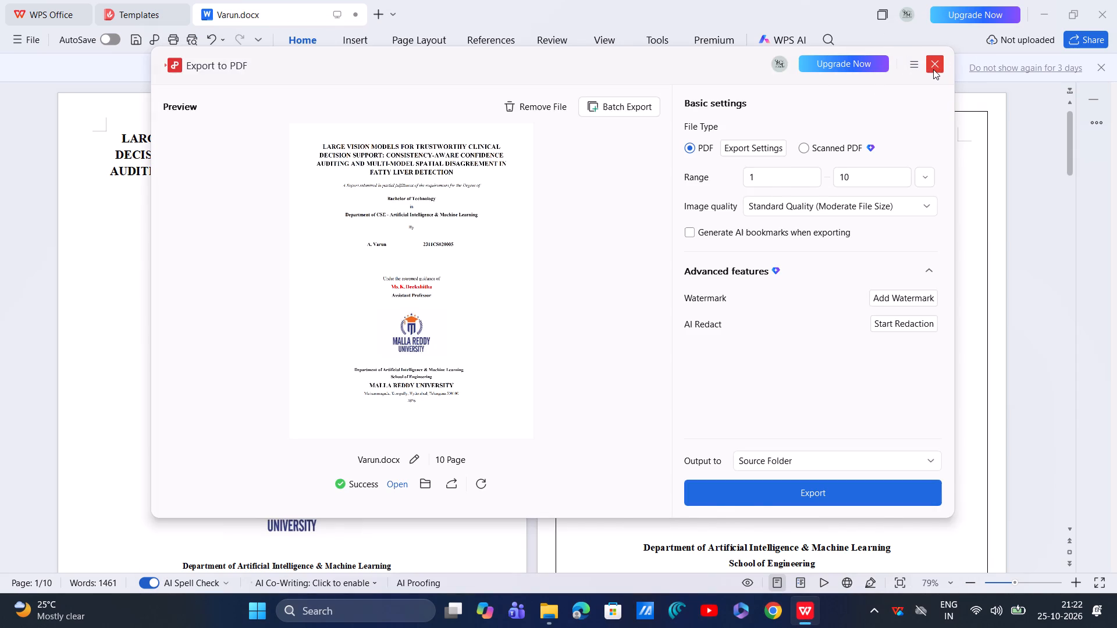
Compare the student tables on the two title pages of Varun.docx.
scroll(456, 312, down, 2)
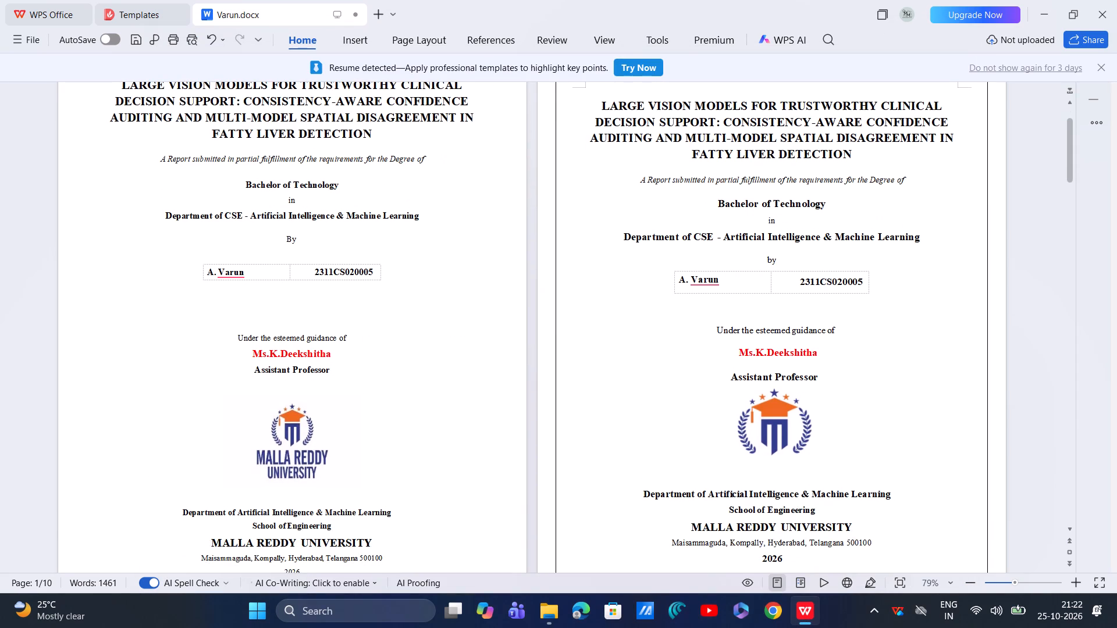
scroll(456, 312, up, 1)
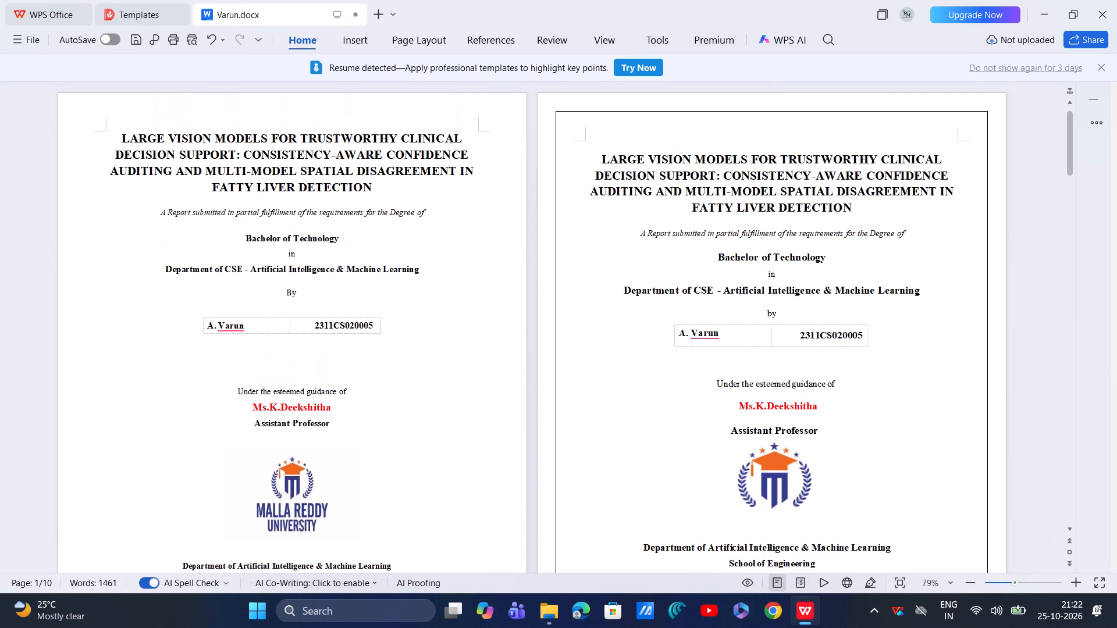
scroll(456, 312, up, 2)
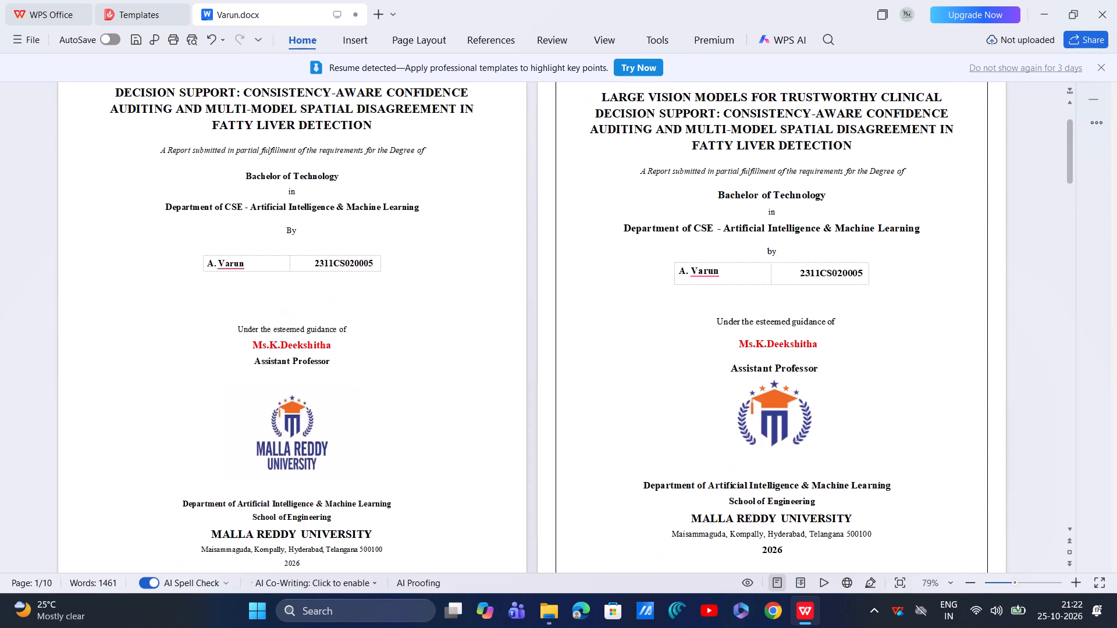
scroll(456, 312, up, 1)
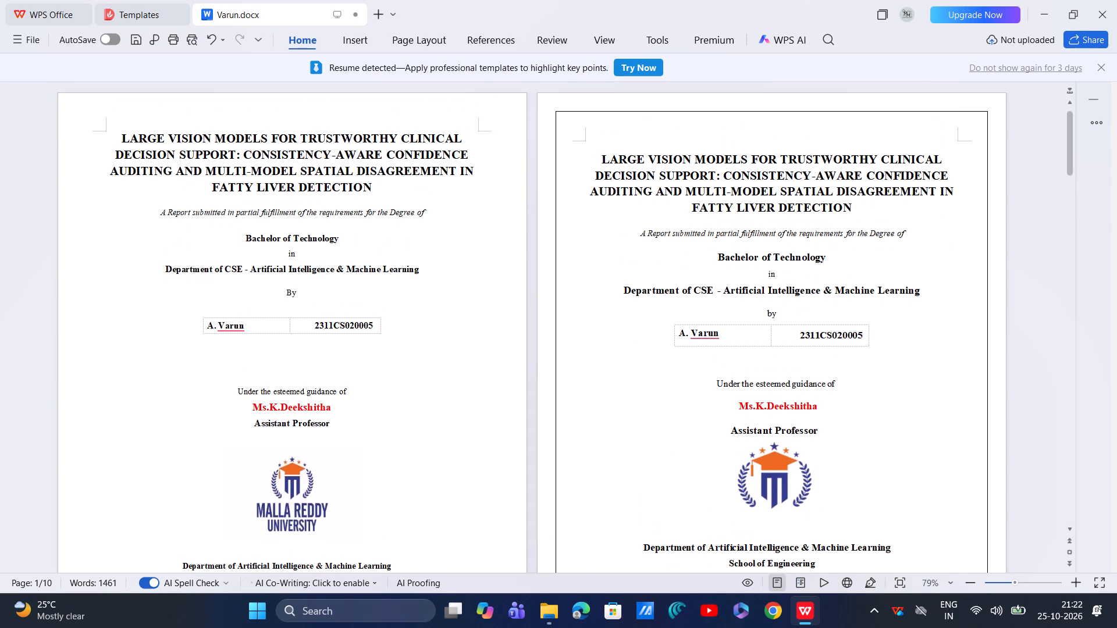
scroll(456, 312, up, 1)
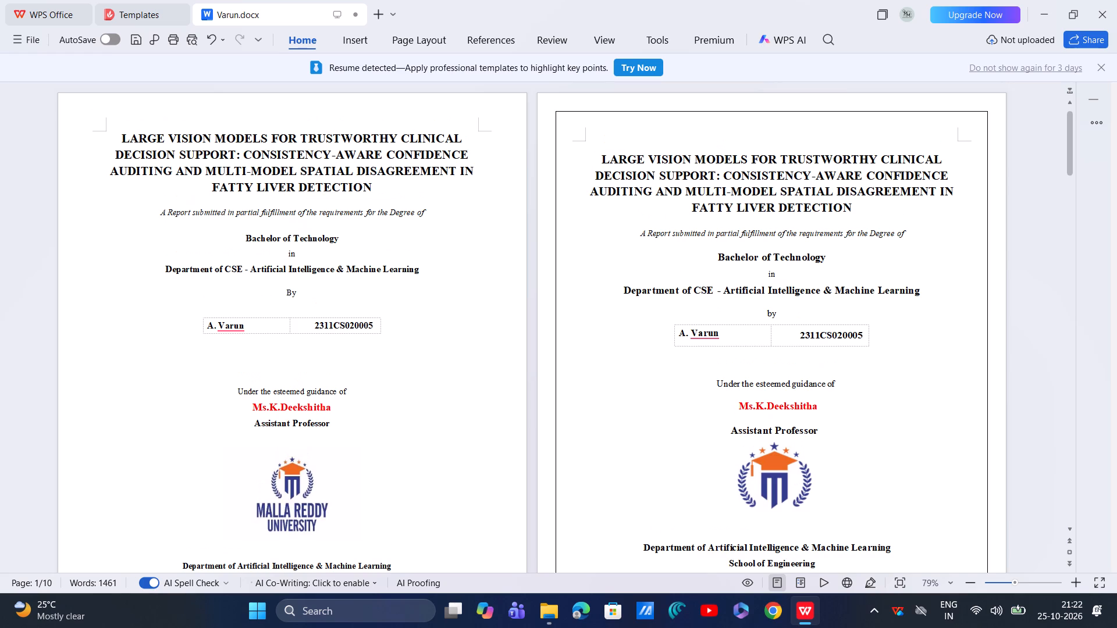
scroll(456, 312, up, 1)
Save Varun.docx and dismiss the template suggestion banner.
key(ctrl+s)
click(1098, 67)
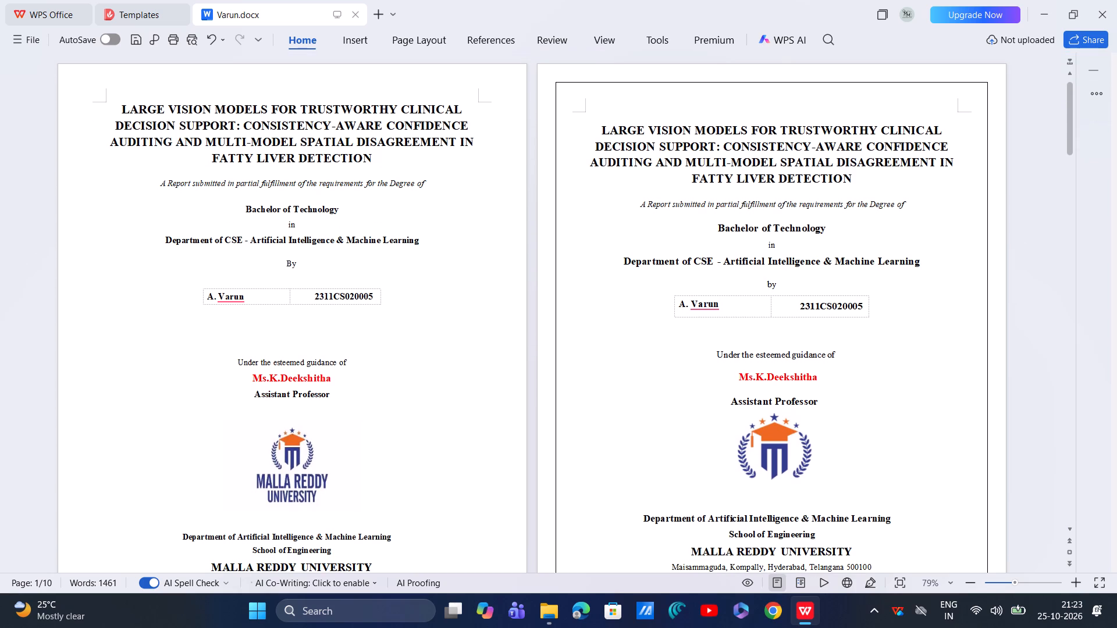
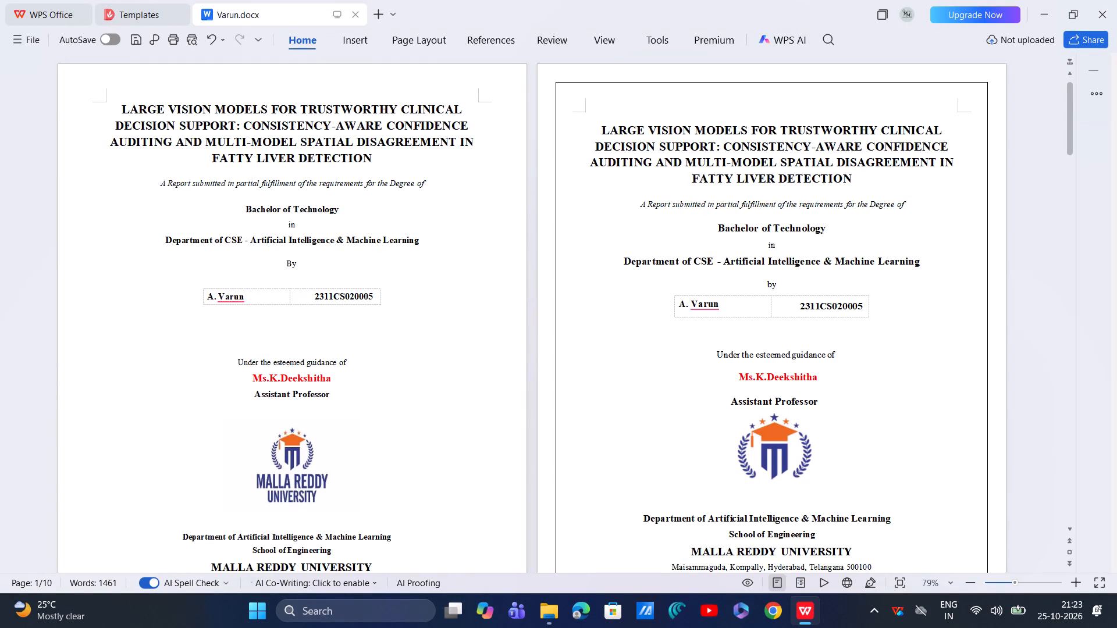
Delete the stray comma after the student's roll number in the certificate paragraph of Varun.docx.
scroll(652, 346, down, 5)
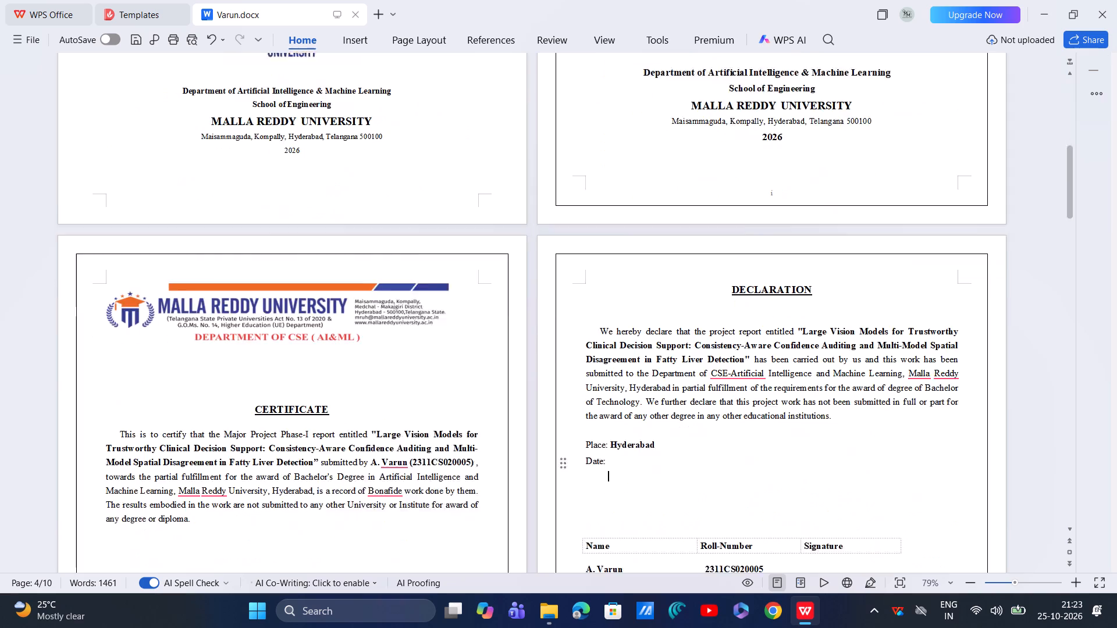
scroll(652, 346, down, 3)
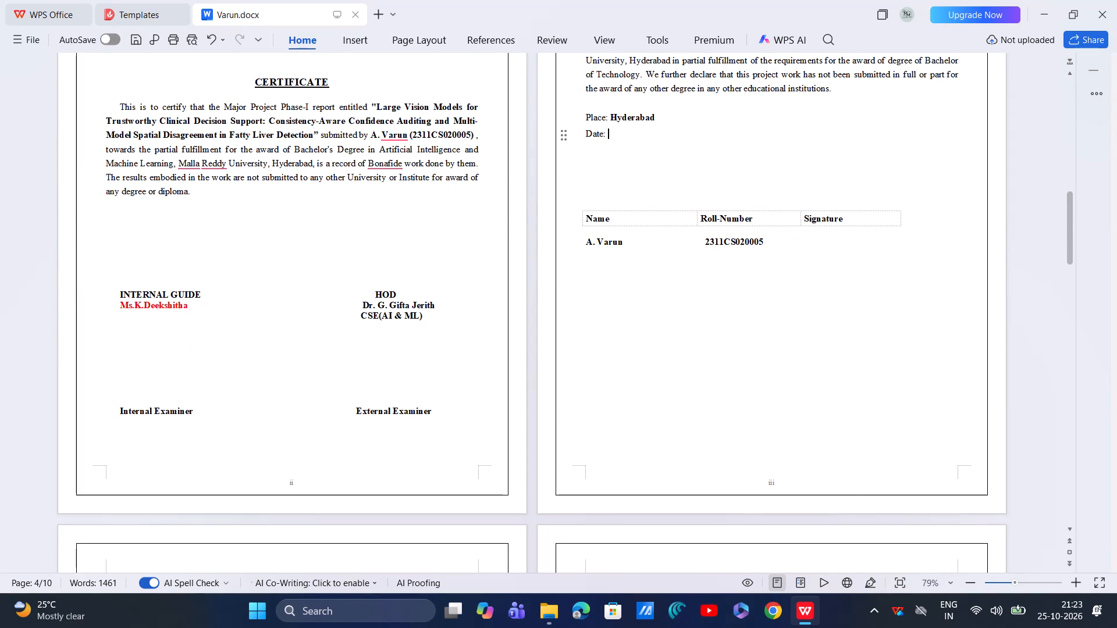
scroll(652, 346, up, 1)
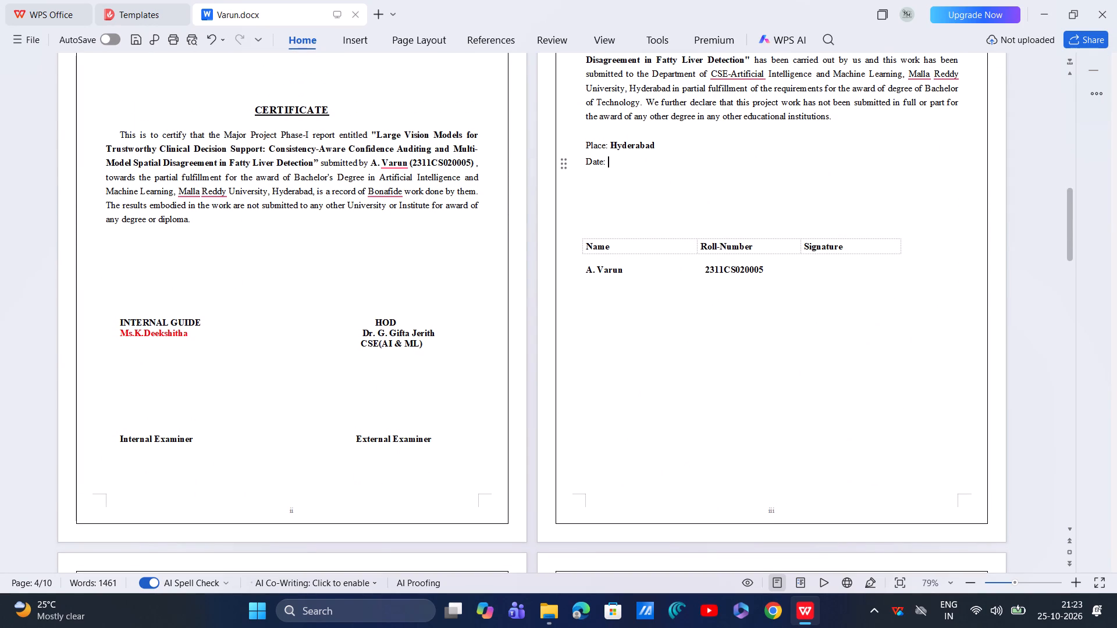
click(481, 167)
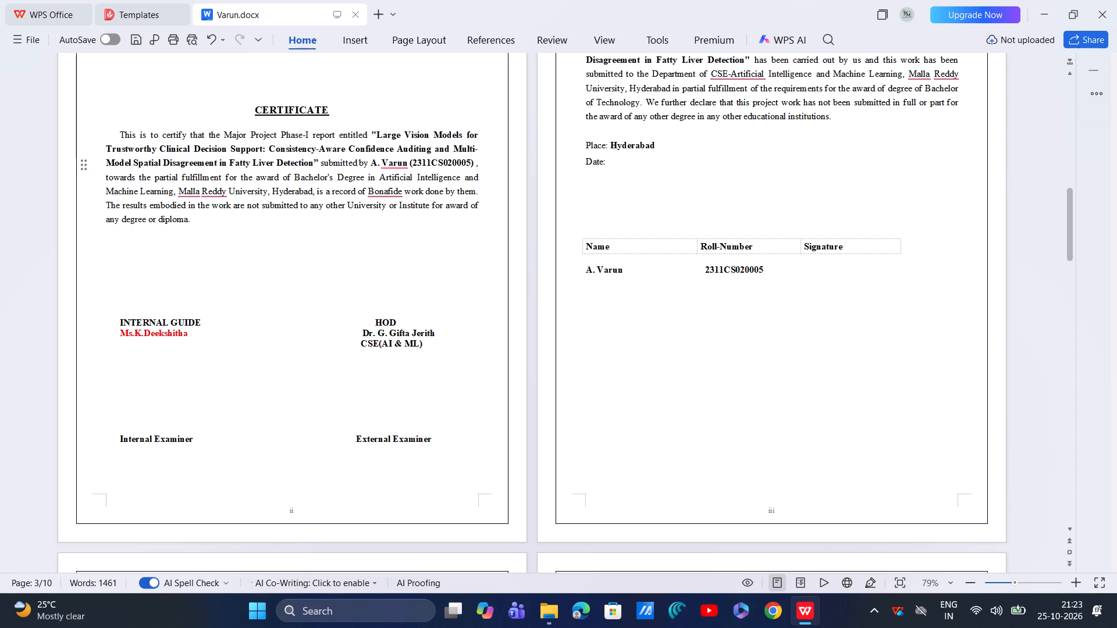
key(Left)
key(BackSpace)
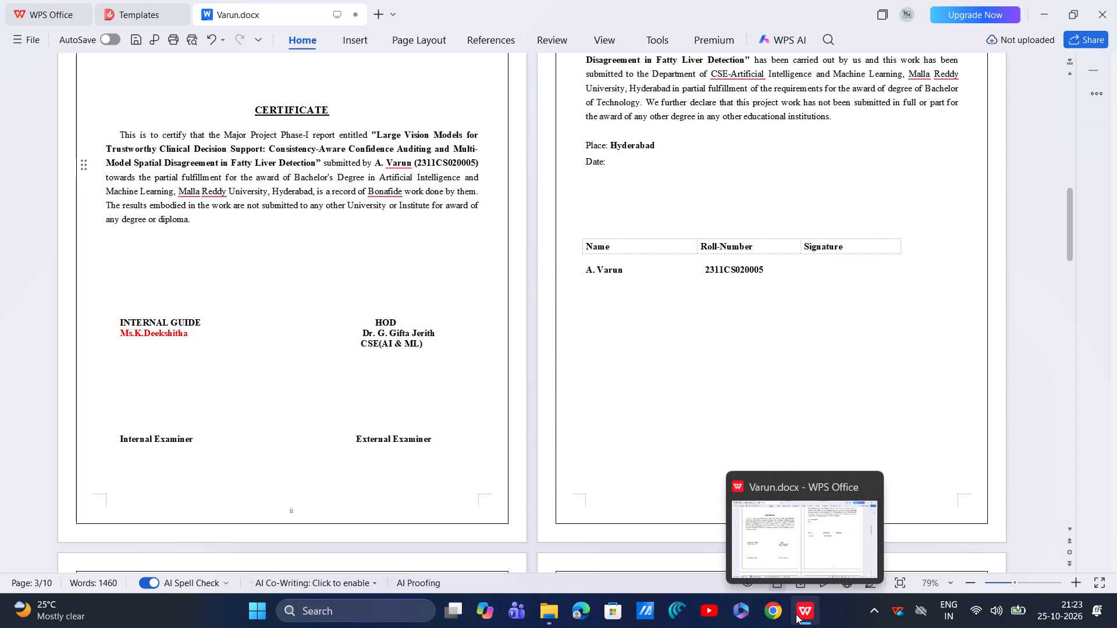
Open Varun.pdf from the final folder, examine the submitted-by line on its certificate page, and close the WPS Office window.
click(546, 614)
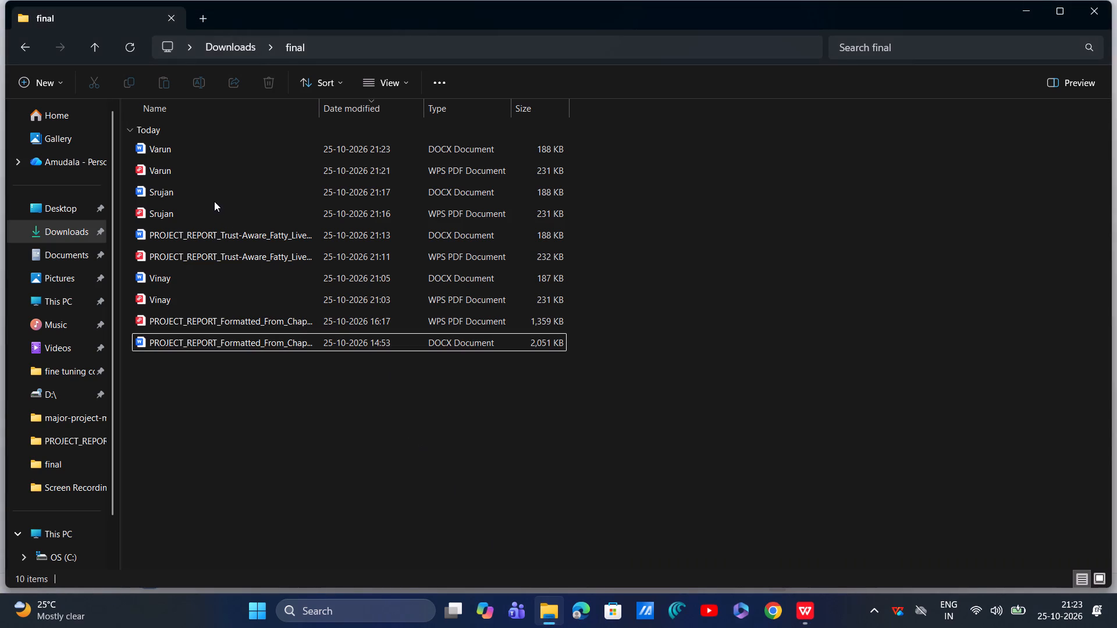
double_click(201, 177)
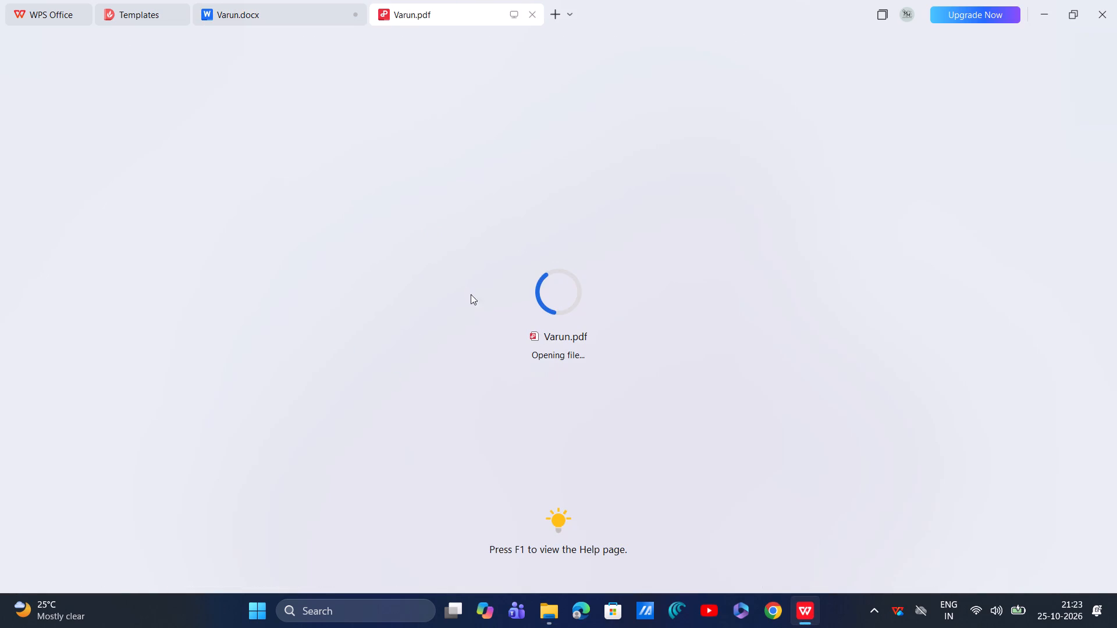
scroll(488, 285, up, 18)
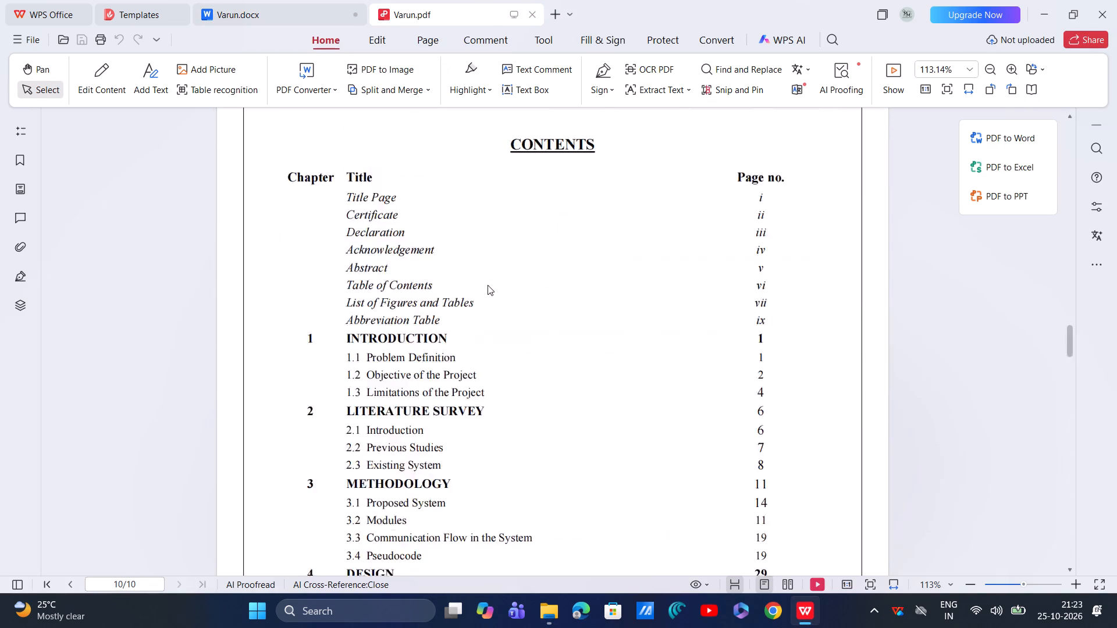
scroll(488, 285, up, 2)
scroll(488, 285, down, 5)
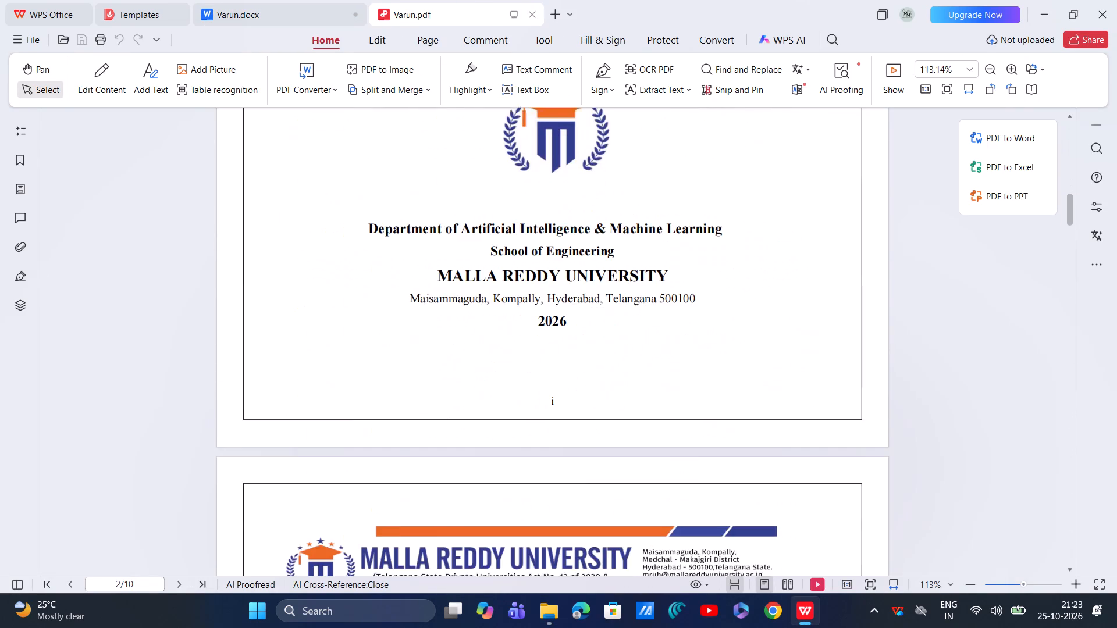
scroll(488, 285, down, 4)
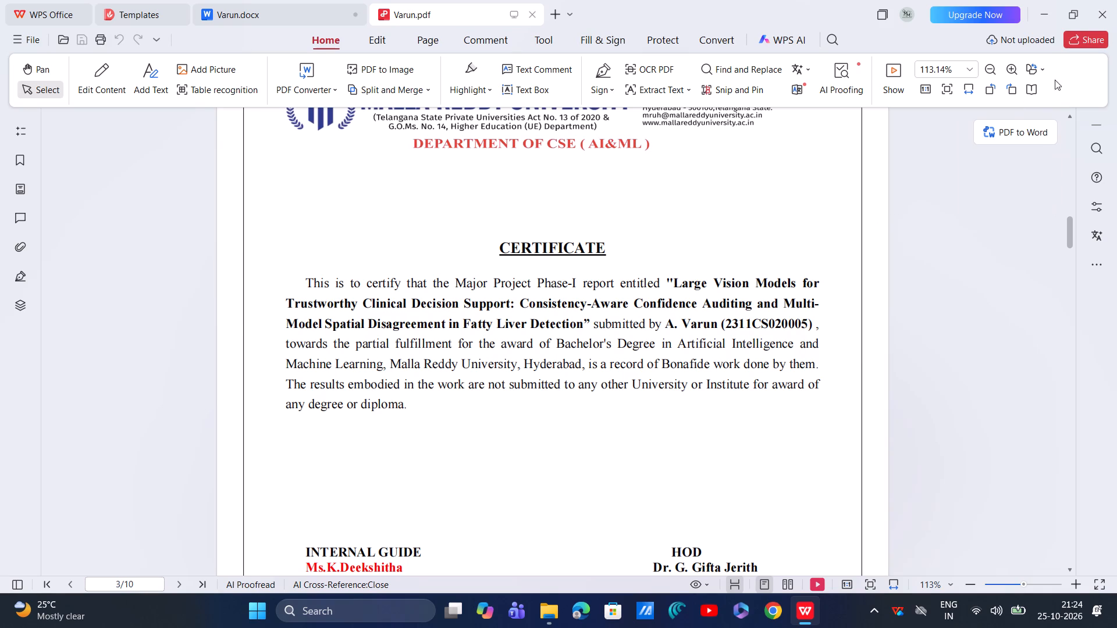
click(1097, 17)
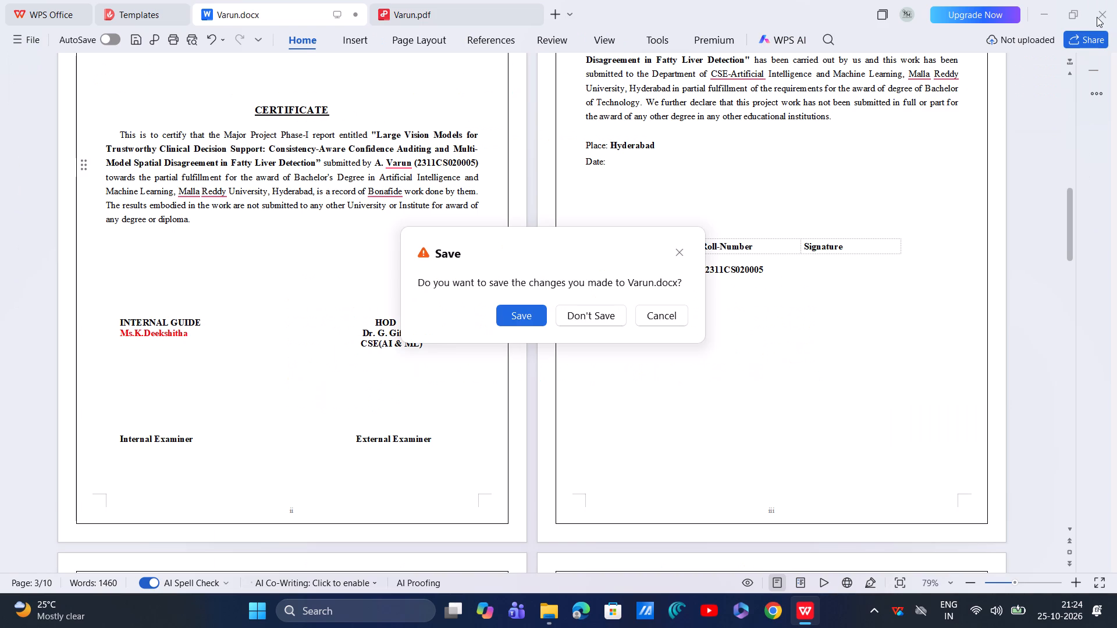
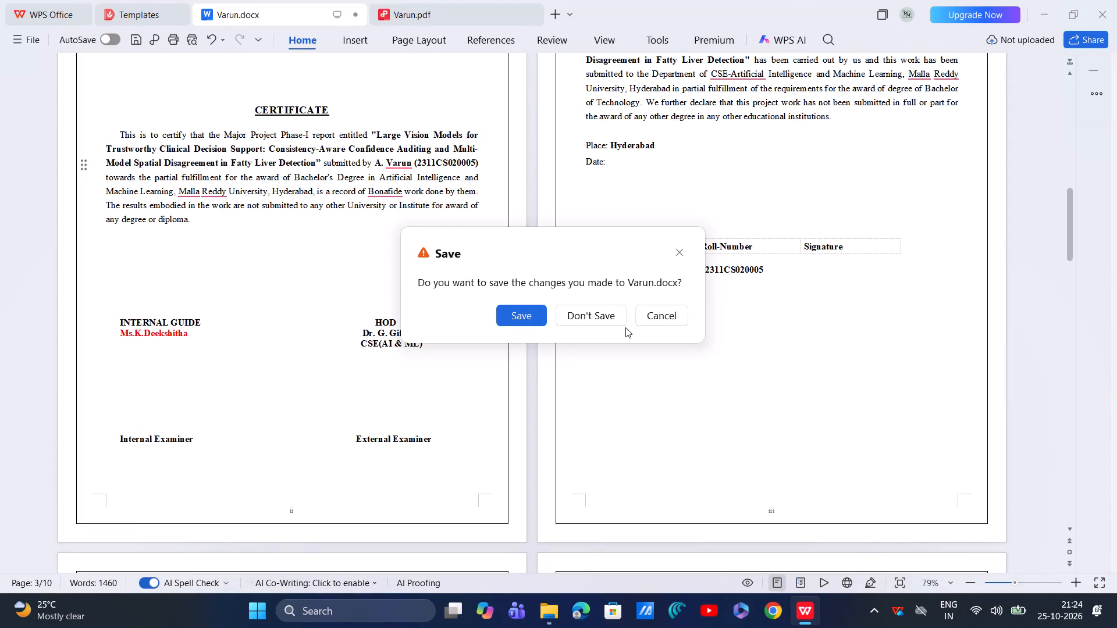
Save the changes made to Varun.docx while closing it.
click(451, 11)
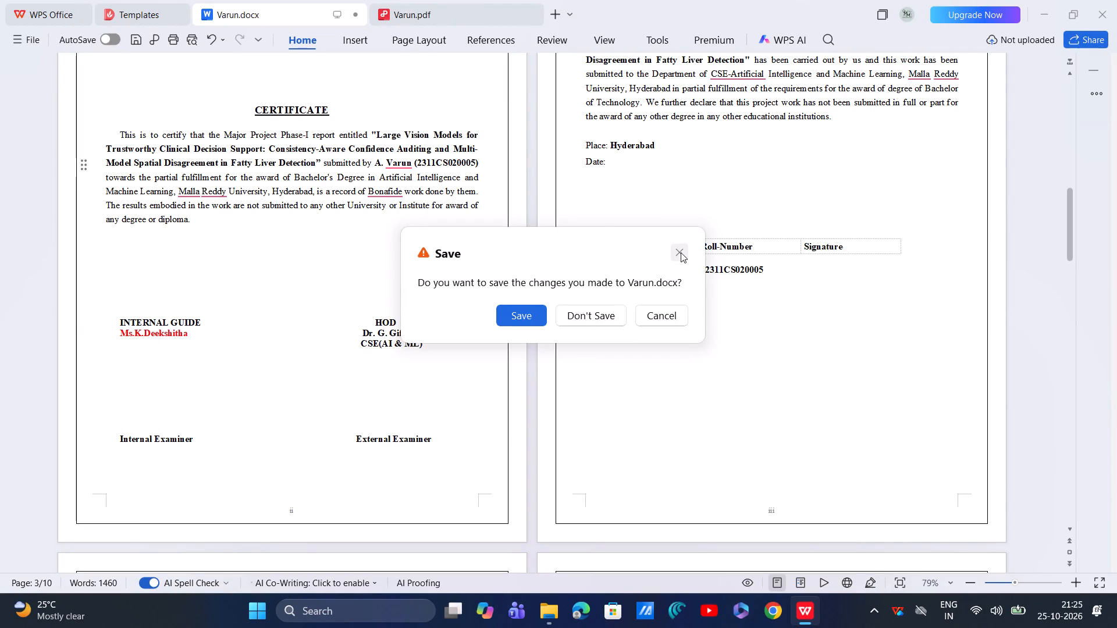
click(536, 315)
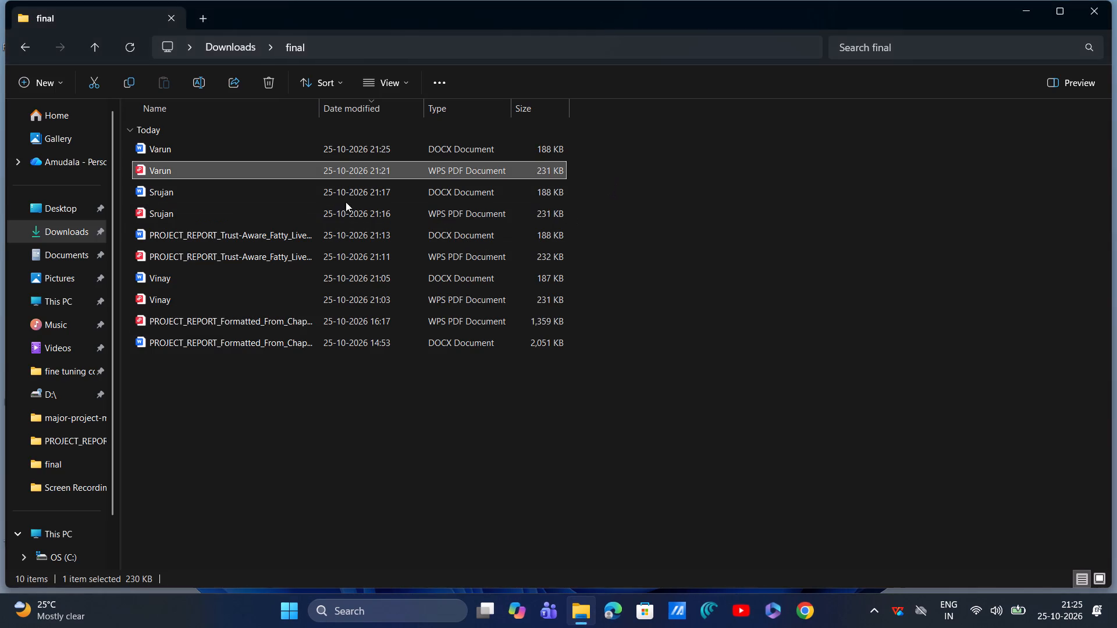
Delete the outdated Varun PDF from the final folder.
click(265, 78)
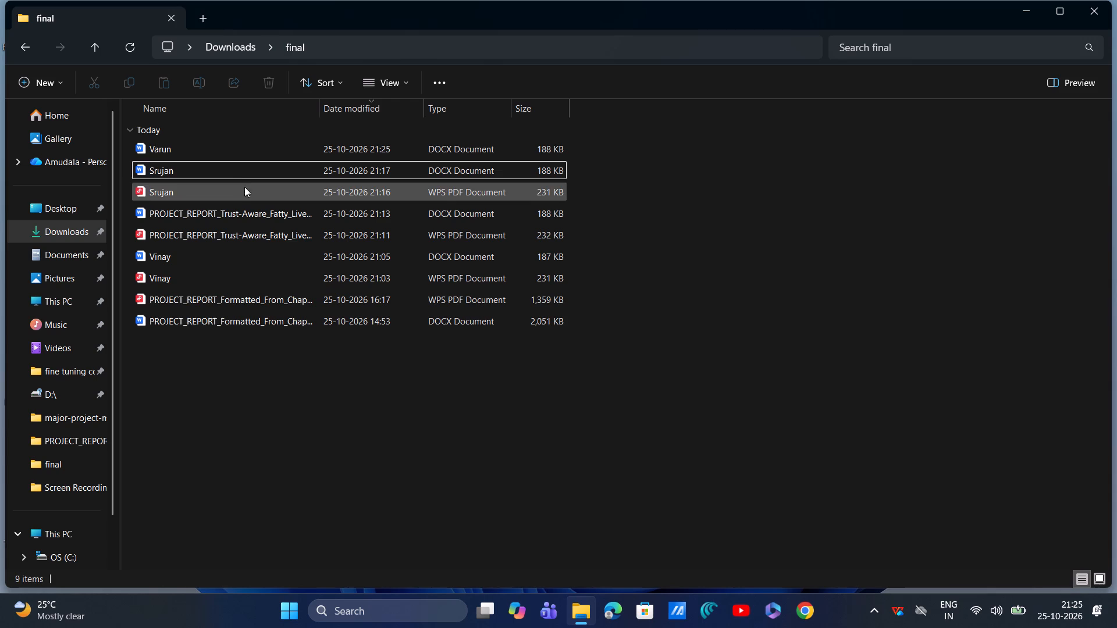
Reopen Varun.docx from the final folder and export all 10 pages as a standard-quality PDF to the source folder.
double_click(209, 151)
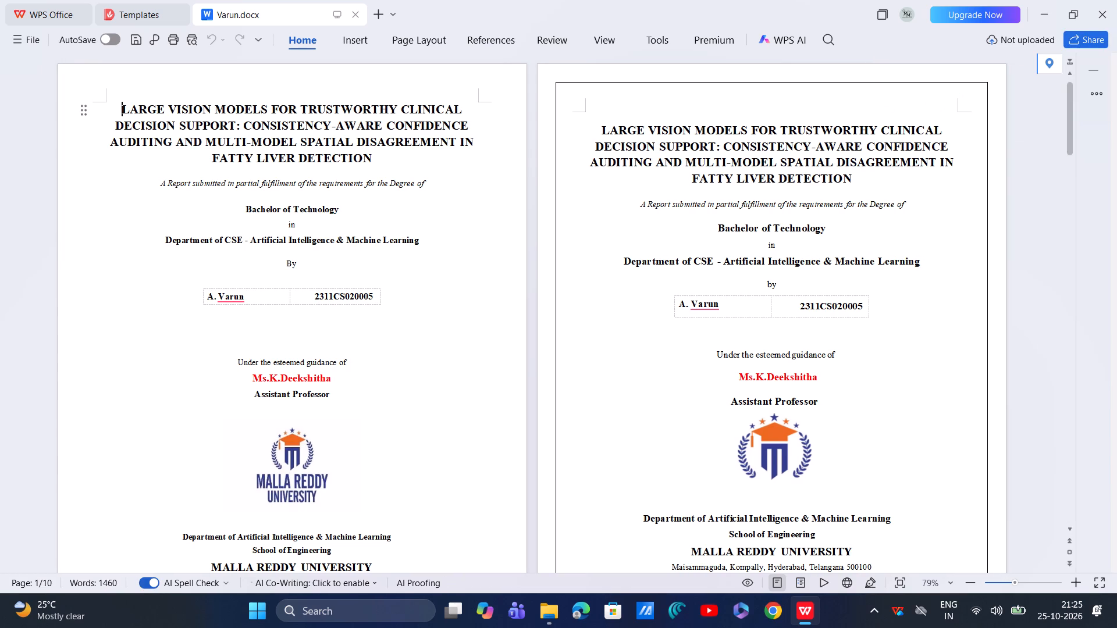
drag(289, 272, 281, 228)
scroll(281, 228, down, 2)
click(397, 288)
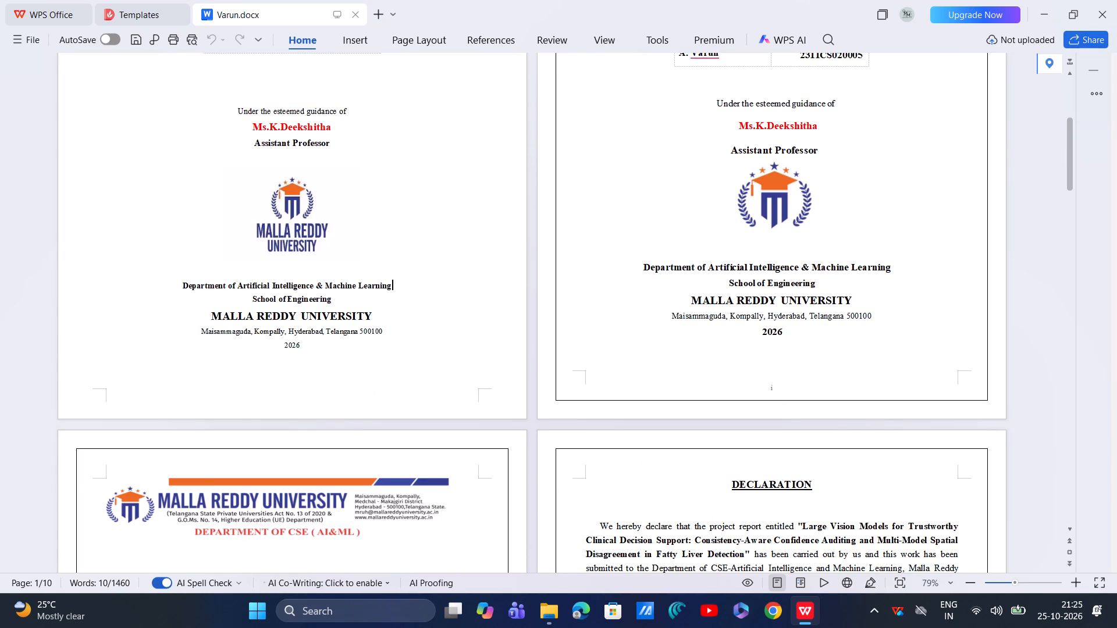
scroll(397, 288, down, 4)
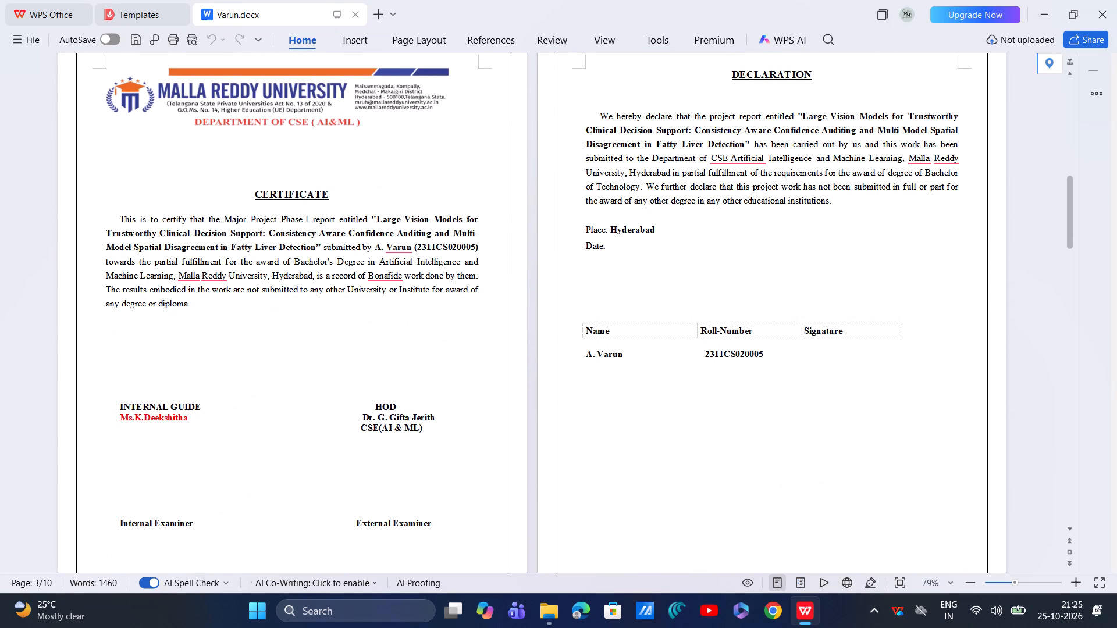
click(26, 42)
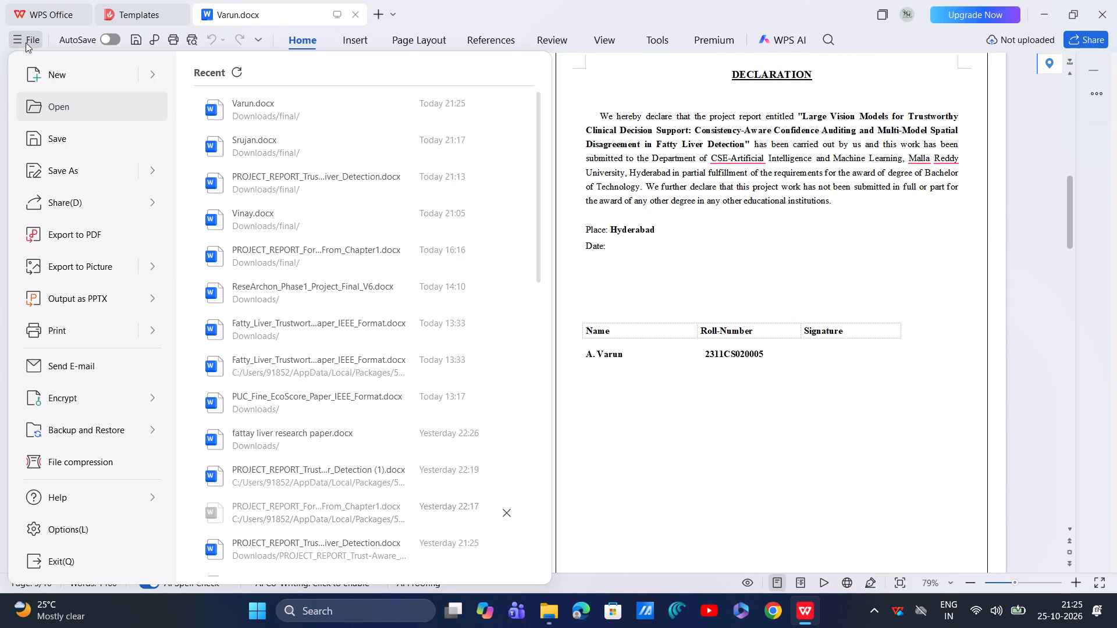
click(118, 238)
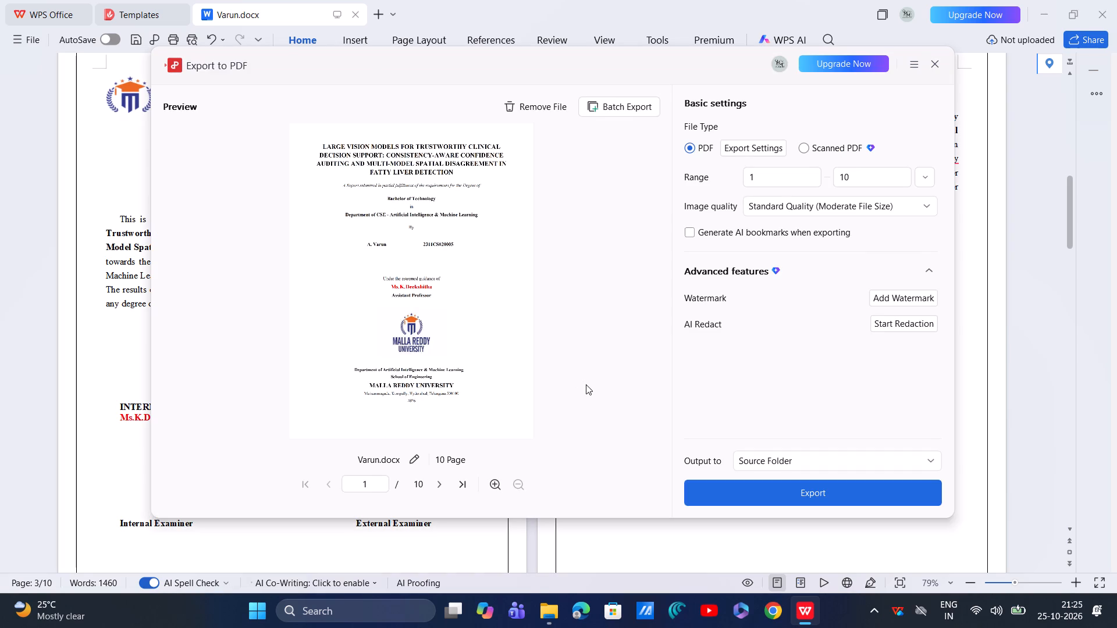
click(727, 498)
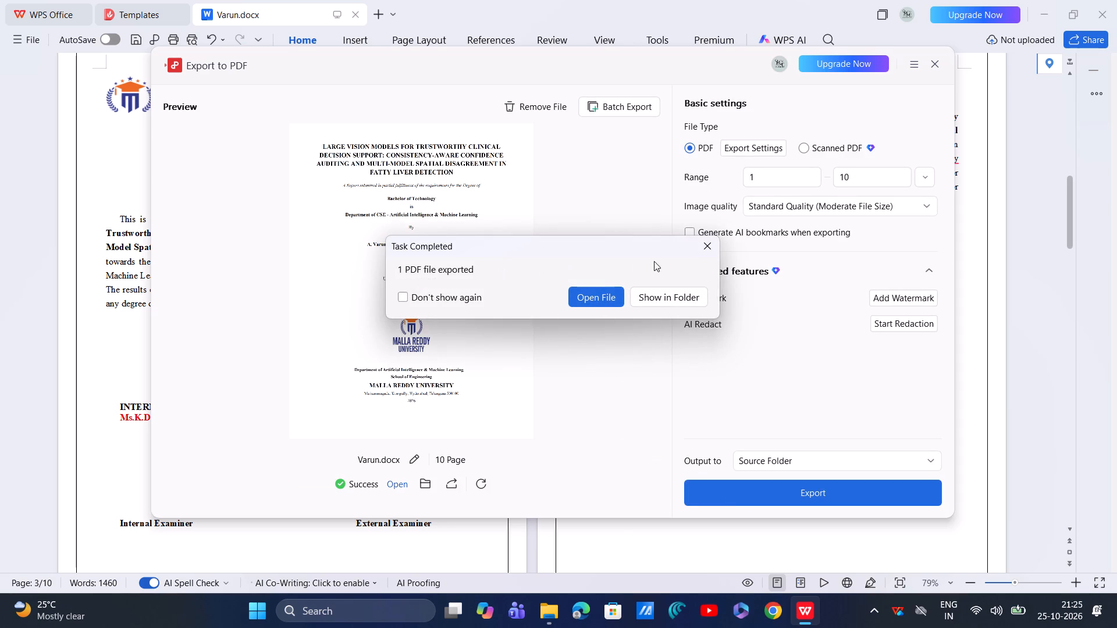
Open the newly exported Varun.pdf, examine the certificate paragraph, and close the PDF and the export window.
click(602, 296)
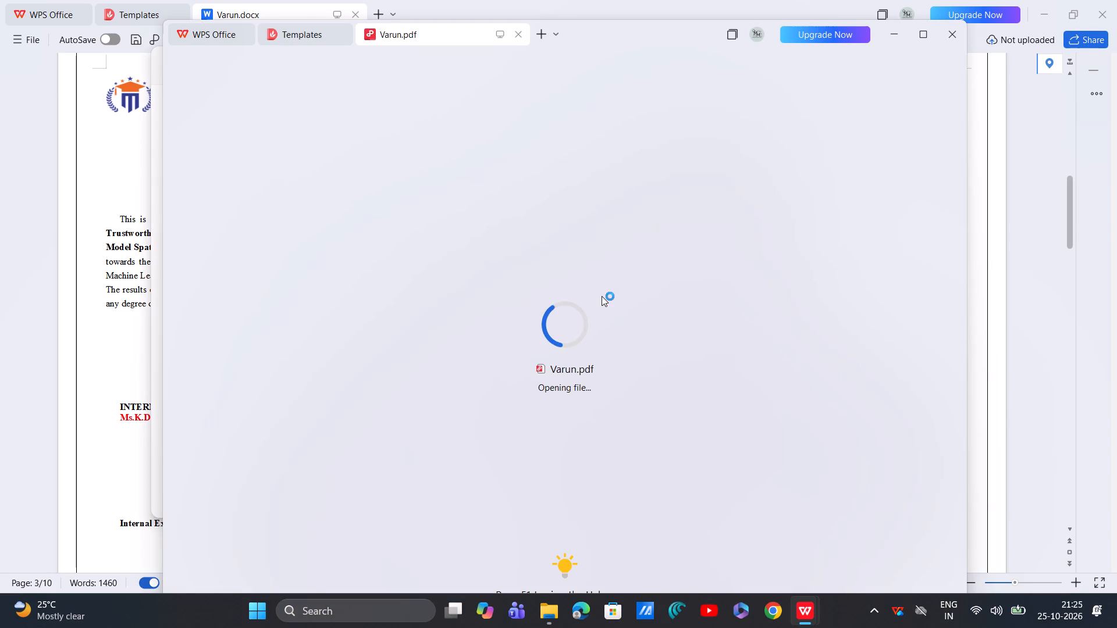
scroll(491, 394, down, 1)
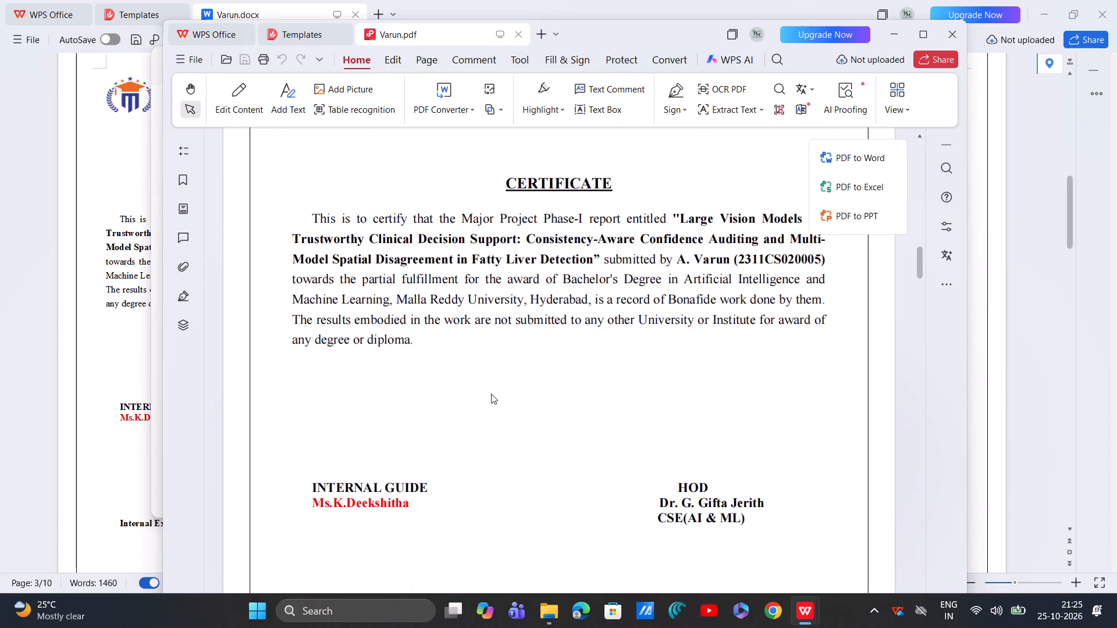
scroll(491, 394, down, 1)
scroll(491, 394, up, 4)
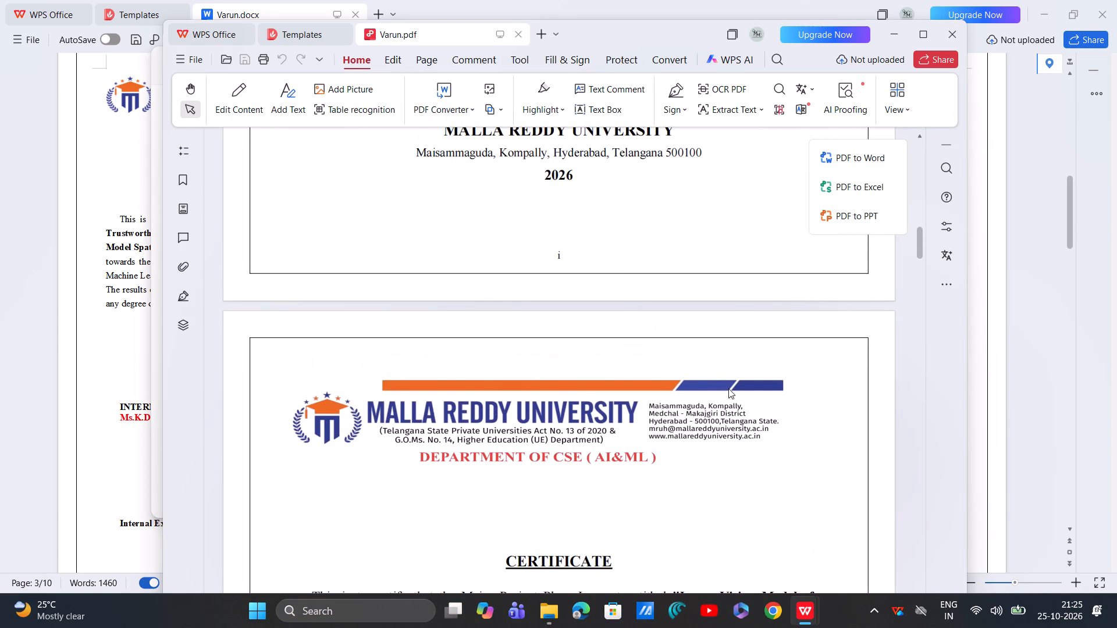
click(944, 37)
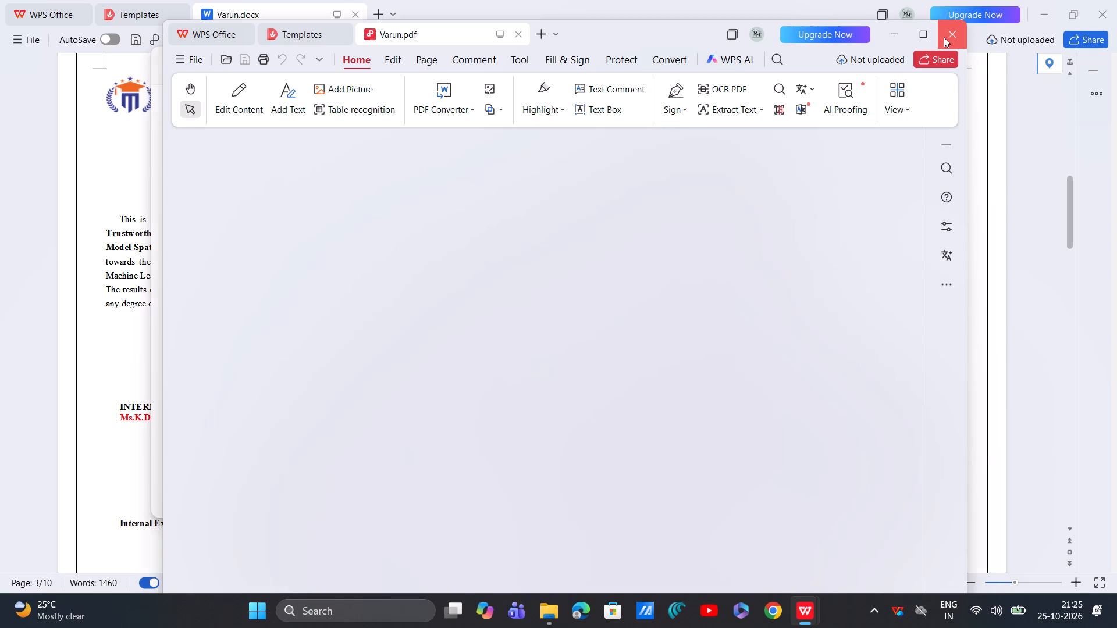
click(937, 59)
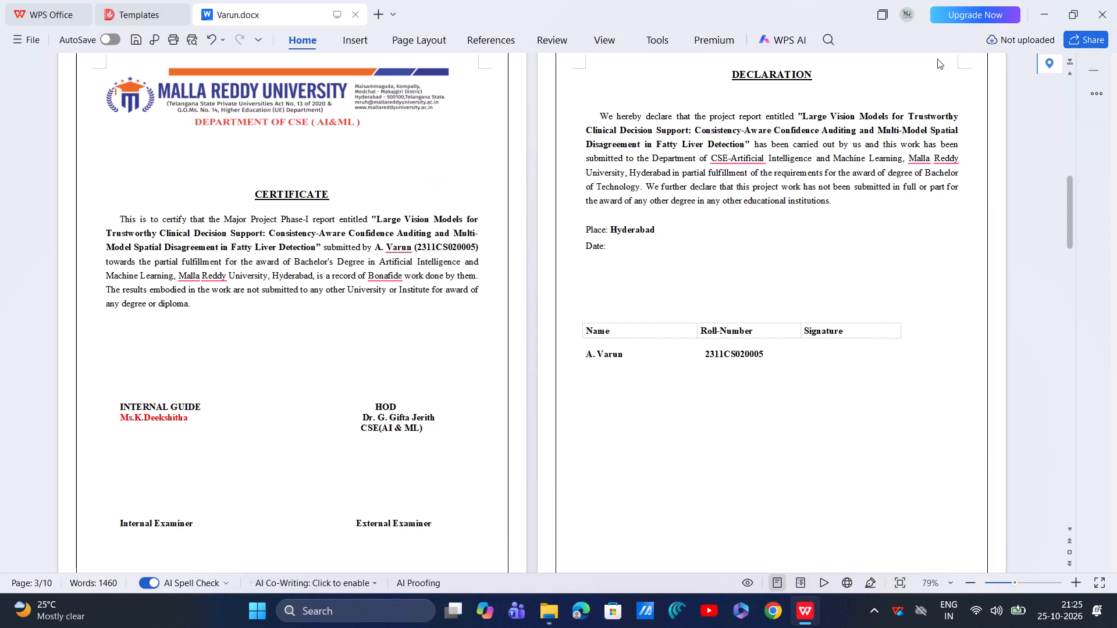
Close the Varun.docx document window and the final folder window.
click(1101, 13)
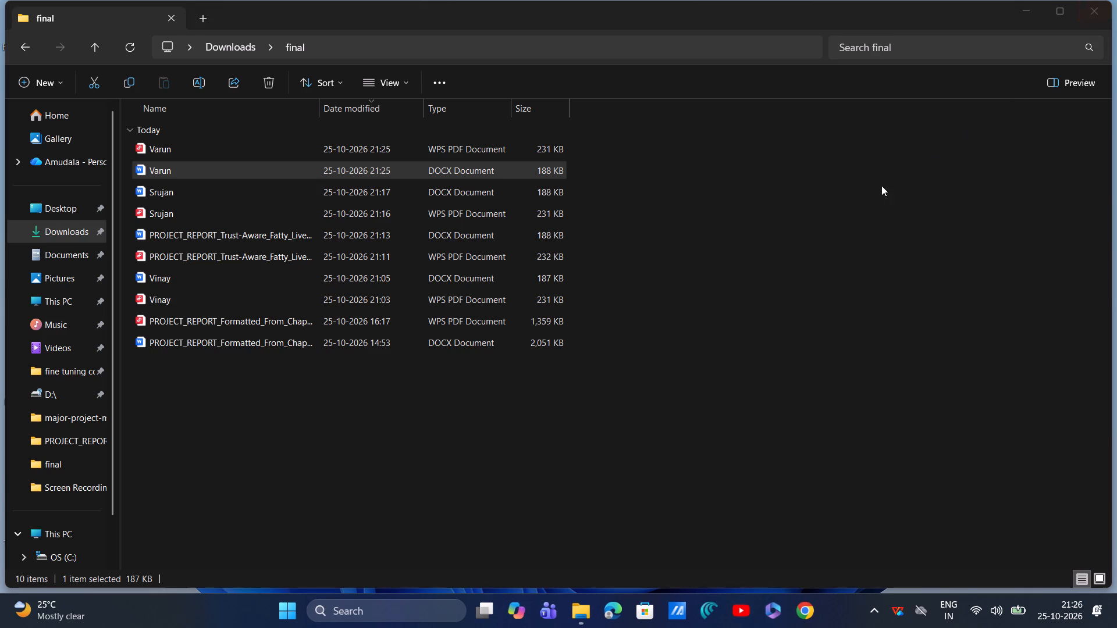
click(1097, 15)
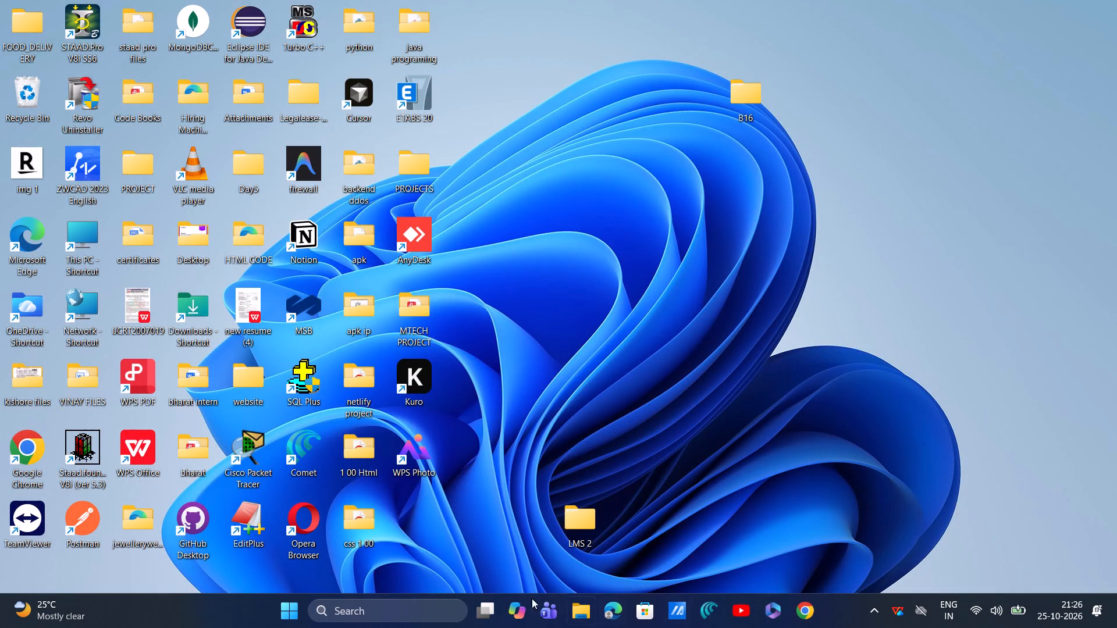
Search the computer for WhatsApp and launch it.
click(381, 618)
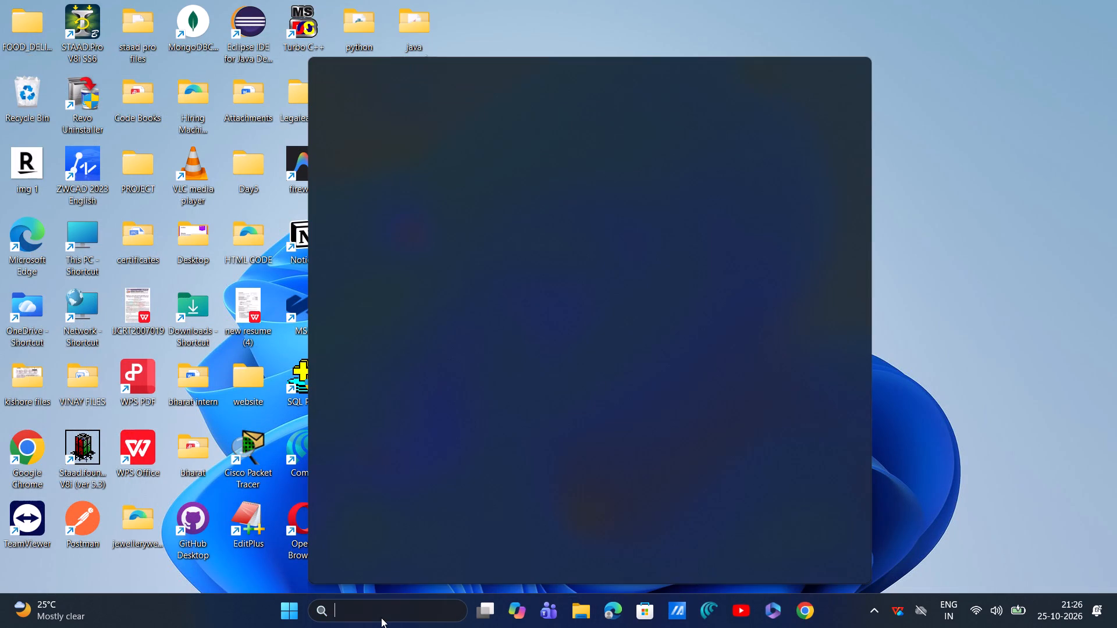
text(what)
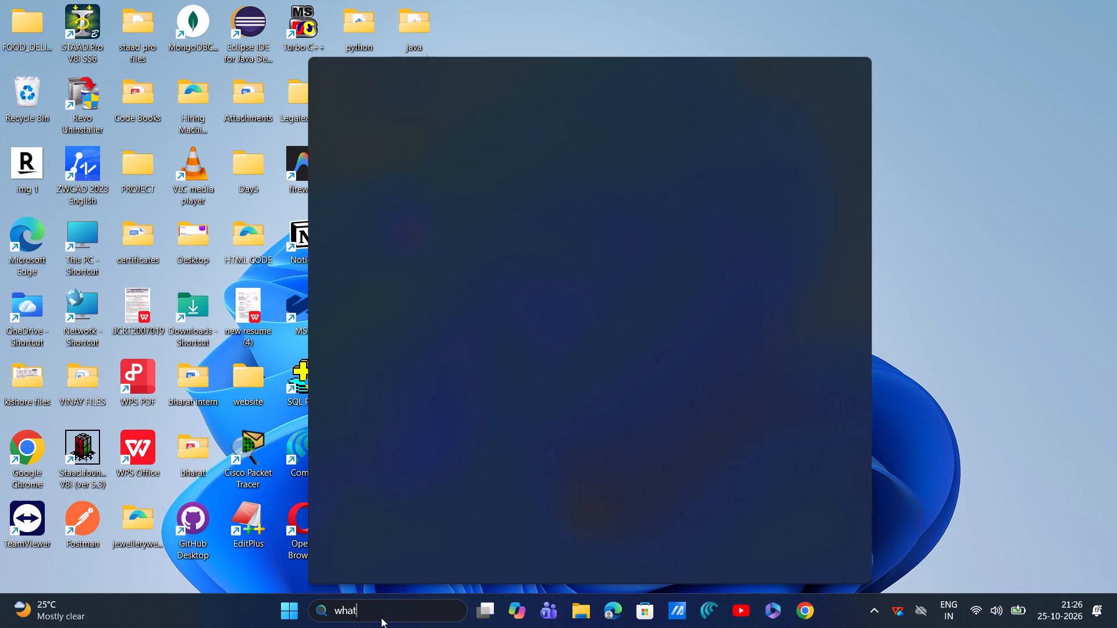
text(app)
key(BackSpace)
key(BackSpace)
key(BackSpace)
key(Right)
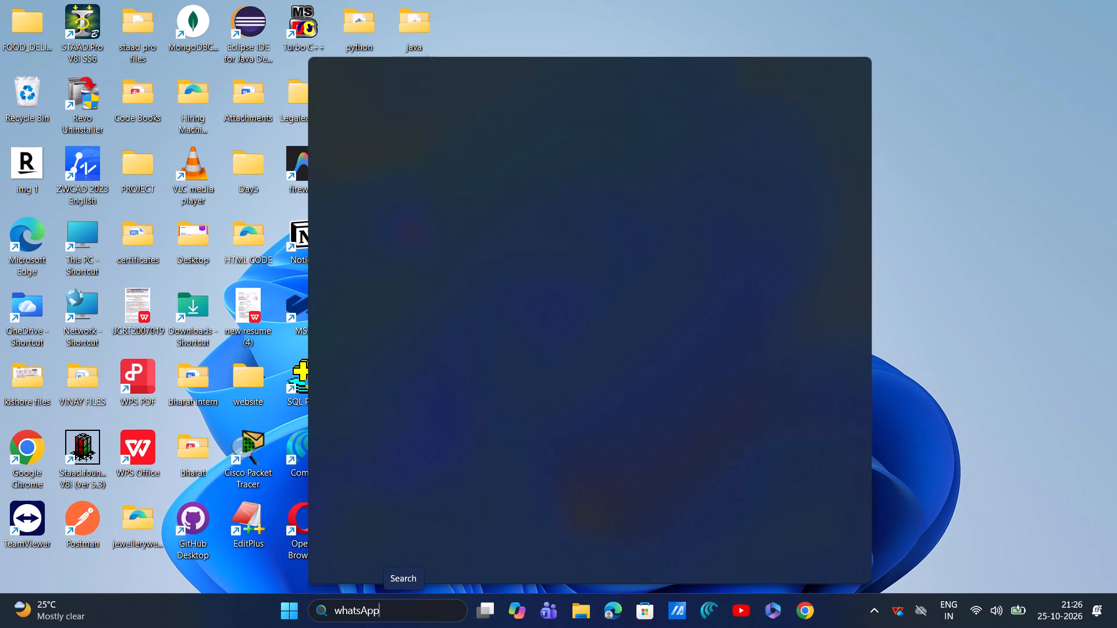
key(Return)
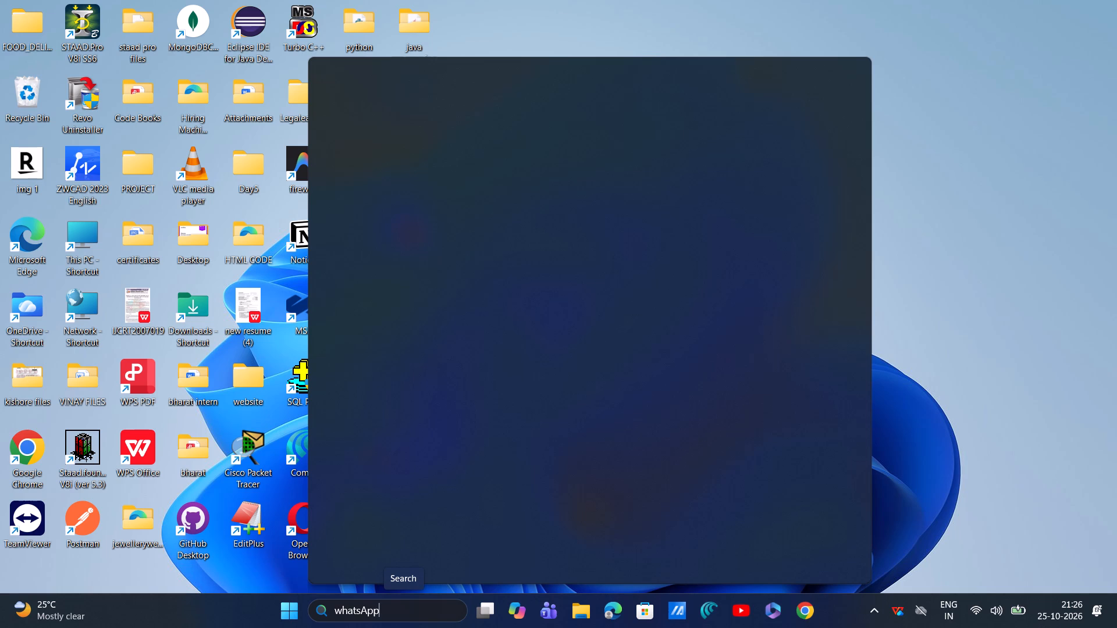
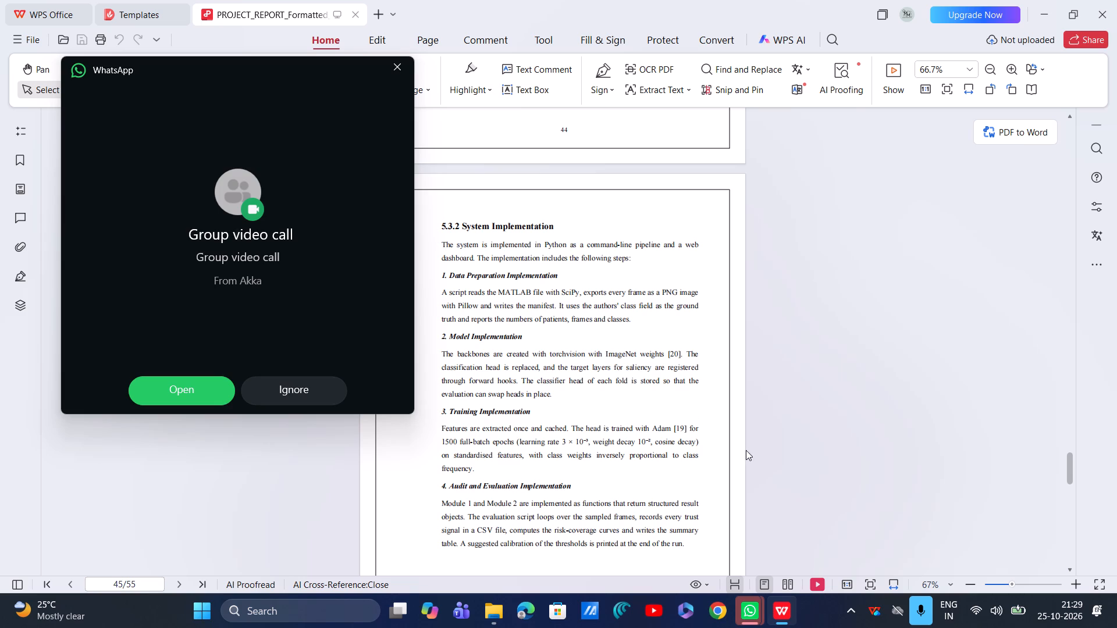
Dismiss the WhatsApp group video call window covering the project report PDF.
click(997, 617)
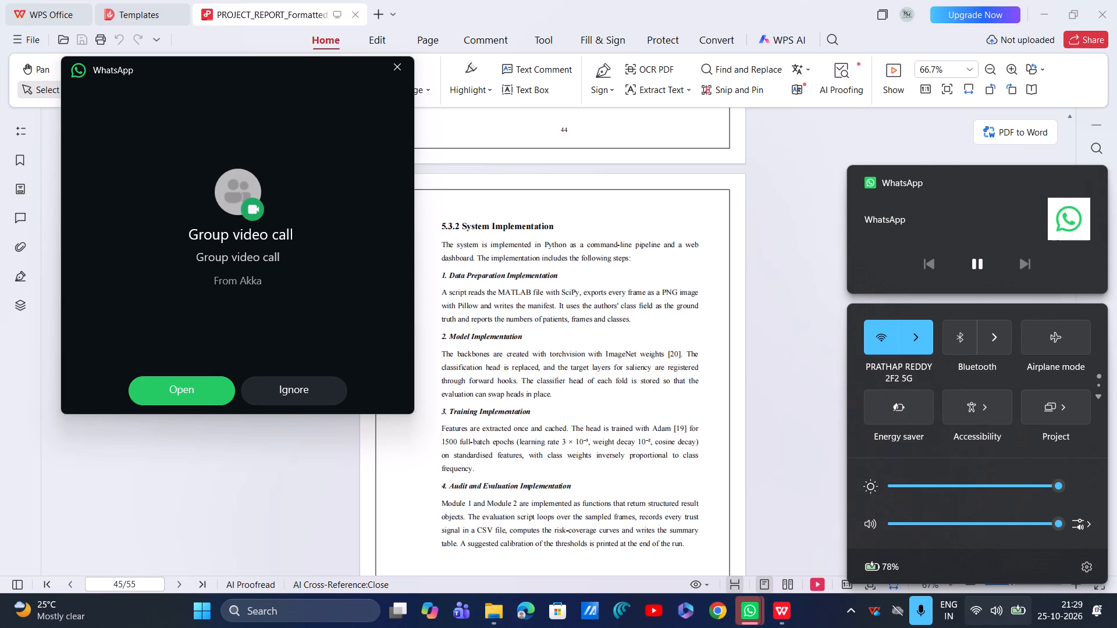
click(400, 70)
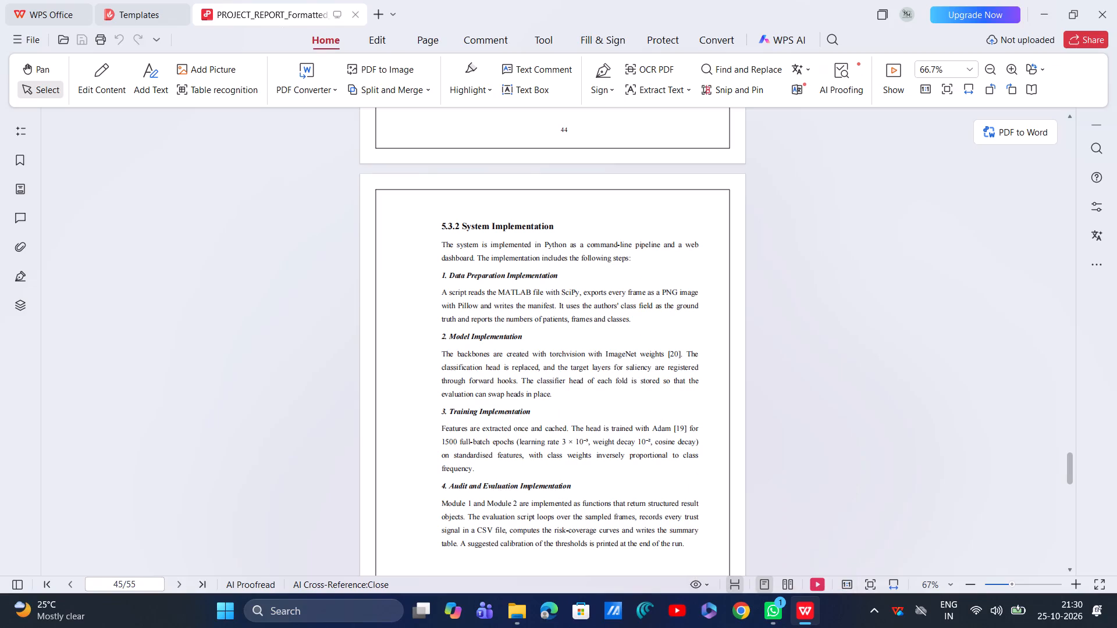
Look back through the formatted project report PDF from System Implementation to the Workflow Process section.
scroll(593, 437, up, 20)
scroll(593, 437, up, 10)
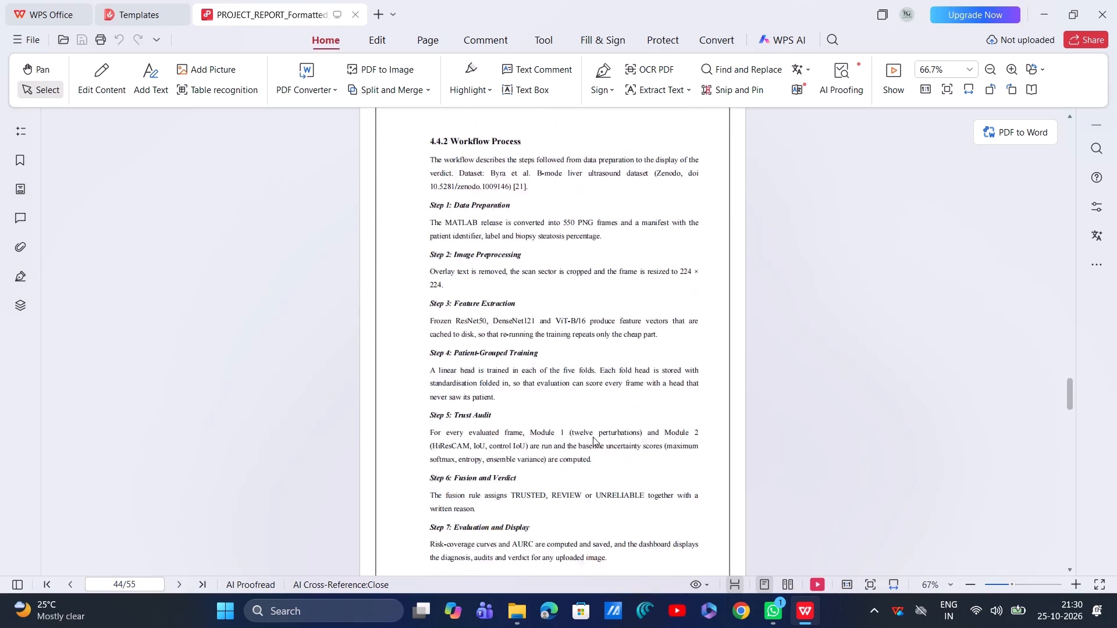
Examine the introduction and literature survey chapters of the PROJECT_REPORT_Formatted PDF, checking page layout and text flow.
scroll(593, 437, up, 20)
scroll(593, 437, up, 9)
scroll(593, 437, up, 13)
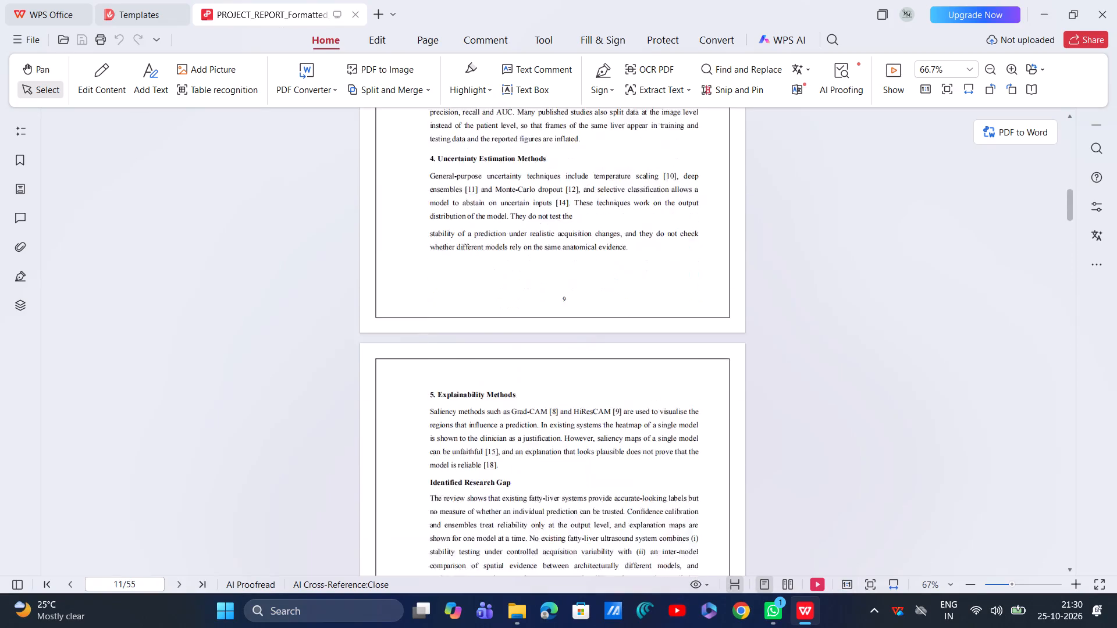
scroll(593, 437, up, 20)
scroll(593, 437, up, 20)
scroll(593, 437, up, 8)
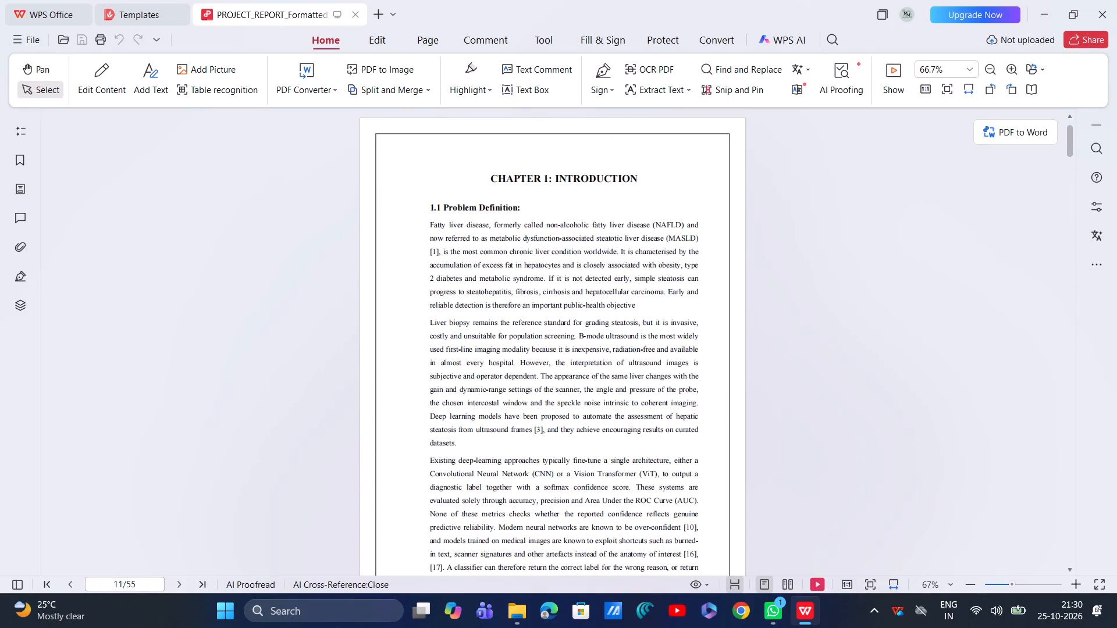
scroll(593, 437, down, 5)
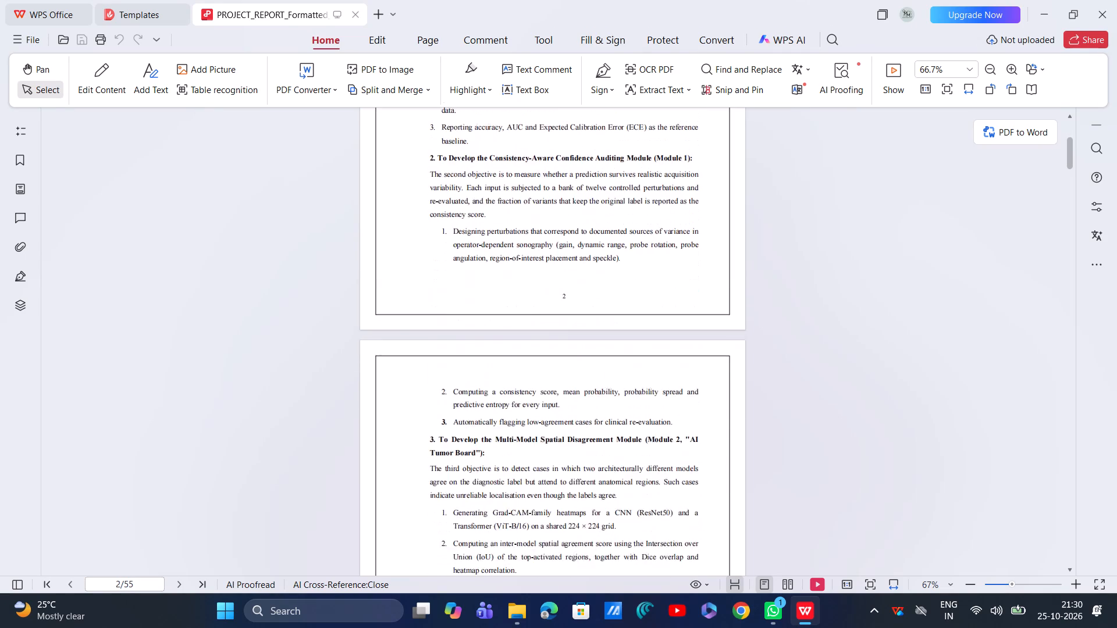
scroll(593, 437, down, 5)
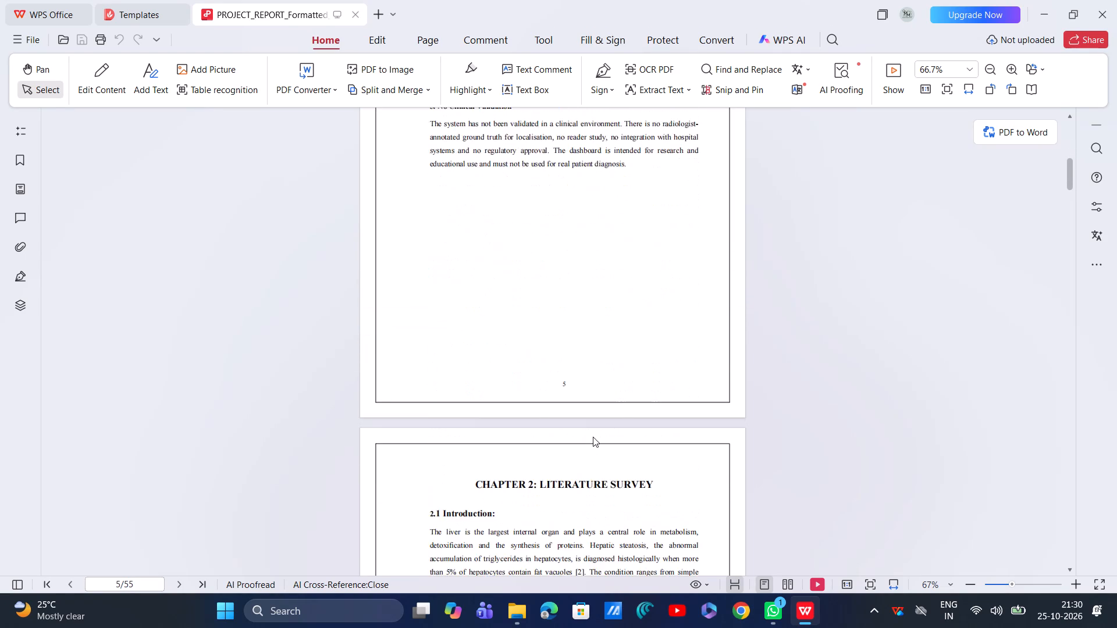
scroll(593, 437, down, 1)
scroll(593, 437, up, 3)
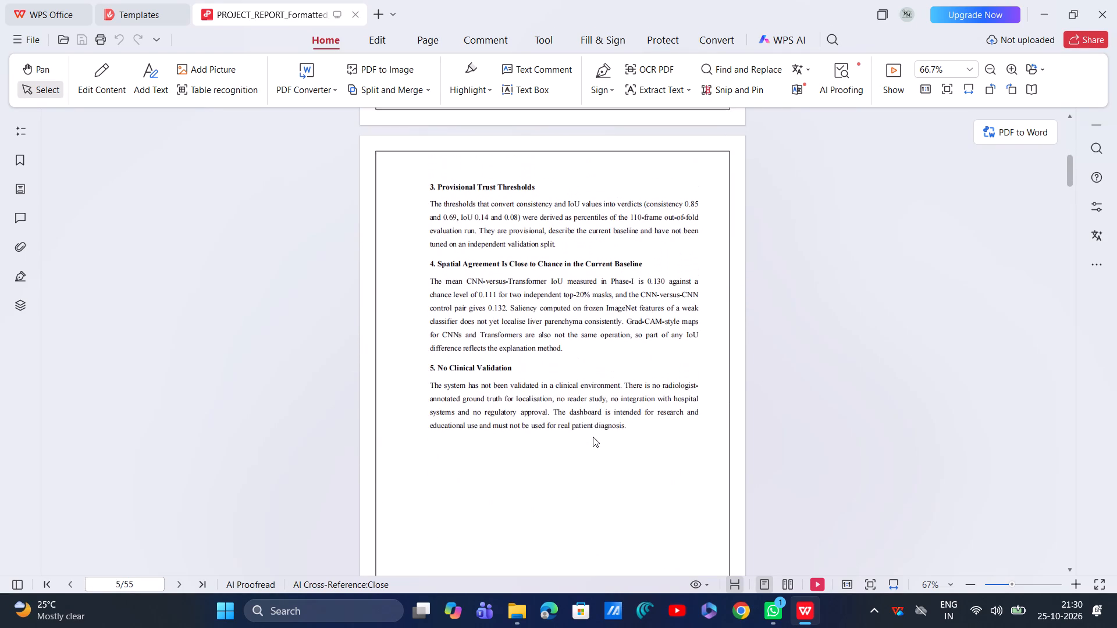
scroll(593, 437, down, 5)
scroll(593, 437, up, 2)
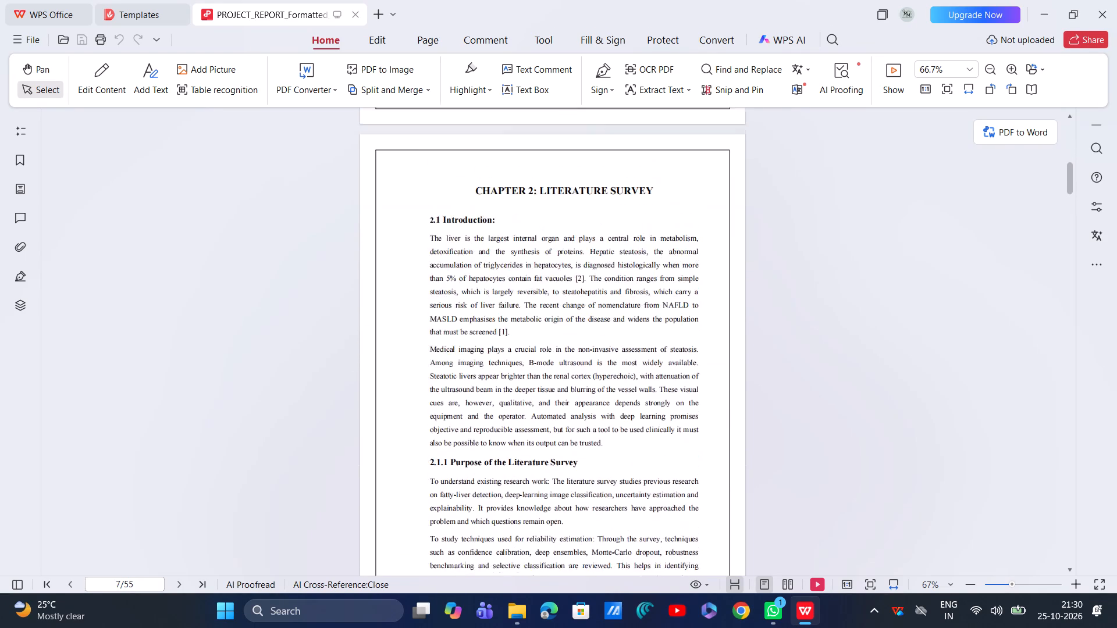
scroll(593, 437, up, 3)
scroll(593, 437, down, 4)
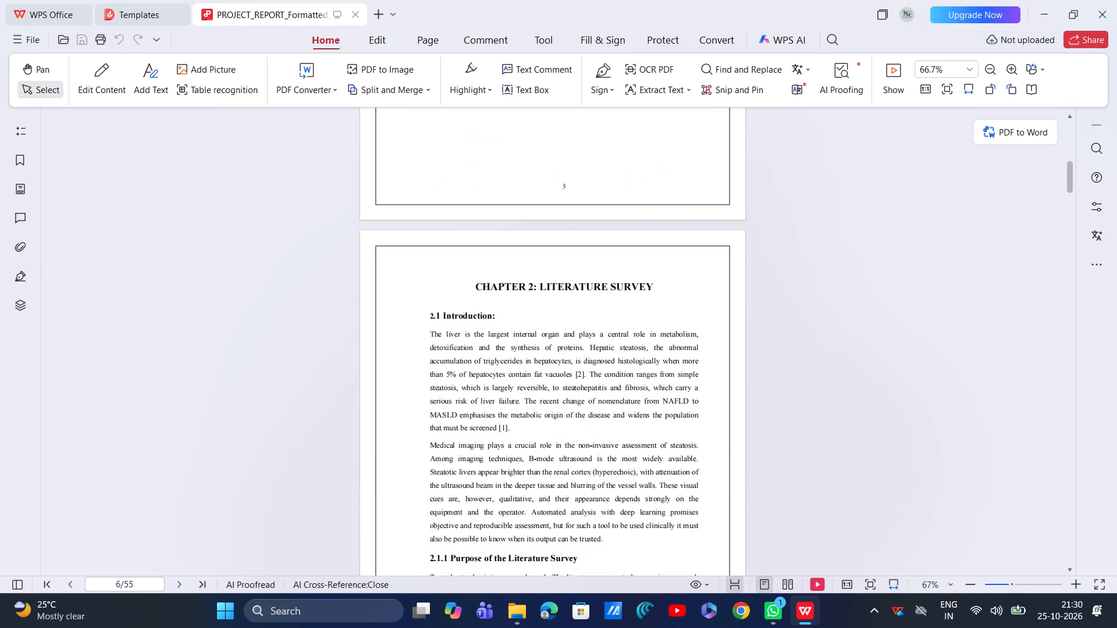
scroll(593, 437, down, 3)
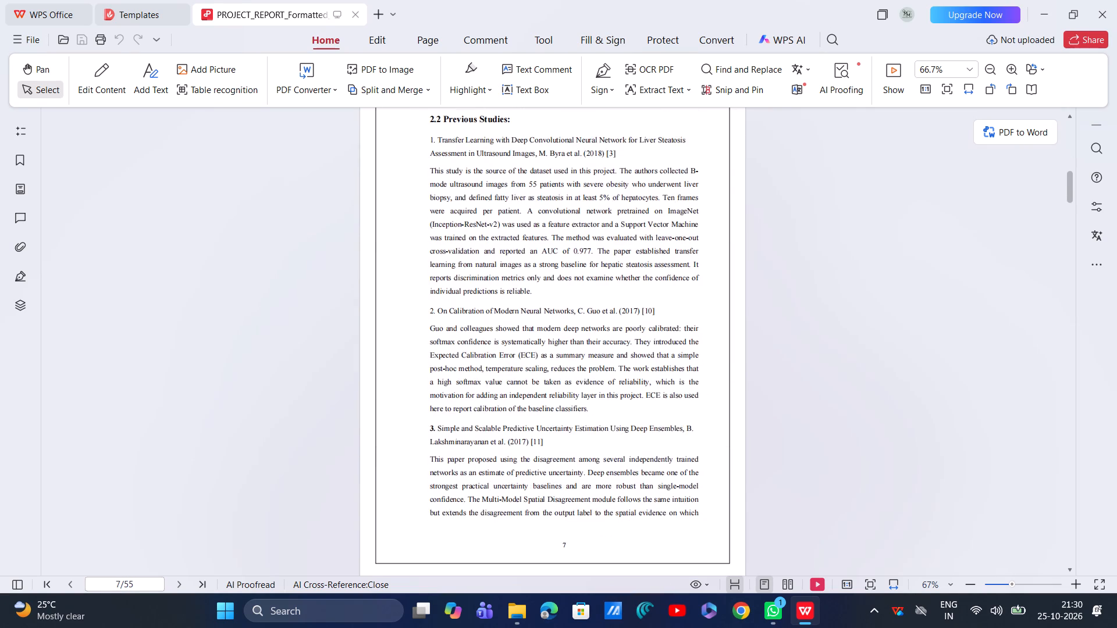
scroll(593, 437, up, 3)
scroll(593, 437, down, 1)
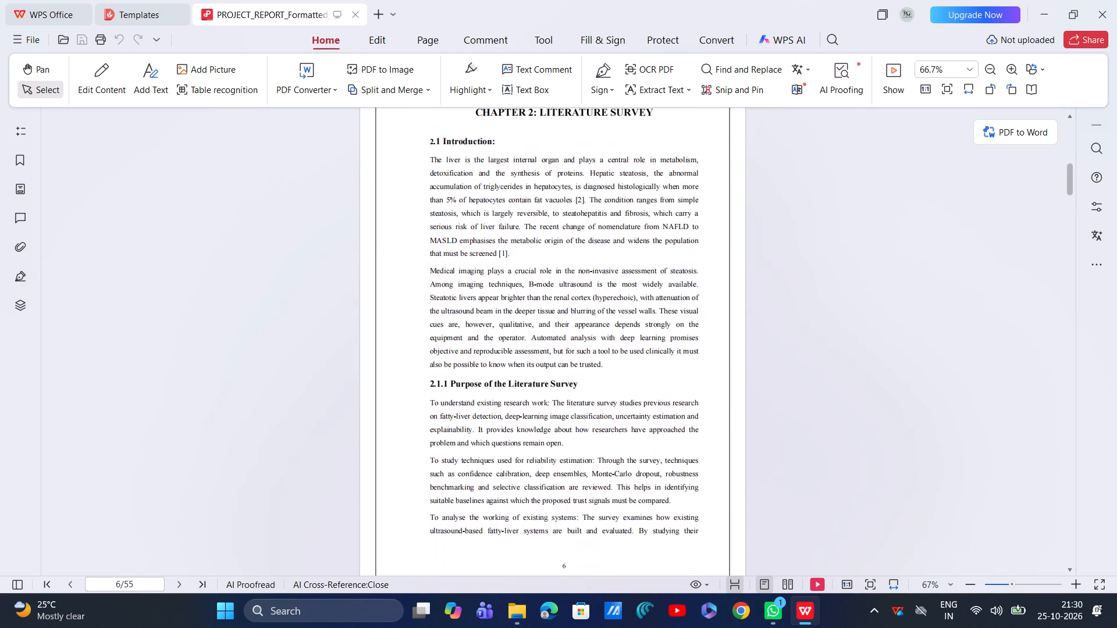
scroll(593, 437, down, 2)
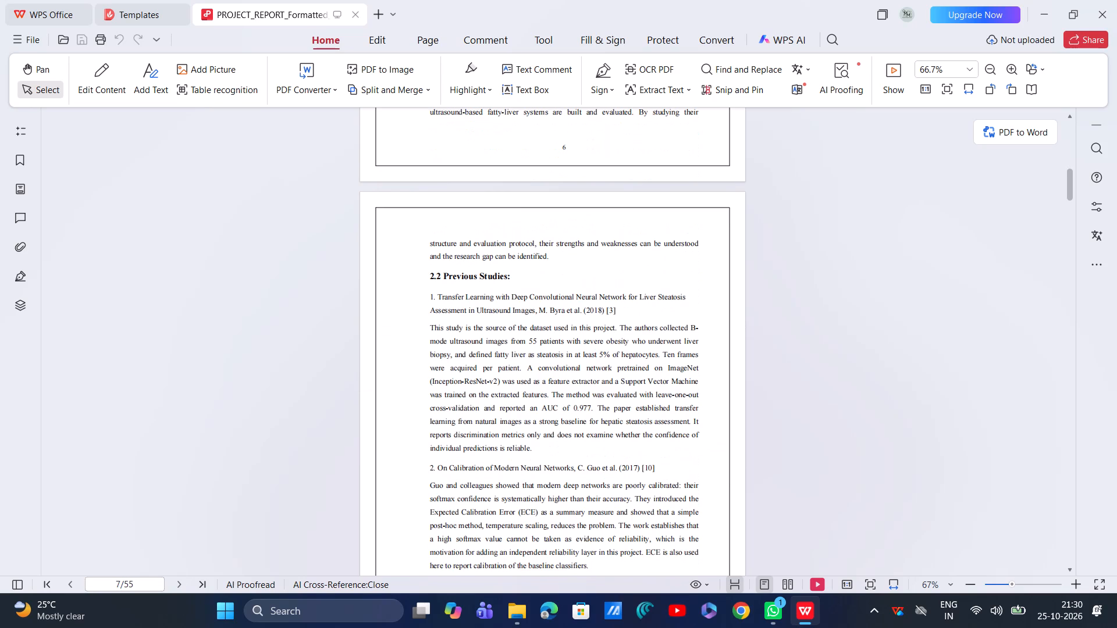
Enlarge the report PDF to 125% and examine the pages from previous studies through the flowchart, verdict rules table and code listings.
ctrl+scroll(593, 437, up, 3)
scroll(593, 437, down, 1)
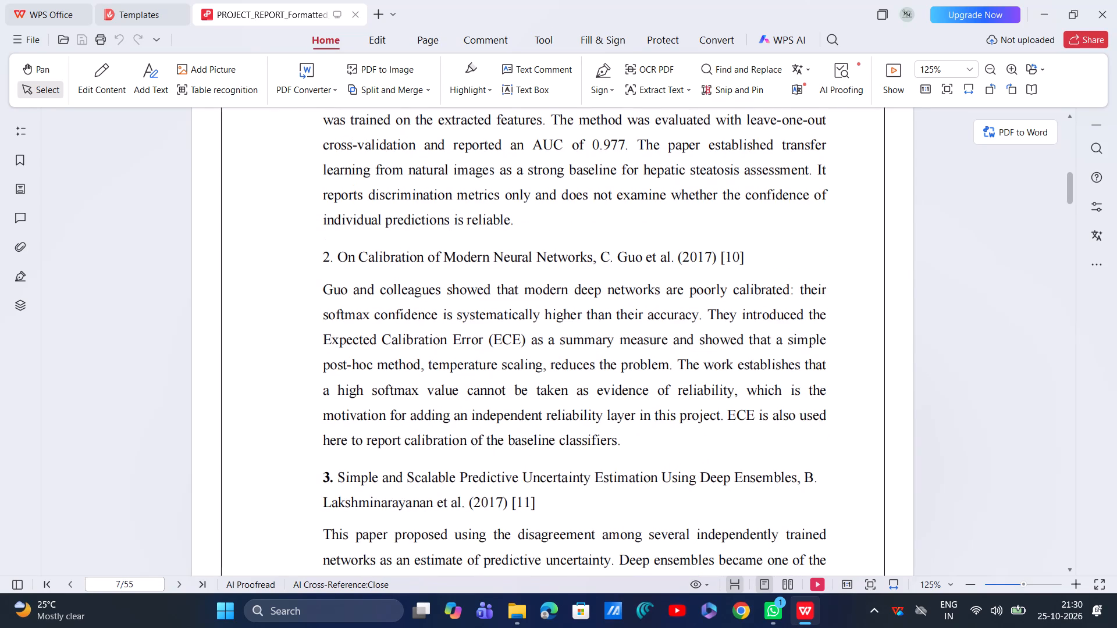
scroll(593, 437, down, 8)
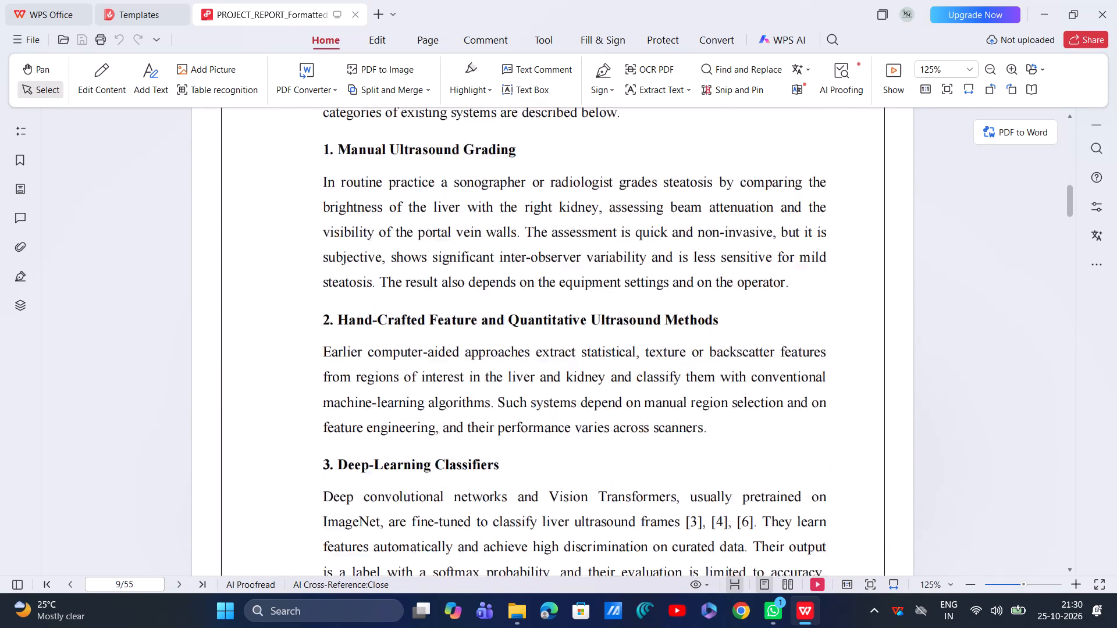
scroll(593, 437, down, 10)
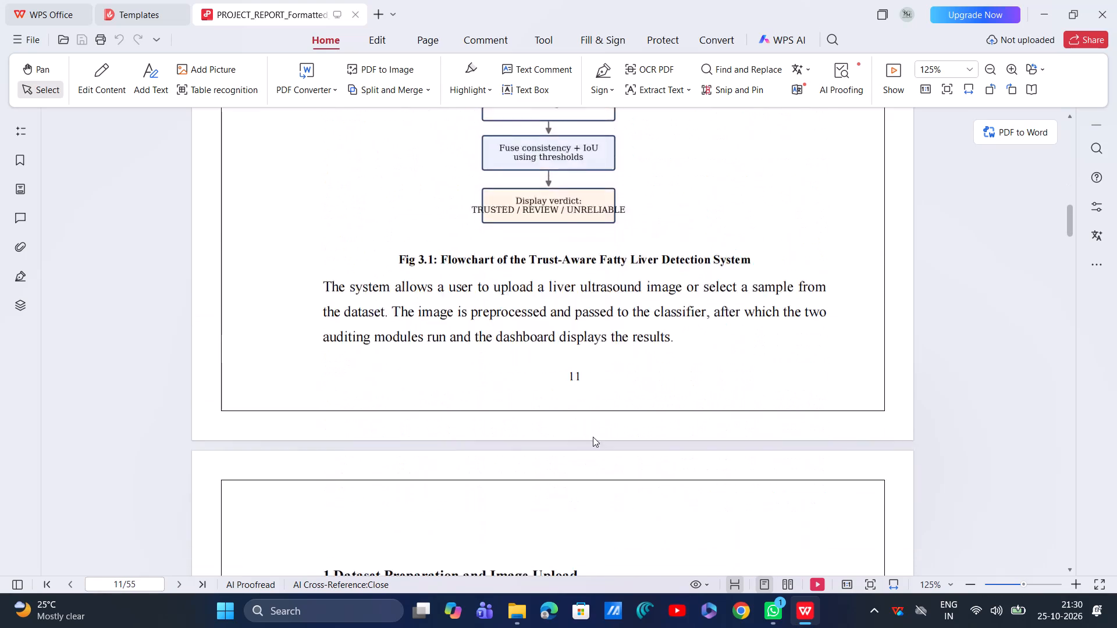
scroll(593, 437, down, 11)
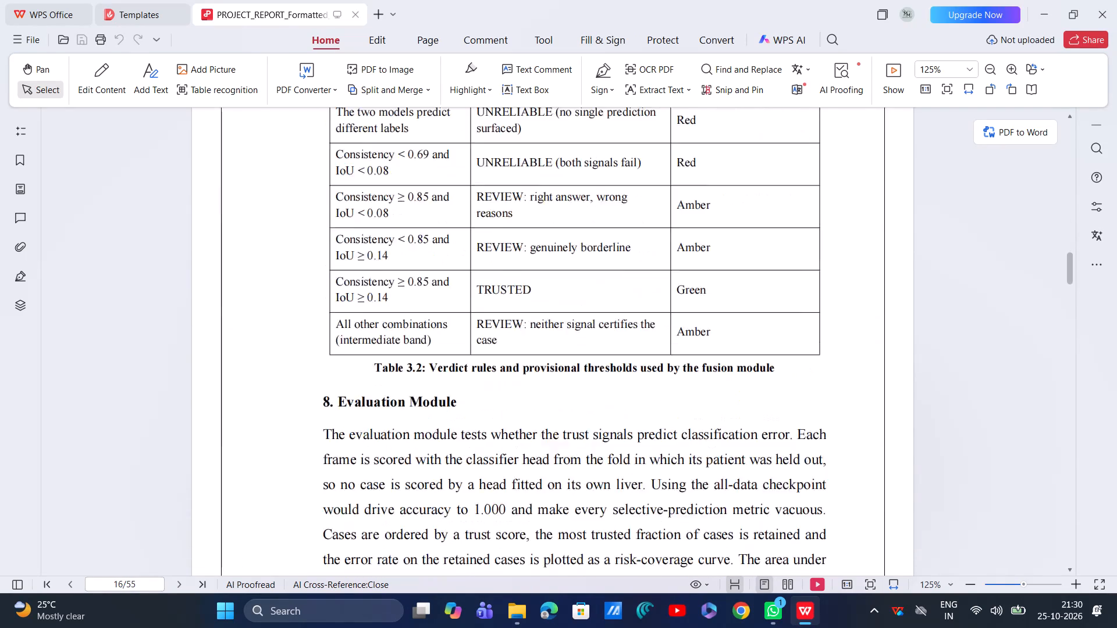
scroll(593, 437, down, 5)
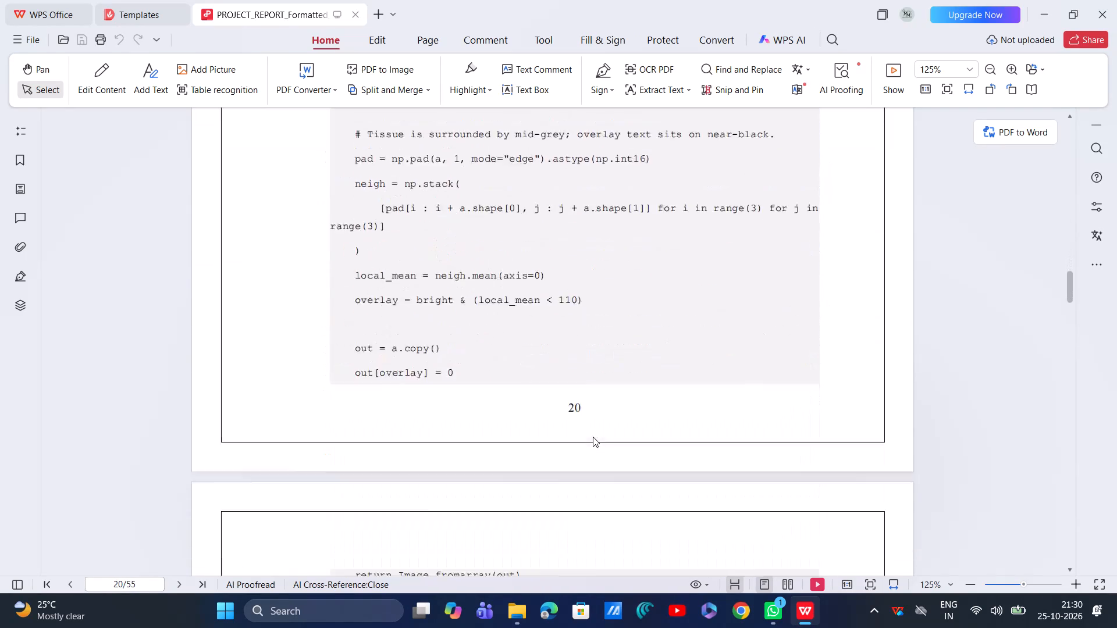
scroll(593, 437, down, 9)
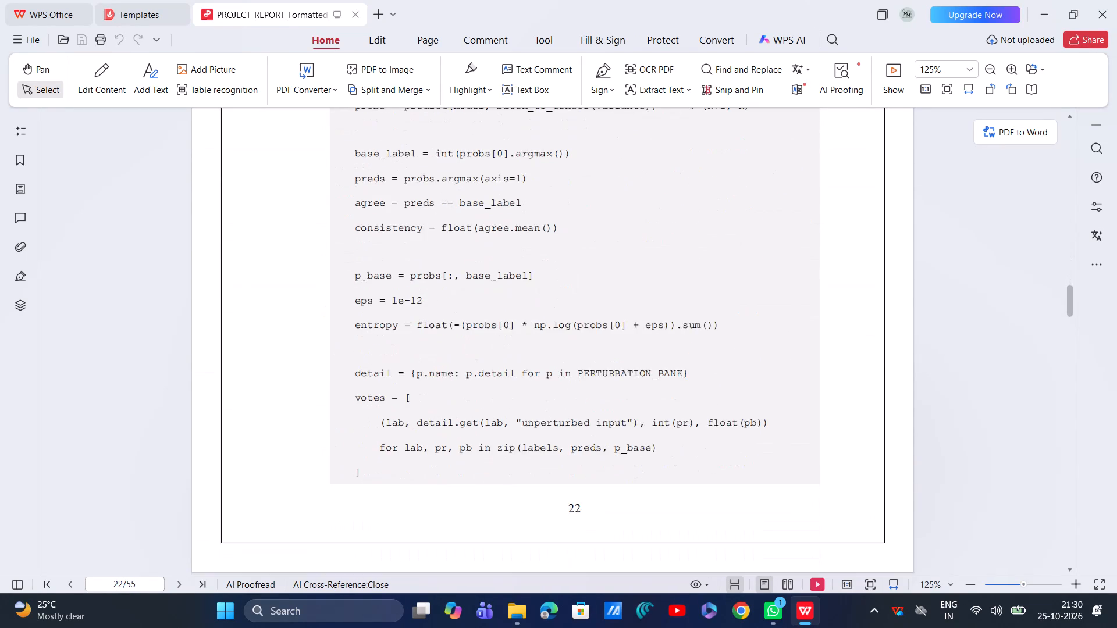
scroll(593, 437, down, 8)
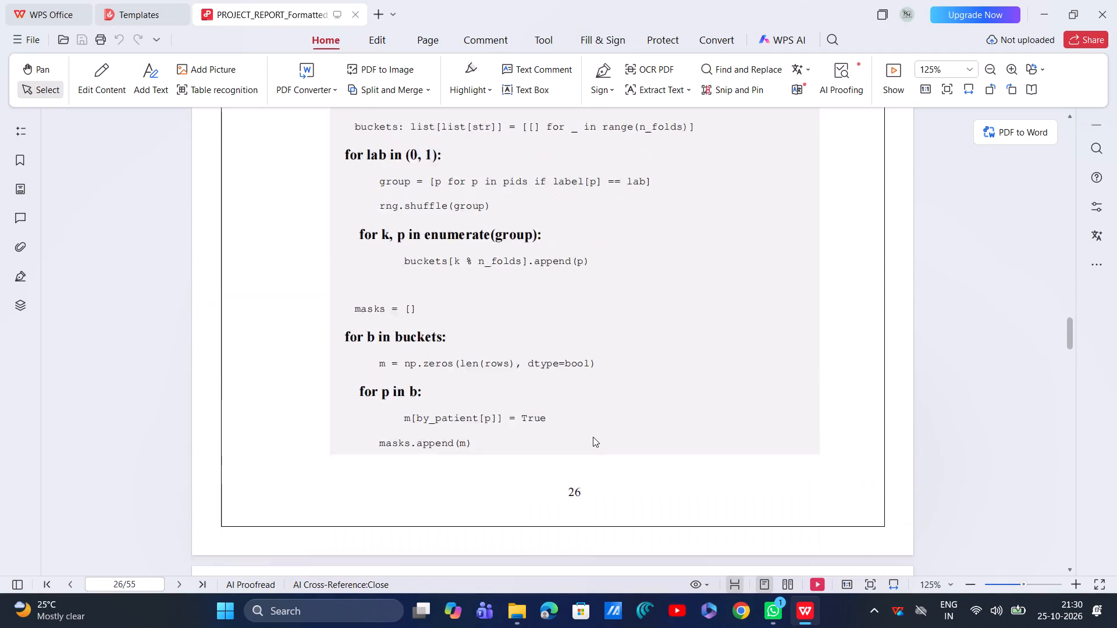
scroll(593, 437, down, 6)
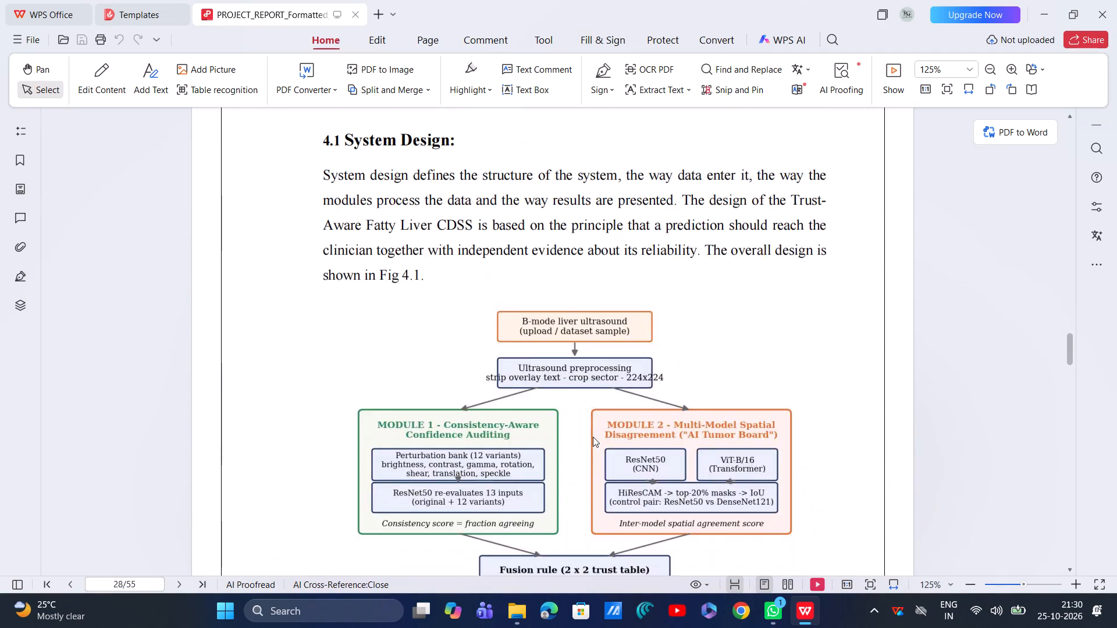
Examine the report PDF from the system design section through the workflow, result tables, dashboard figures and references.
scroll(593, 437, down, 8)
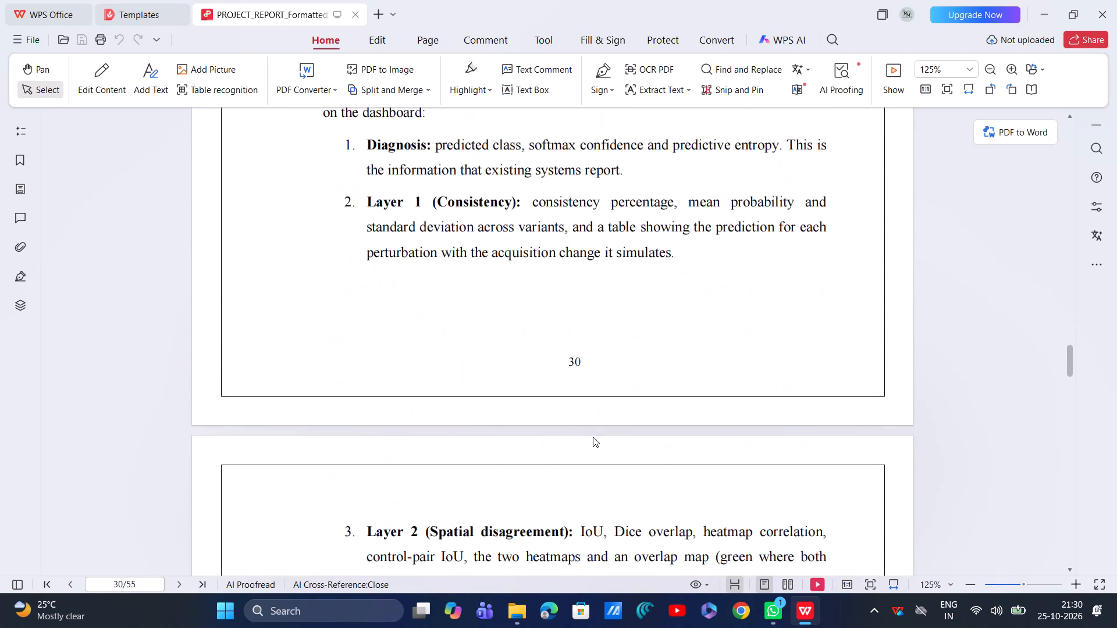
scroll(593, 437, down, 7)
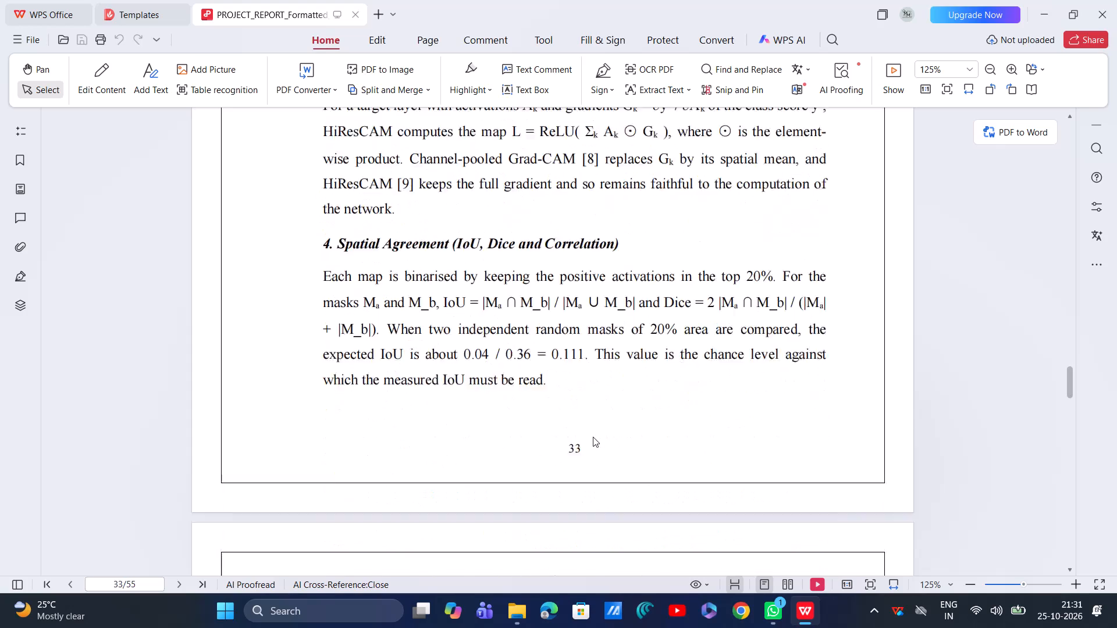
scroll(593, 437, down, 7)
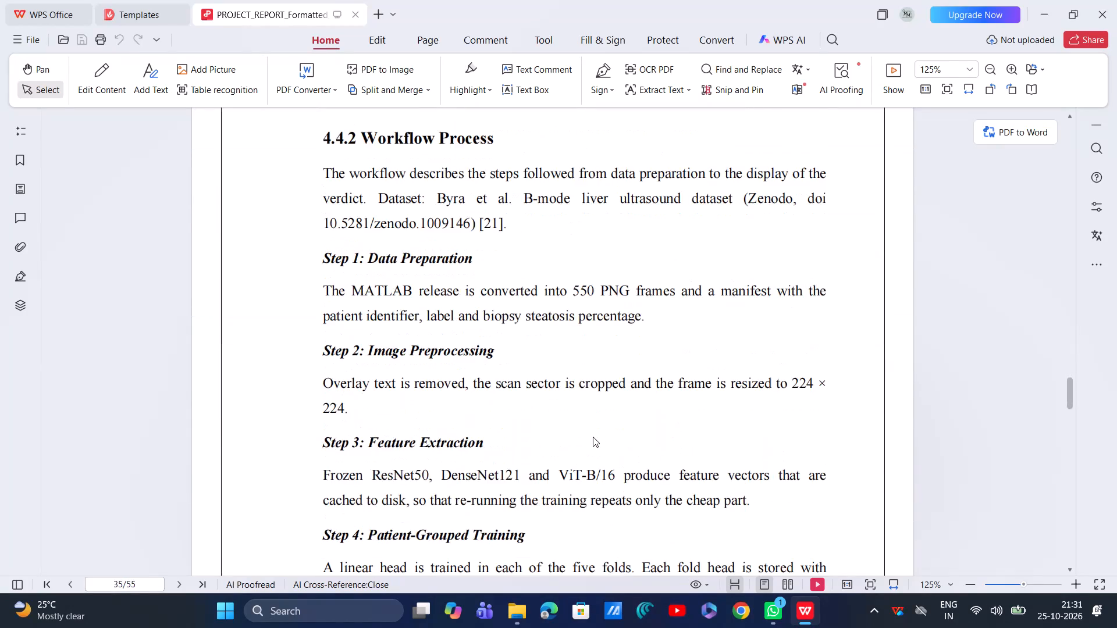
scroll(593, 437, down, 10)
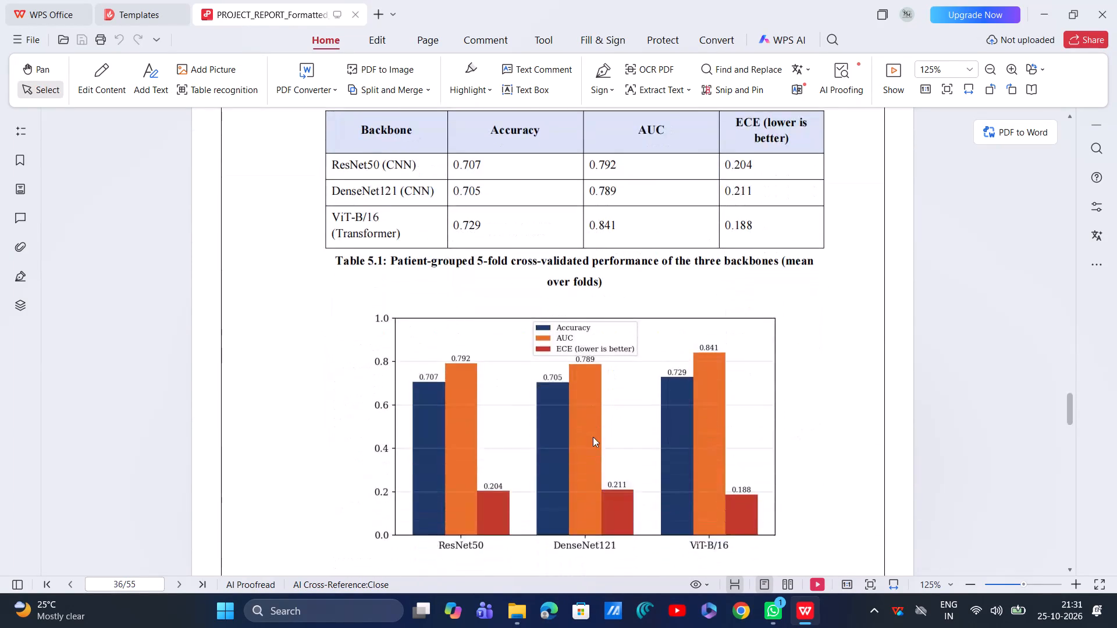
scroll(593, 437, down, 9)
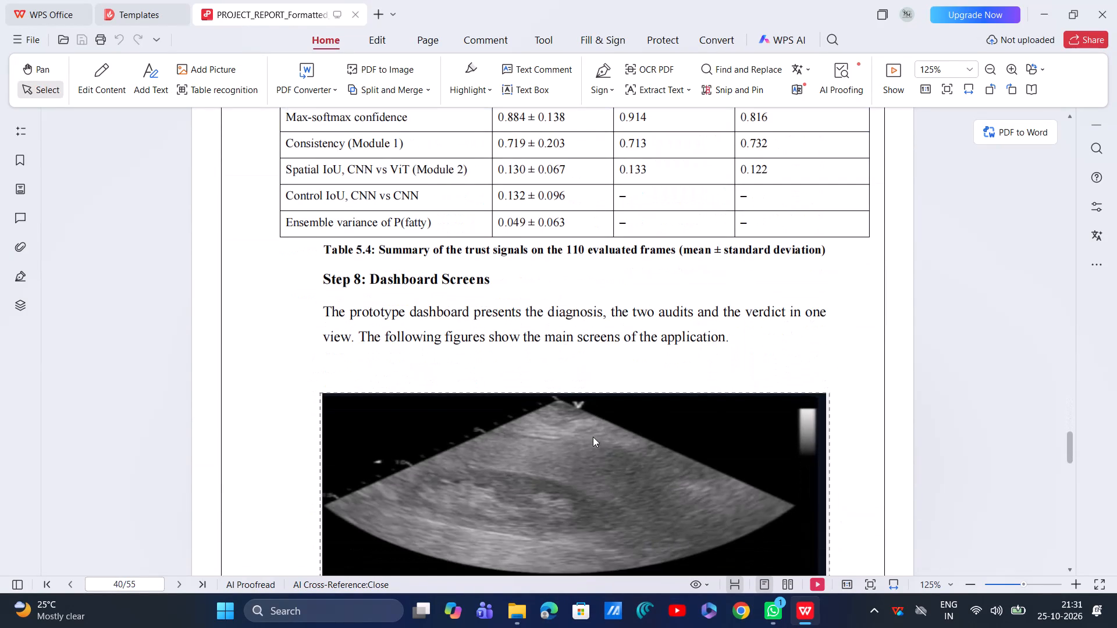
scroll(593, 437, down, 4)
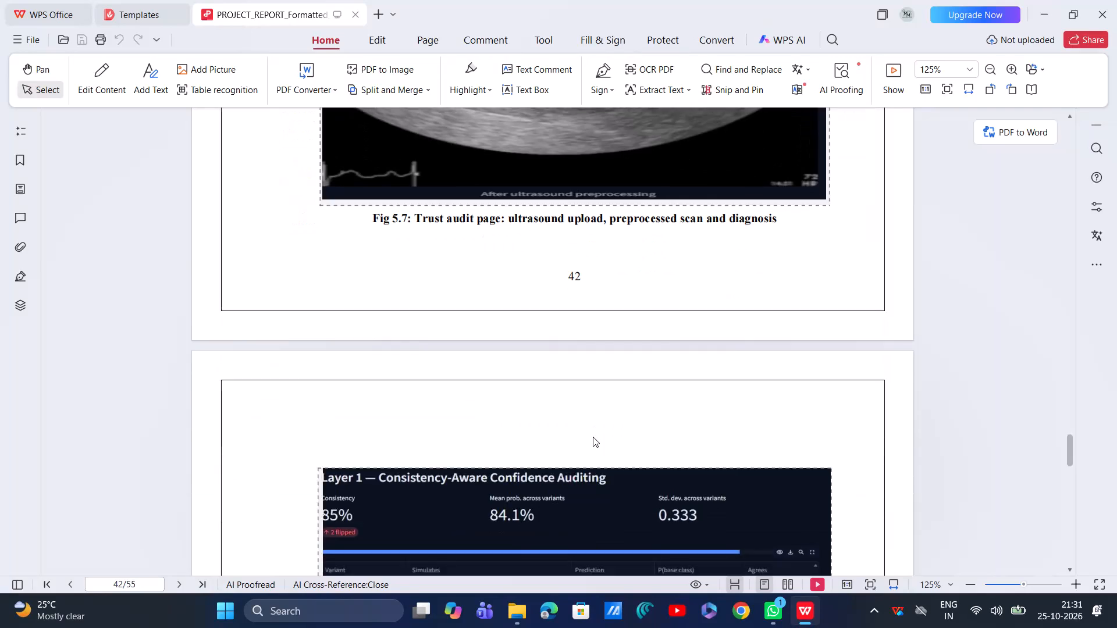
scroll(593, 437, down, 11)
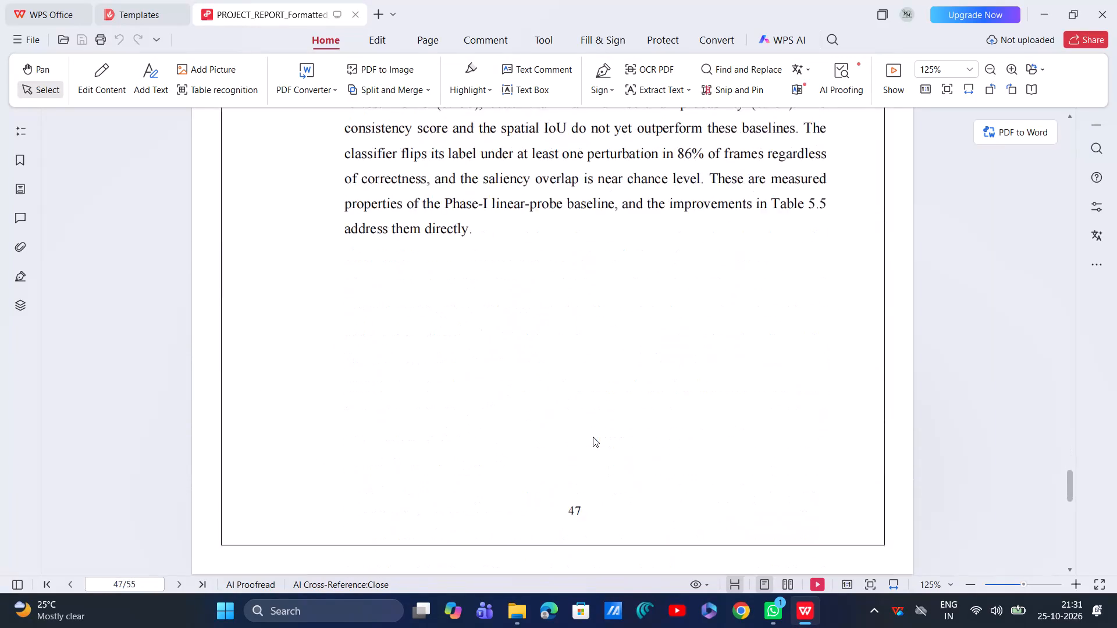
scroll(593, 437, down, 8)
scroll(593, 437, down, 14)
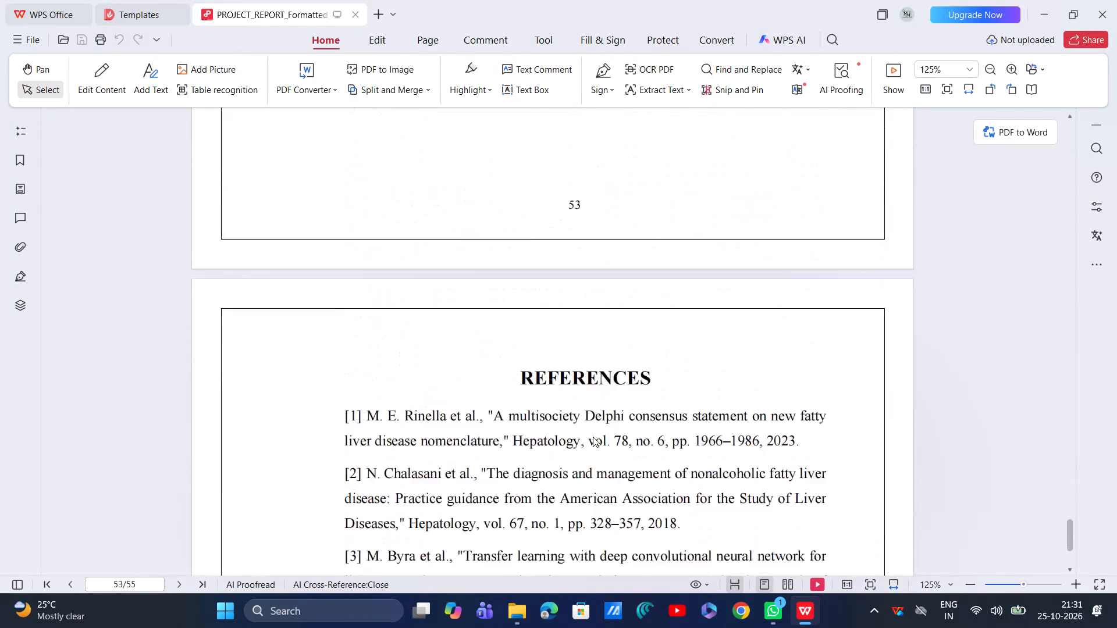
scroll(593, 437, down, 4)
Recheck the dataset challenges, software requirement specification and references up to page 55, and close the report PDF window.
scroll(593, 437, up, 2)
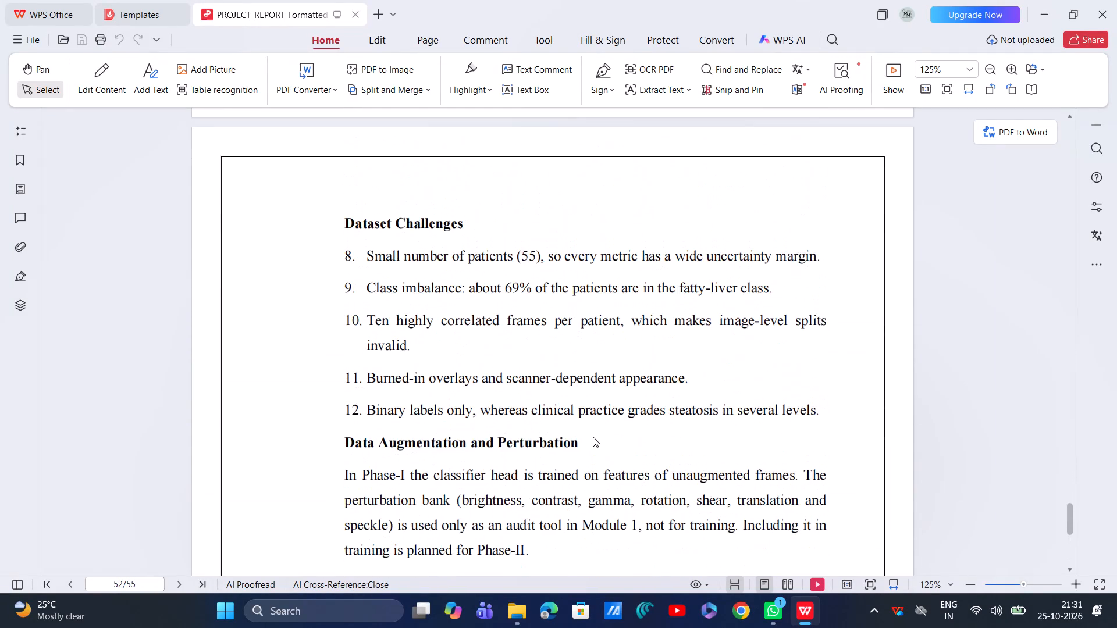
scroll(593, 437, up, 2)
scroll(593, 437, down, 2)
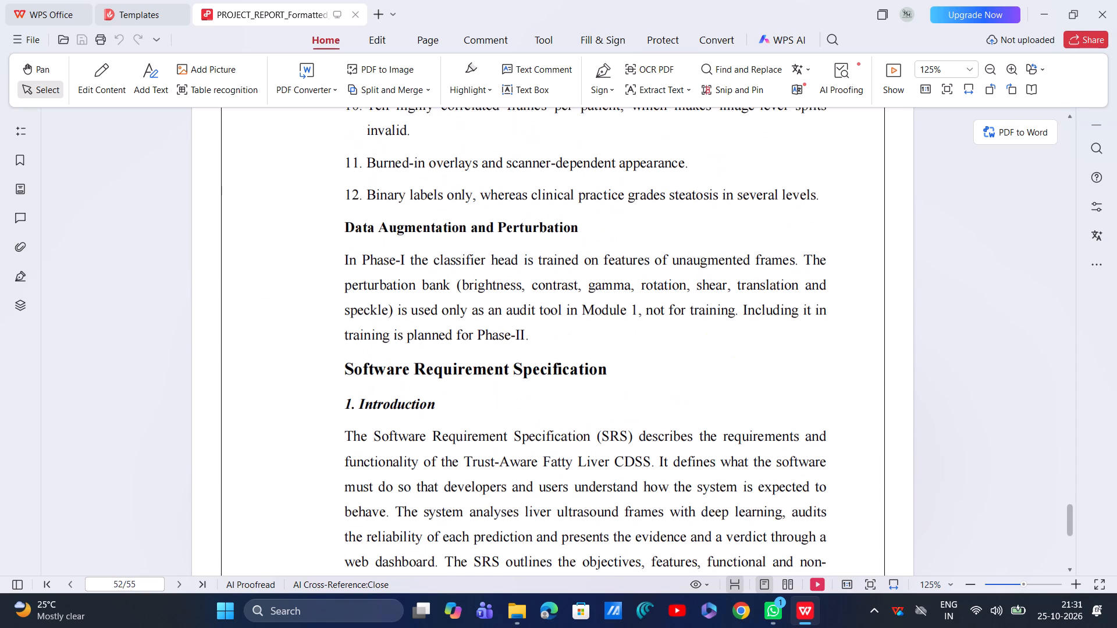
scroll(593, 437, down, 9)
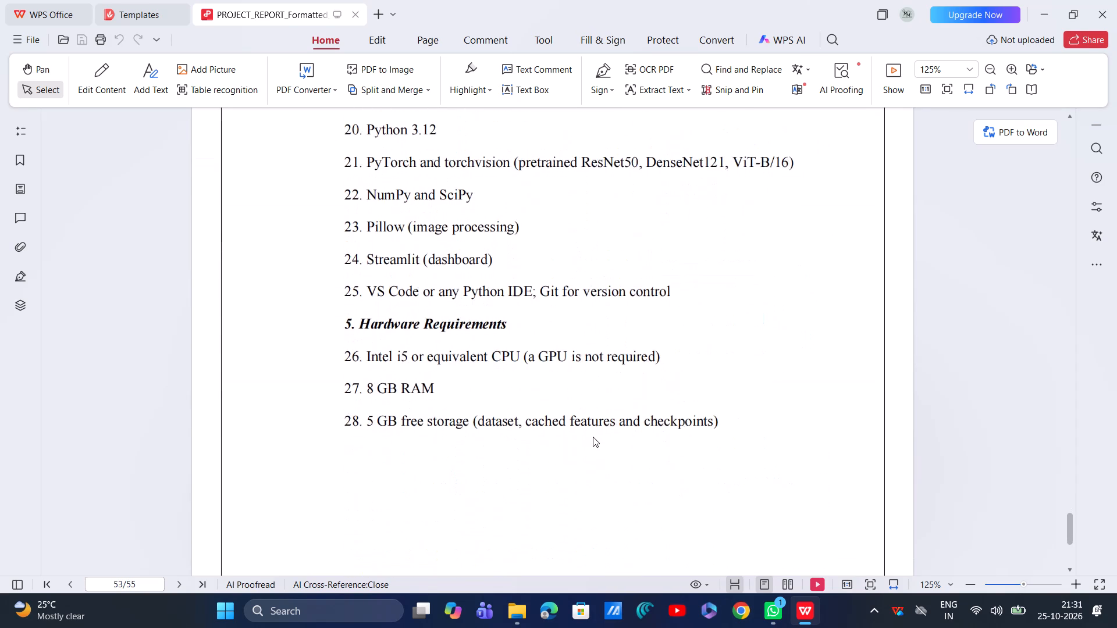
scroll(593, 437, down, 8)
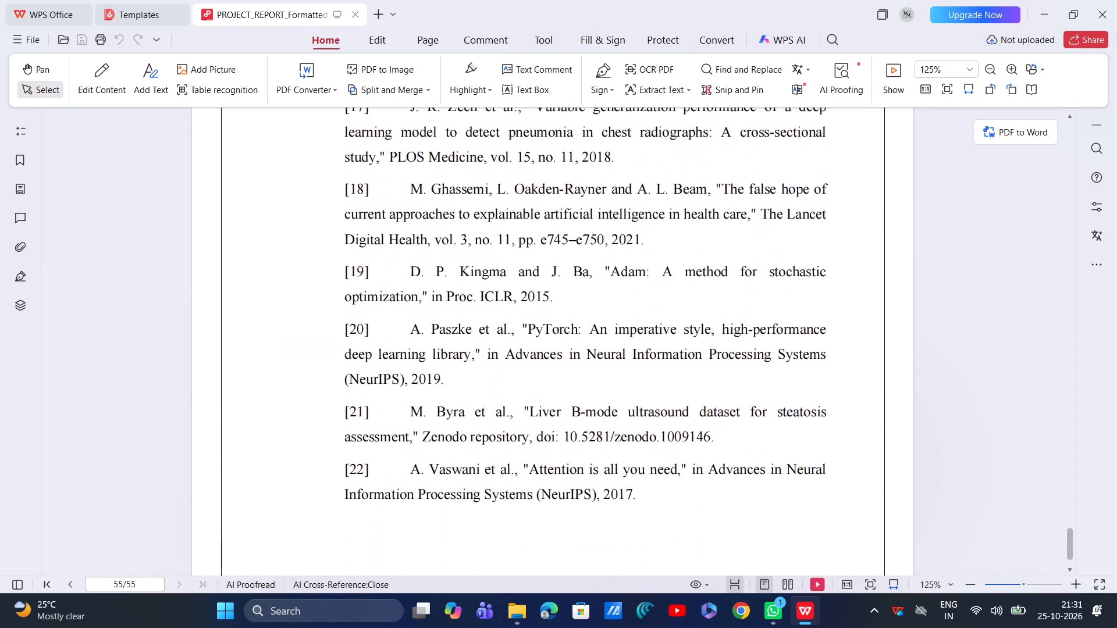
scroll(593, 437, down, 3)
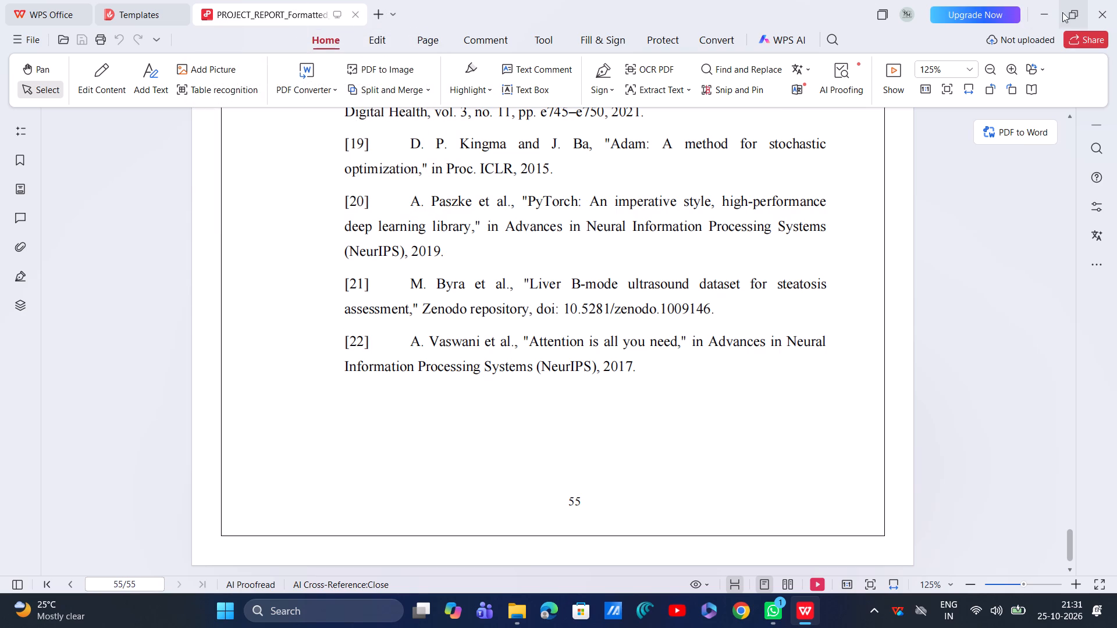
click(1112, 9)
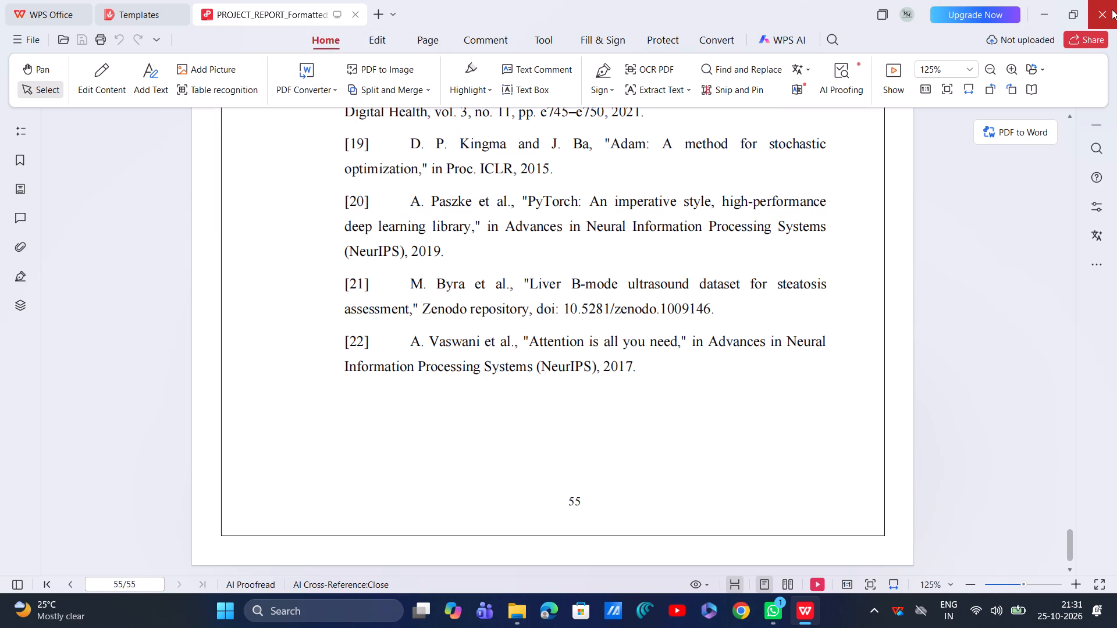
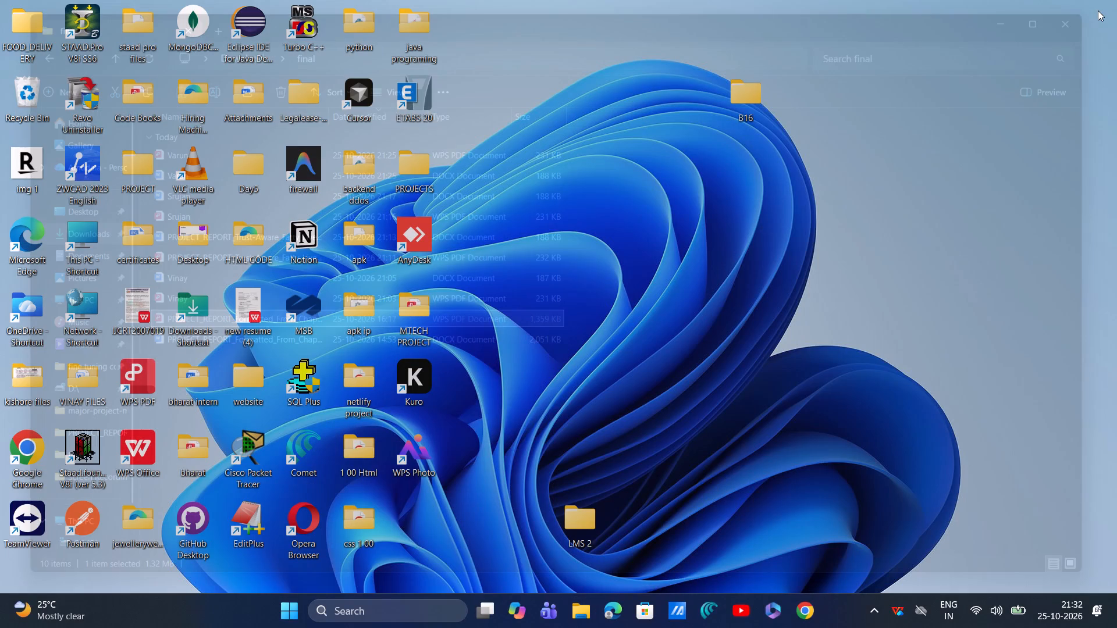
In Chrome's Vinay profile, search for "pdf to word convert pdf to word online for free" and open the iLovePDF converter page.
click(804, 614)
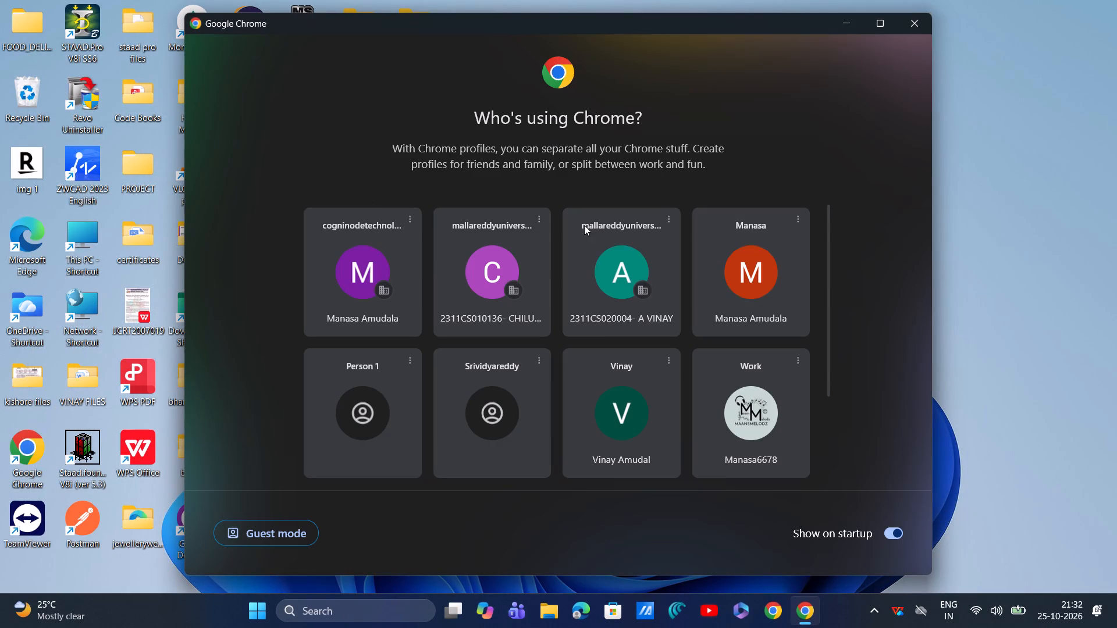
click(620, 406)
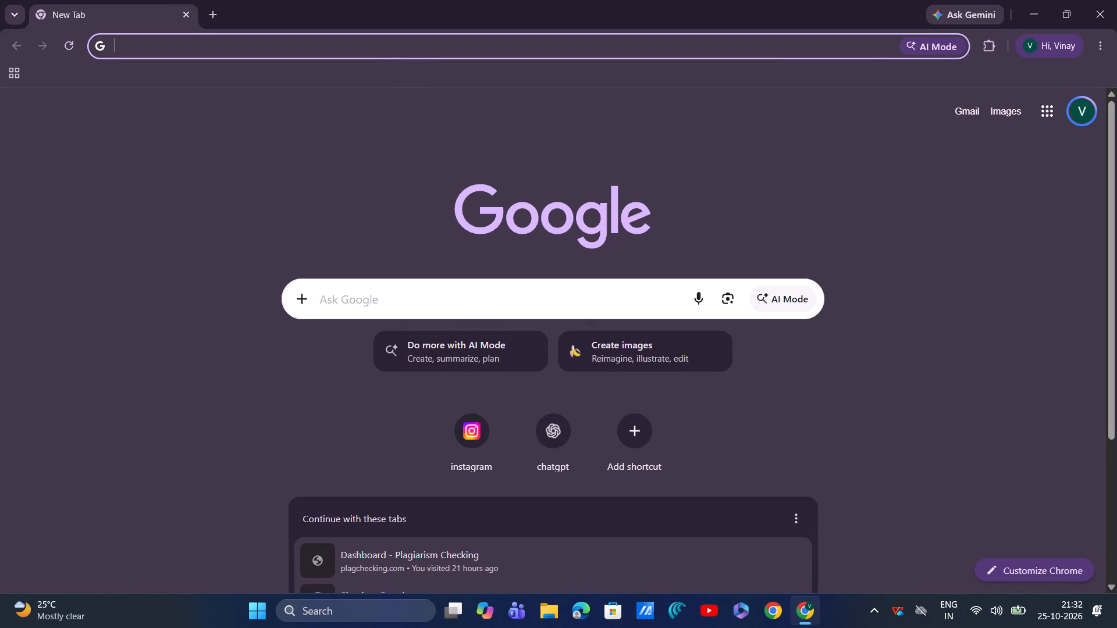
click(380, 48)
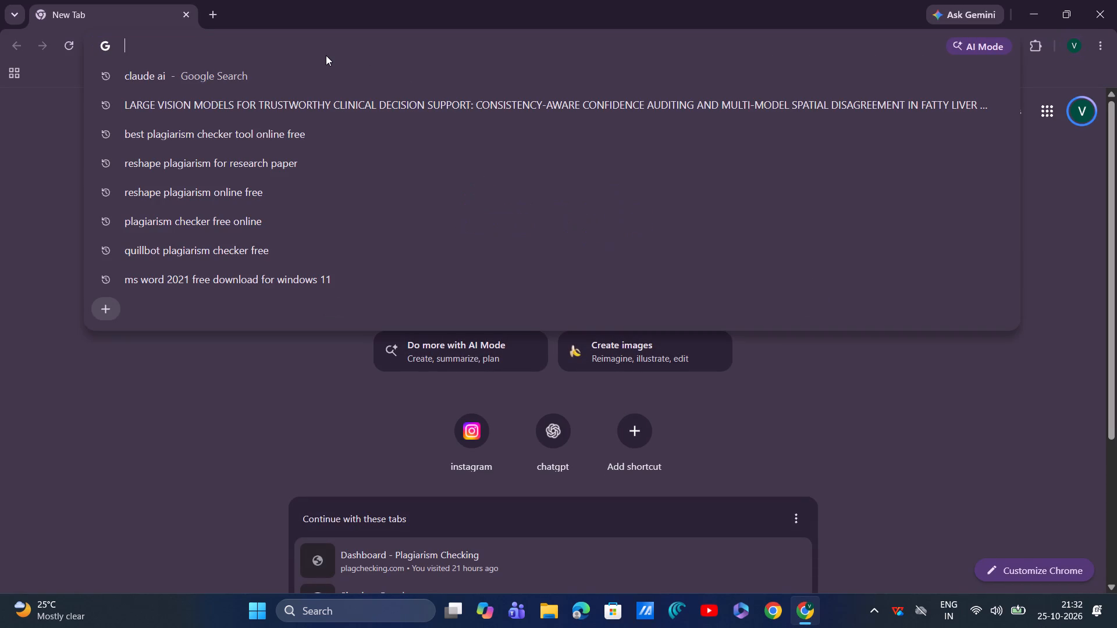
text(pdf)
key(space)
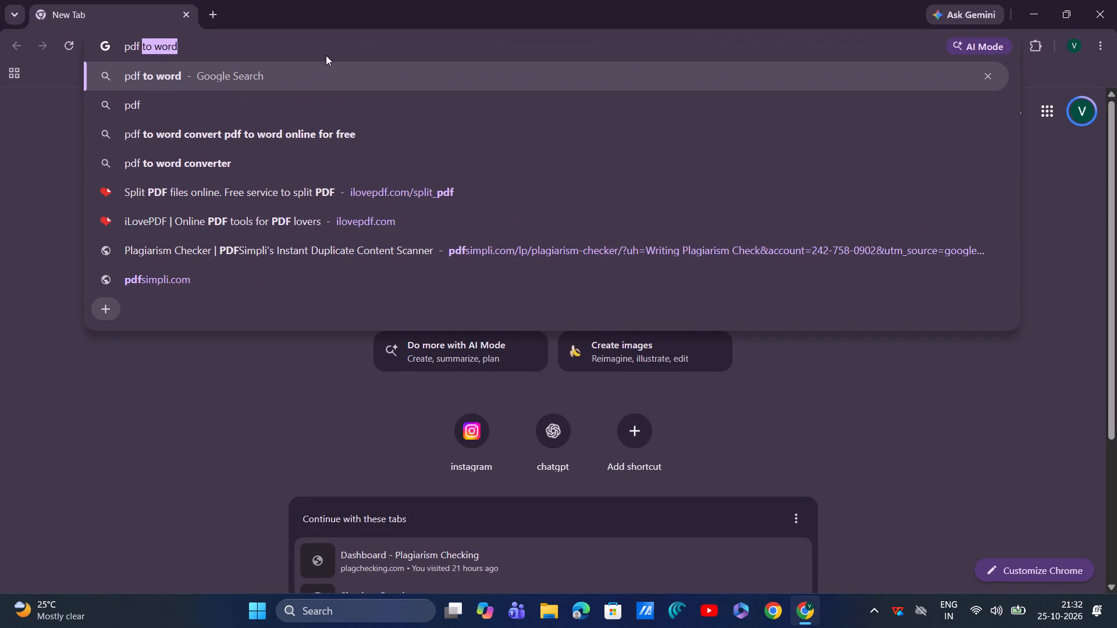
text(to)
key(space)
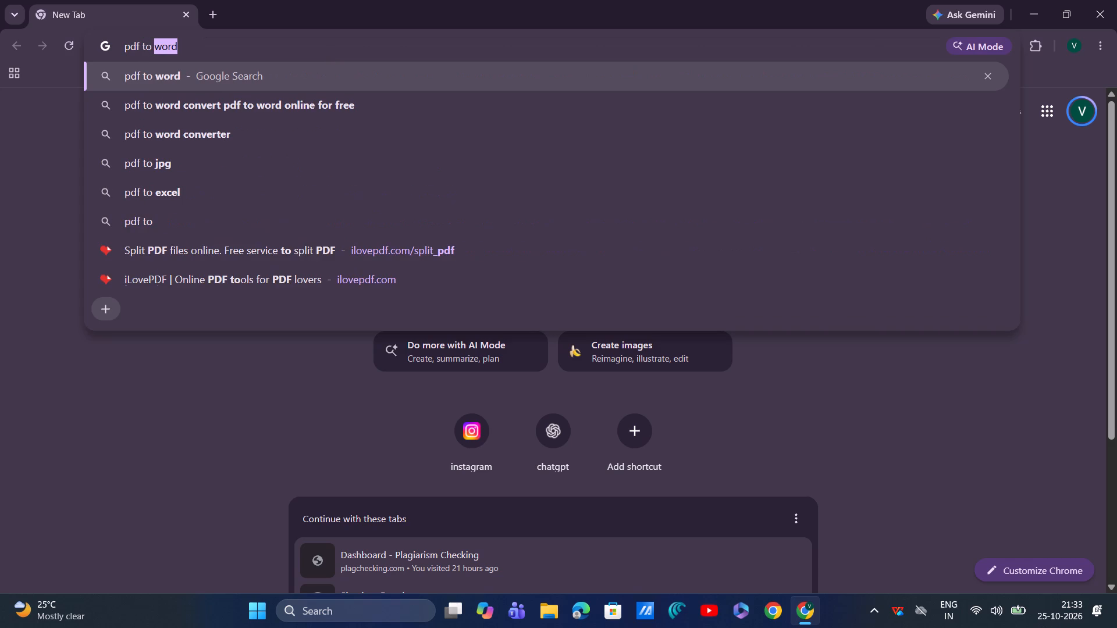
text(word)
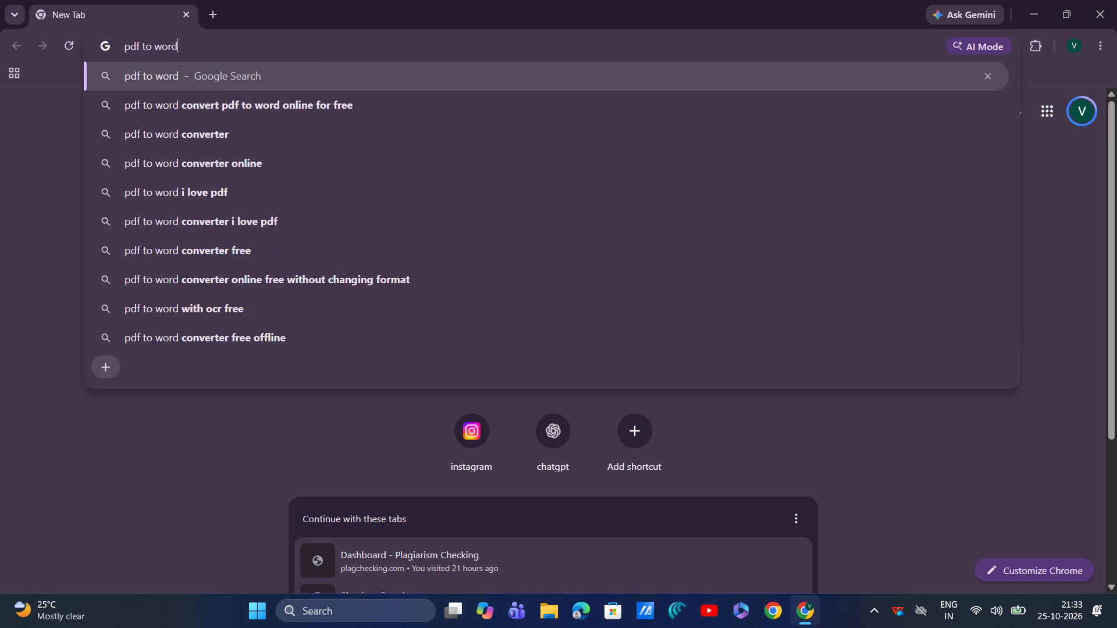
click(242, 109)
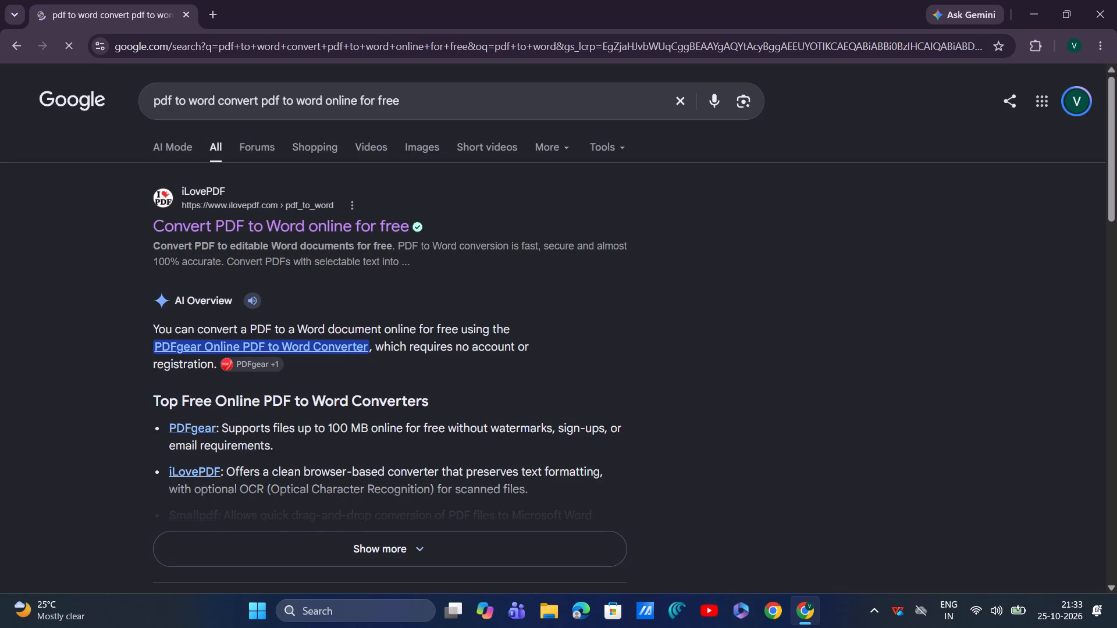
click(204, 226)
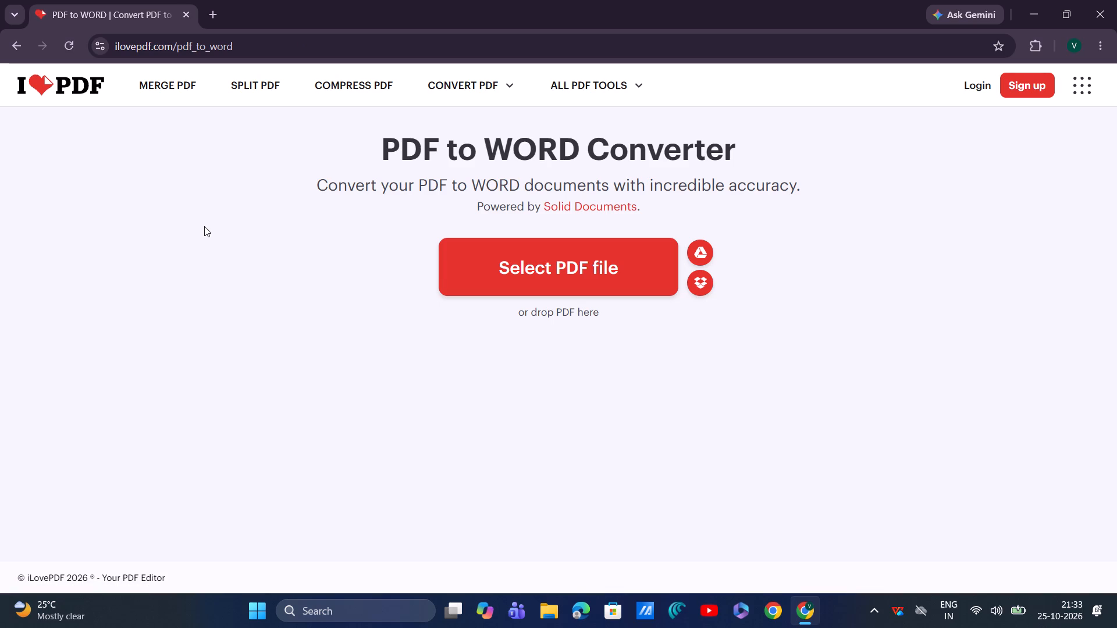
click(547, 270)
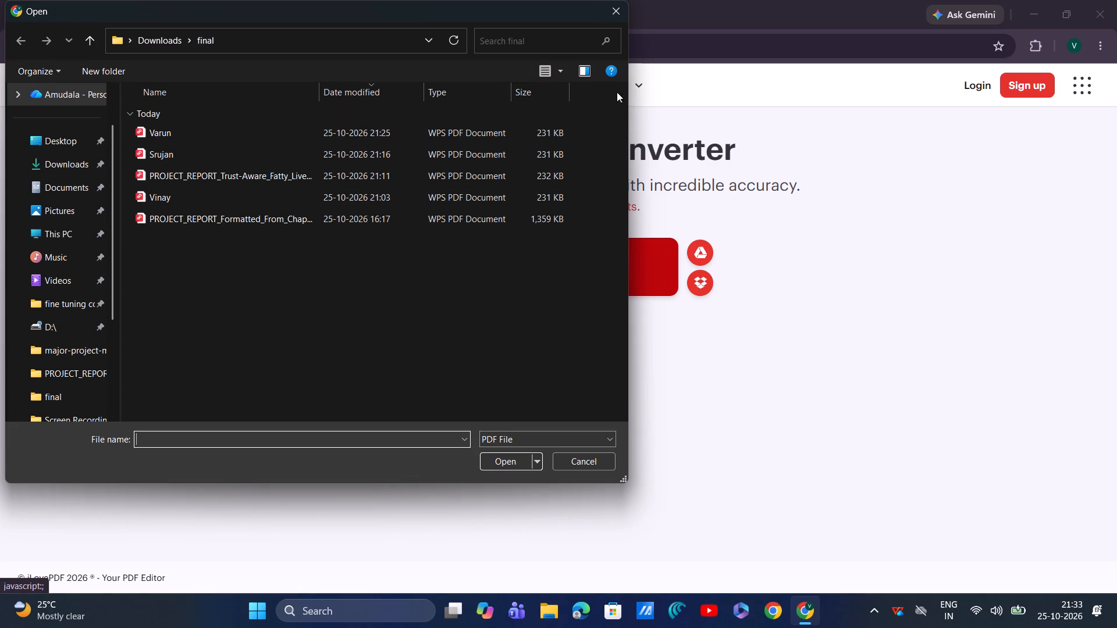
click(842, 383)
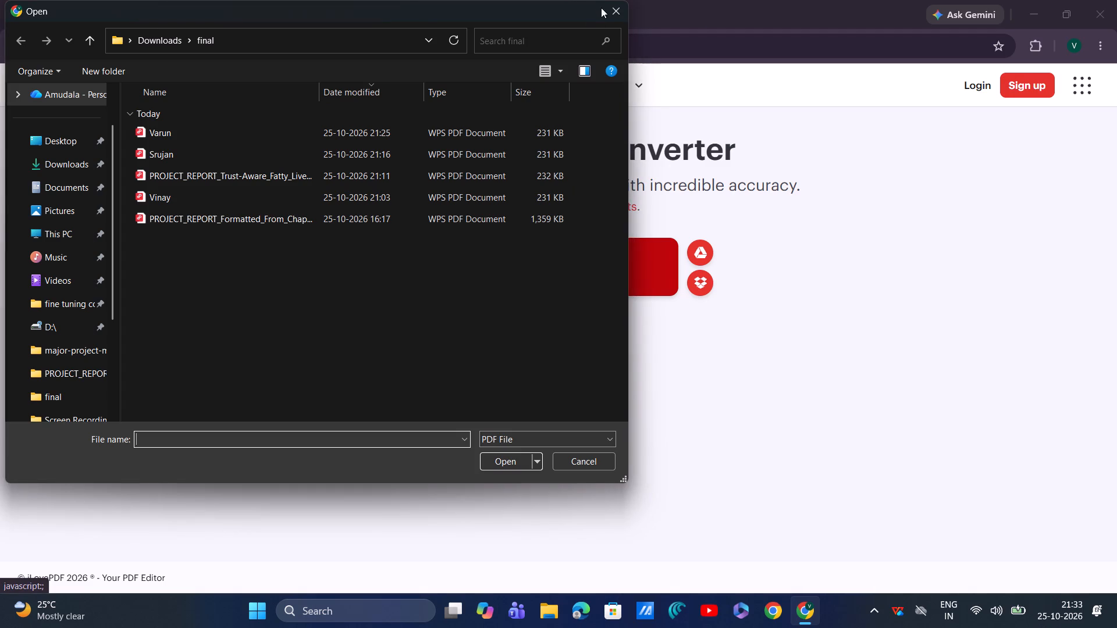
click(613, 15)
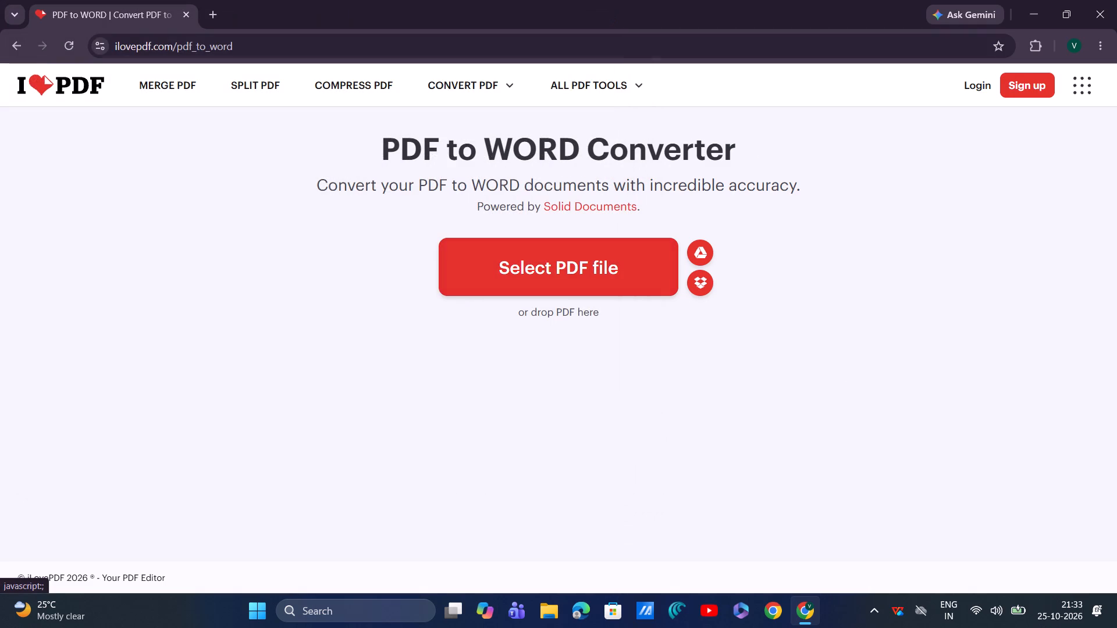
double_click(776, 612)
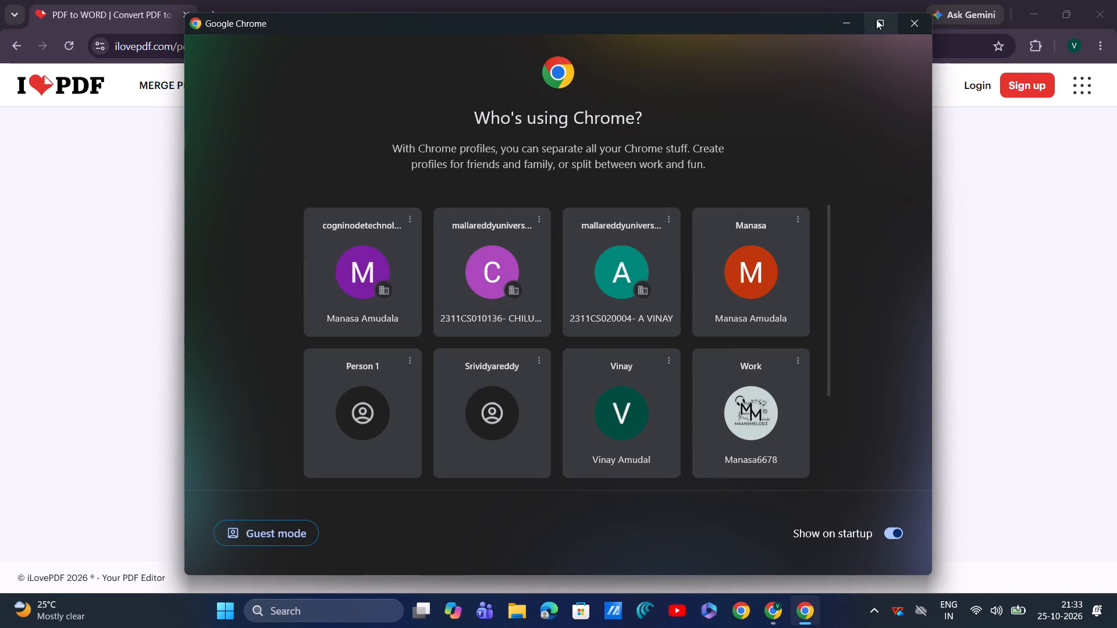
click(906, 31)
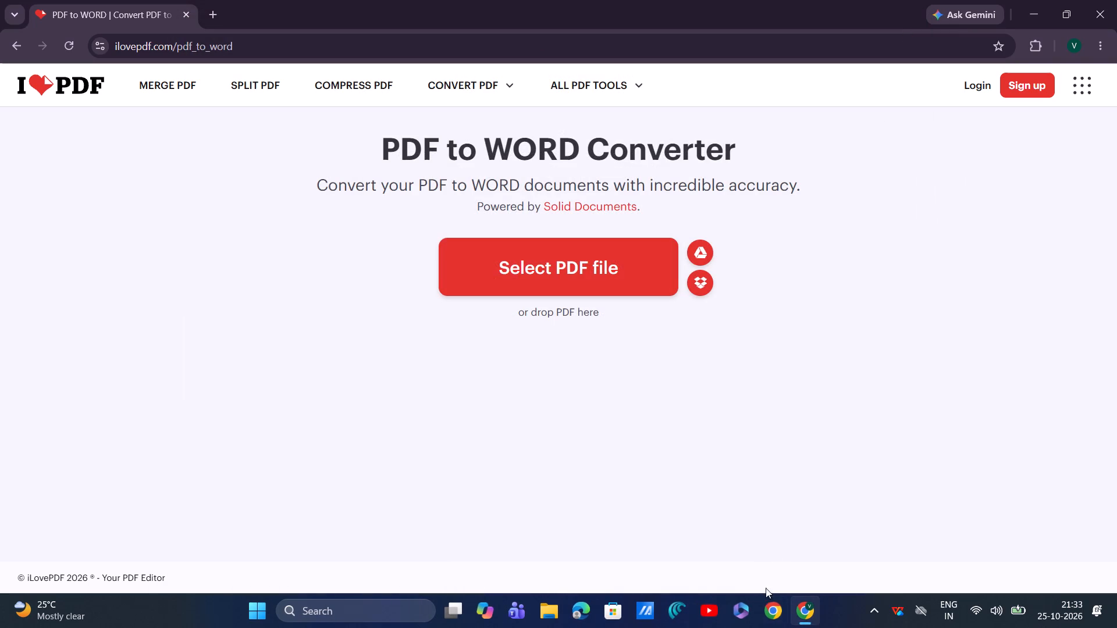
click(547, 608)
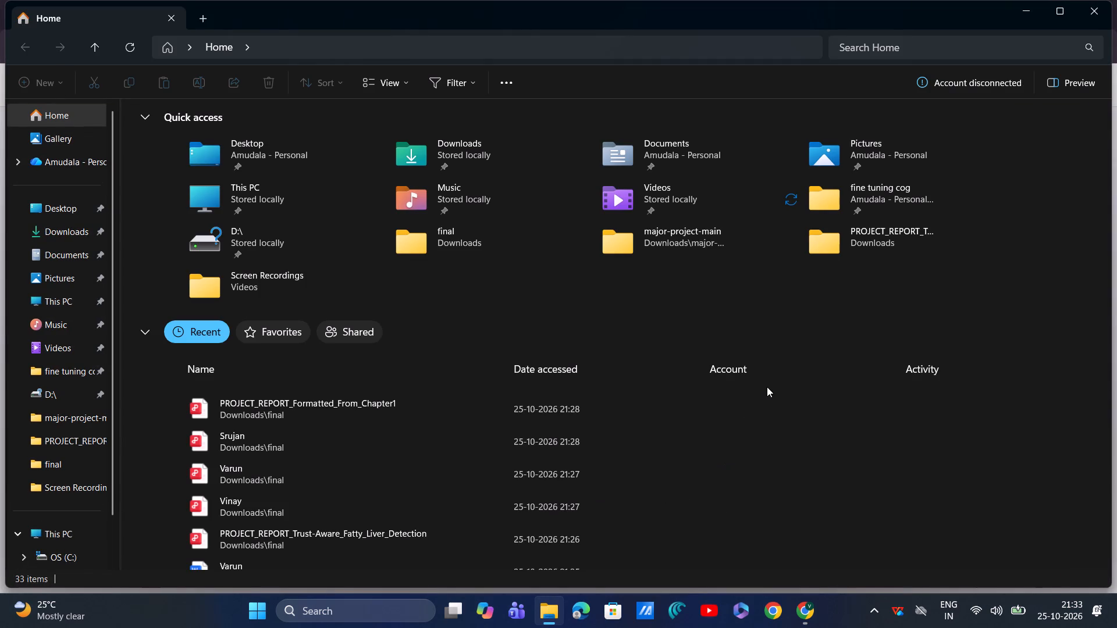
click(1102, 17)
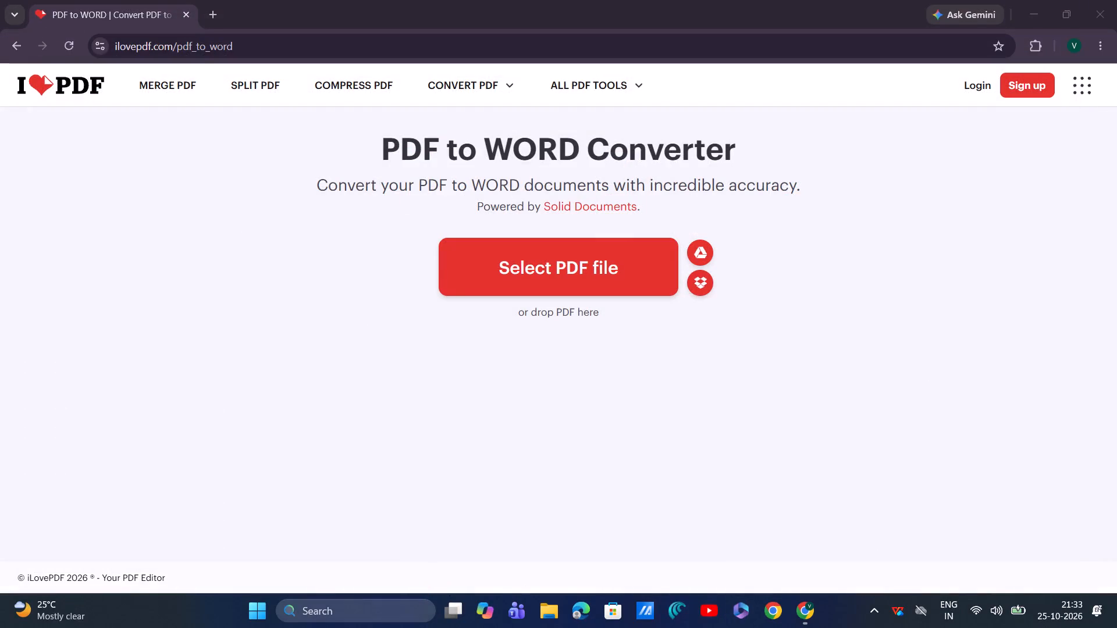
Search Windows for "what" and launch the WhatsApp desktop app.
click(403, 617)
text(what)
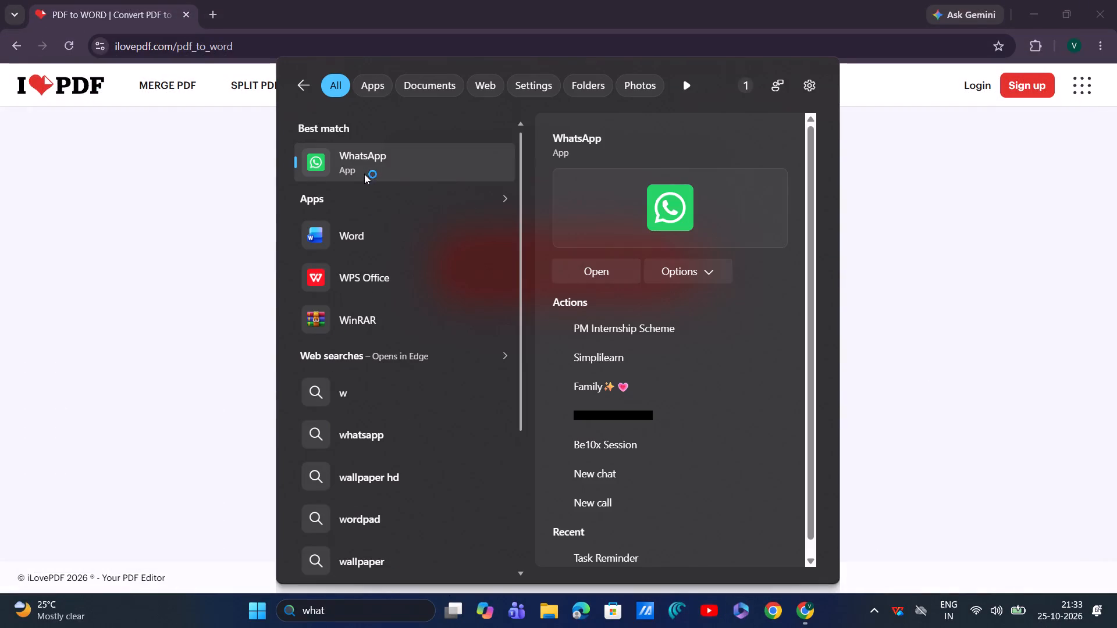
click(355, 158)
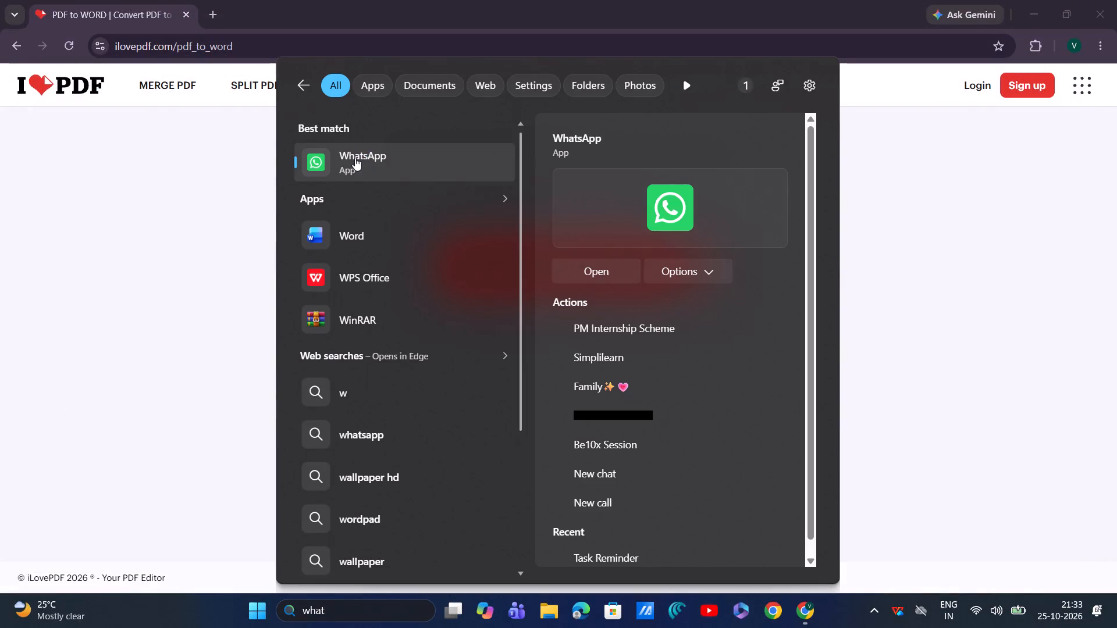
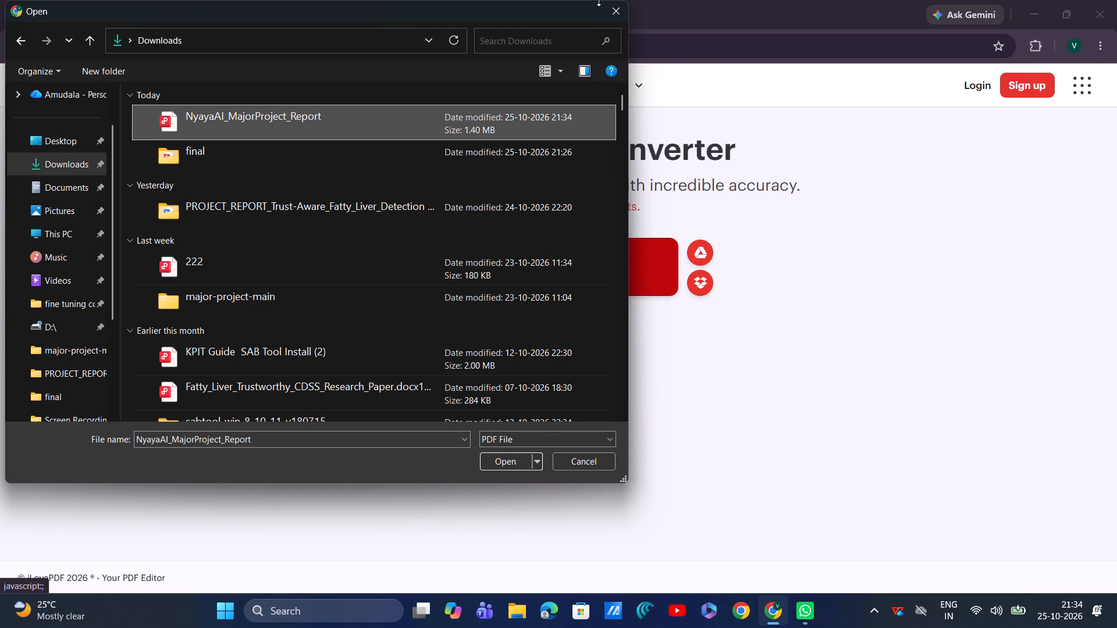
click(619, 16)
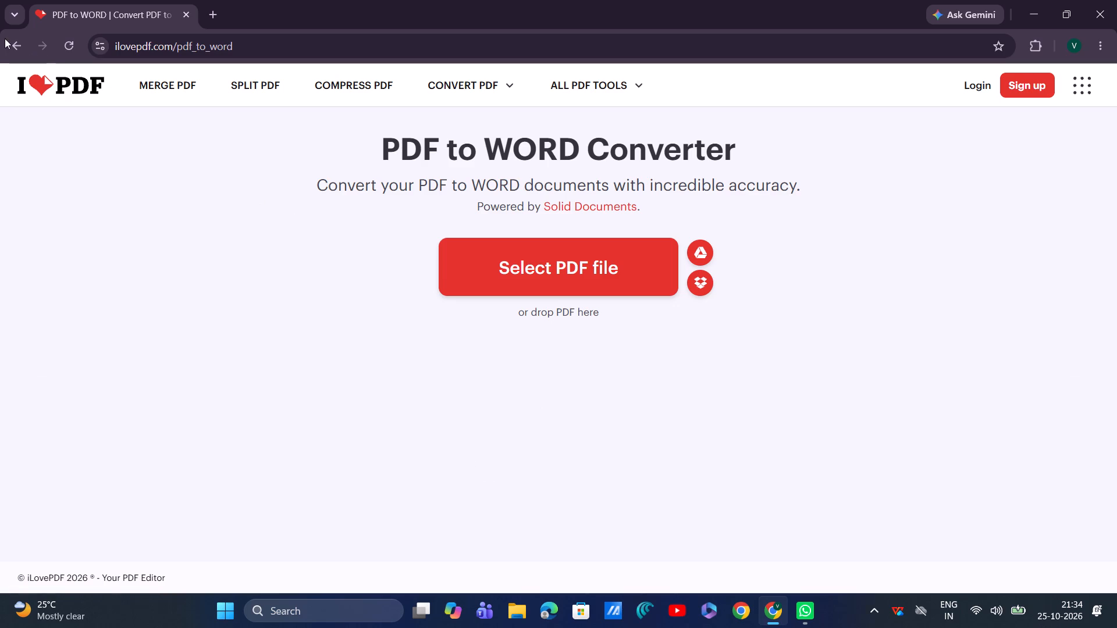
Open the file chooser on the PDF to WORD Converter page to pick the PDF for conversion.
click(542, 276)
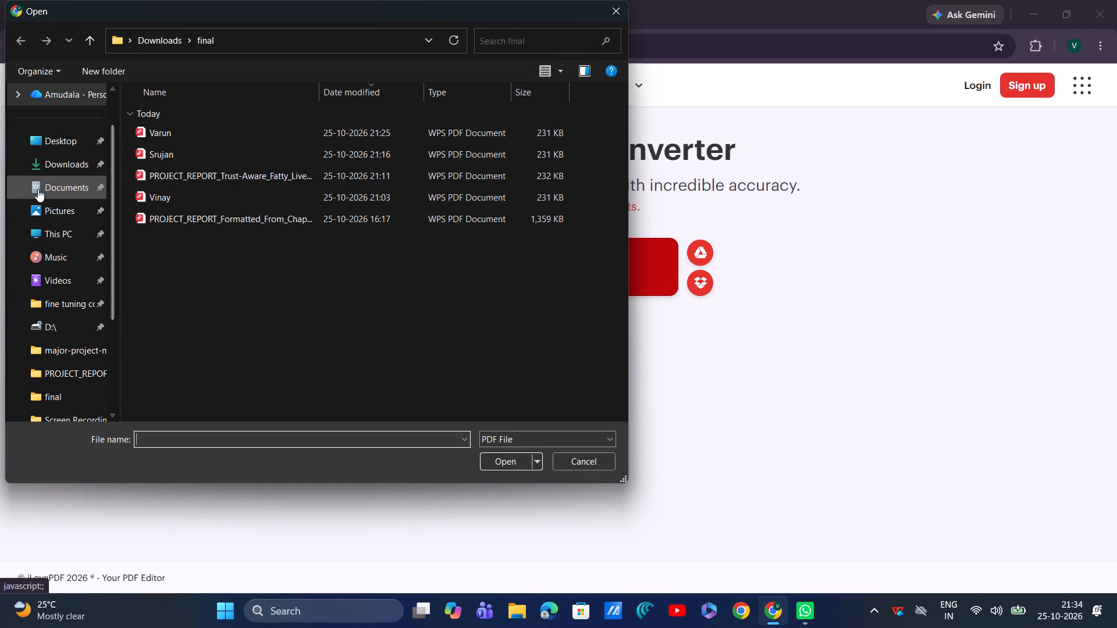
Upload the NyayaAI_MajorProject_Report PDF from Downloads and convert it to Word with No OCR.
click(51, 162)
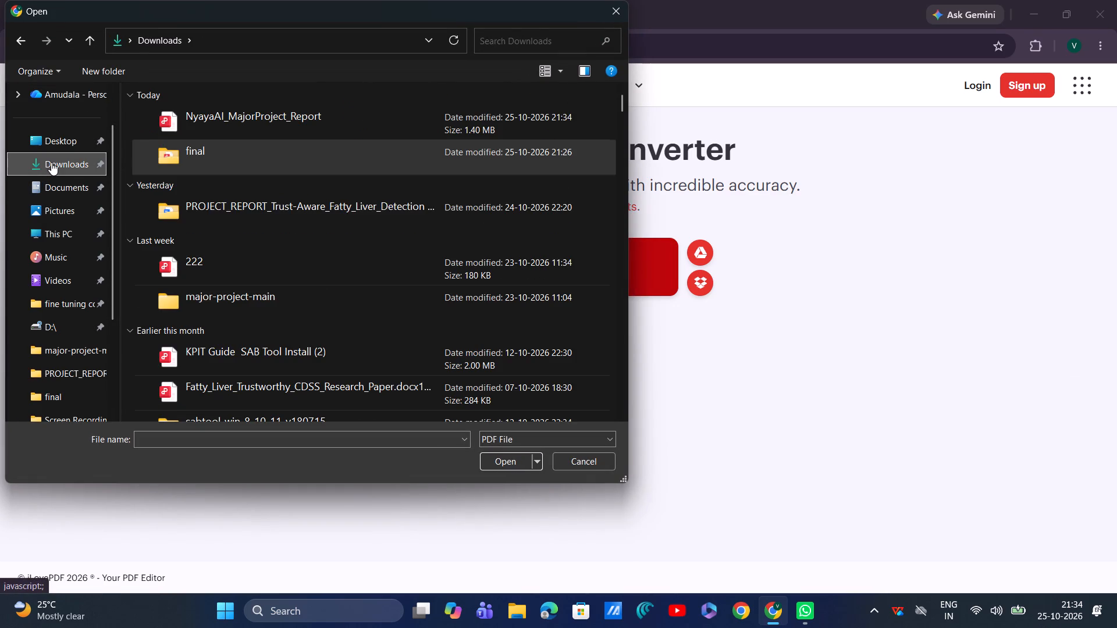
click(274, 124)
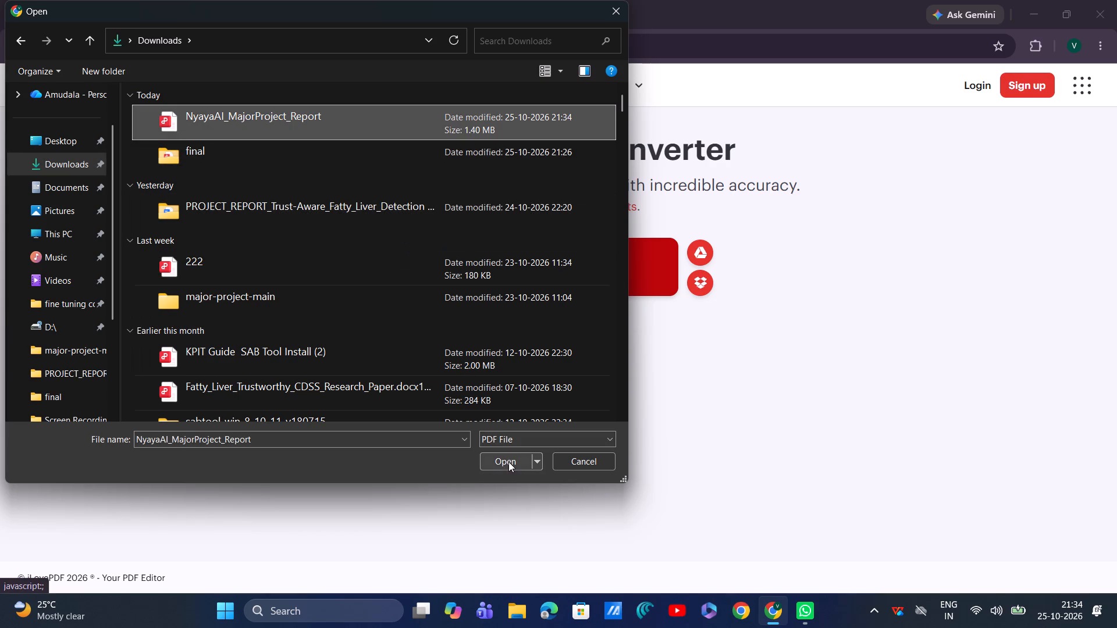
click(508, 463)
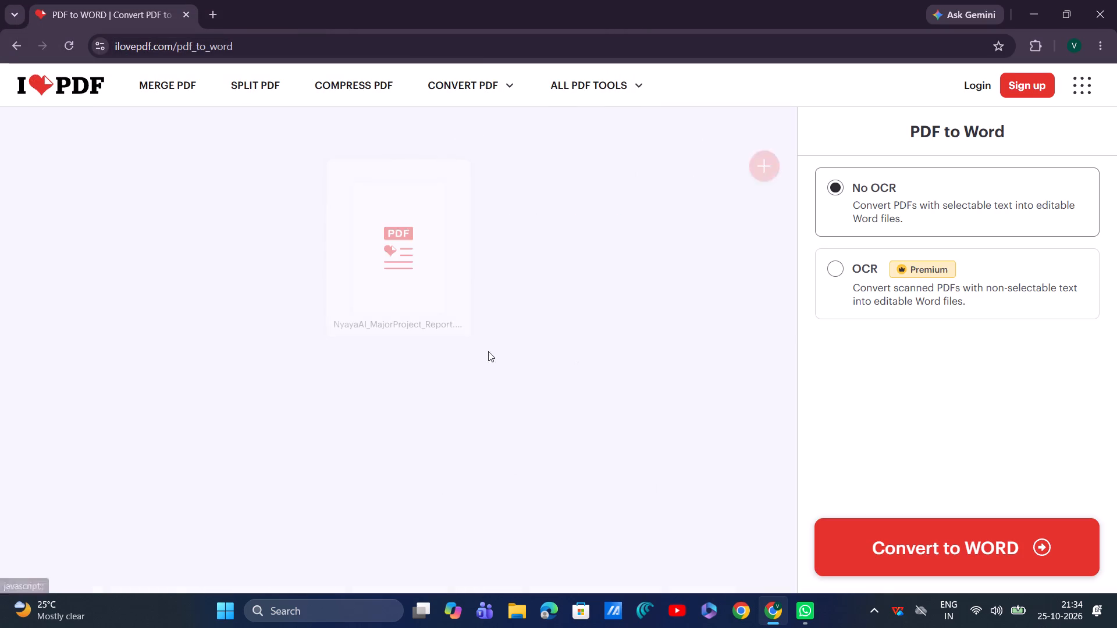
click(890, 552)
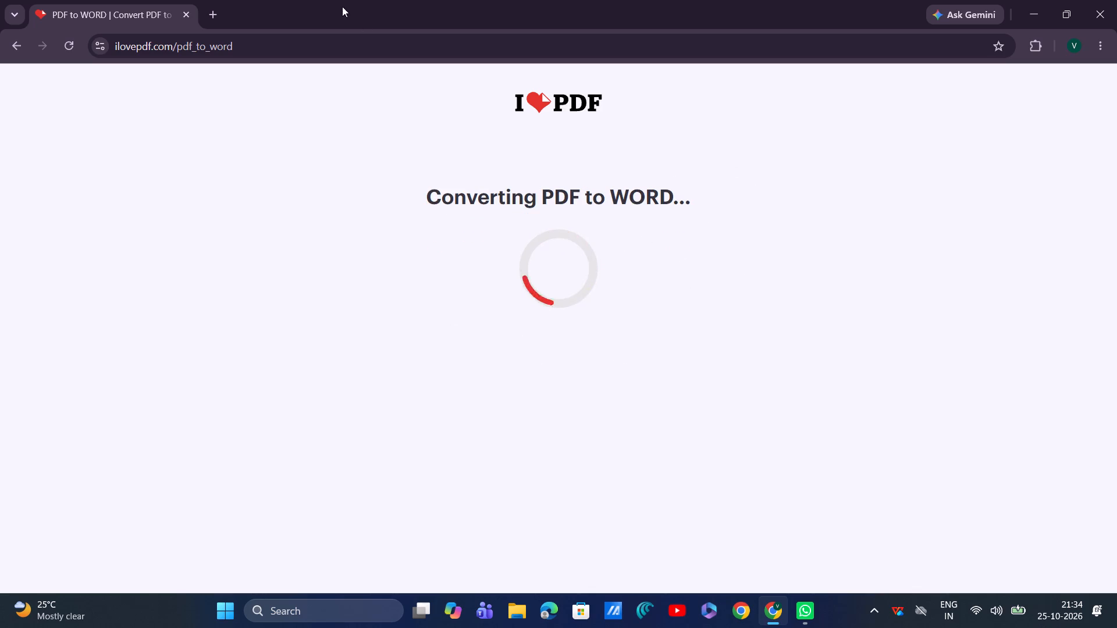
Search Google in a new tab for "how to merge to pdfs into one" and look through the results.
click(214, 10)
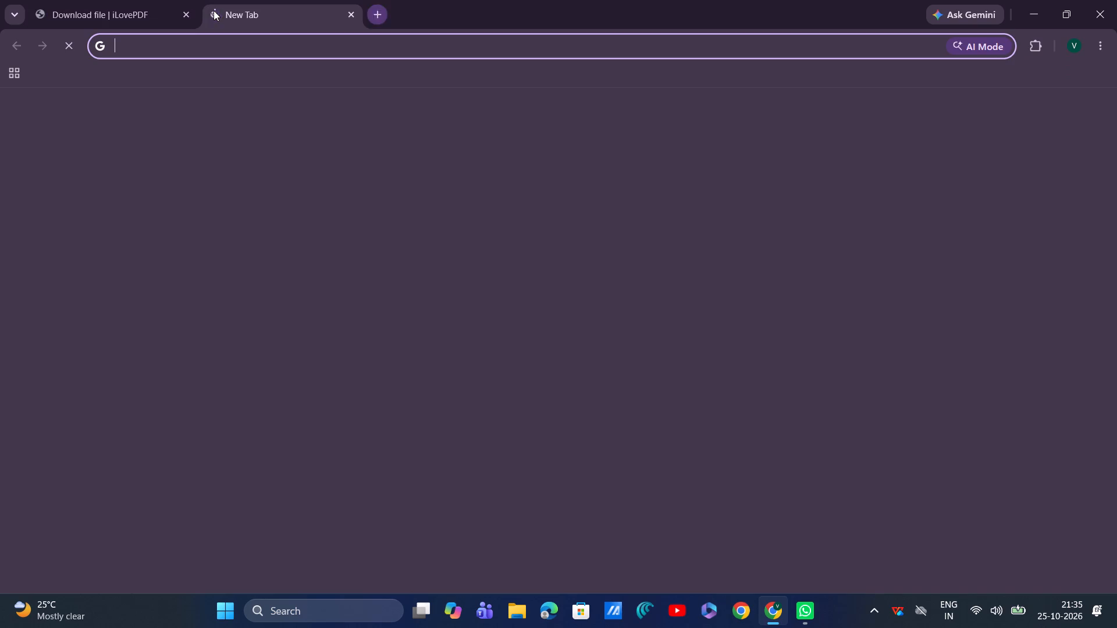
click(279, 51)
text(how)
key(space)
text(to)
key(space)
text(mw)
key(BackSpace)
text(er)
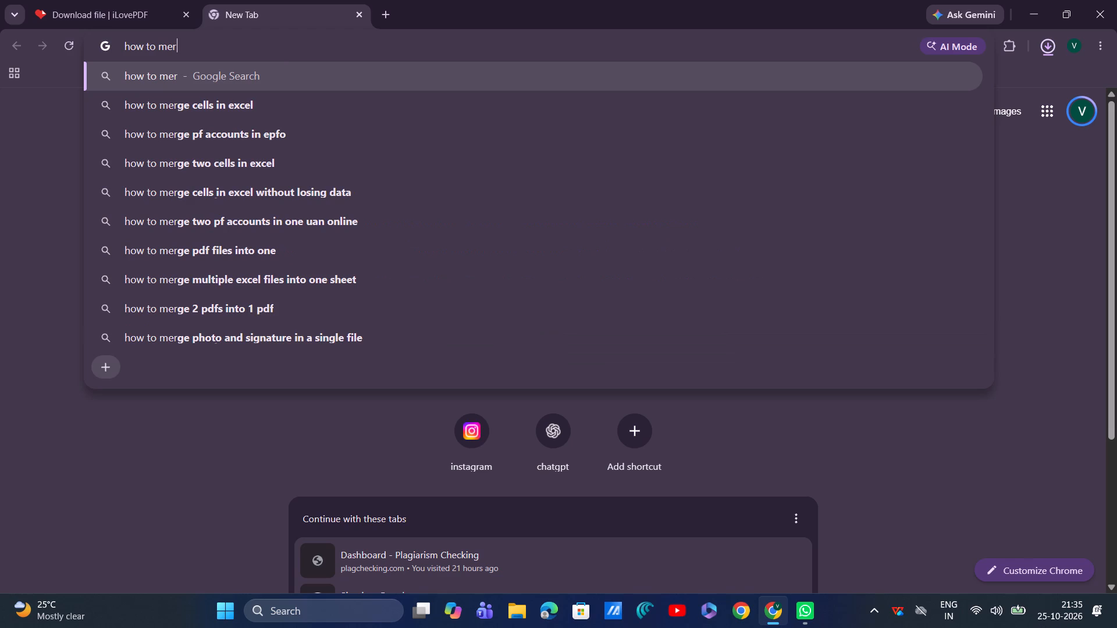
text(ge)
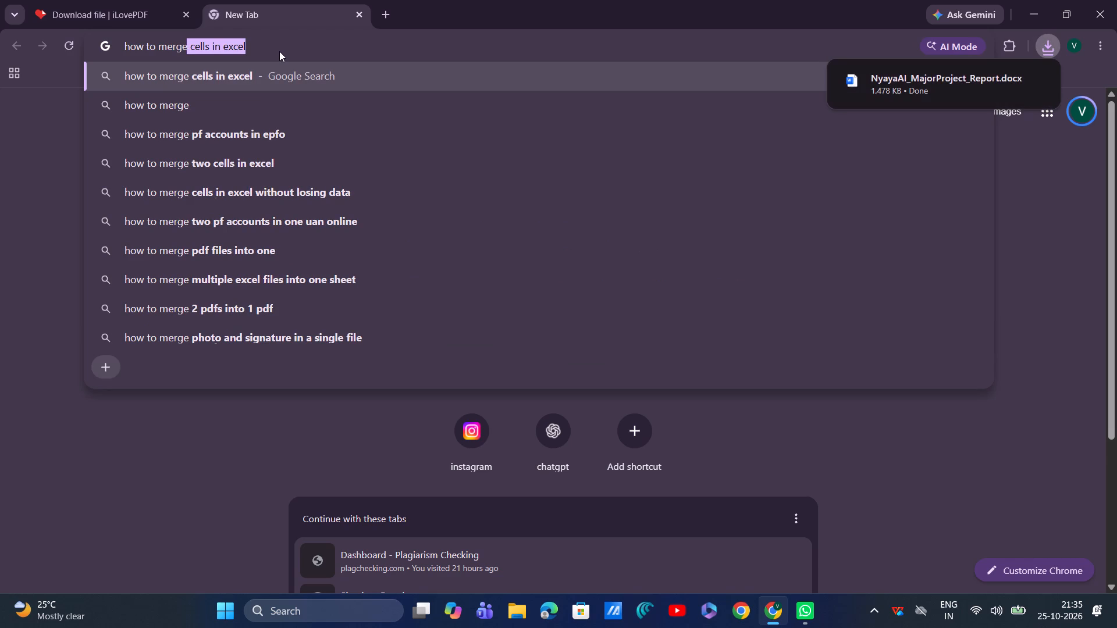
key(space)
text(to pdfs)
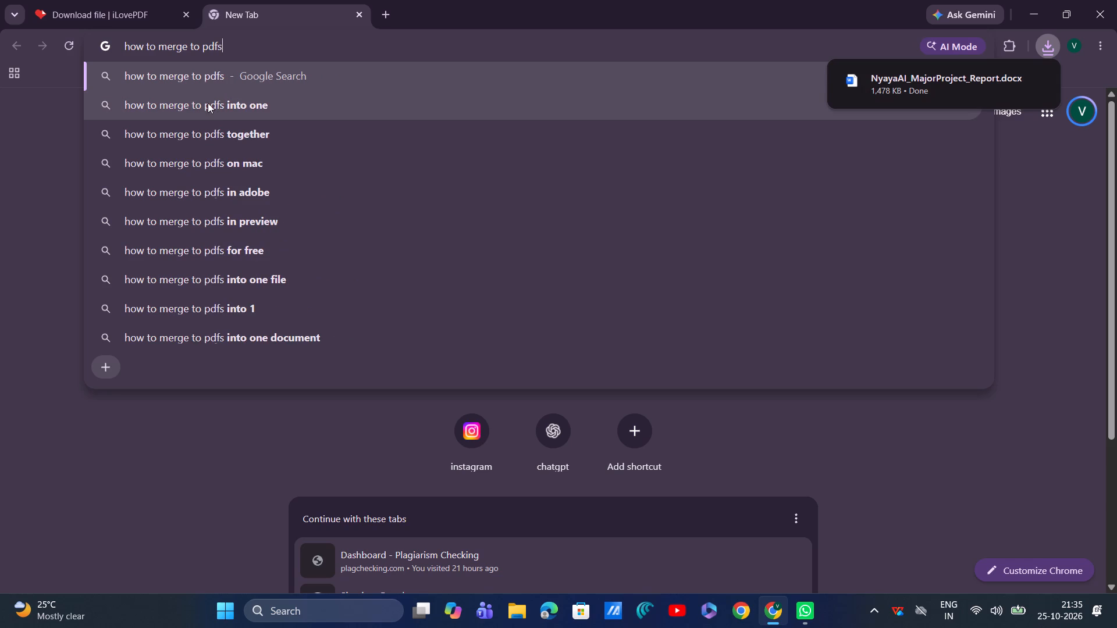
click(227, 104)
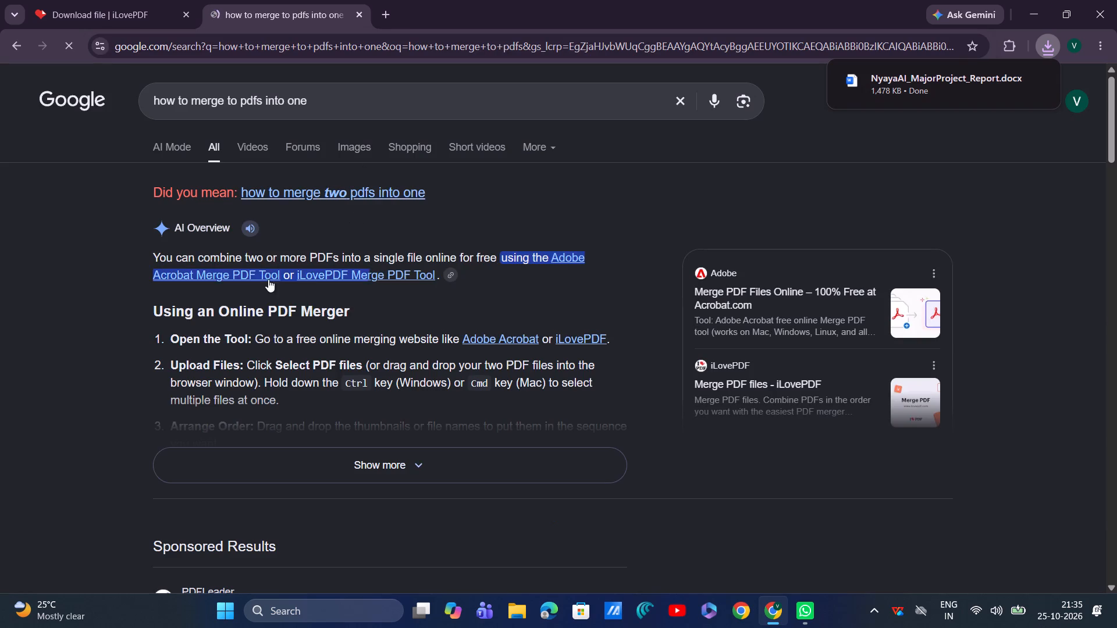
scroll(155, 384, down, 4)
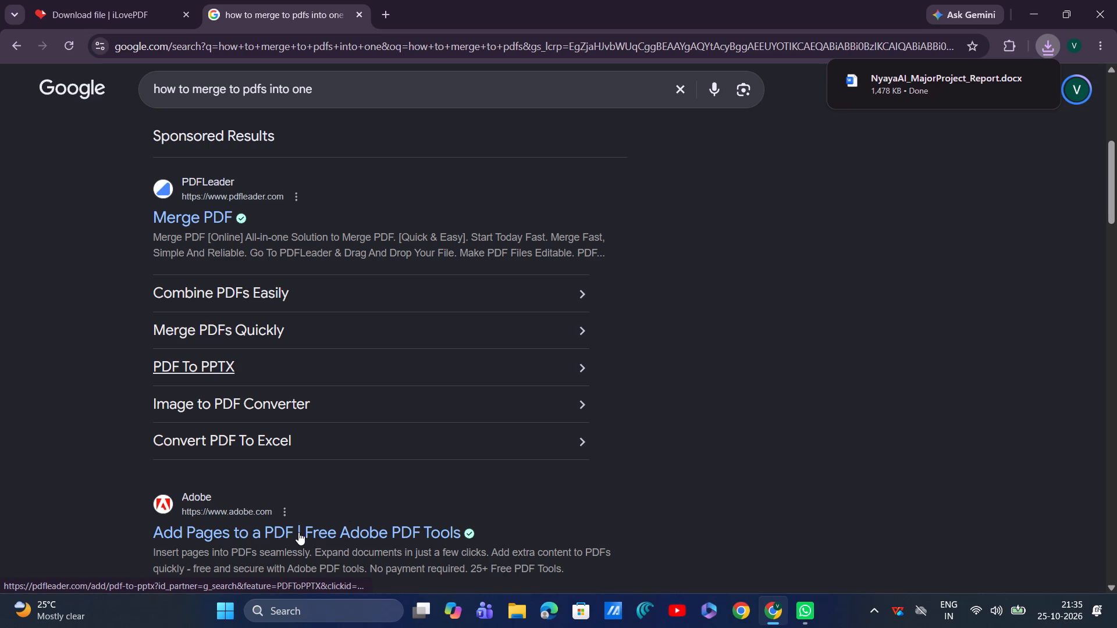
scroll(408, 361, up, 3)
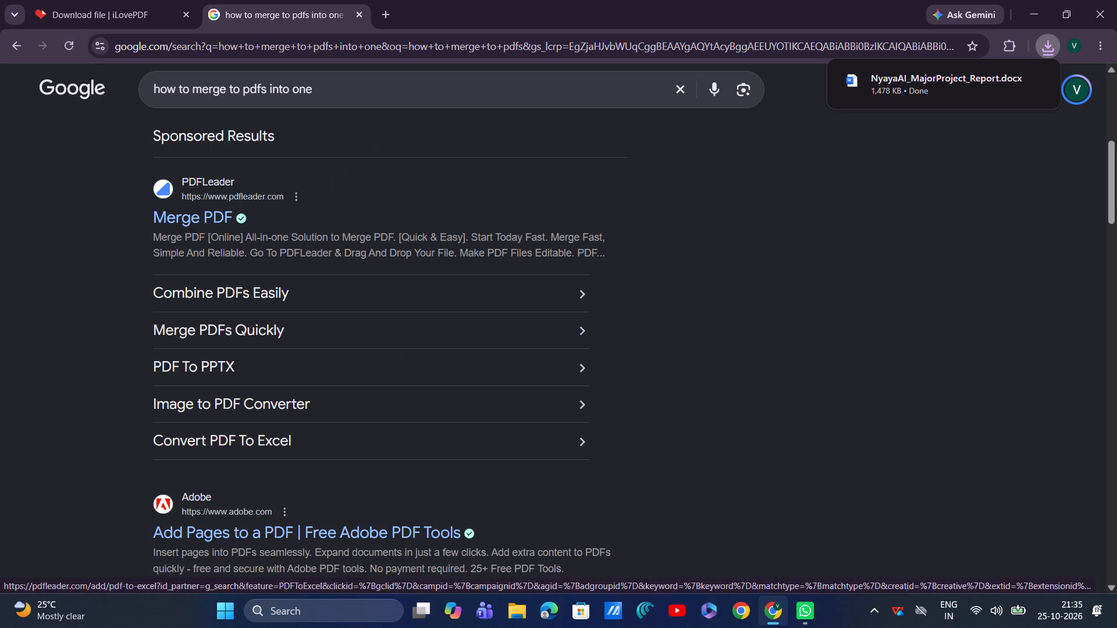
Refine the search to "how to merge to pdfs together", look over the results and close that tab.
click(362, 94)
key(BackSpace)
key(BackSpace)
key(BackSpace)
key(BackSpace)
key(BackSpace)
key(BackSpace)
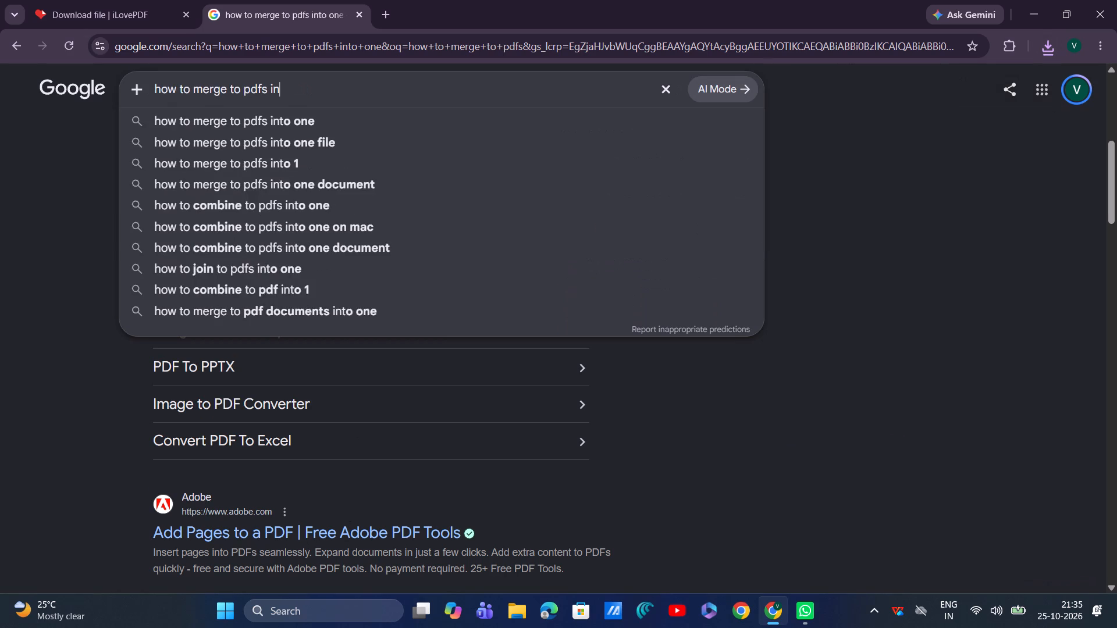
key(BackSpace)
key(BackSpace)
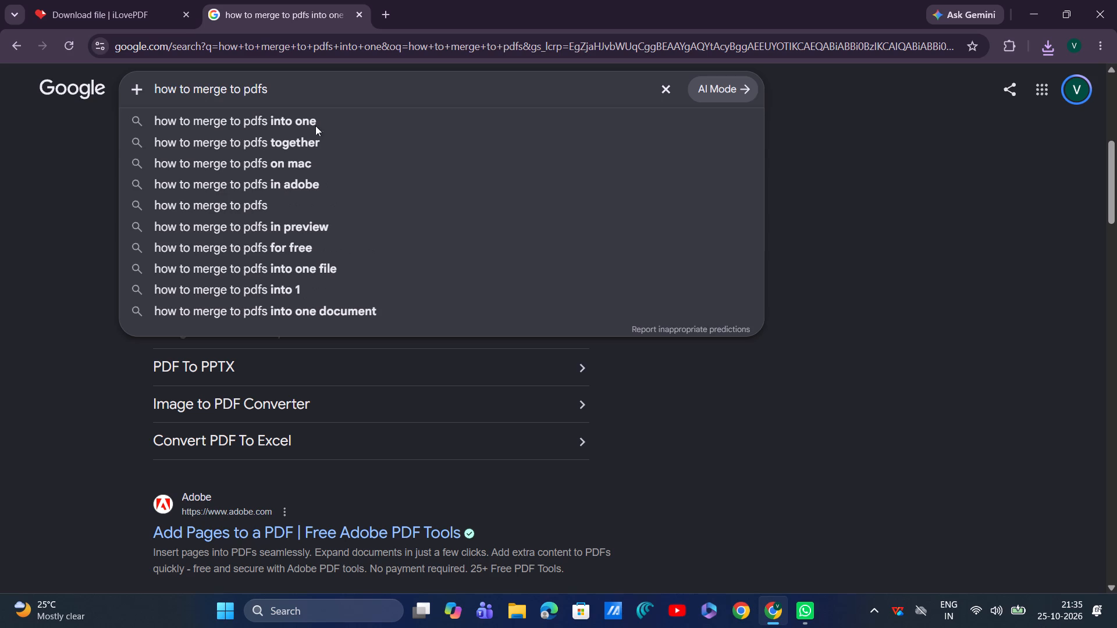
click(298, 148)
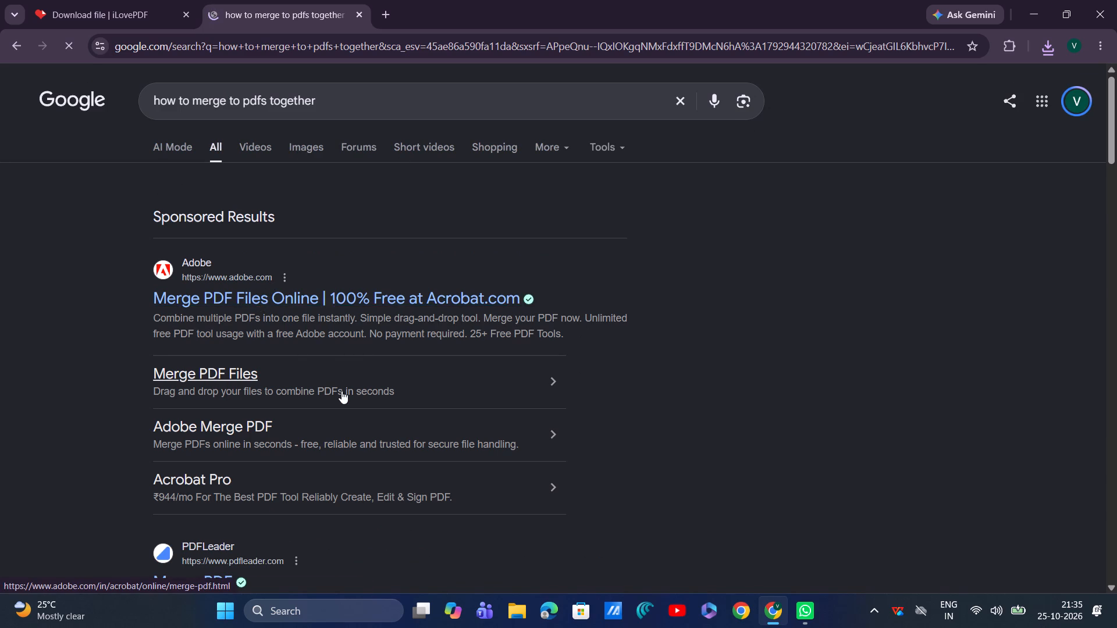
scroll(341, 391, down, 4)
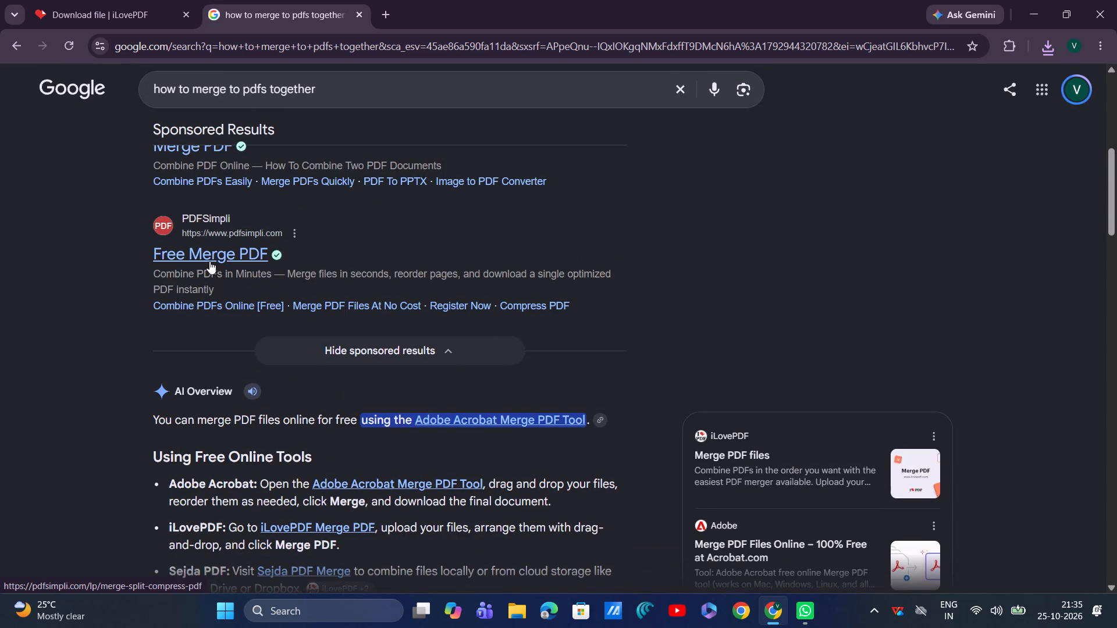
scroll(494, 247, up, 4)
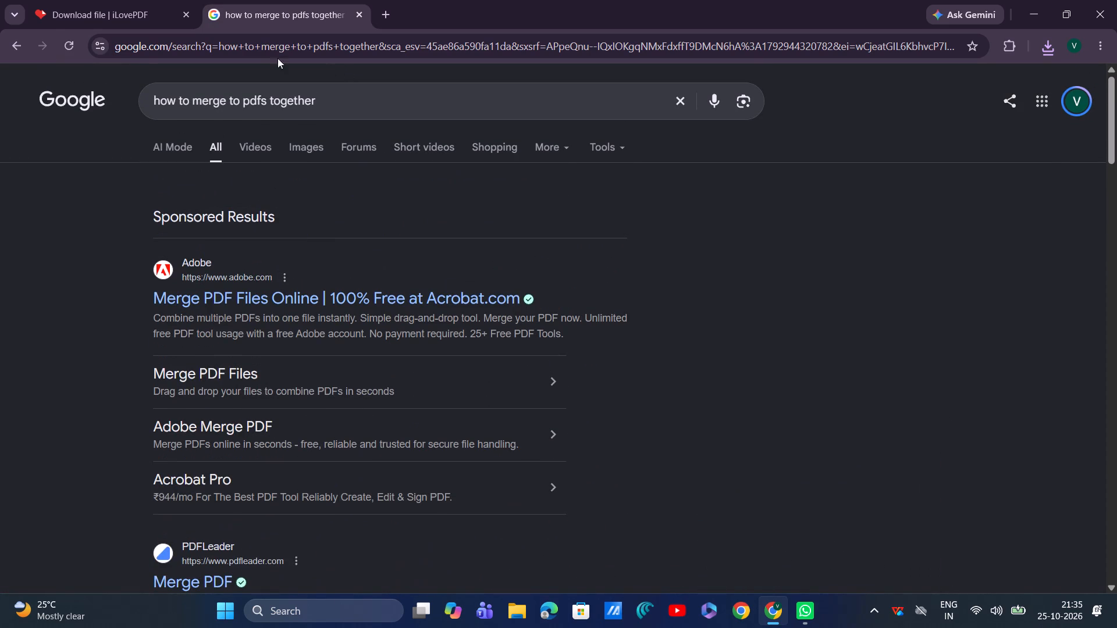
click(360, 13)
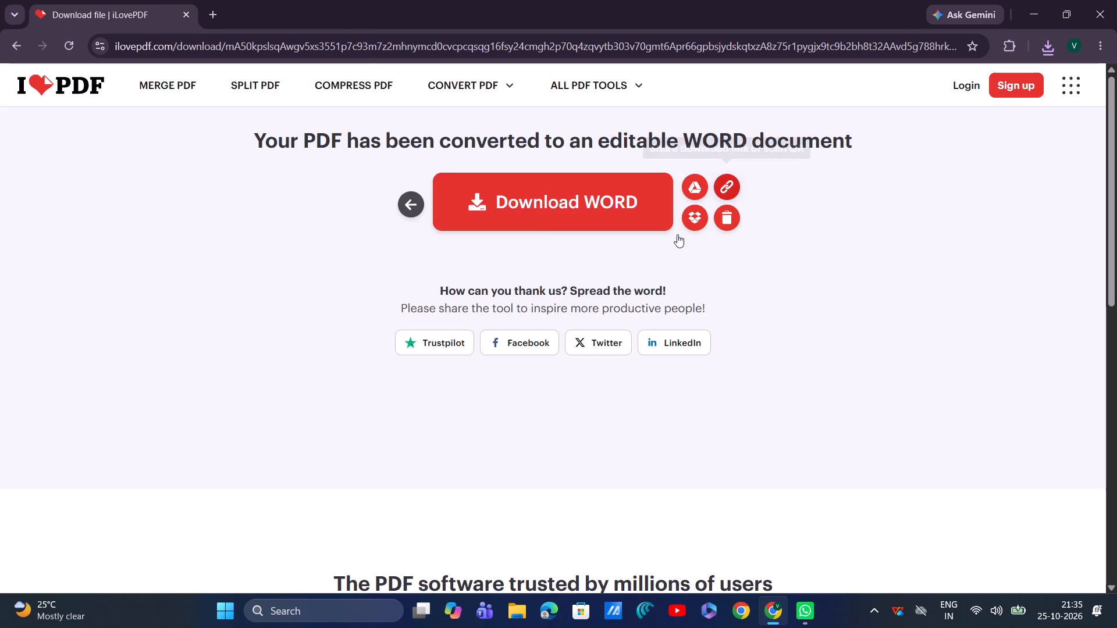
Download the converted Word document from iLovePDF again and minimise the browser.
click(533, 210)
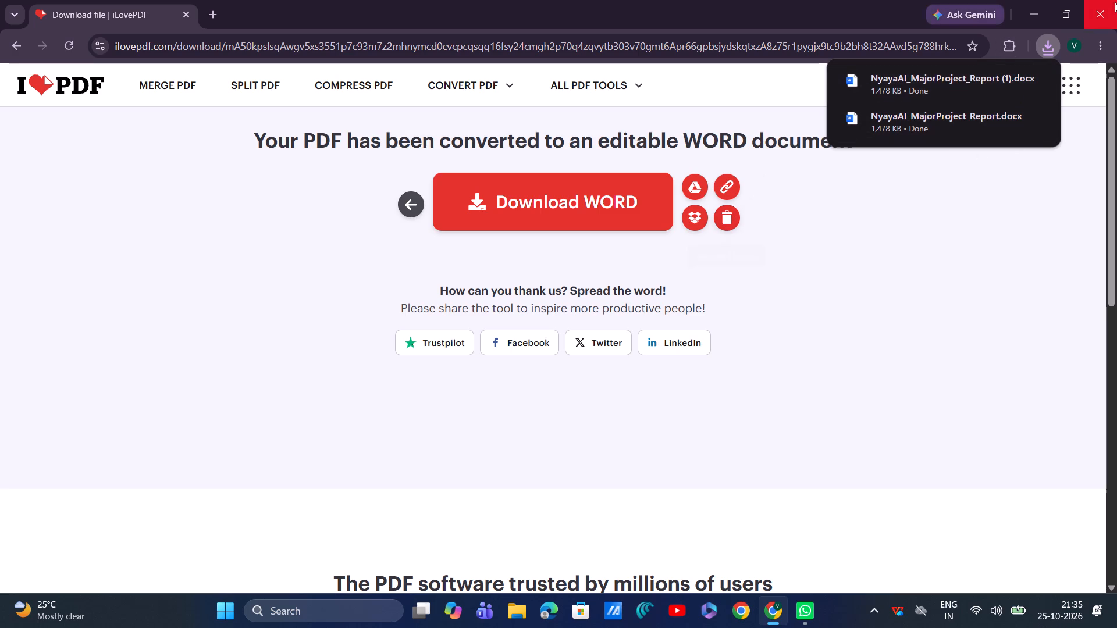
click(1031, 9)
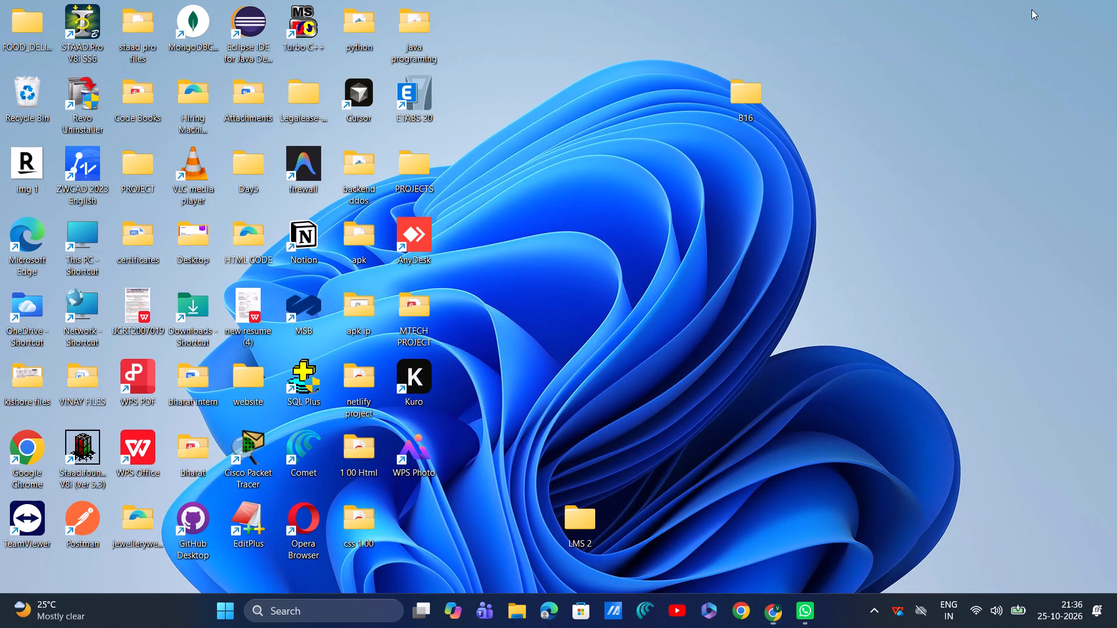
In File Explorer, delete the duplicate Word file NyayaAI_MajorProject_Report (1) from Downloads.
click(517, 614)
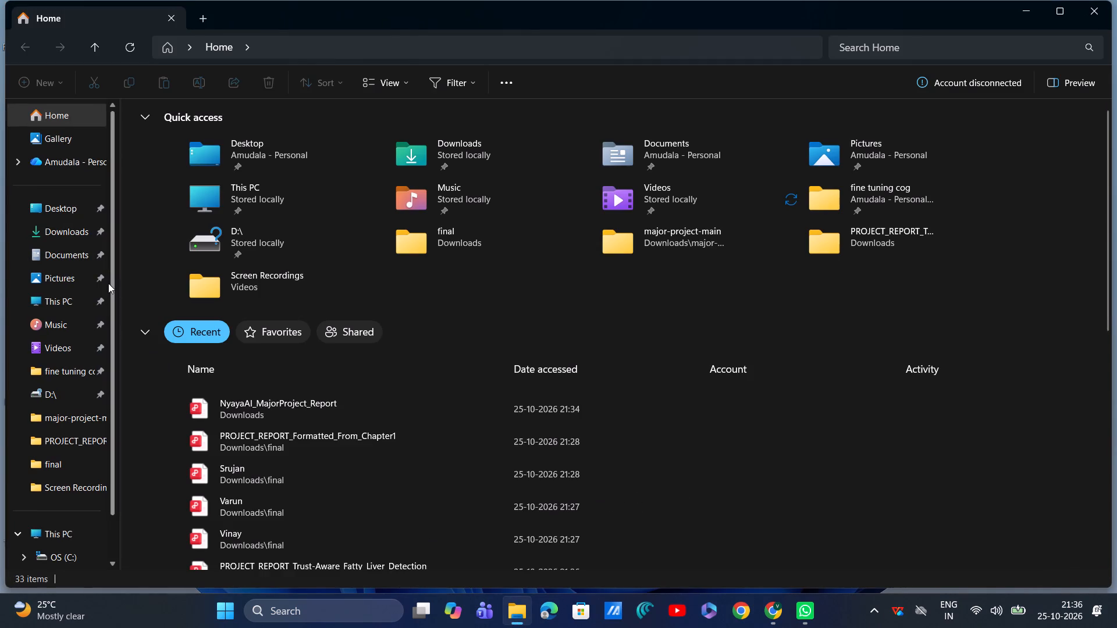
click(75, 235)
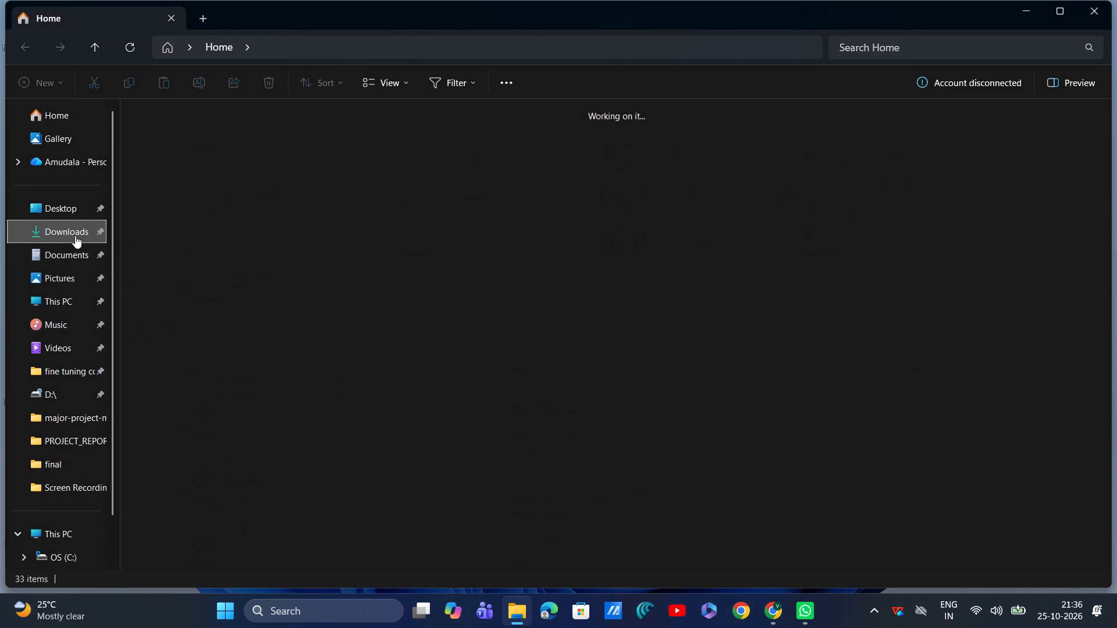
click(217, 137)
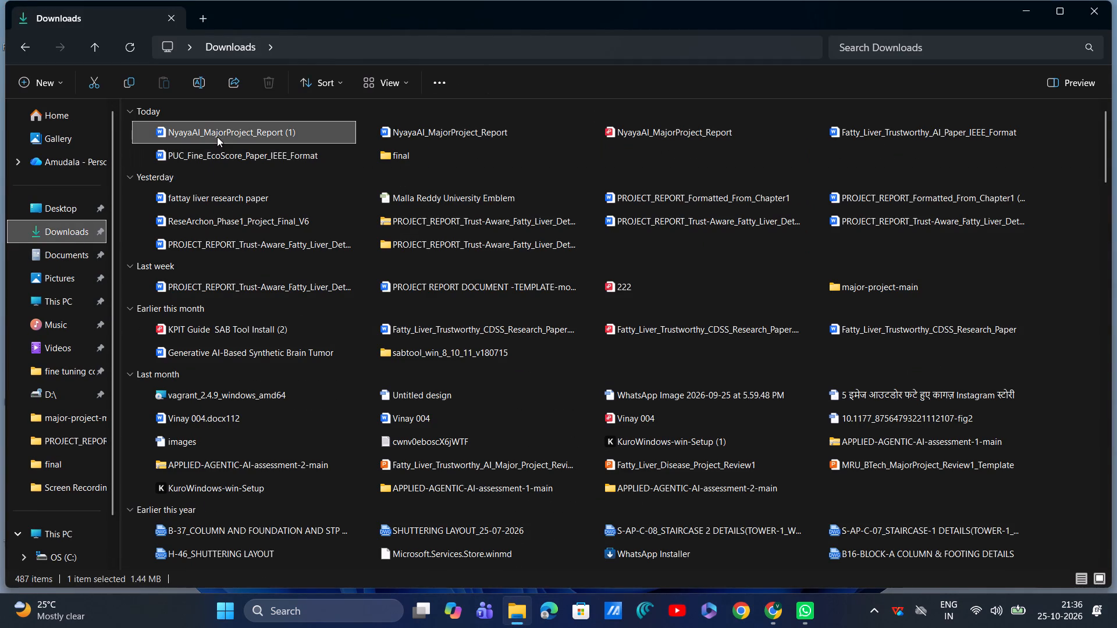
click(264, 89)
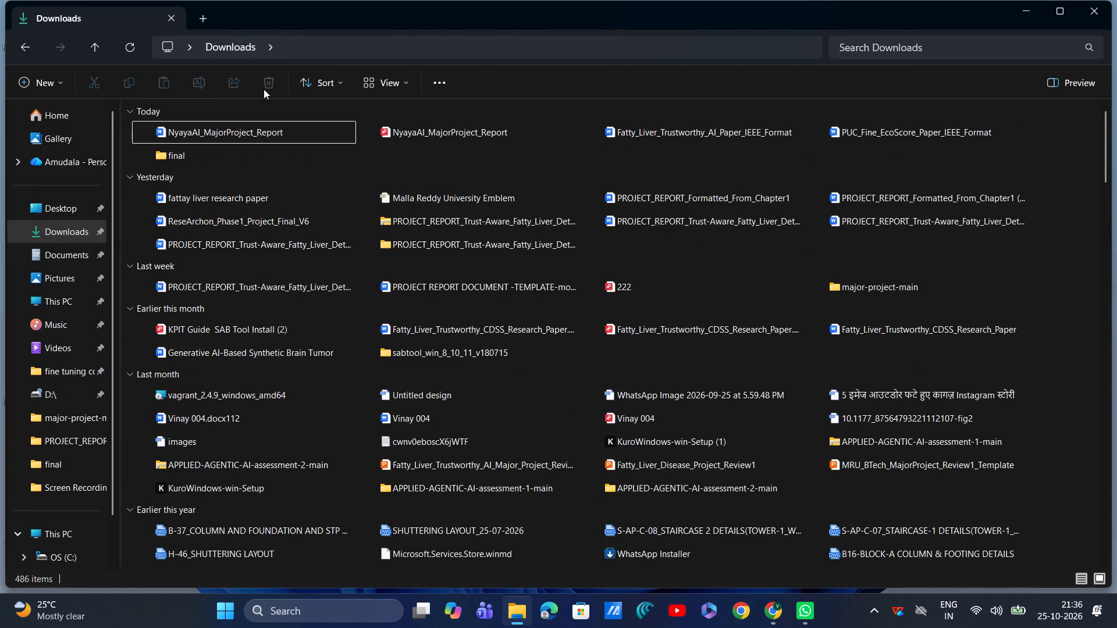
Open the NyayaAI_MajorProject_Report Word document in WPS Office and set the Declaration page date to 26-10-2026.
double_click(248, 133)
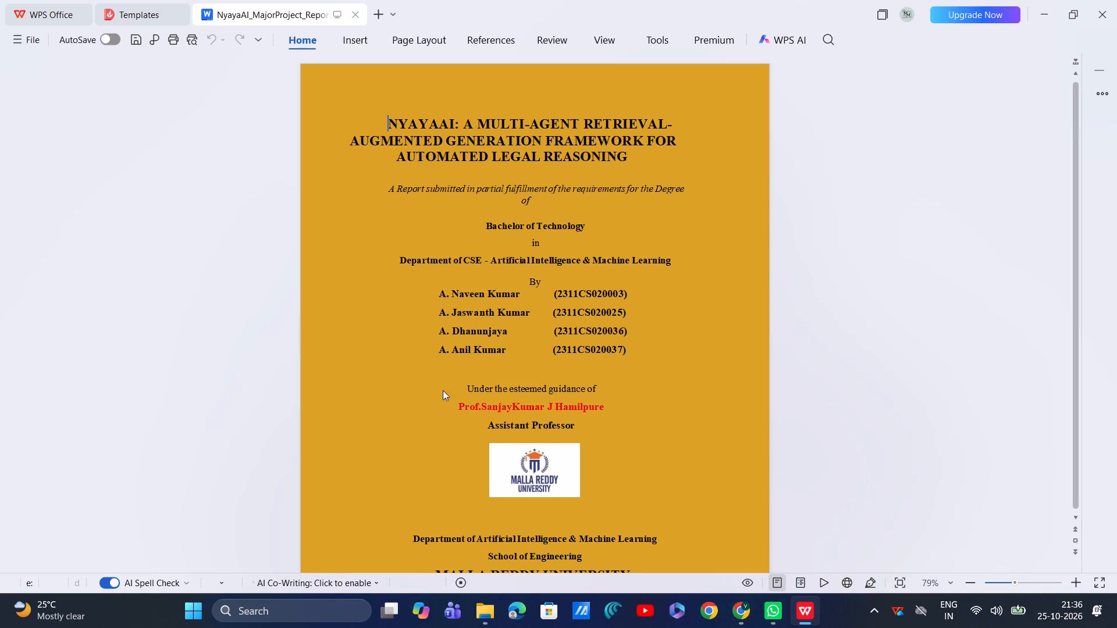
scroll(606, 316, down, 3)
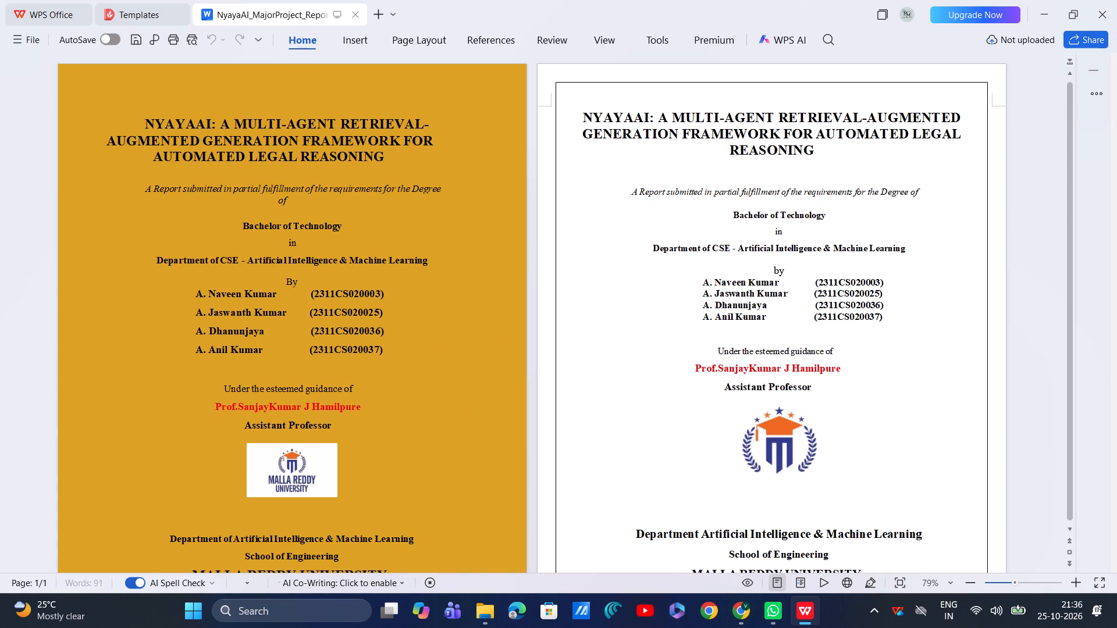
scroll(606, 316, down, 5)
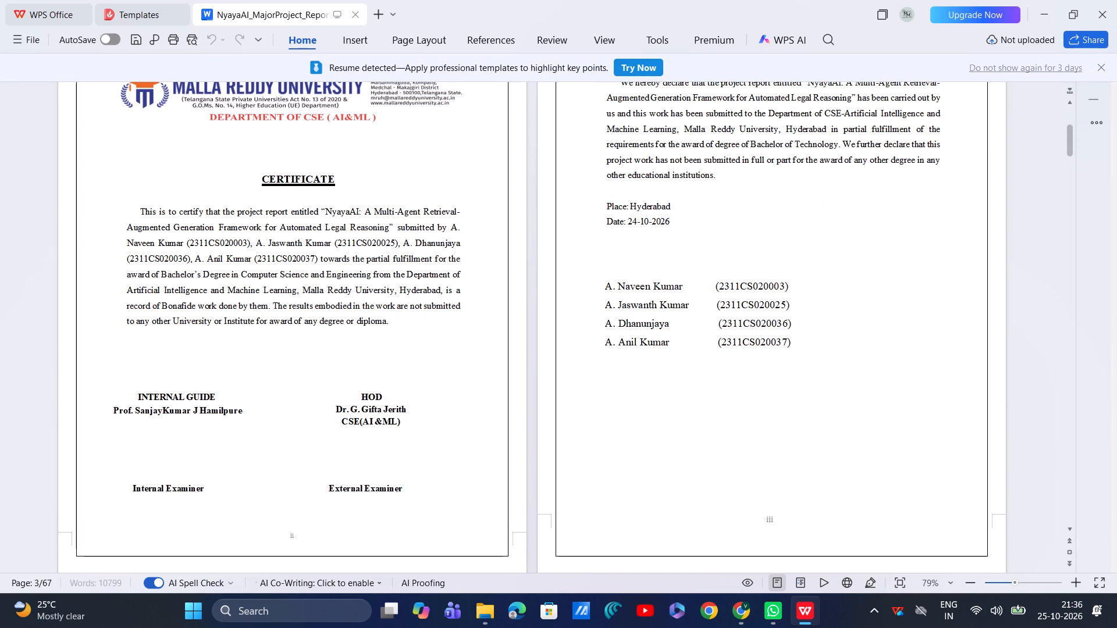
click(636, 220)
key(BackSpace)
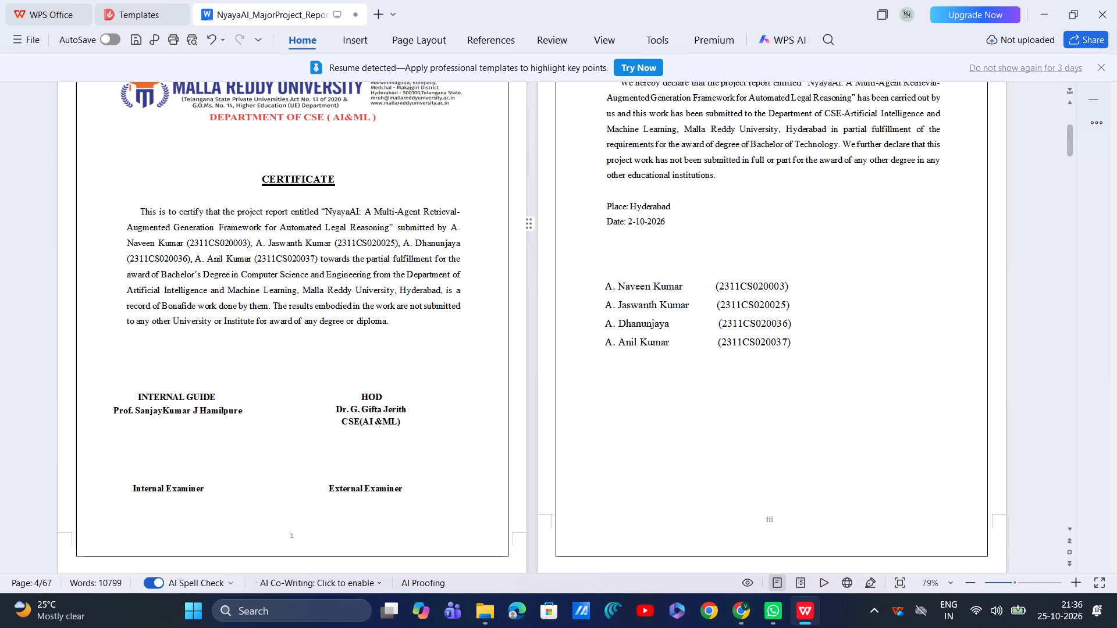
key(6)
Look through the Word report from the cover pages to the literature survey to check the converted content and layout.
scroll(151, 231, up, 9)
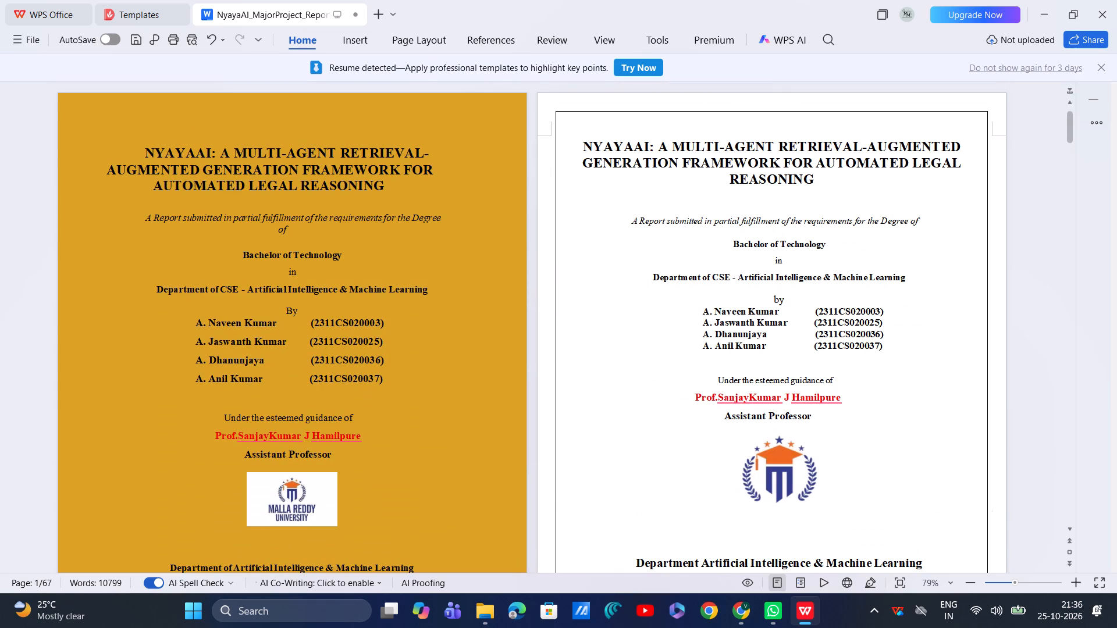
scroll(373, 359, down, 1)
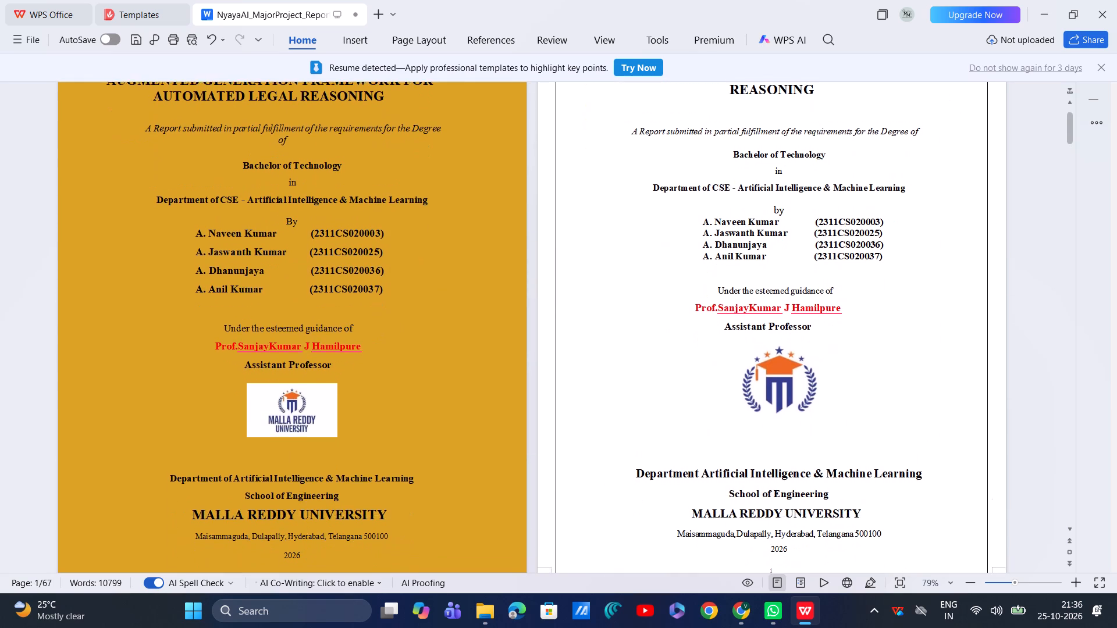
scroll(373, 359, down, 1)
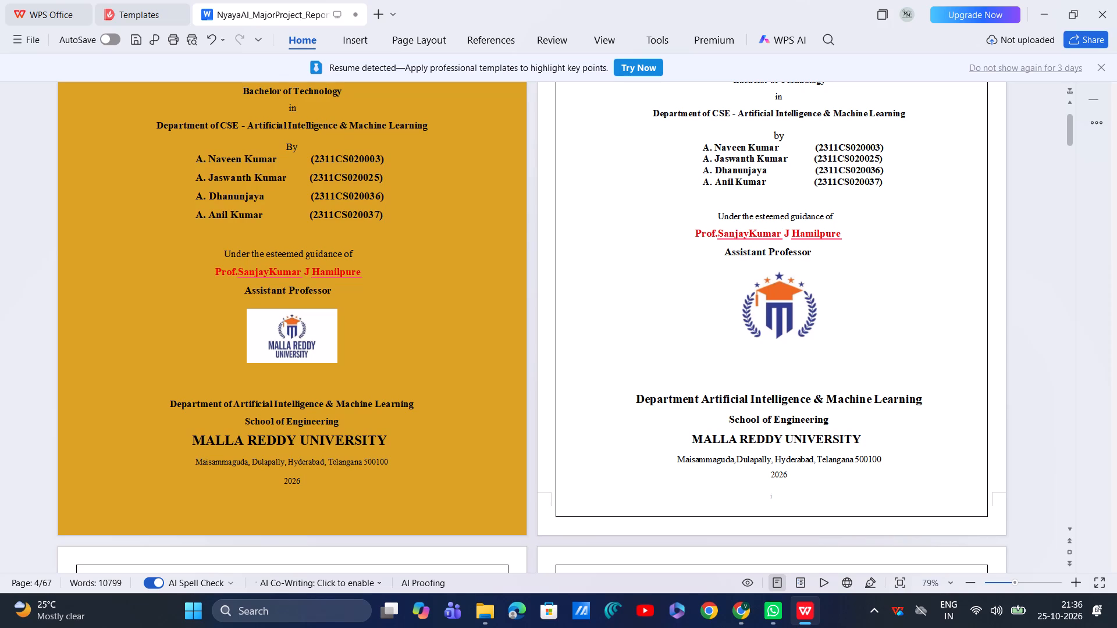
scroll(398, 318, down, 7)
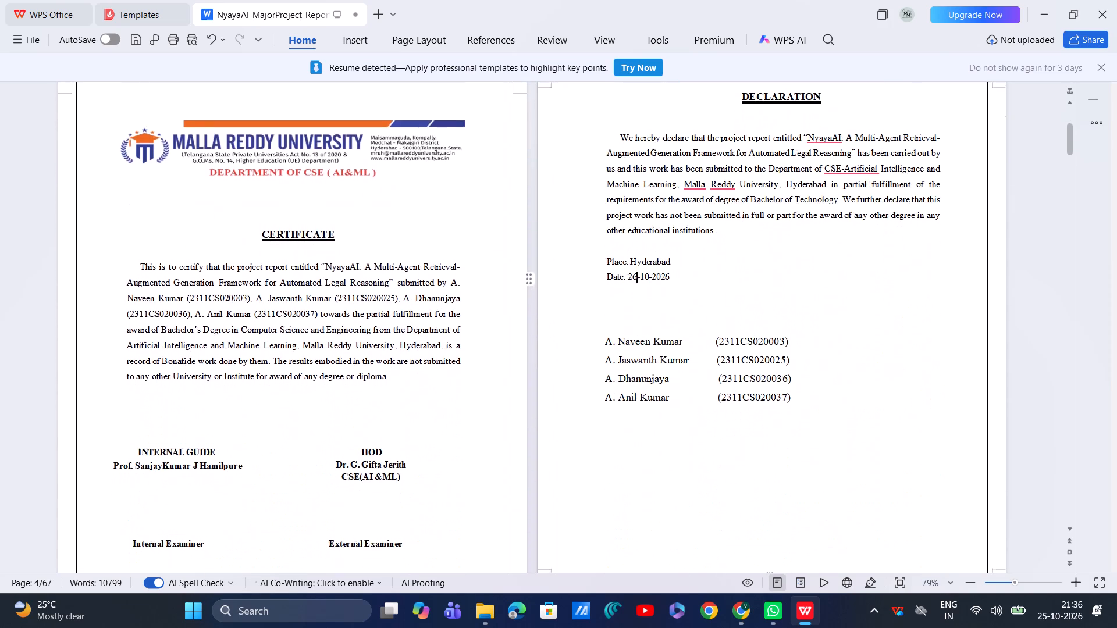
scroll(398, 318, down, 10)
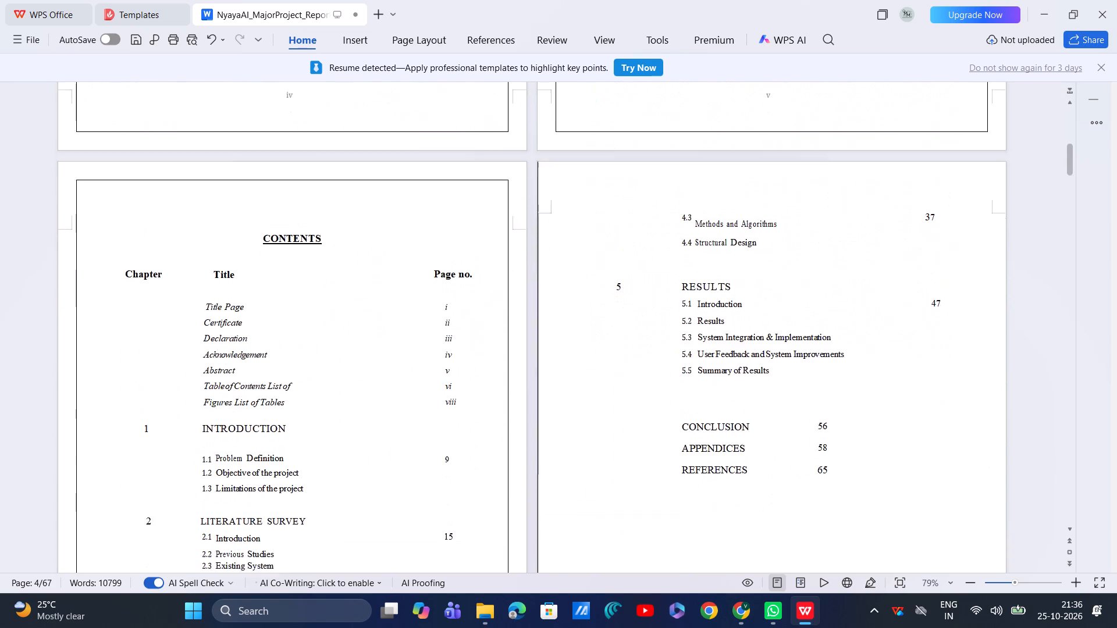
scroll(398, 318, down, 9)
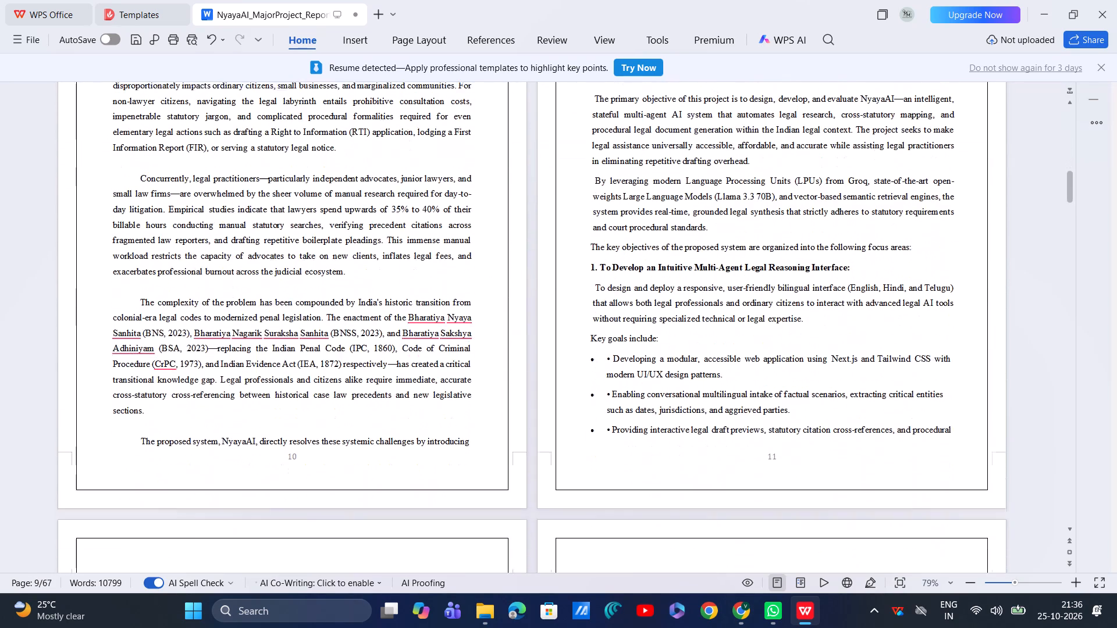
scroll(398, 318, down, 12)
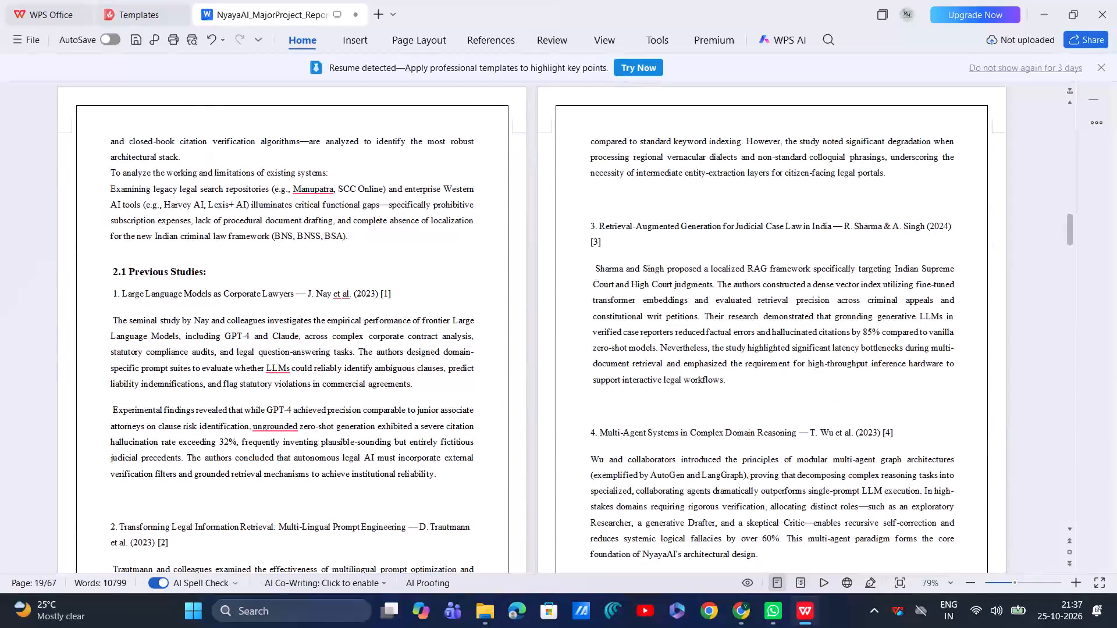
scroll(383, 258, up, 20)
scroll(383, 258, up, 2)
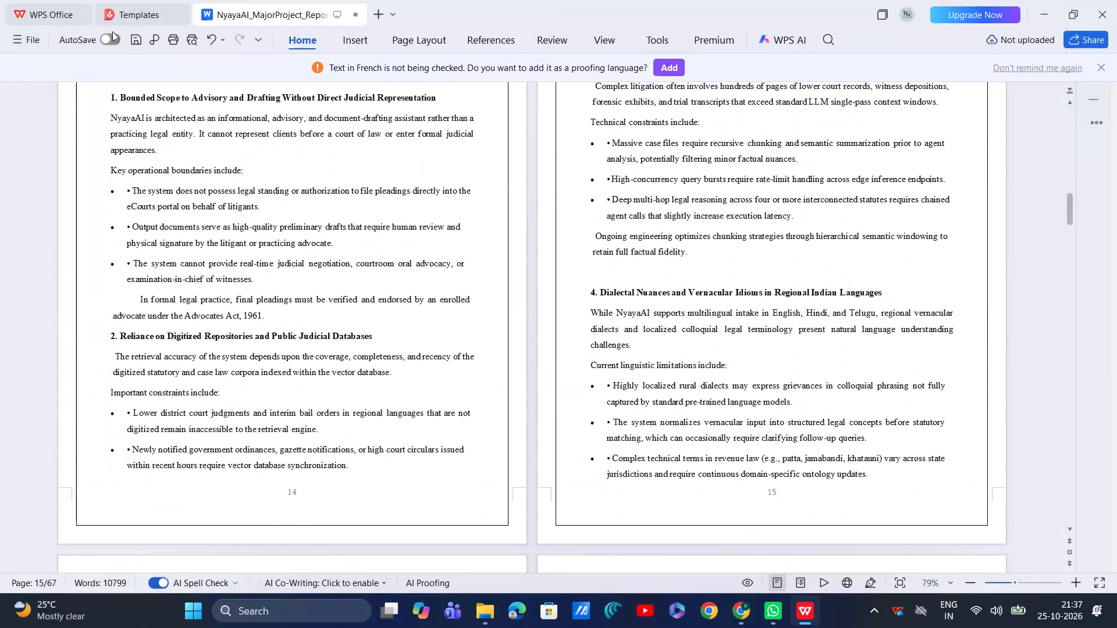
Export all 67 pages of the report to PDF in the source folder under the name NyayaAI_MajorProject_Report 1232.
click(29, 44)
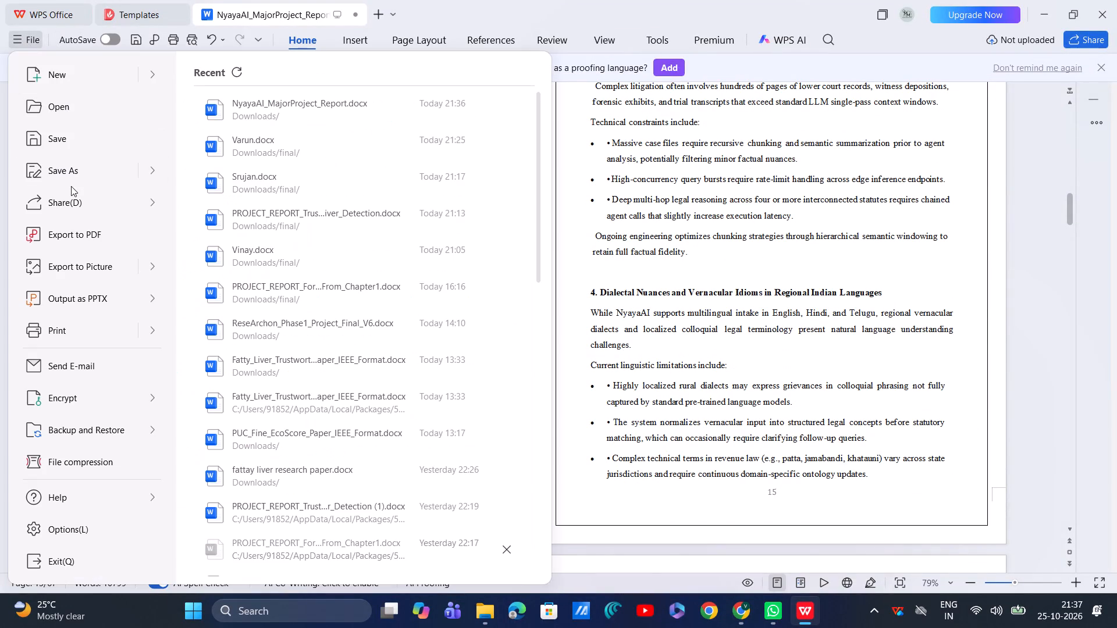
click(84, 235)
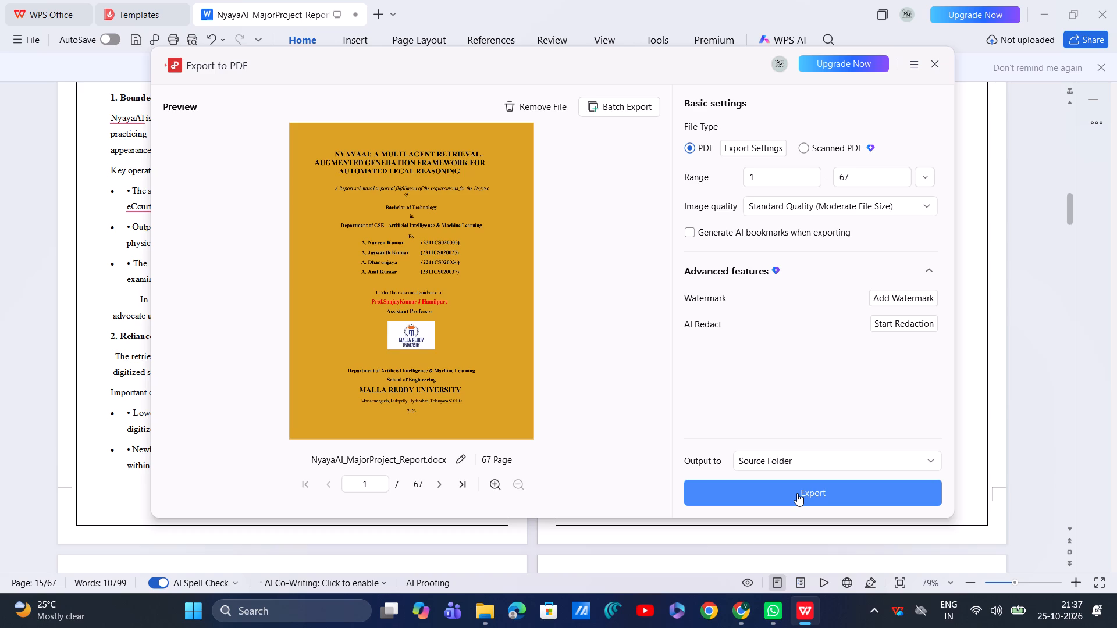
click(797, 493)
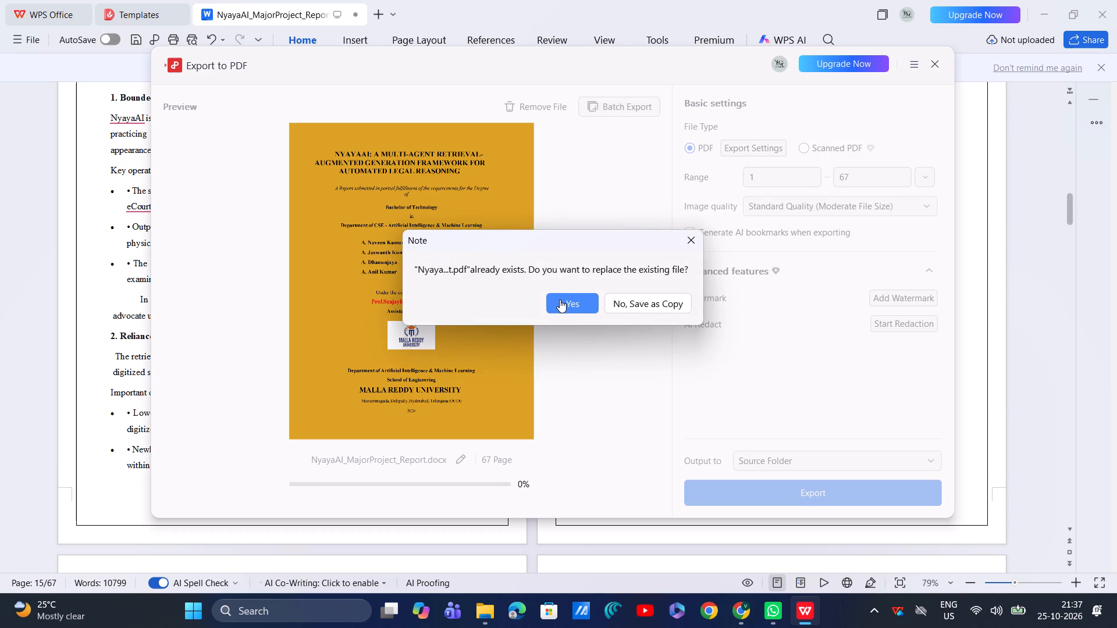
click(687, 243)
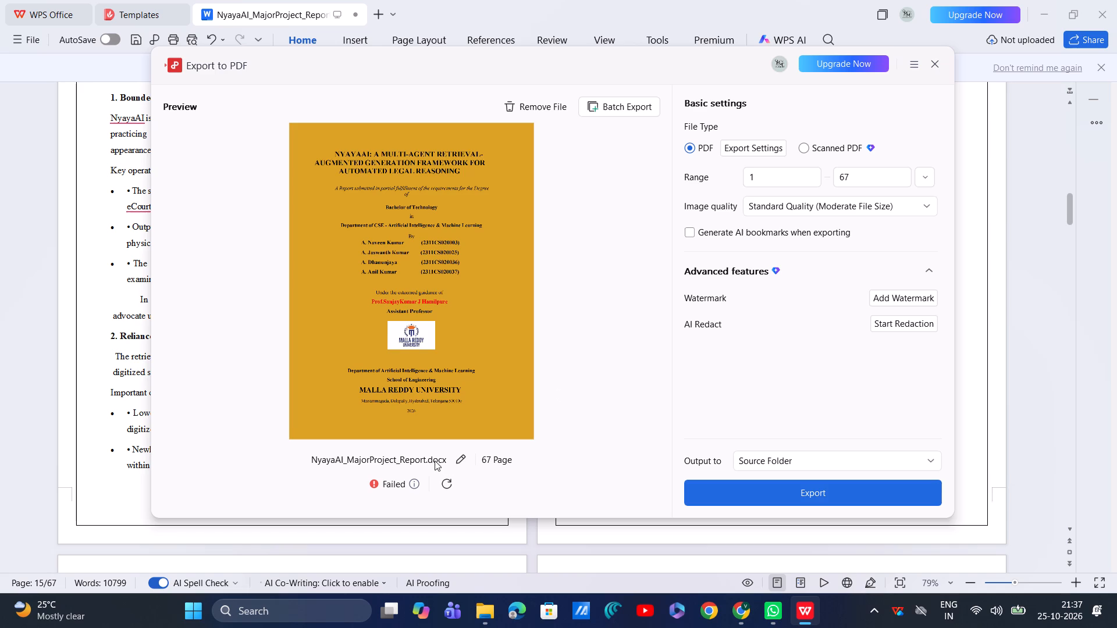
click(461, 459)
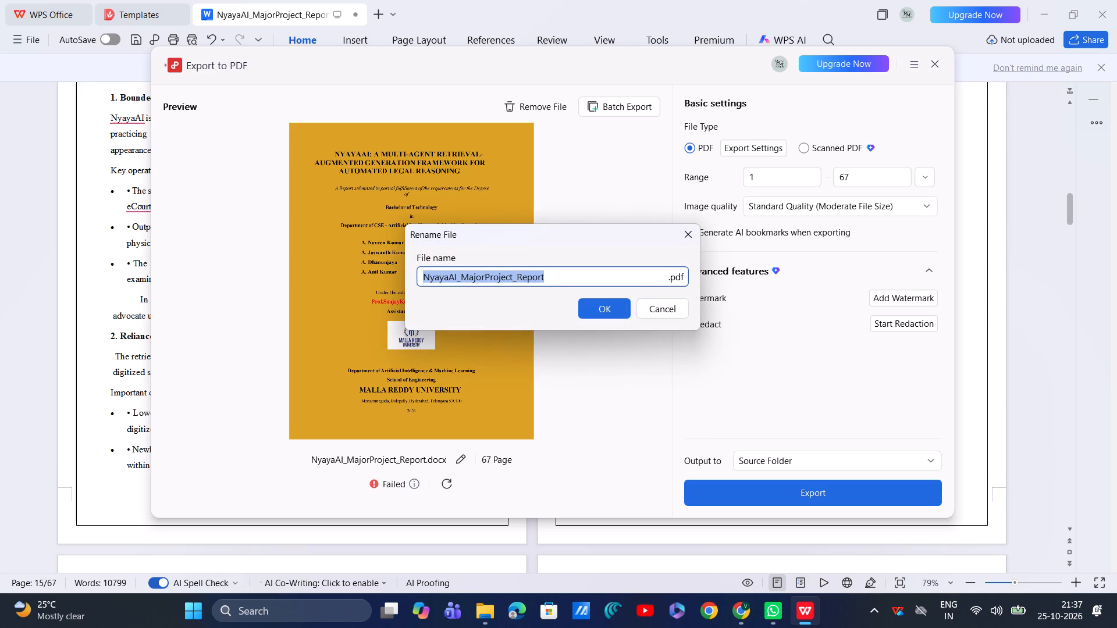
click(560, 284)
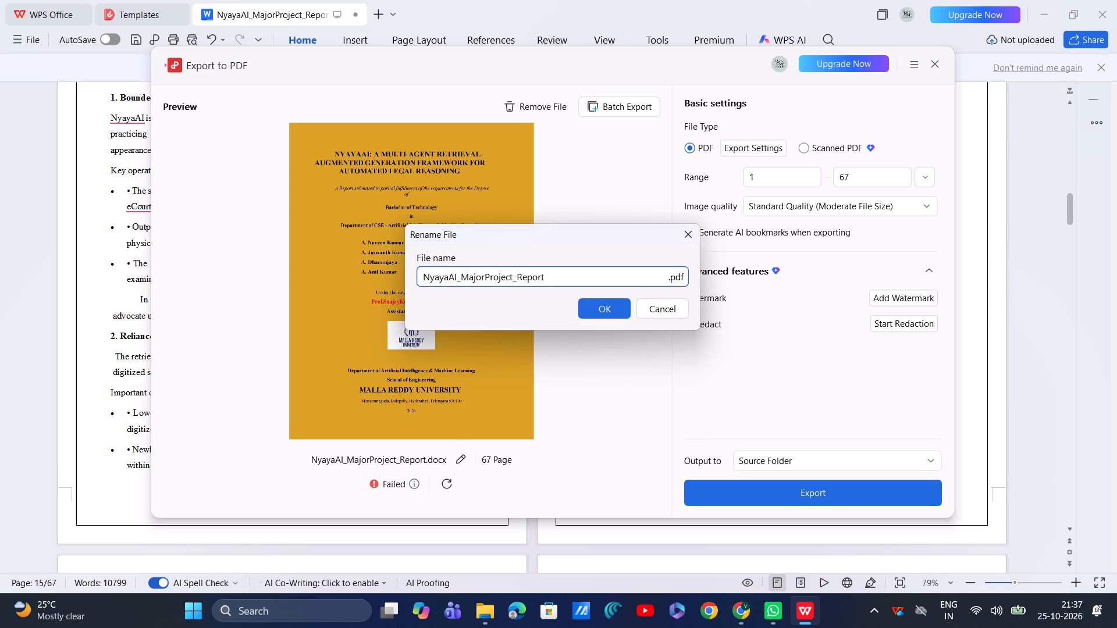
key(space)
text(1232)
click(827, 492)
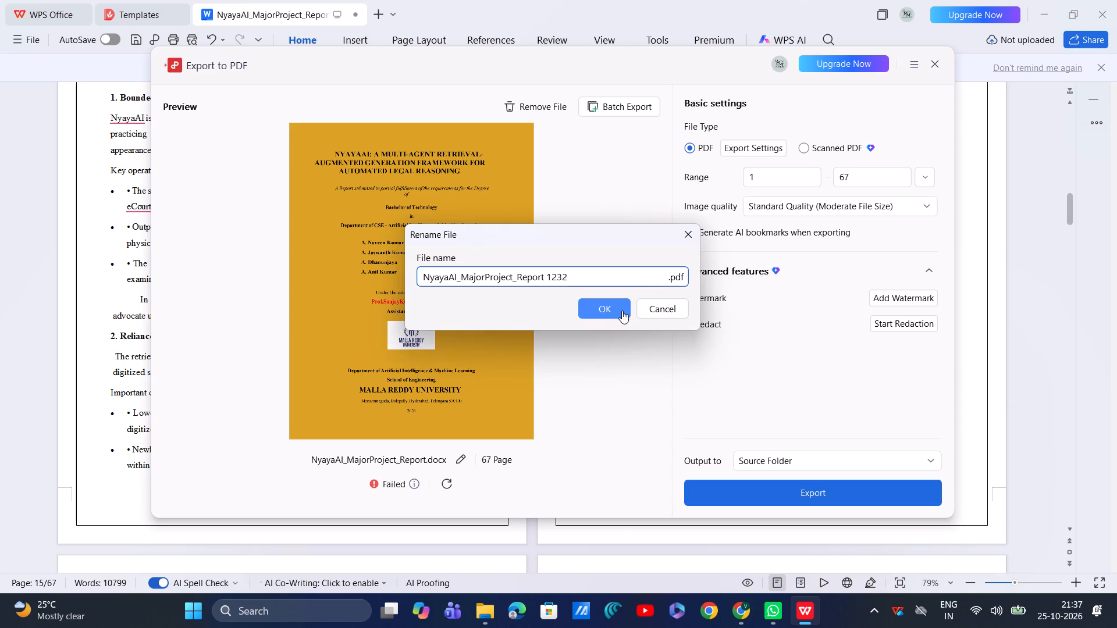
click(620, 311)
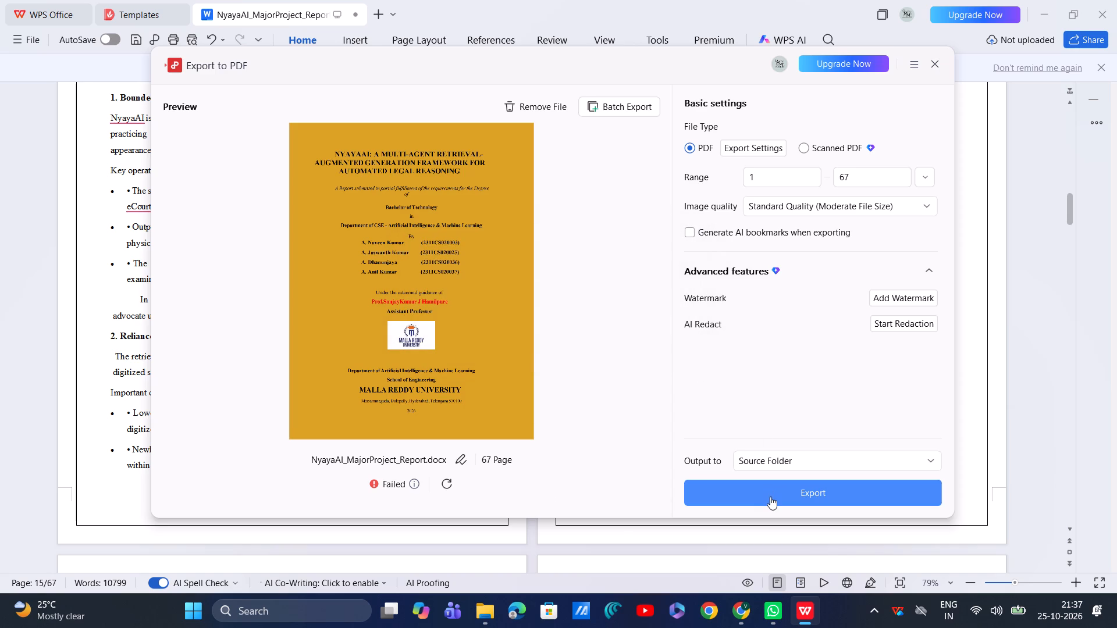
click(770, 497)
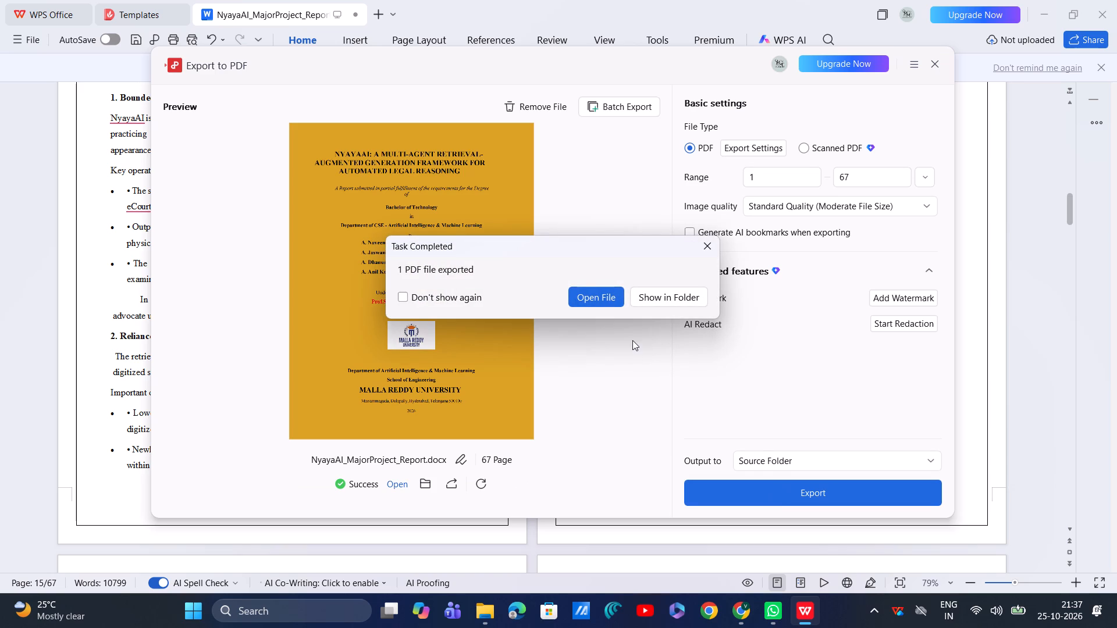
Open the exported PDF, check the Declaration page date and the front pages, and close its window.
click(603, 302)
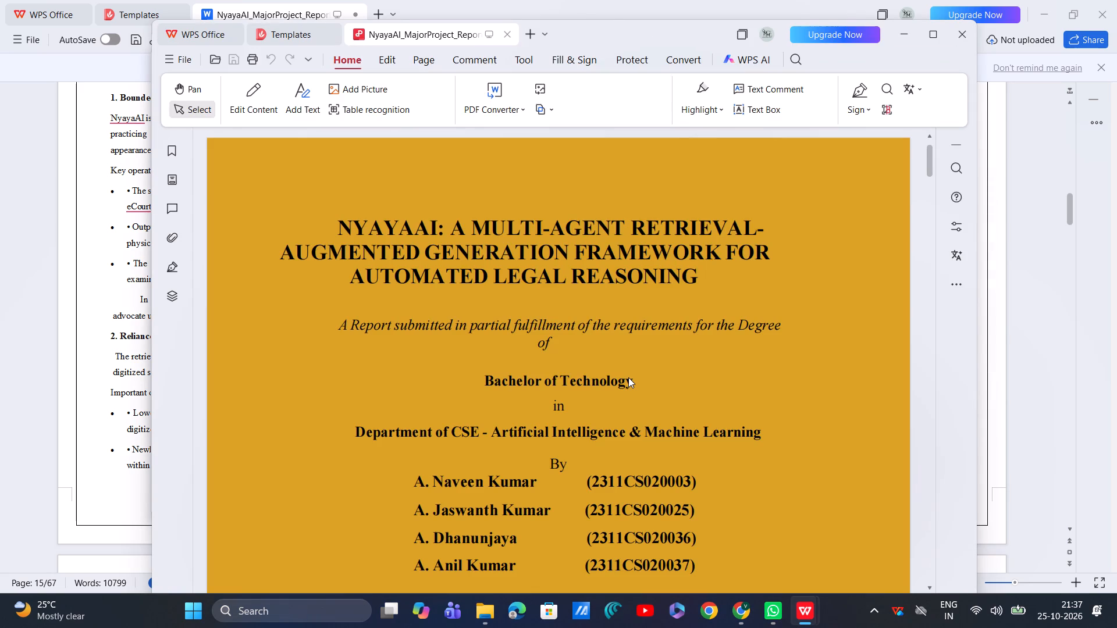
scroll(628, 377, down, 11)
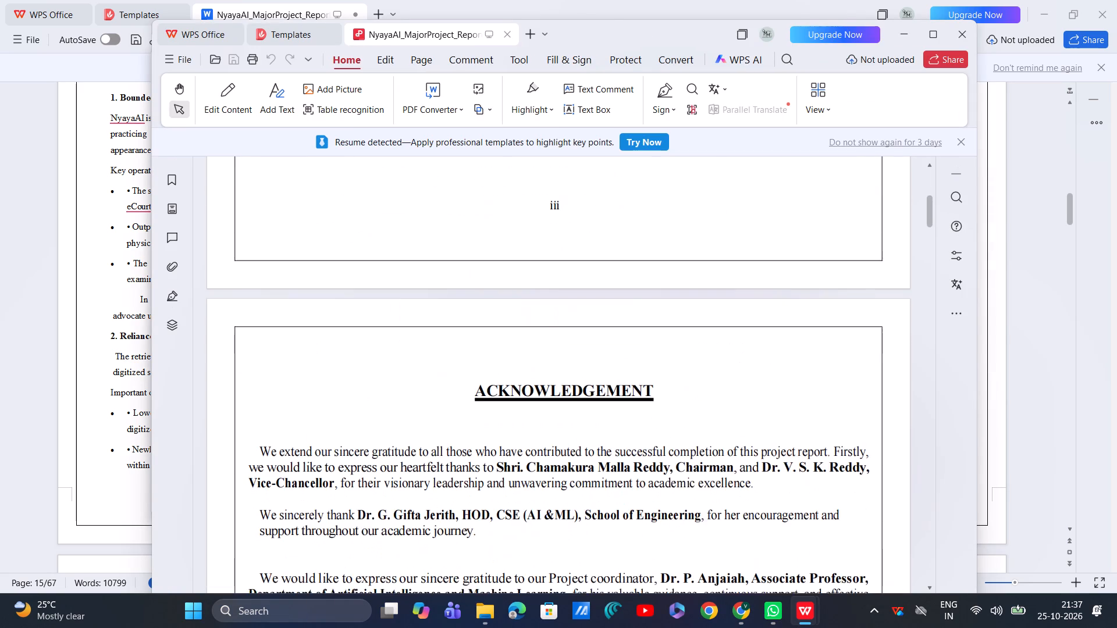
scroll(628, 377, down, 3)
scroll(628, 377, up, 2)
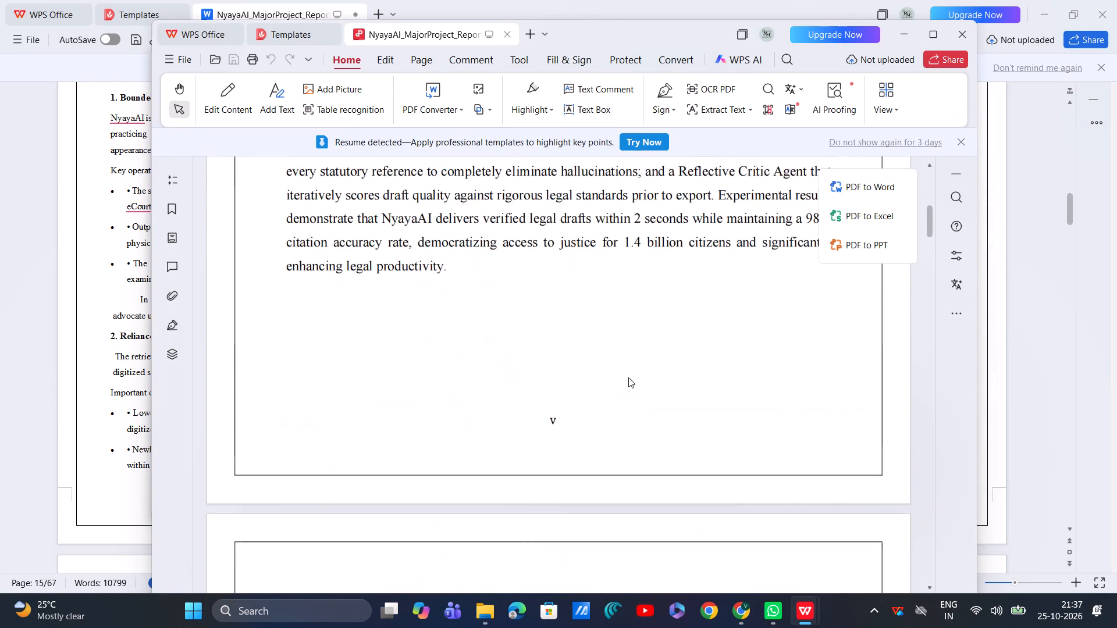
scroll(628, 377, up, 4)
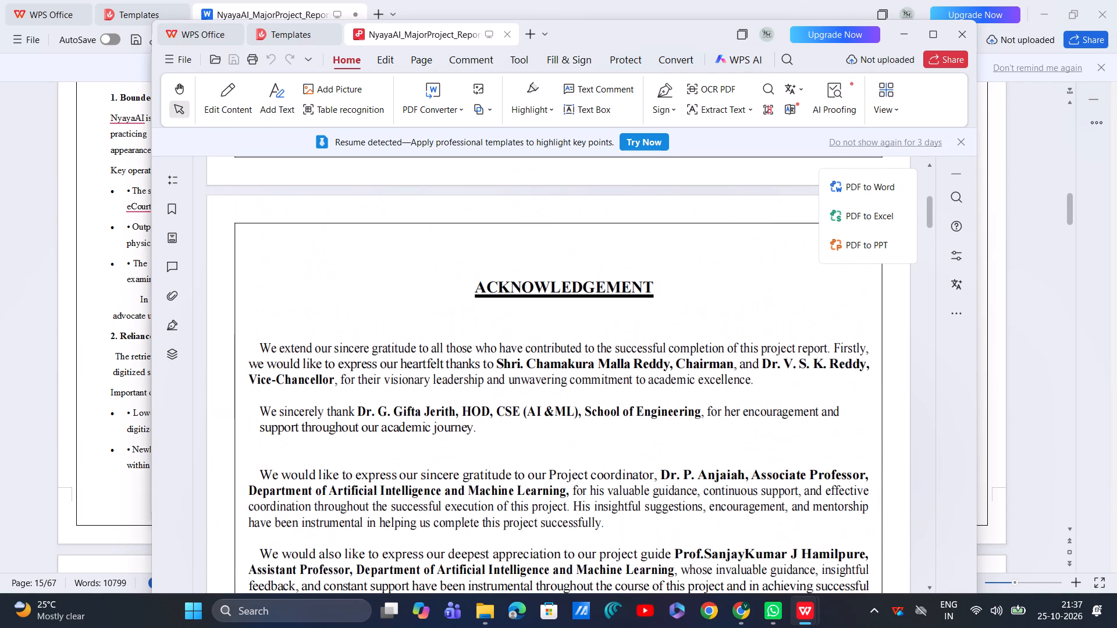
scroll(628, 377, up, 1)
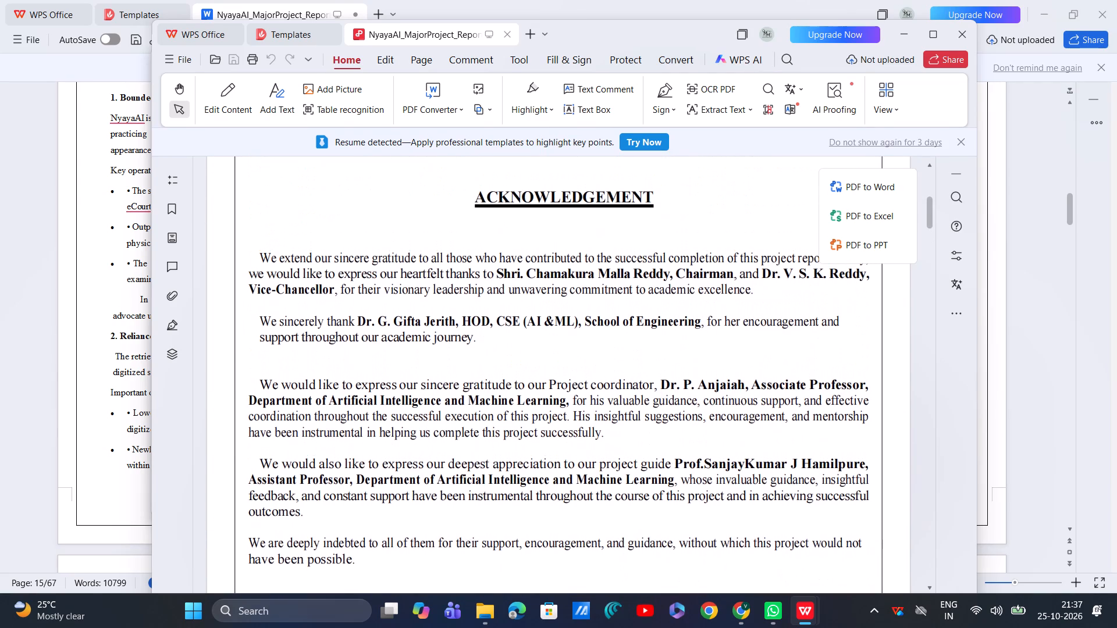
scroll(628, 377, up, 2)
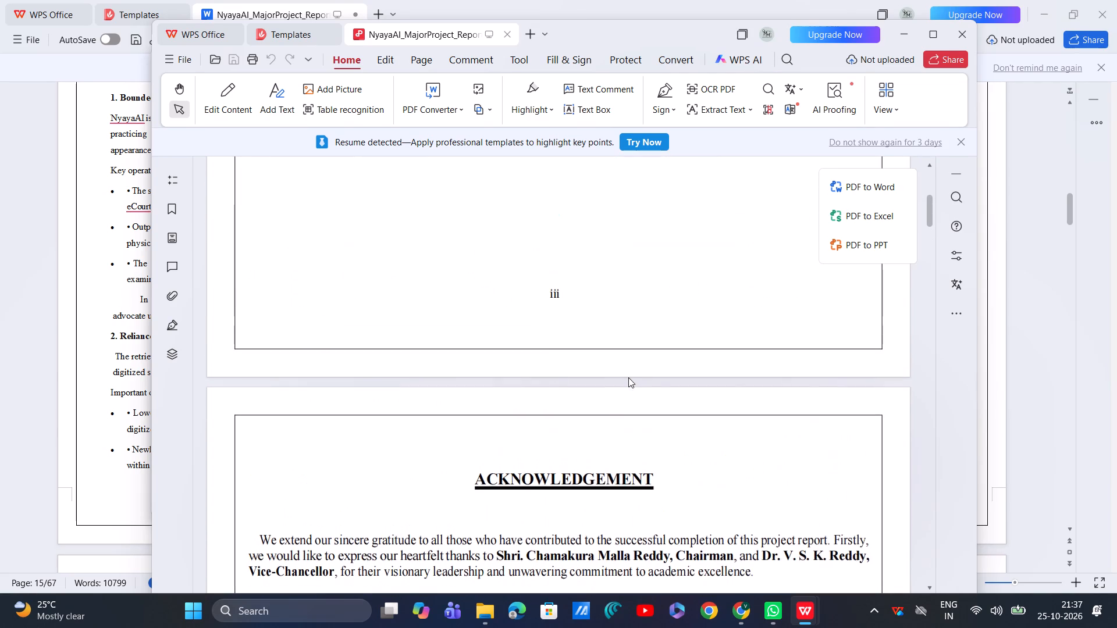
scroll(628, 377, up, 1)
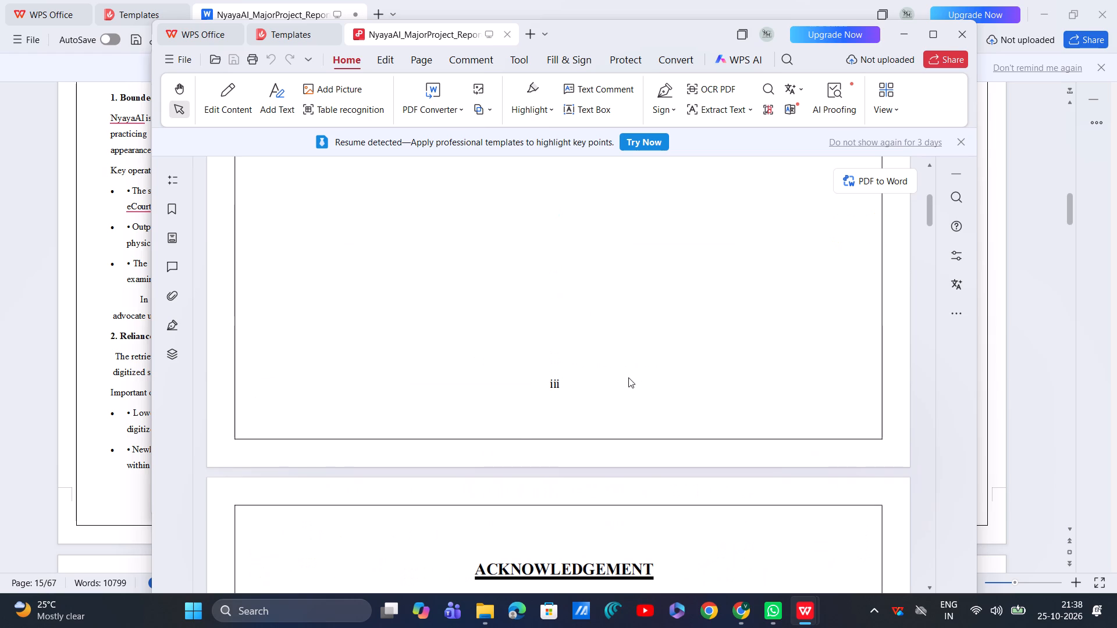
scroll(628, 377, up, 1)
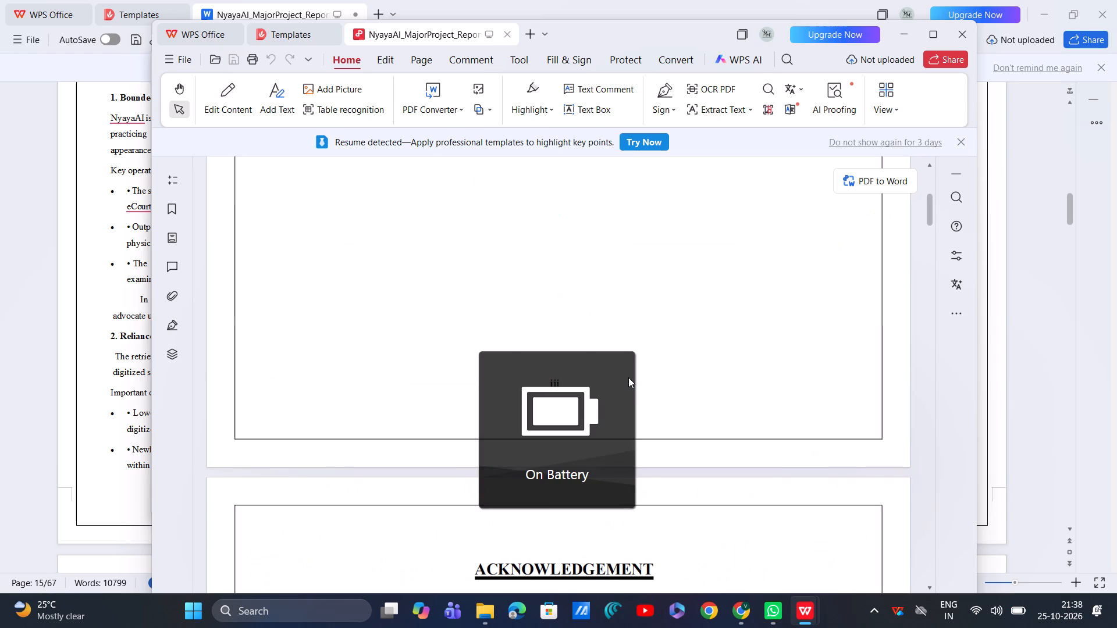
scroll(628, 377, up, 2)
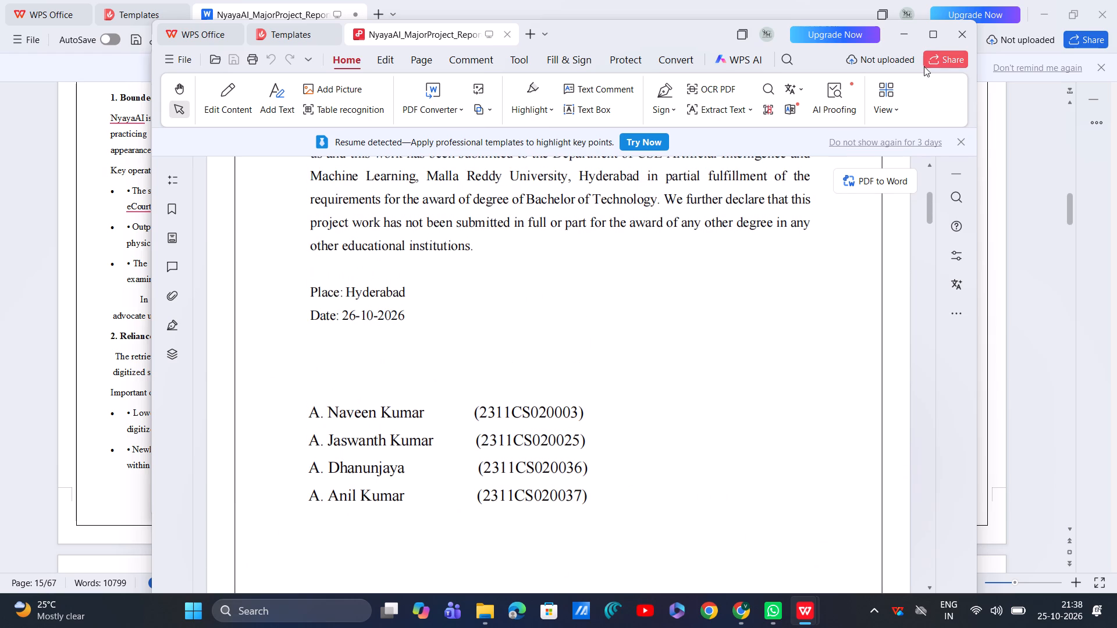
click(958, 38)
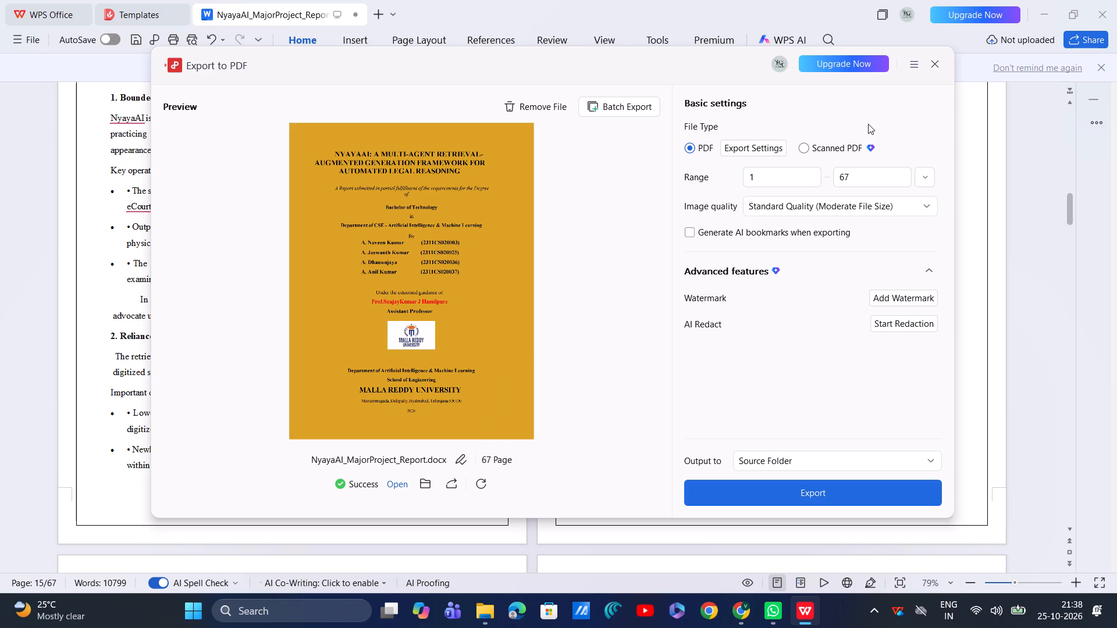
Close the PDF export window, close the Word report without saving its changes, and exit WPS Office.
click(934, 61)
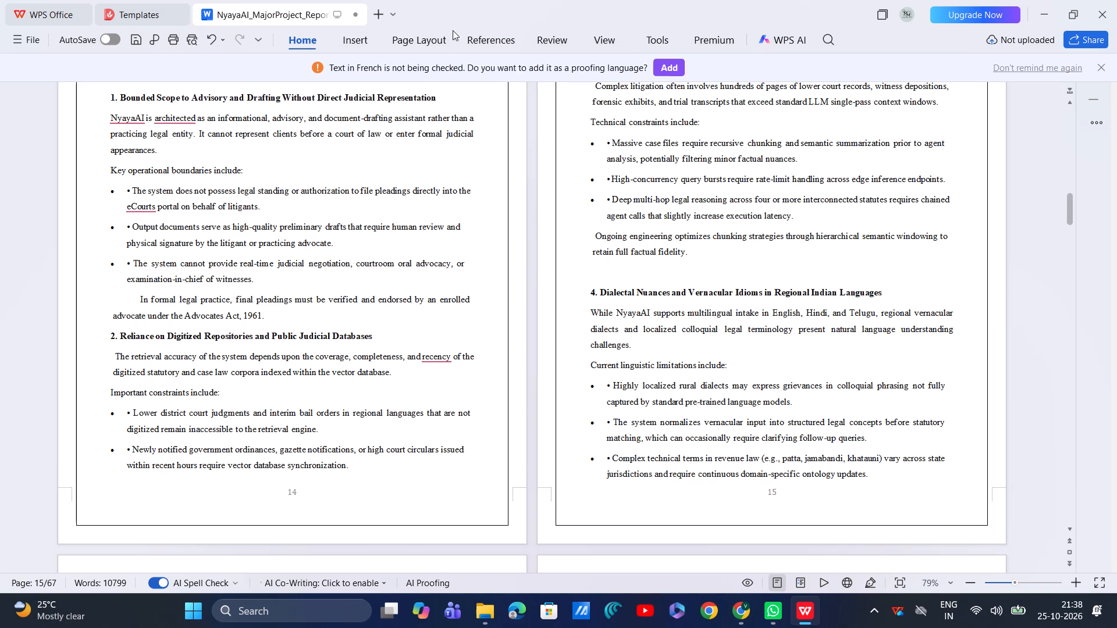
click(354, 15)
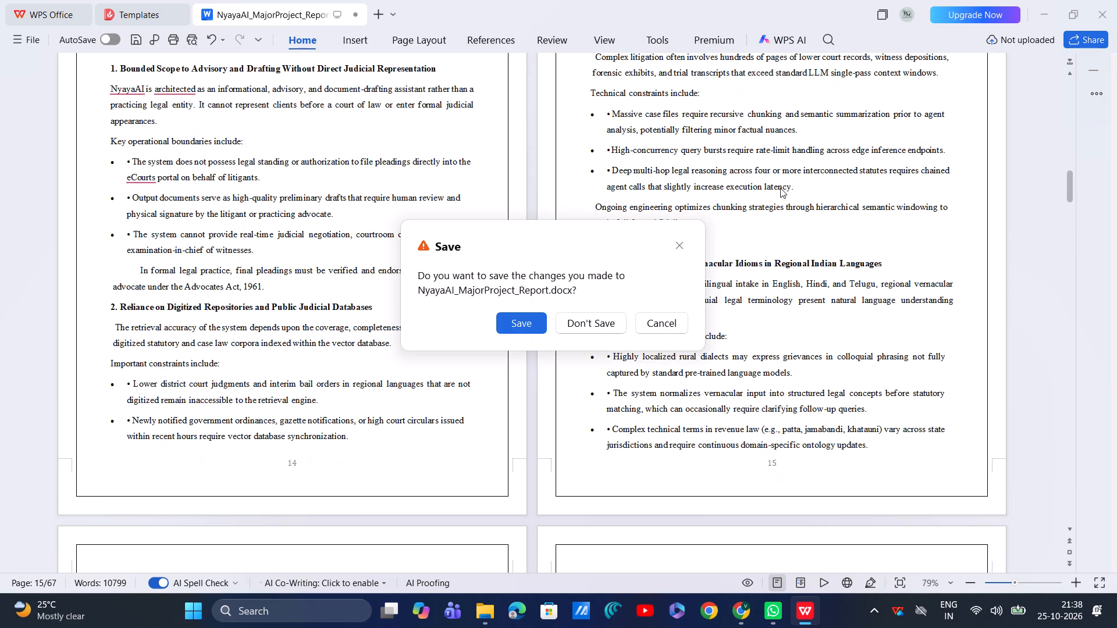
click(589, 332)
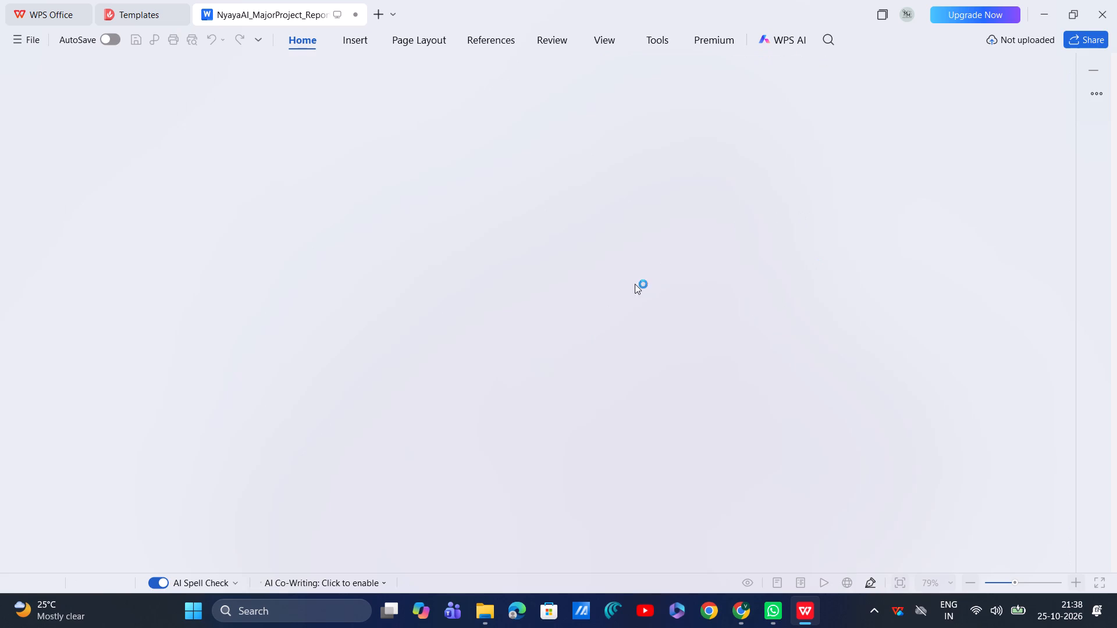
click(1101, 18)
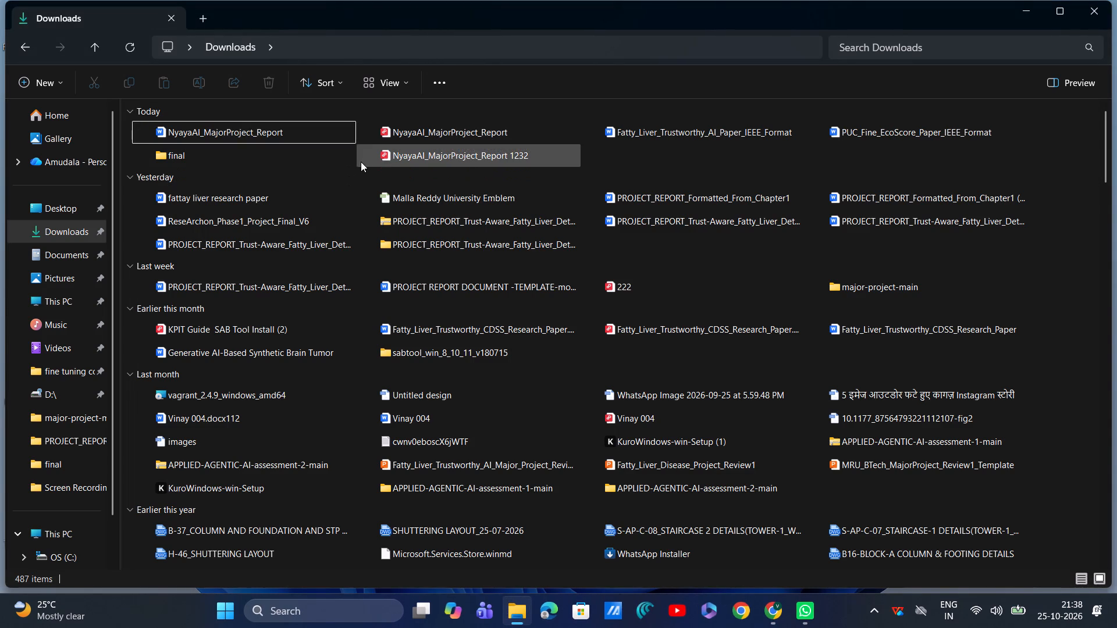
In File Explorer, delete the NyayaAI_MajorProject_Report PDF and the Word document of the same name from the Downloads folder.
click(384, 134)
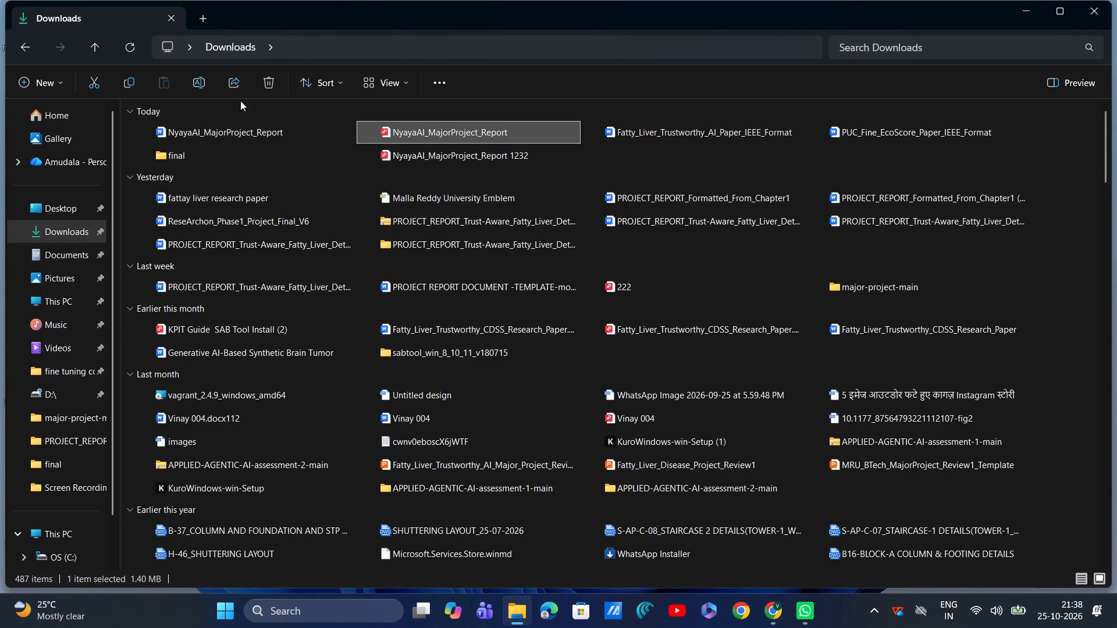
click(260, 87)
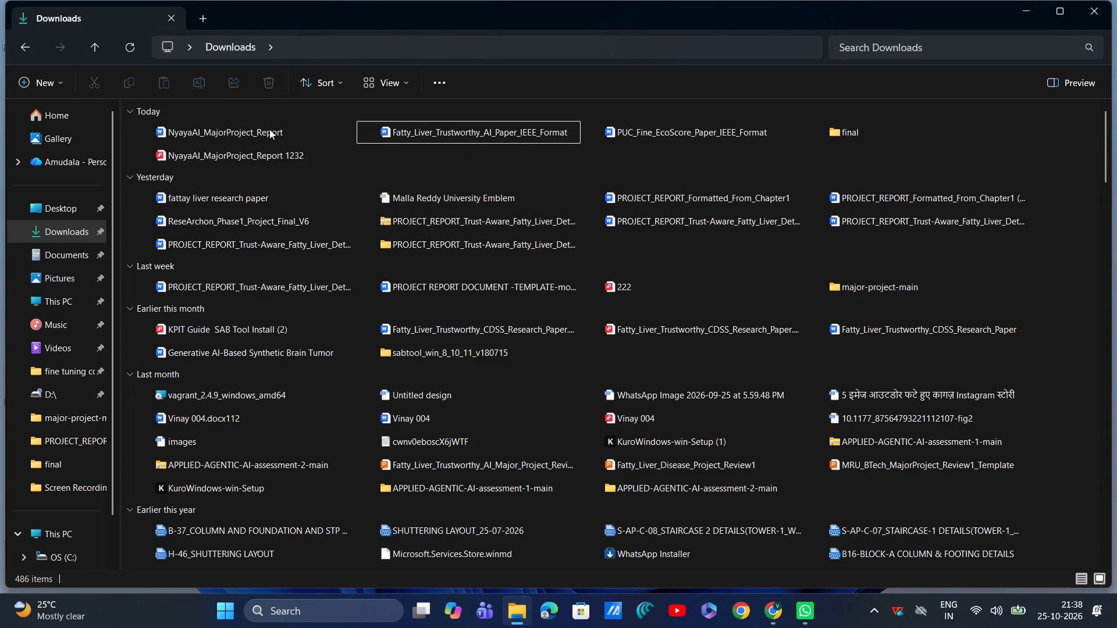
click(269, 135)
click(264, 77)
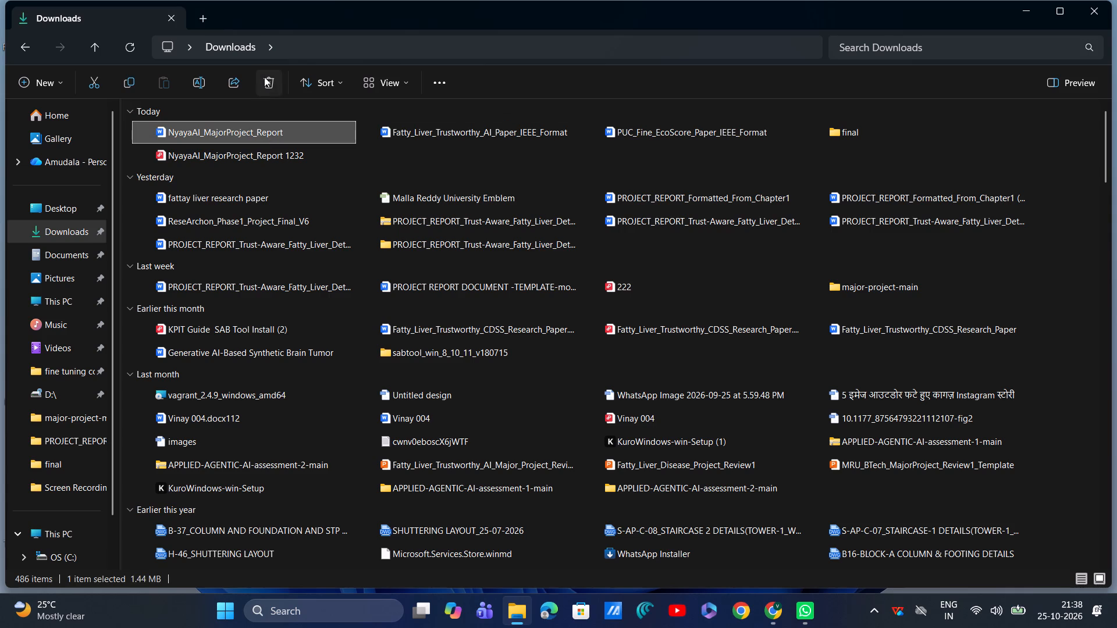
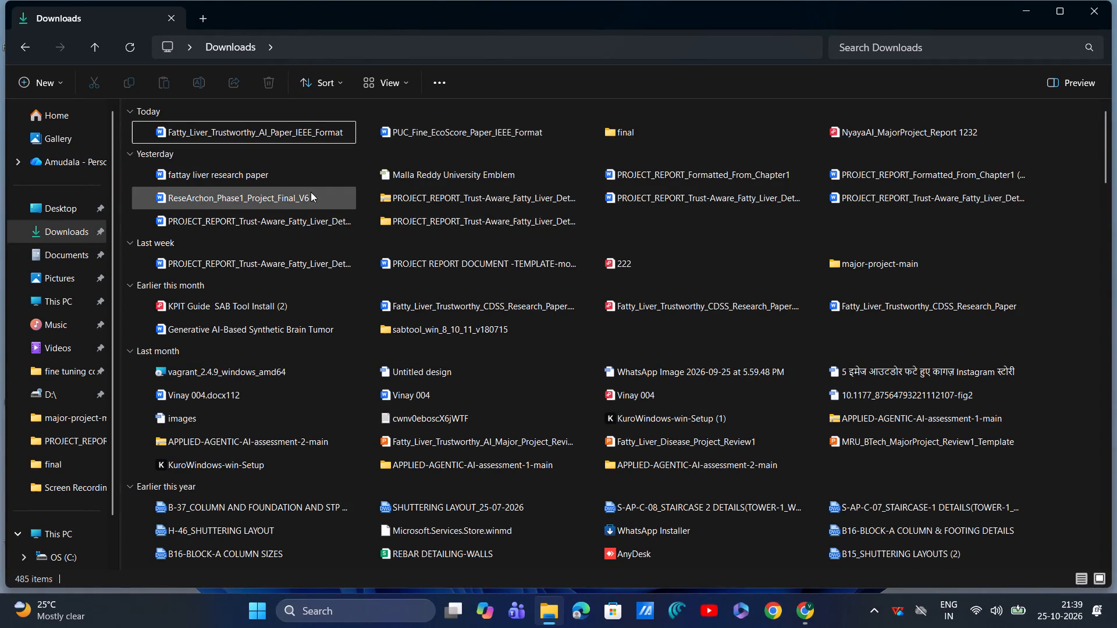
Open the ReseArchon_Phase1_Project_Final_V6 document from Downloads in WPS Office and look over its cover and certificate pages.
double_click(297, 202)
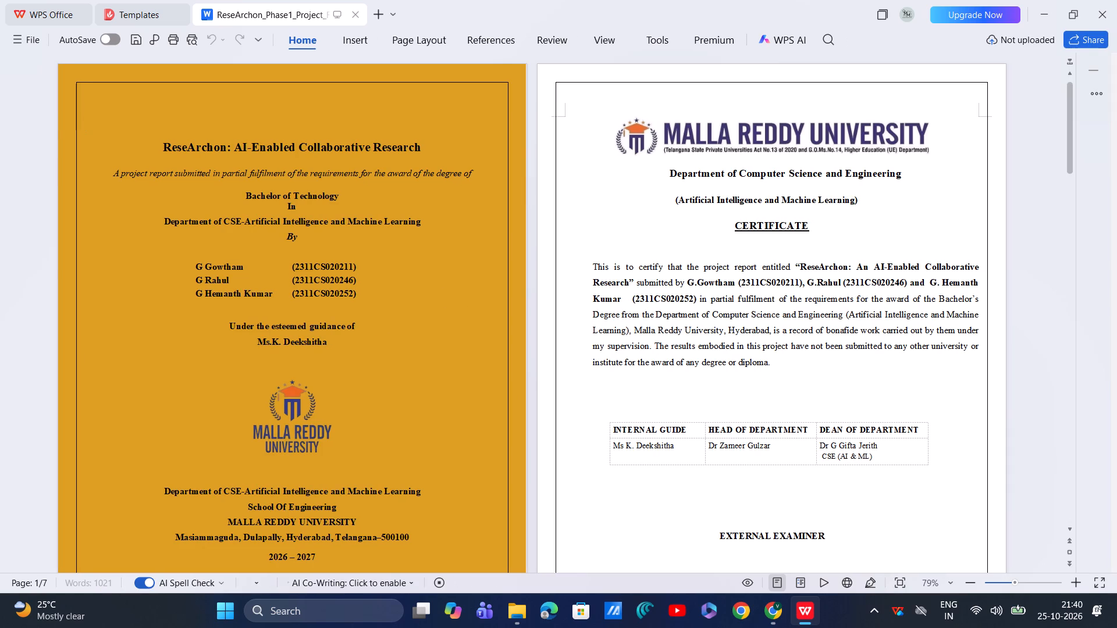
scroll(710, 398, down, 2)
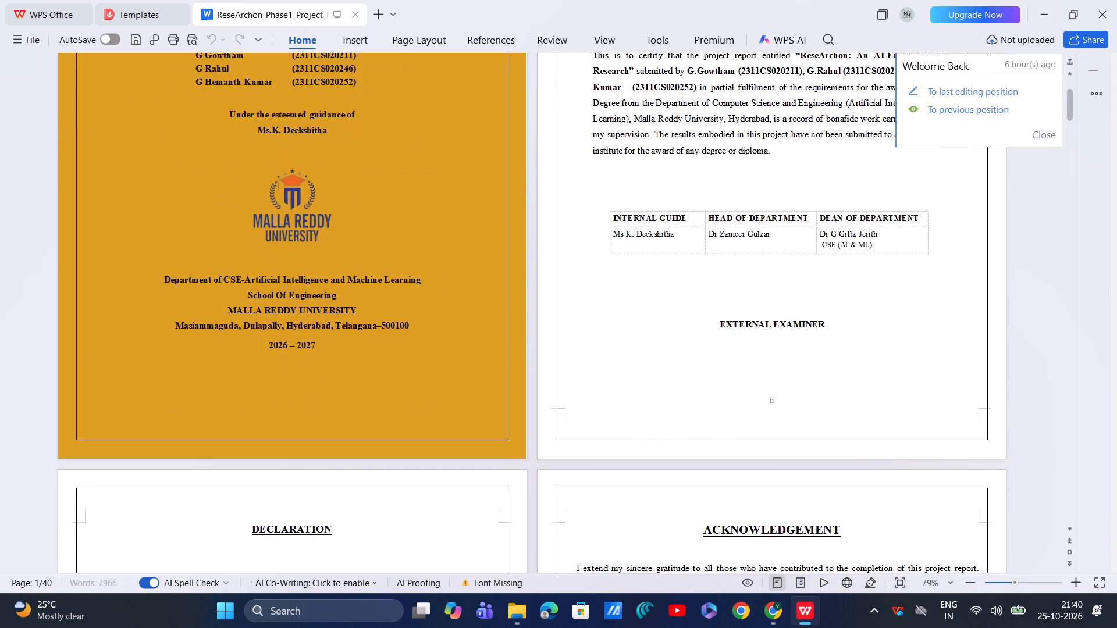
scroll(710, 398, down, 2)
scroll(710, 398, up, 2)
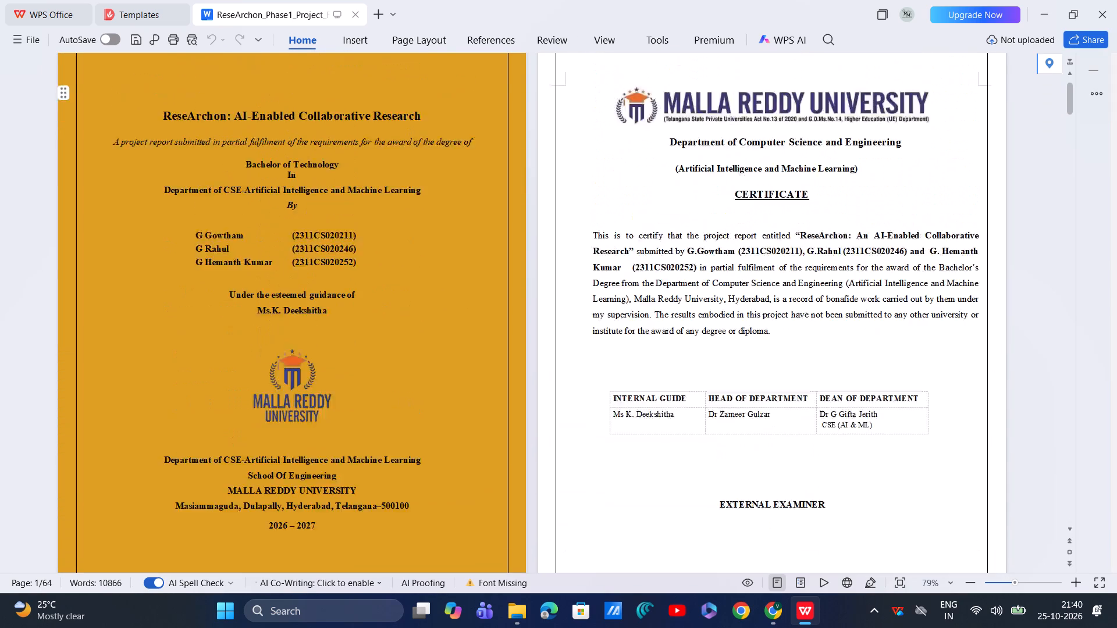
scroll(710, 398, up, 3)
scroll(462, 398, down, 1)
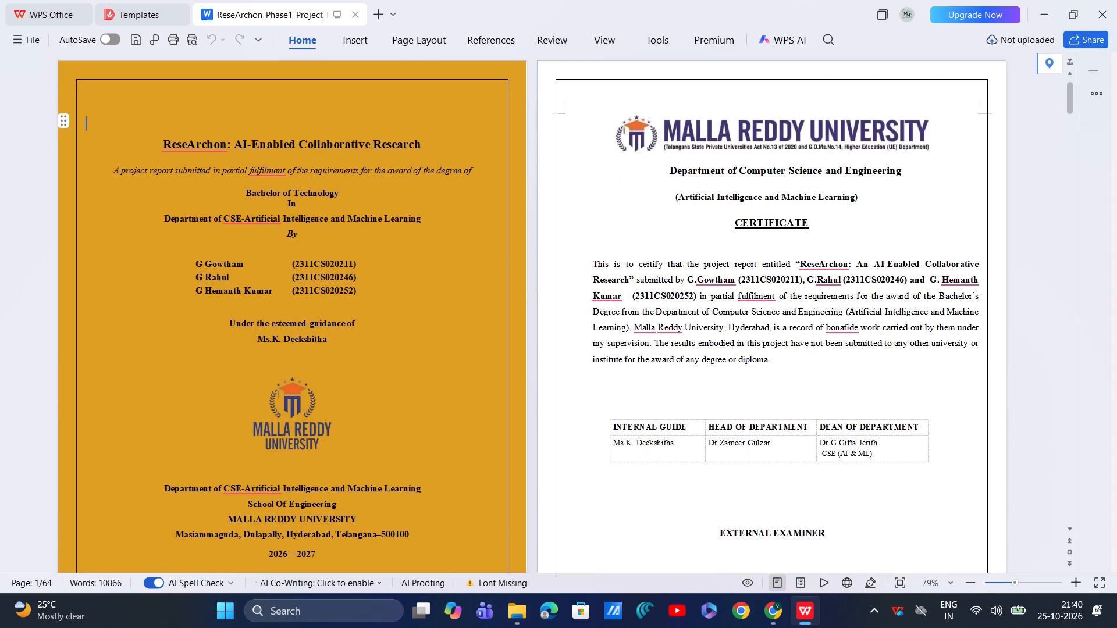
scroll(462, 398, down, 3)
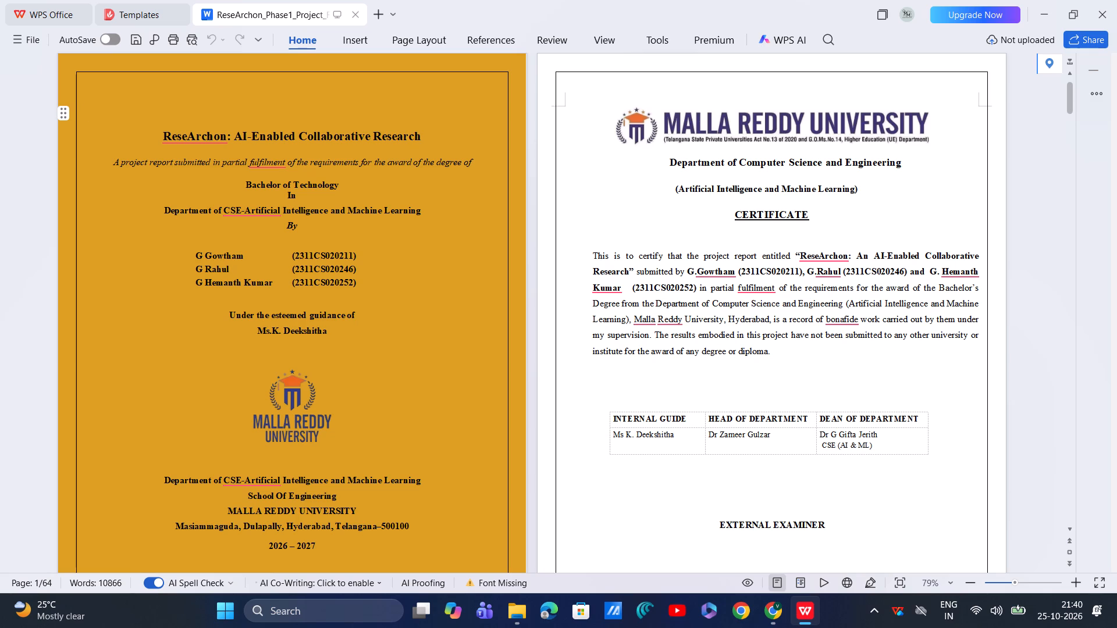
Review the cover and Certificate pages of the ReseArchon Phase 1 report, close the document and exit WPS Office.
scroll(462, 398, up, 1)
scroll(462, 398, down, 3)
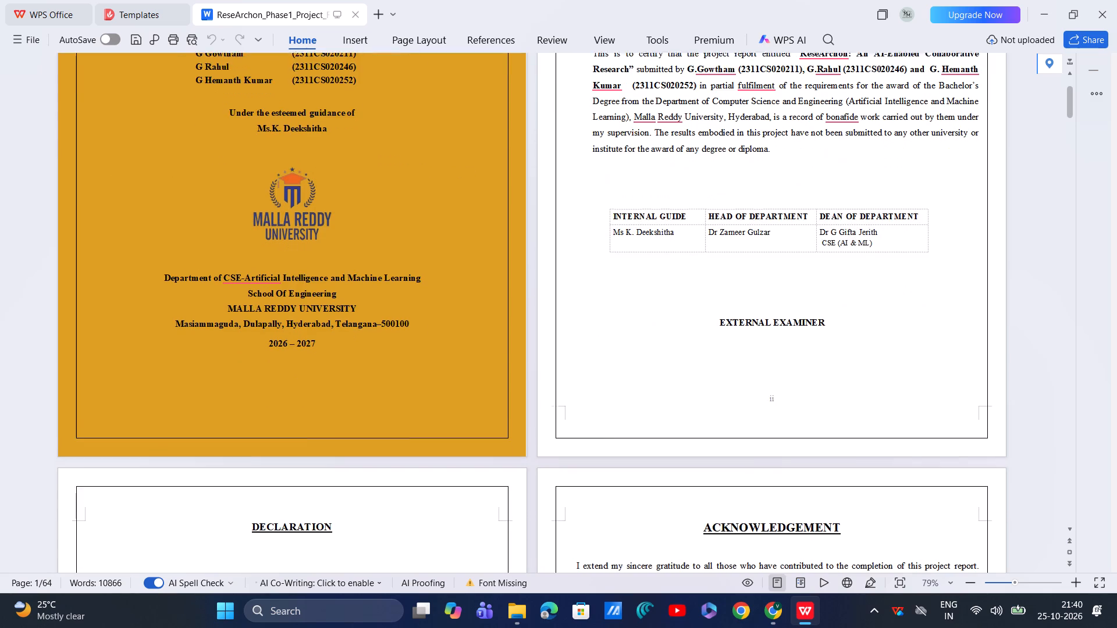
scroll(462, 398, up, 1)
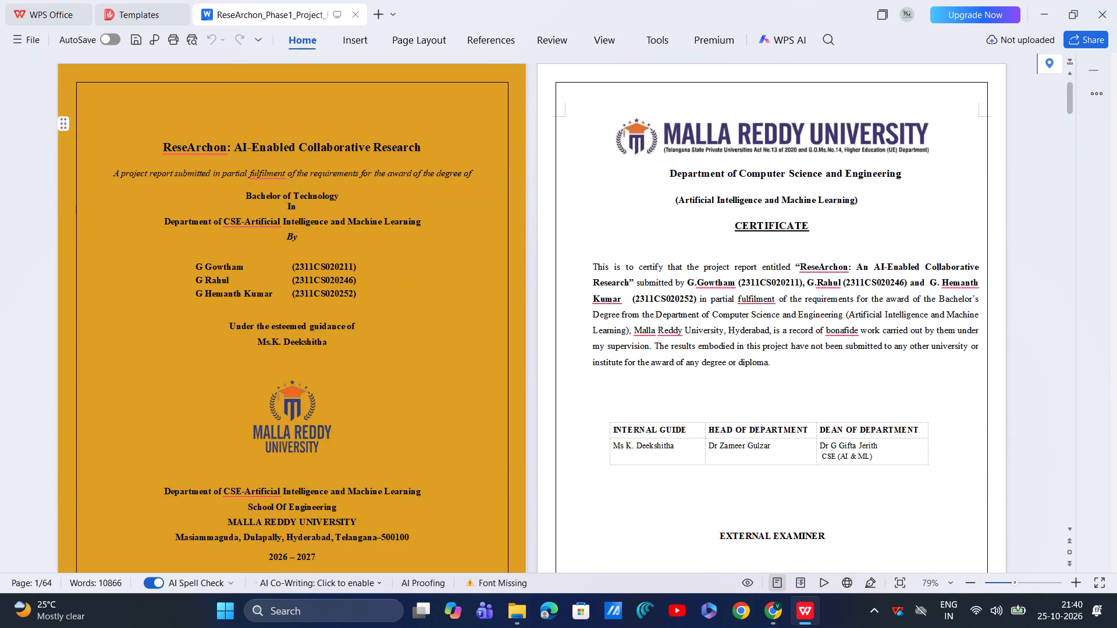
click(357, 16)
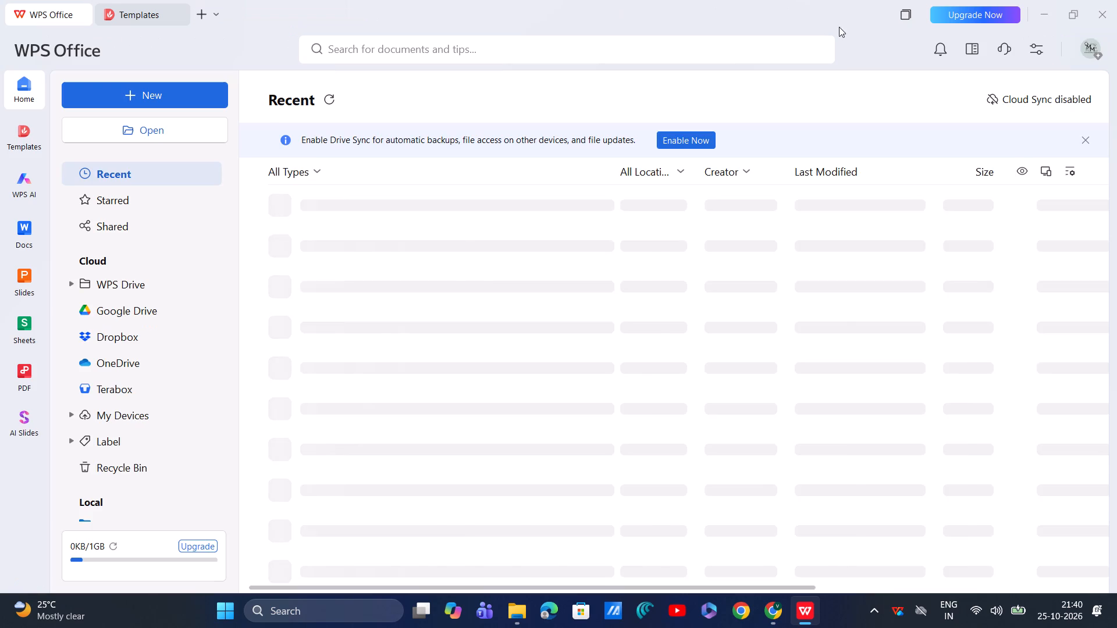
click(1101, 17)
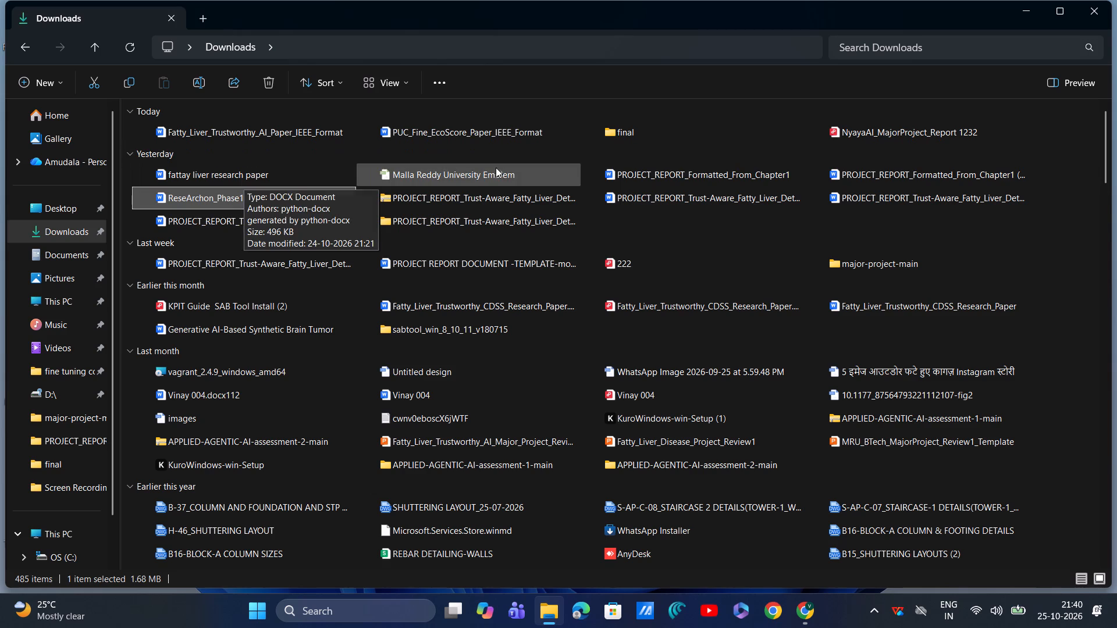
Open the NyayaAI_MajorProject_Report 1232 PDF from Downloads, check its cover, title and Declaration pages, and close it.
double_click(893, 135)
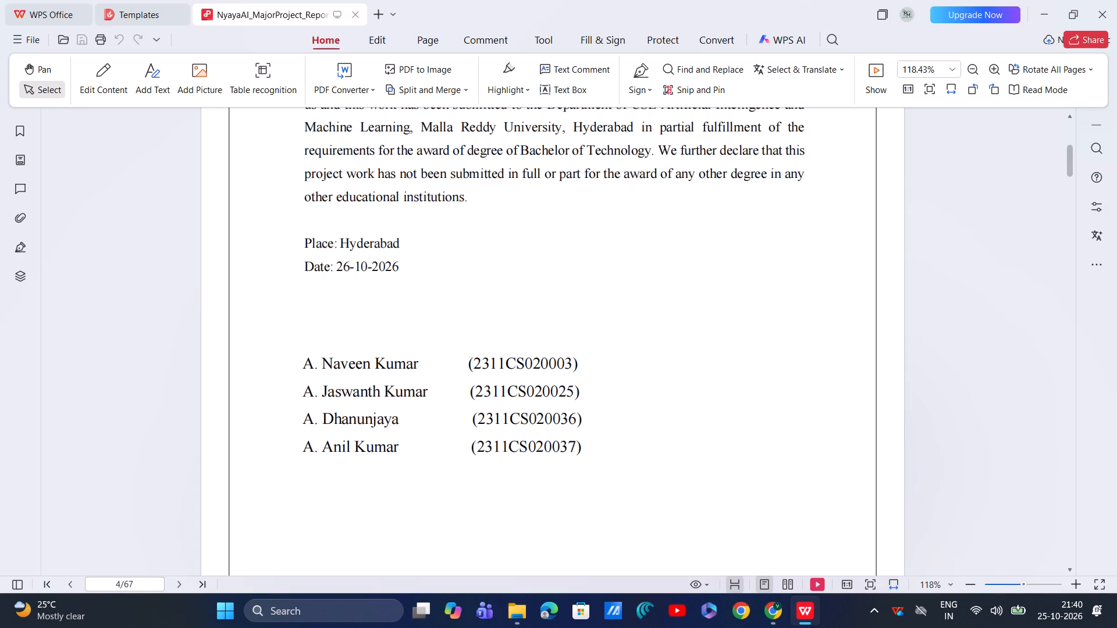
scroll(564, 352, up, 11)
scroll(564, 352, down, 5)
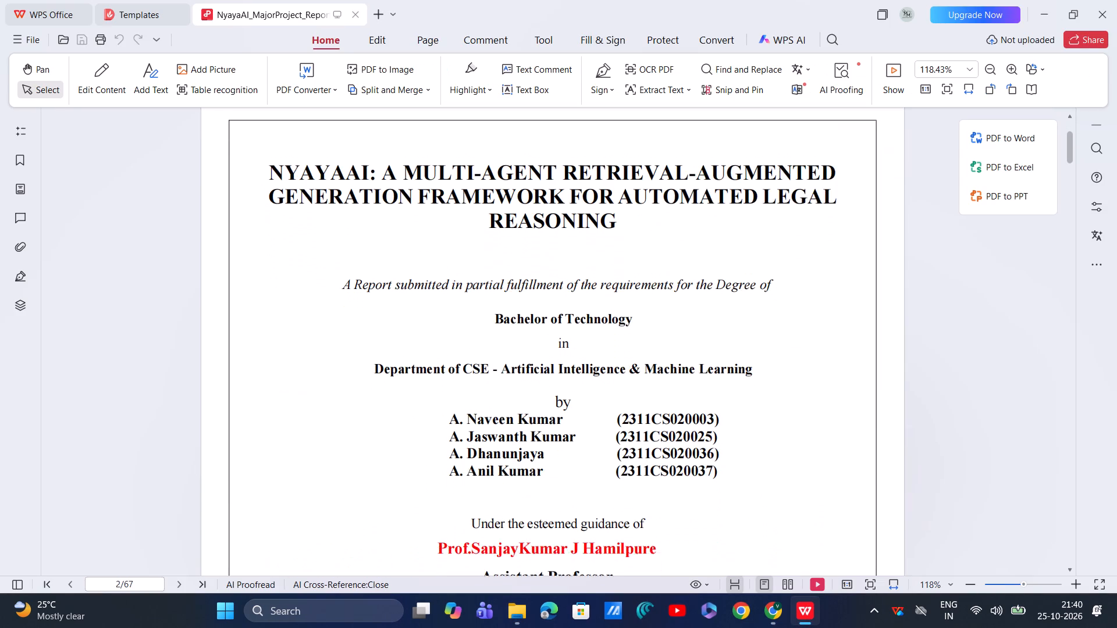
scroll(564, 352, down, 2)
scroll(564, 352, up, 2)
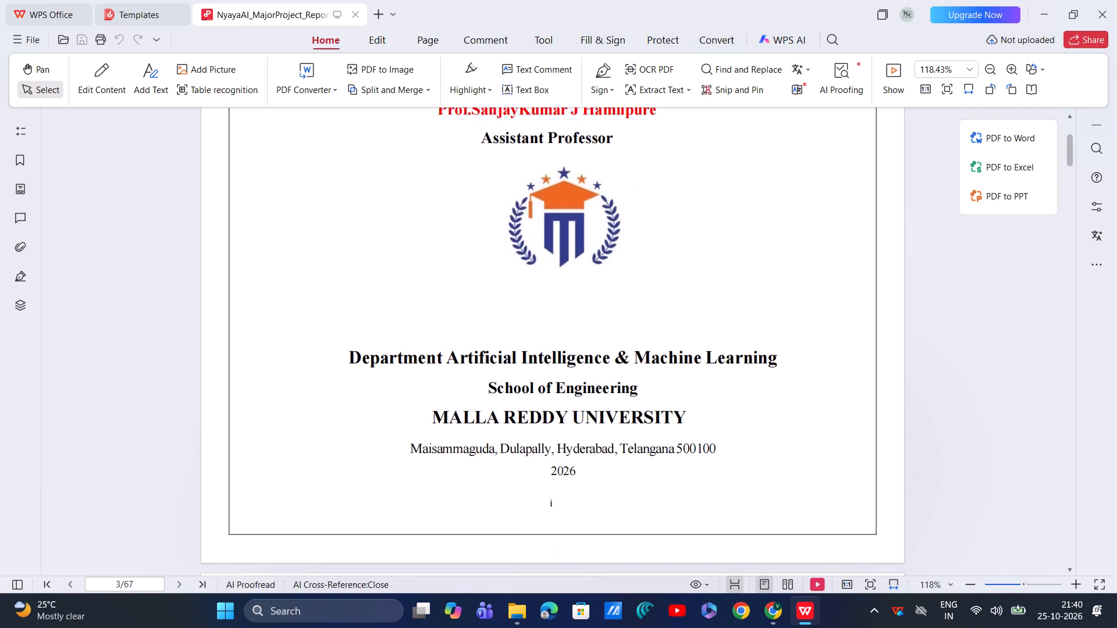
scroll(564, 352, up, 7)
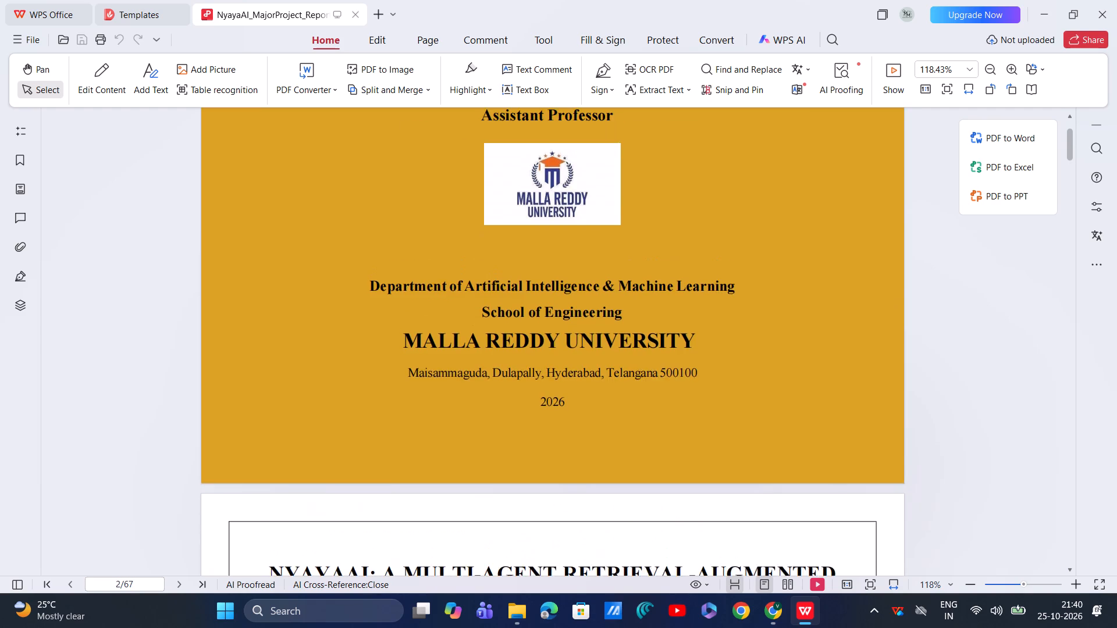
scroll(564, 352, up, 6)
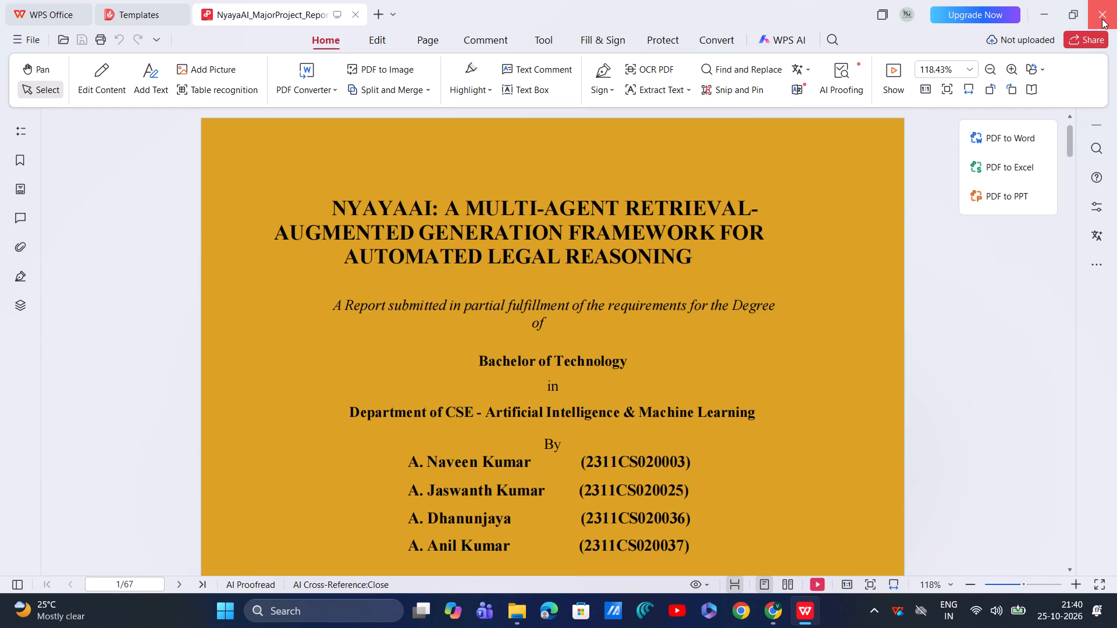
click(1102, 19)
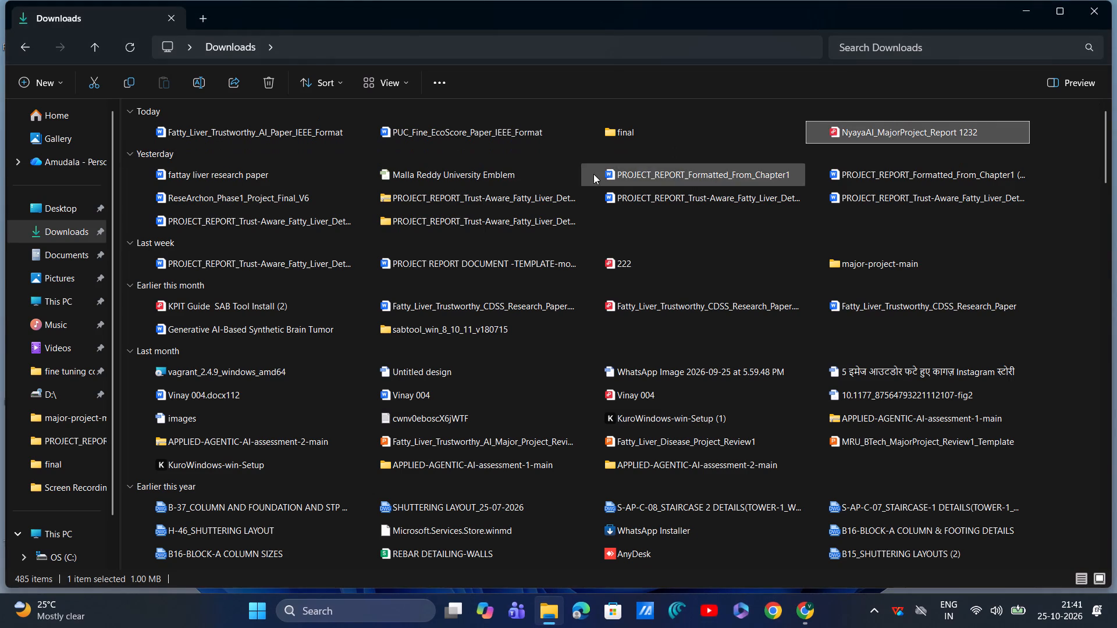
Delete the PDF PROJECT_REPORT_Trust-Aware_Fatty_Liver_Detection from the final folder in Downloads.
double_click(621, 134)
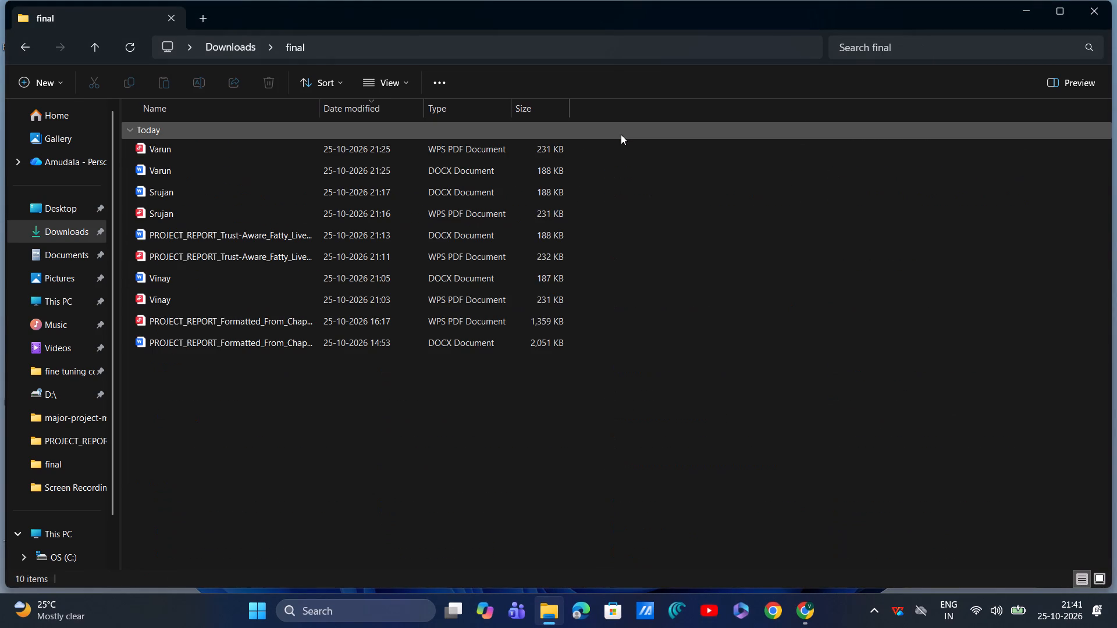
click(187, 257)
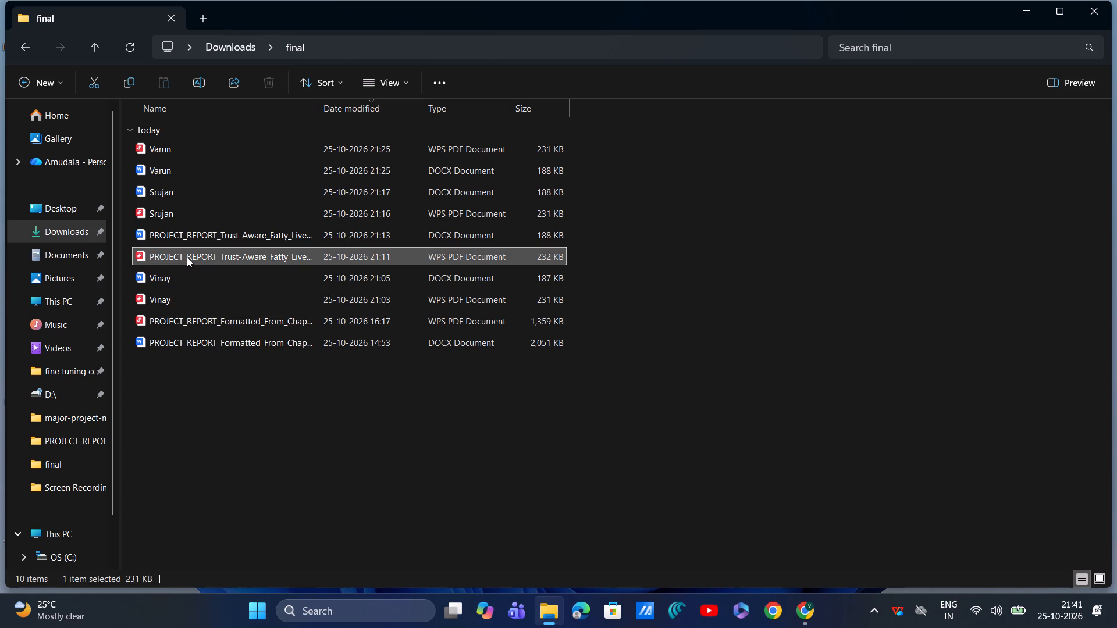
click(239, 255)
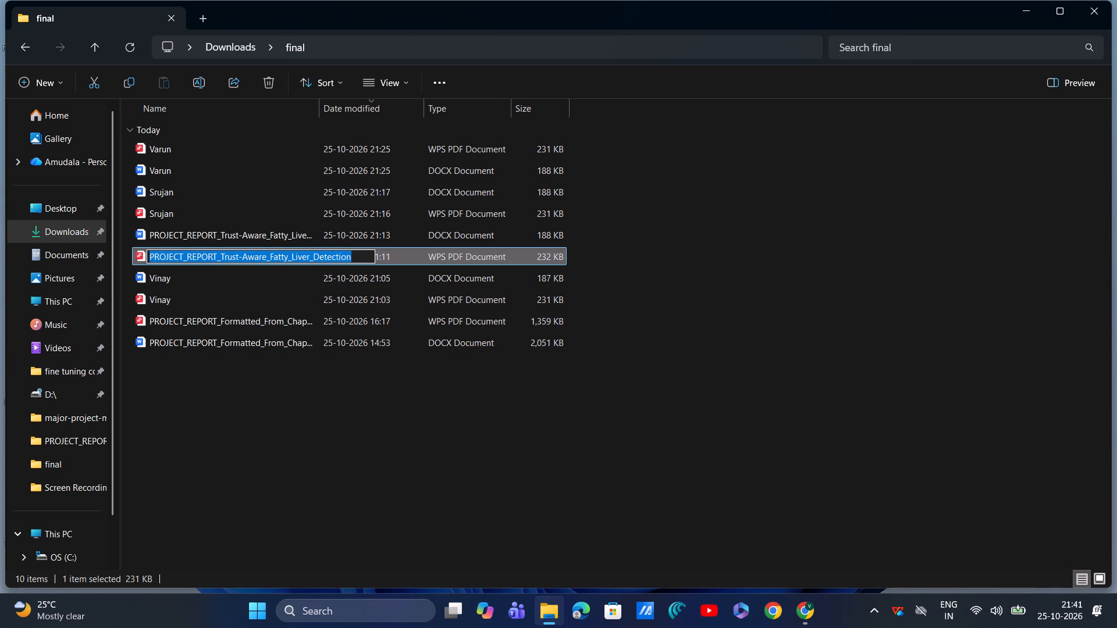
click(344, 483)
click(264, 259)
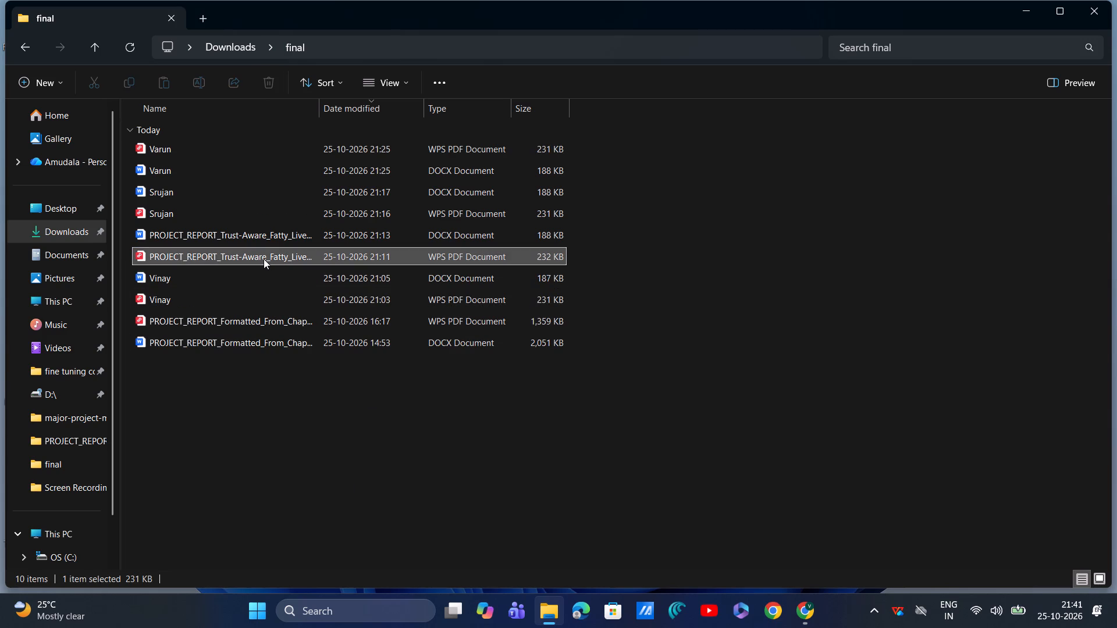
click(262, 80)
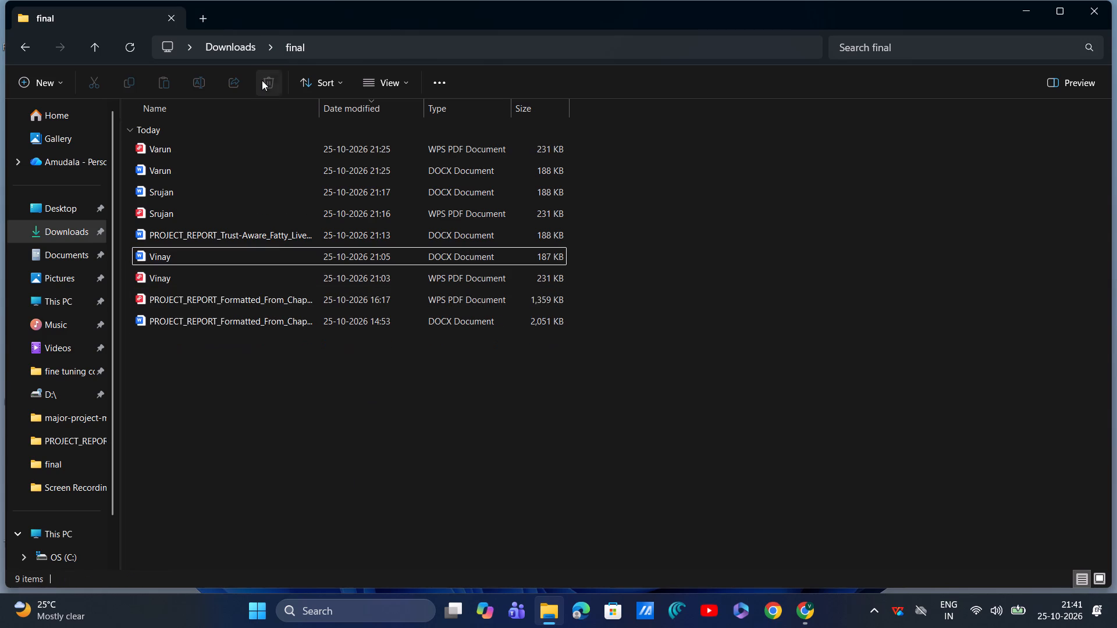
Open the PROJECT_REPORT_Trust-Aware_Fatty_Liver Word document and enclose the first two roll numbers in the cover page table in parentheses, without inner spaces.
double_click(286, 236)
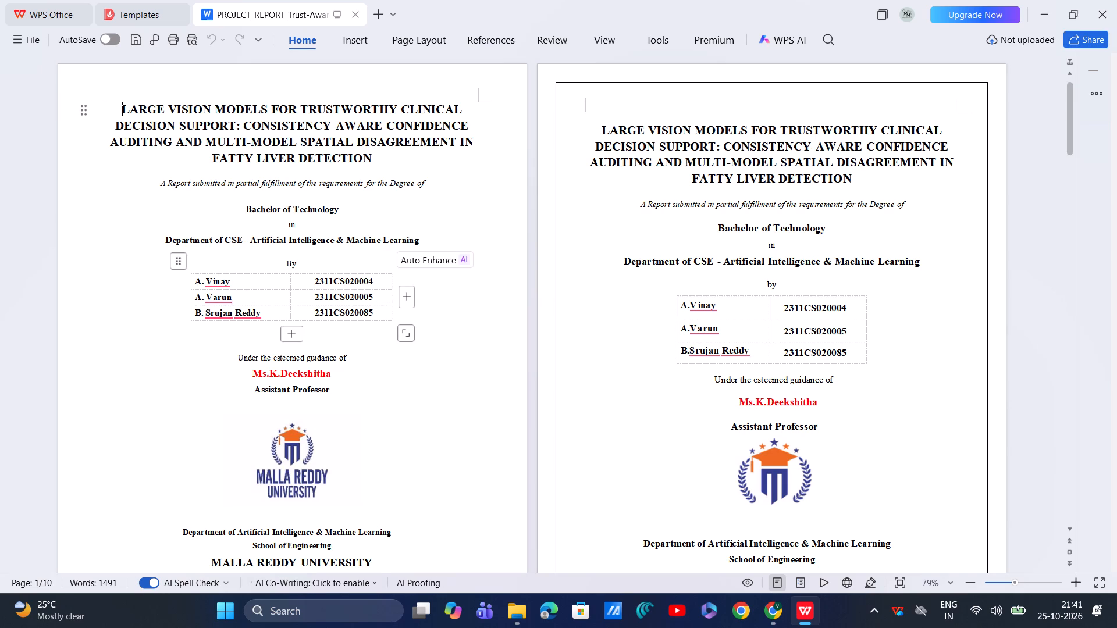
click(312, 282)
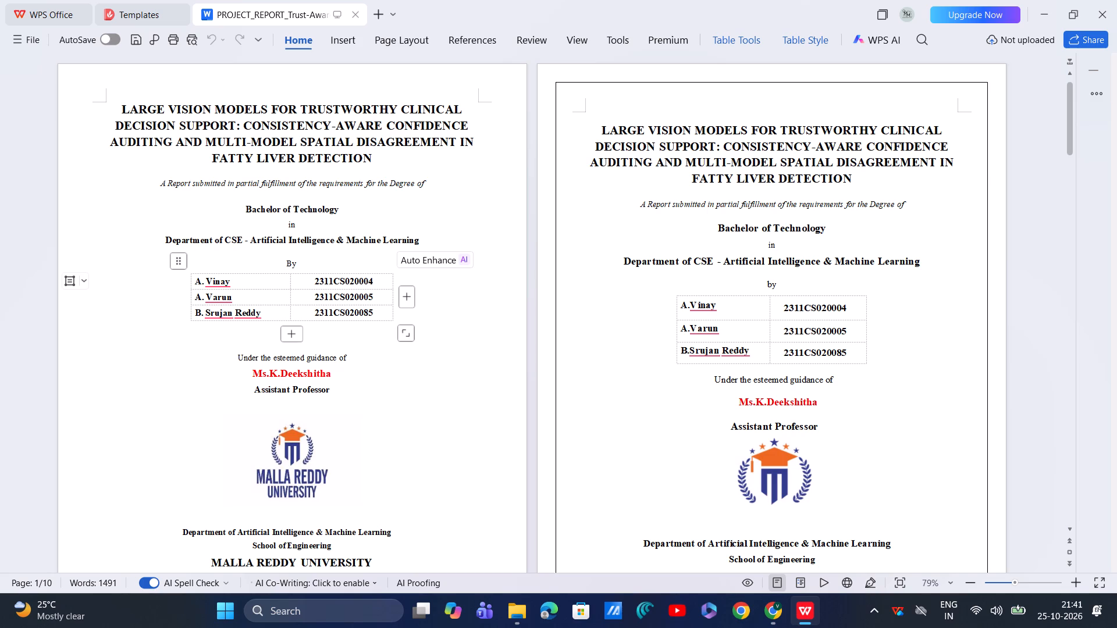
key(shift+parenleft)
click(381, 280)
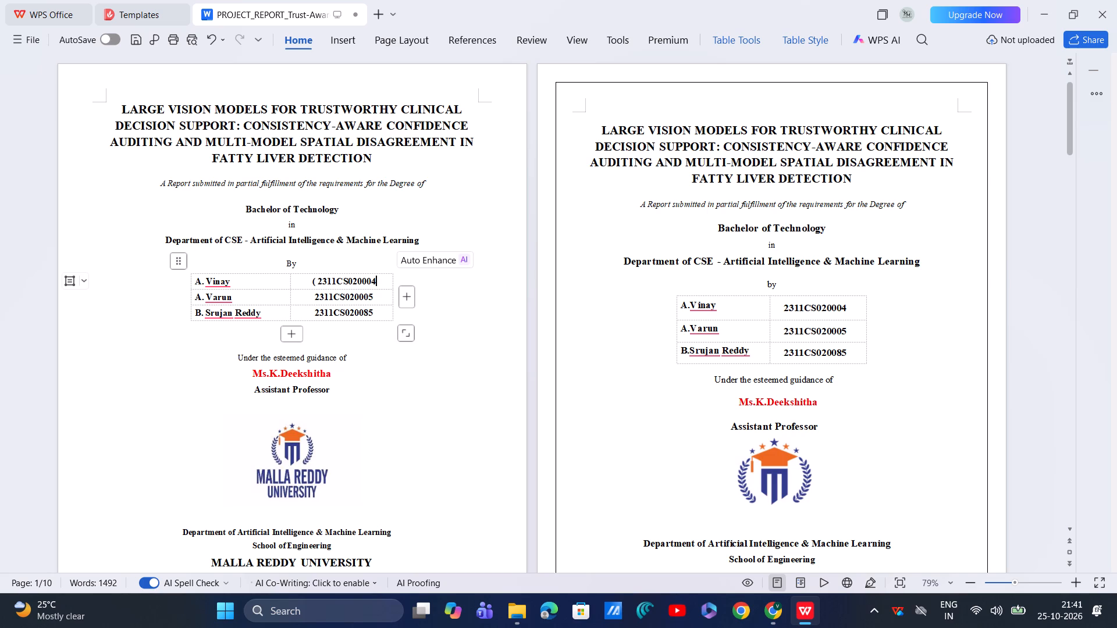
key(shift+parenright)
click(315, 299)
key(shift+parenleft)
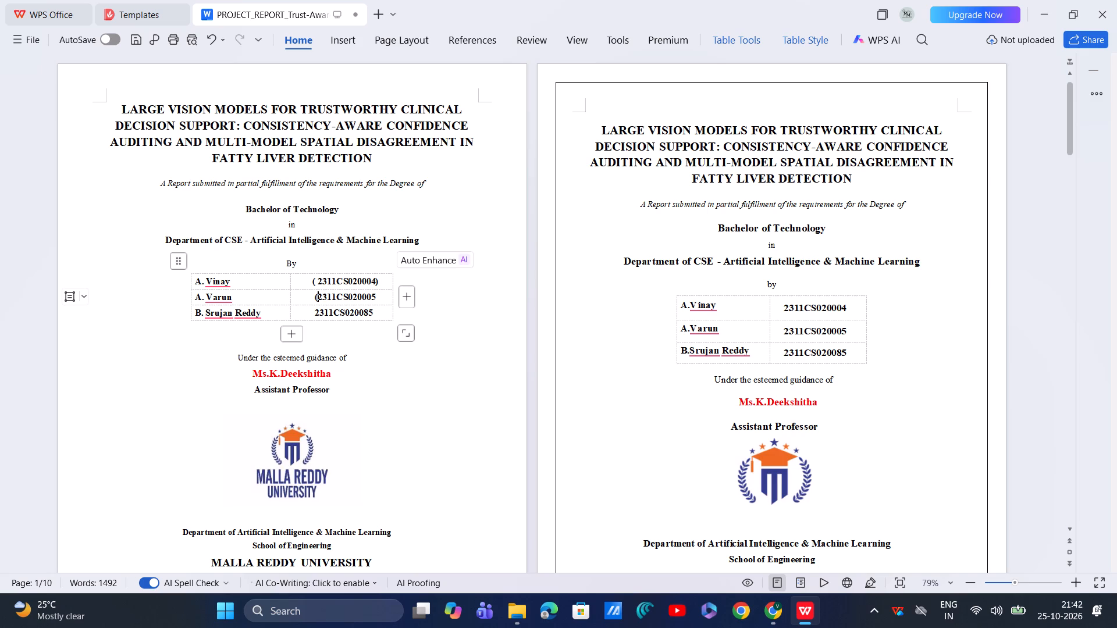
click(376, 297)
key(shift+parenright)
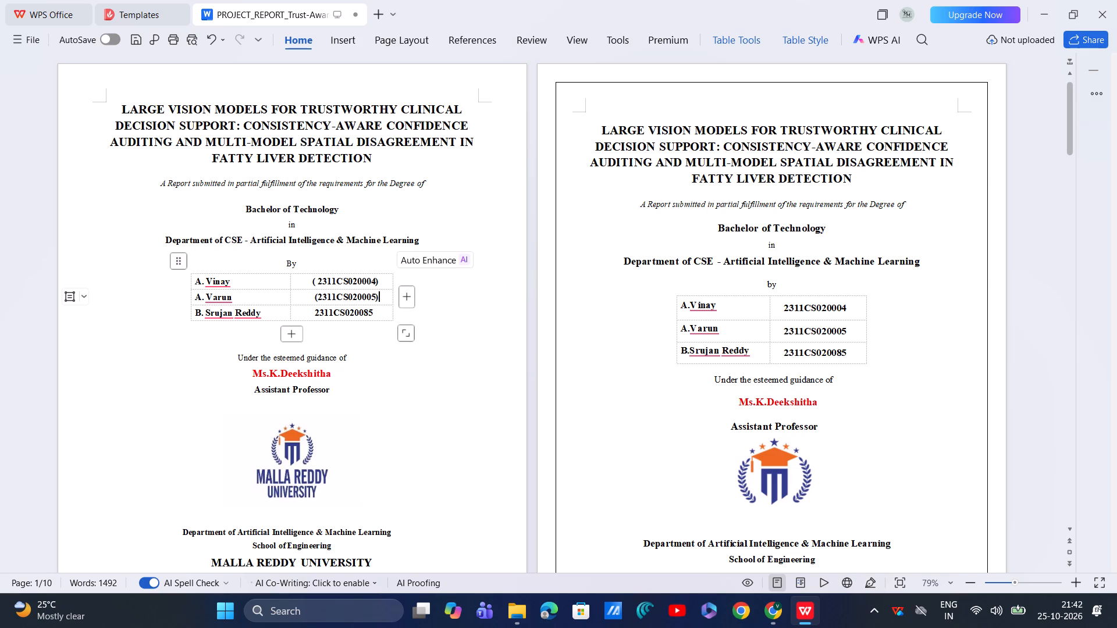
click(315, 299)
key(BackSpace)
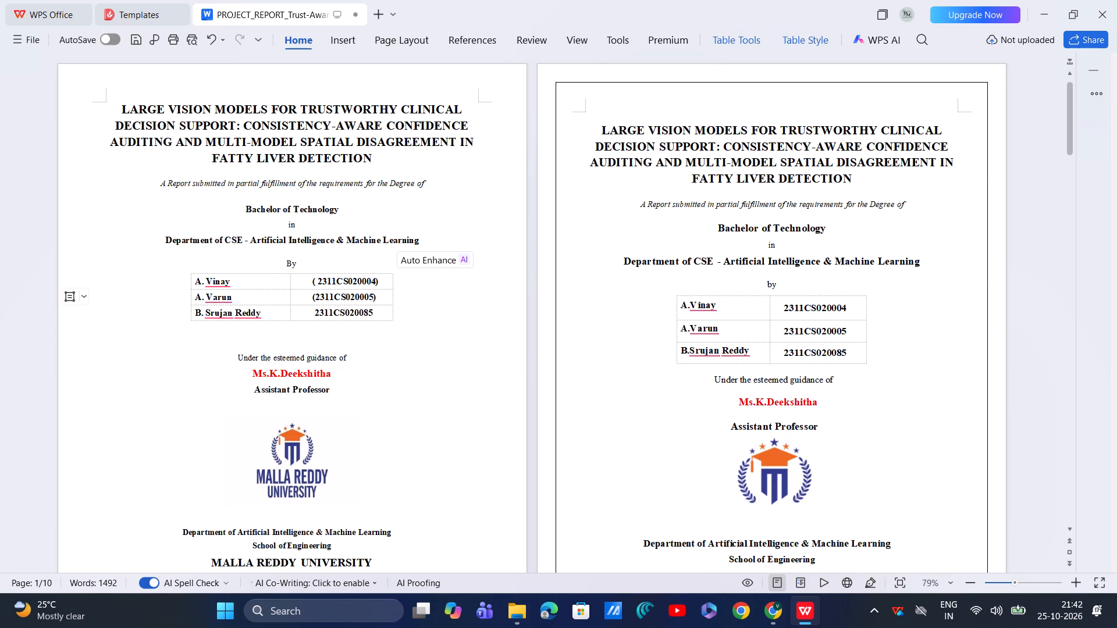
click(376, 317)
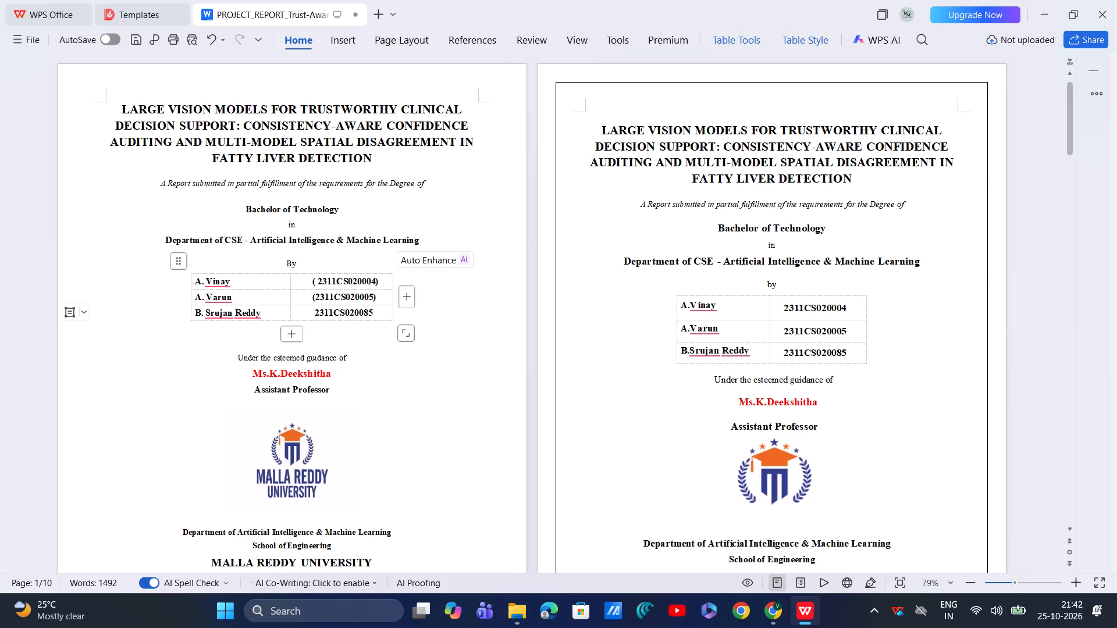
click(319, 283)
key(BackSpace)
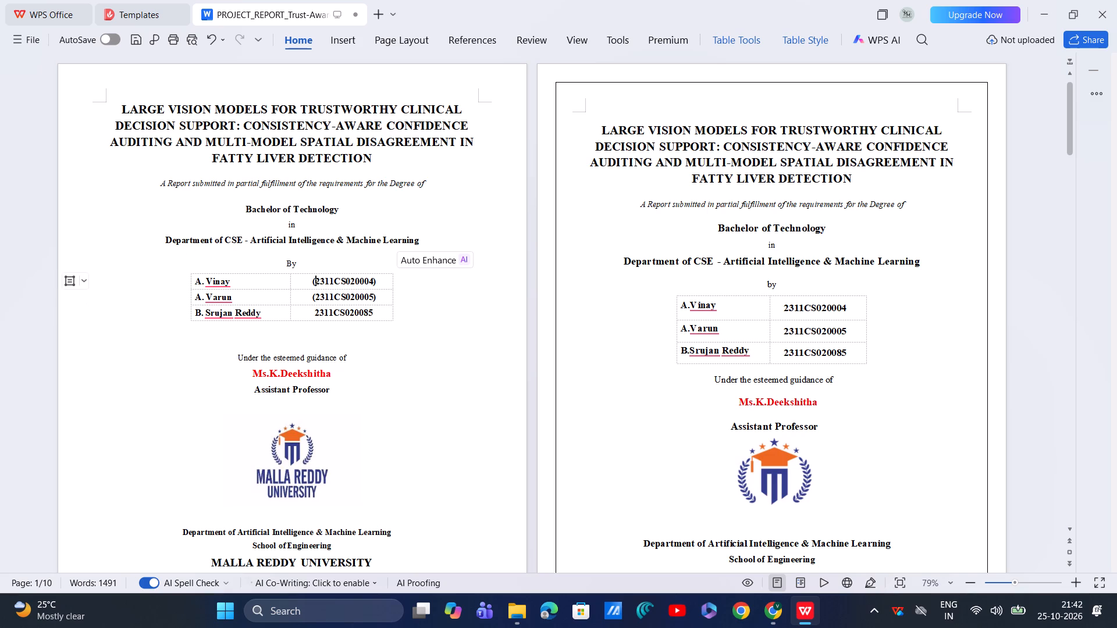
Enclose the third student's roll number in the cover page table in parentheses, without an inner space.
click(314, 312)
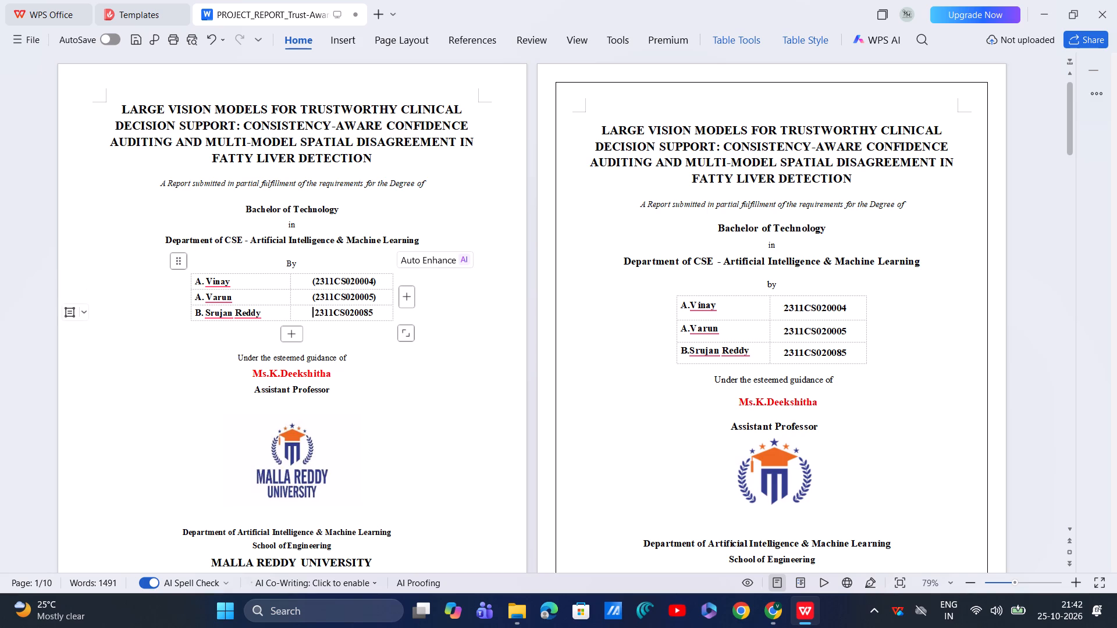
key(shift+parenleft)
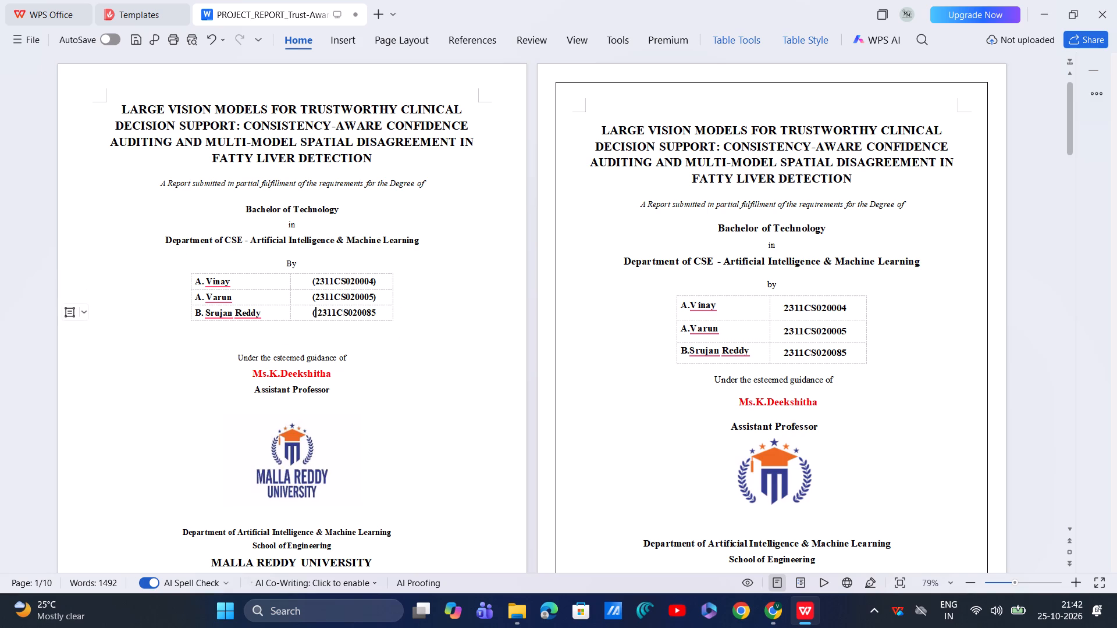
key(Right)
key(BackSpace)
key(Right)
key(Right)
key(Right)
key(Right)
key(Right)
key(Right)
key(Right)
key(Right)
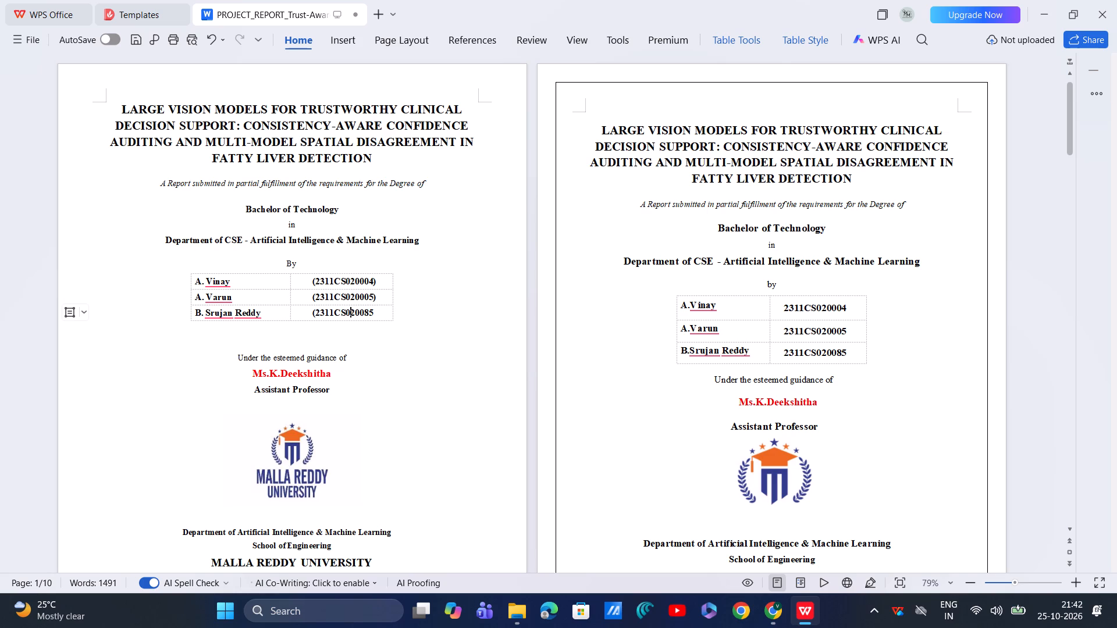
key(Right)
key(Right)
key(Right)
key(Right)
key(shift+parenright)
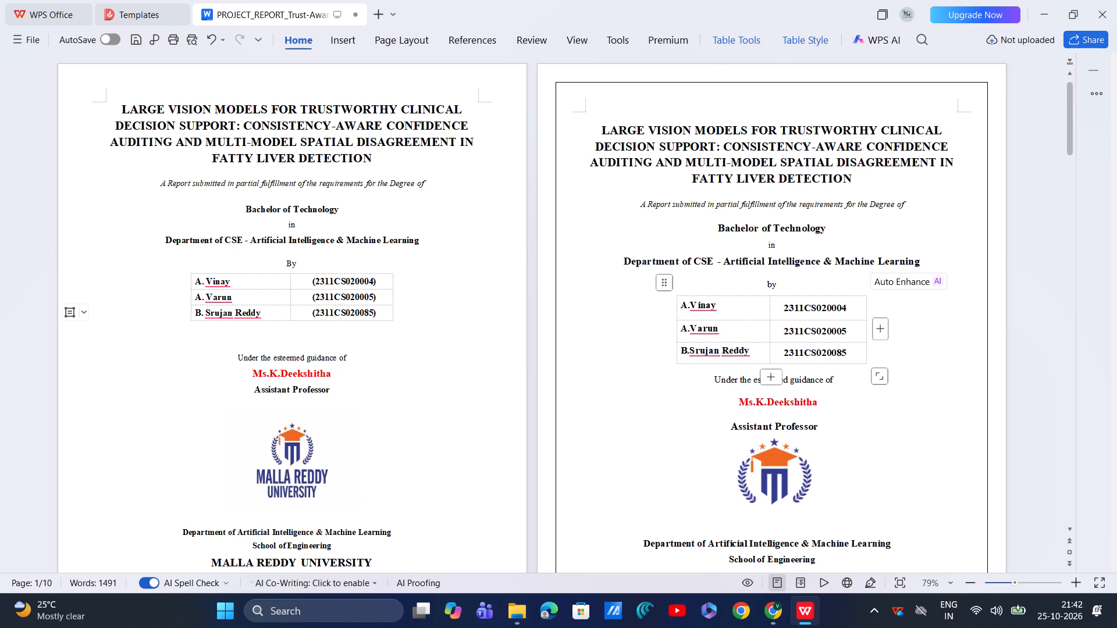
Enclose all three roll numbers in the second page's student table in parentheses, matching the cover page.
click(783, 309)
key(shift+parenleft)
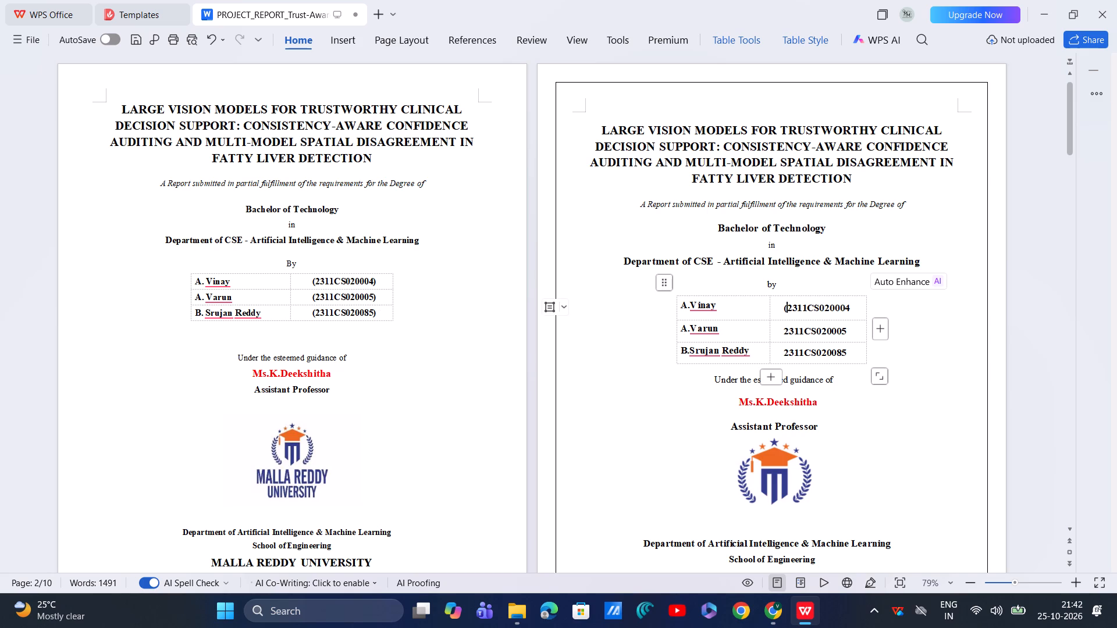
click(849, 311)
key(shift+parenright)
click(784, 331)
key(shift+parenleft)
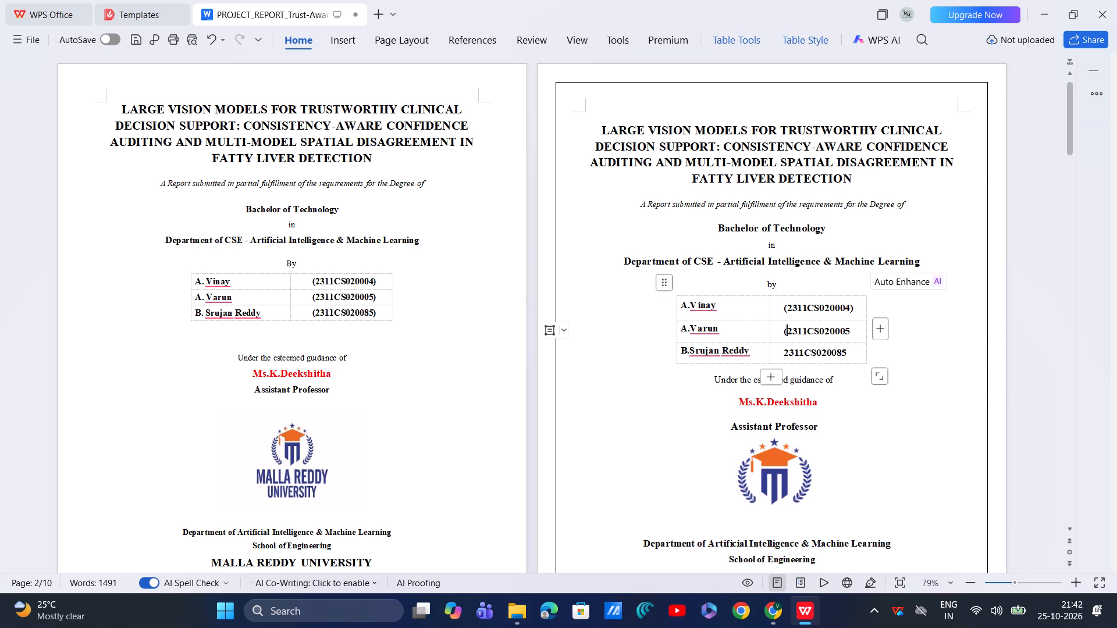
click(851, 331)
key(shift+parenright)
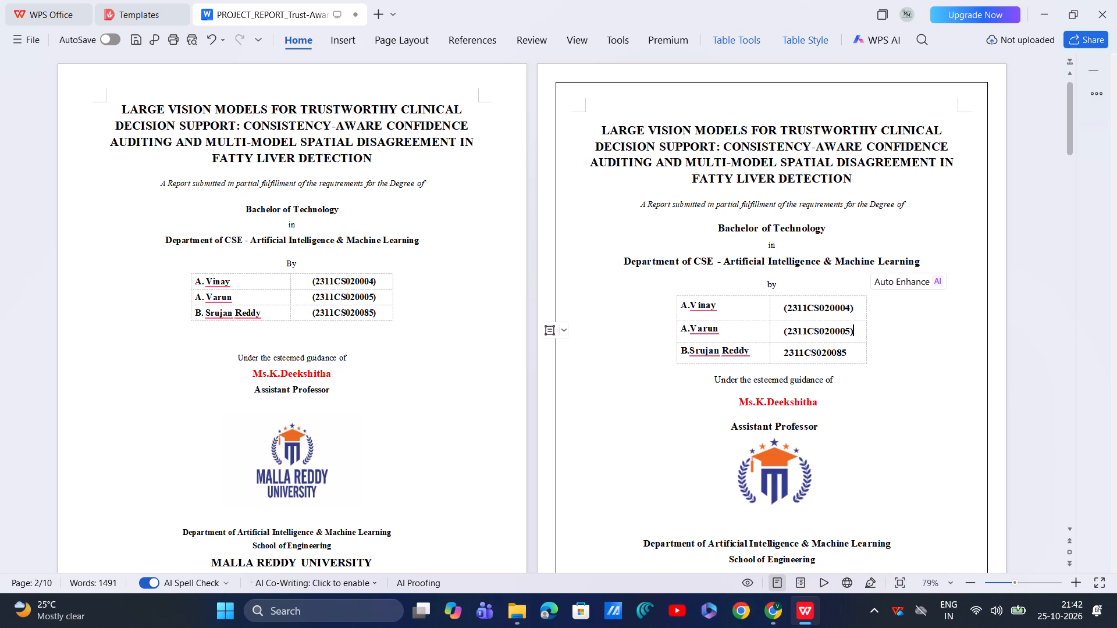
click(784, 357)
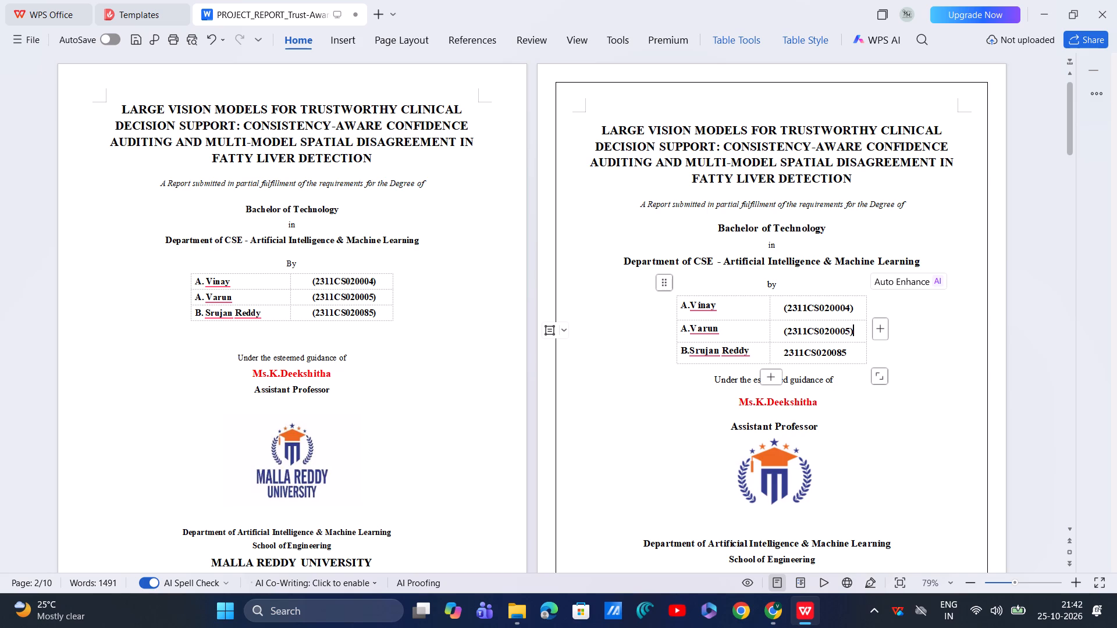
key(shift+parenleft)
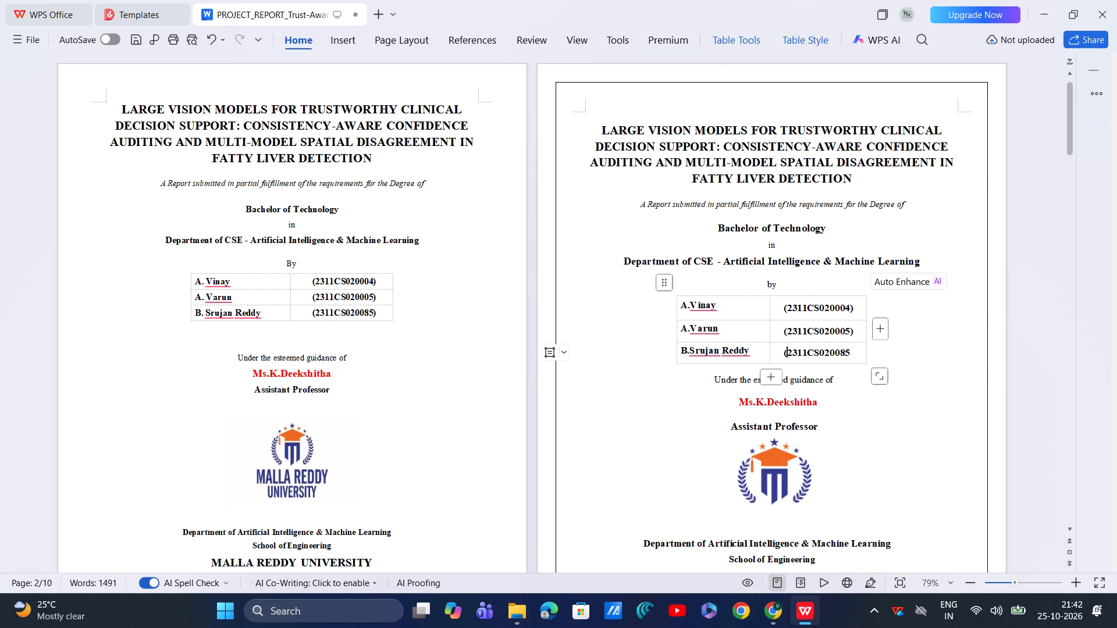
click(855, 354)
key(shift+parenright)
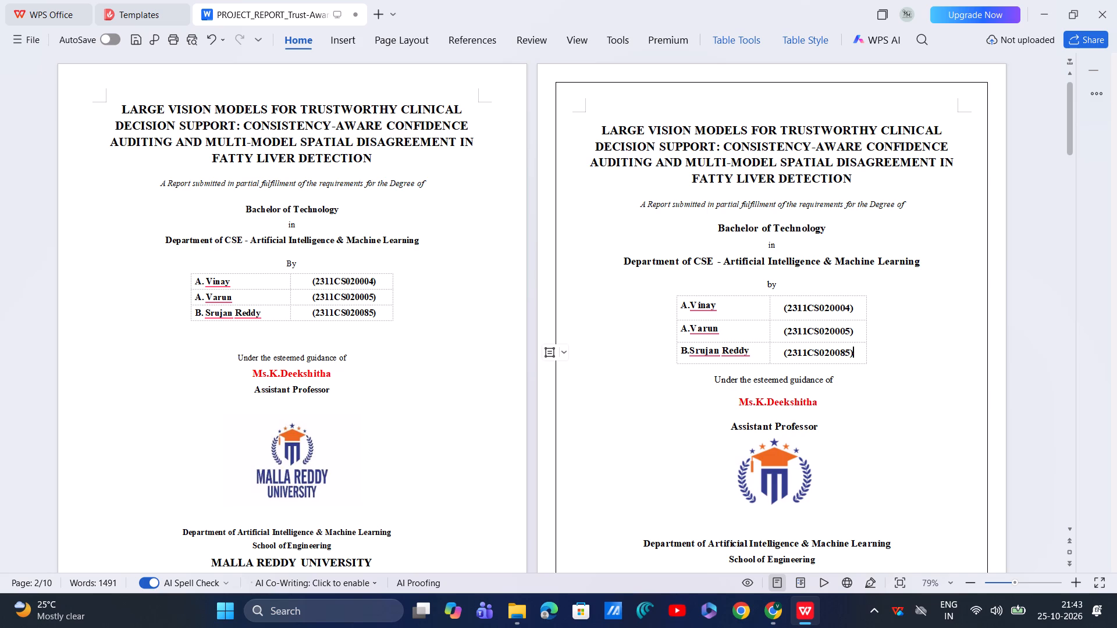
Export all 10 pages of the report to PDF in the source folder and return to the final folder.
click(20, 40)
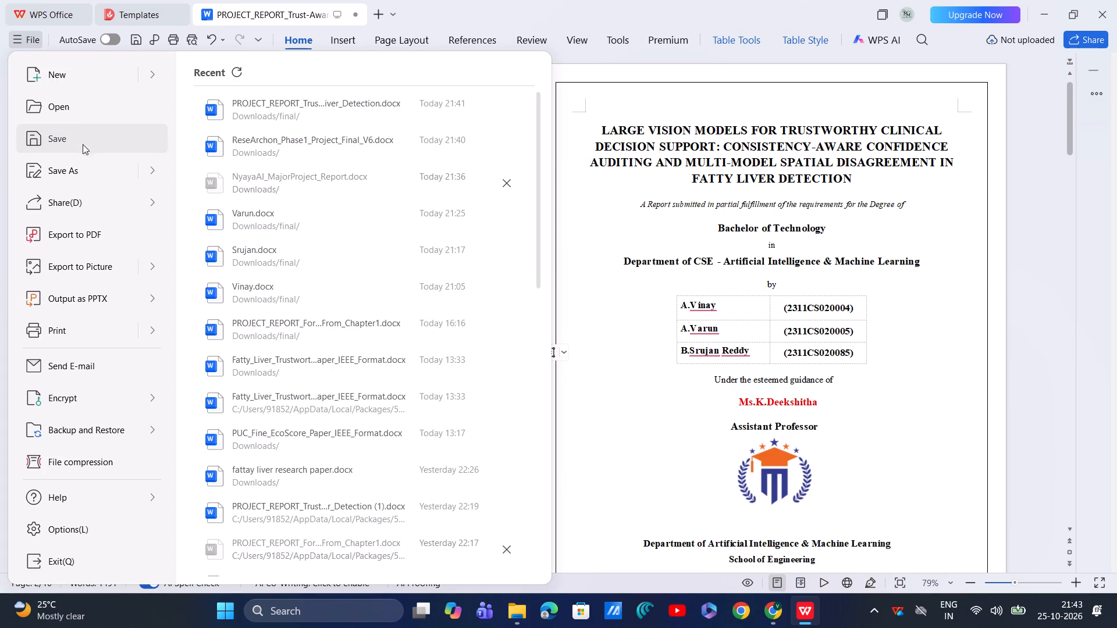
click(87, 236)
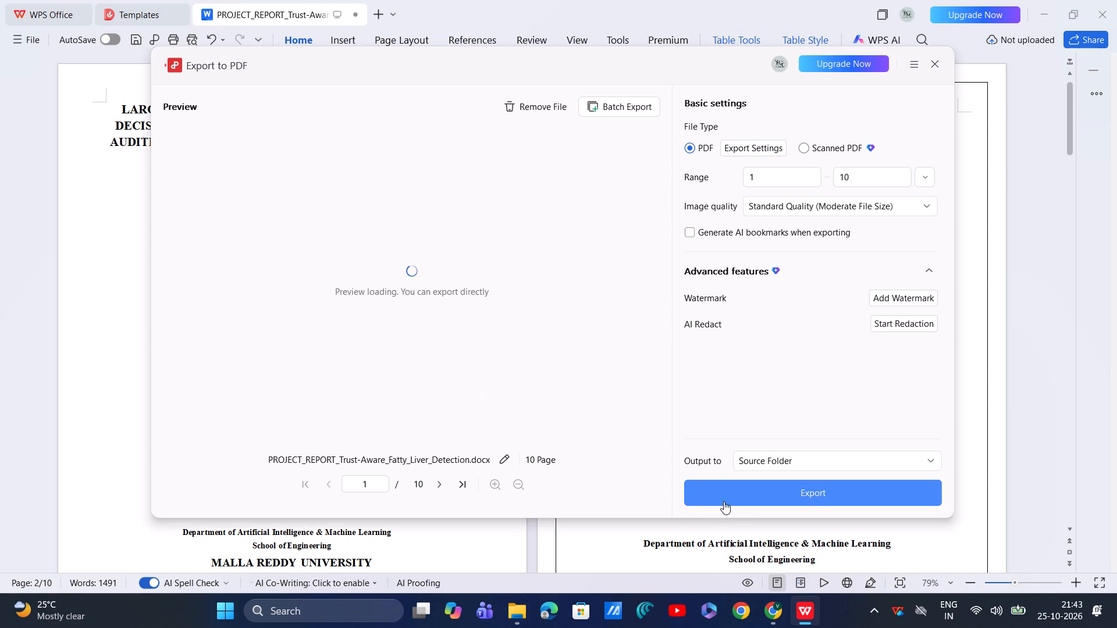
click(734, 497)
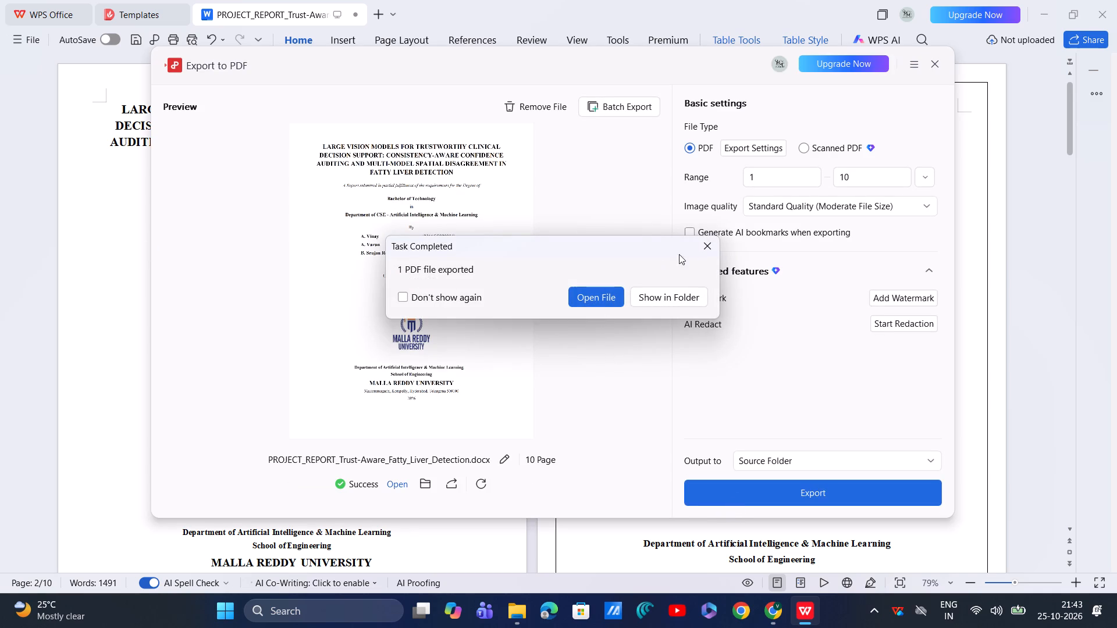
click(703, 247)
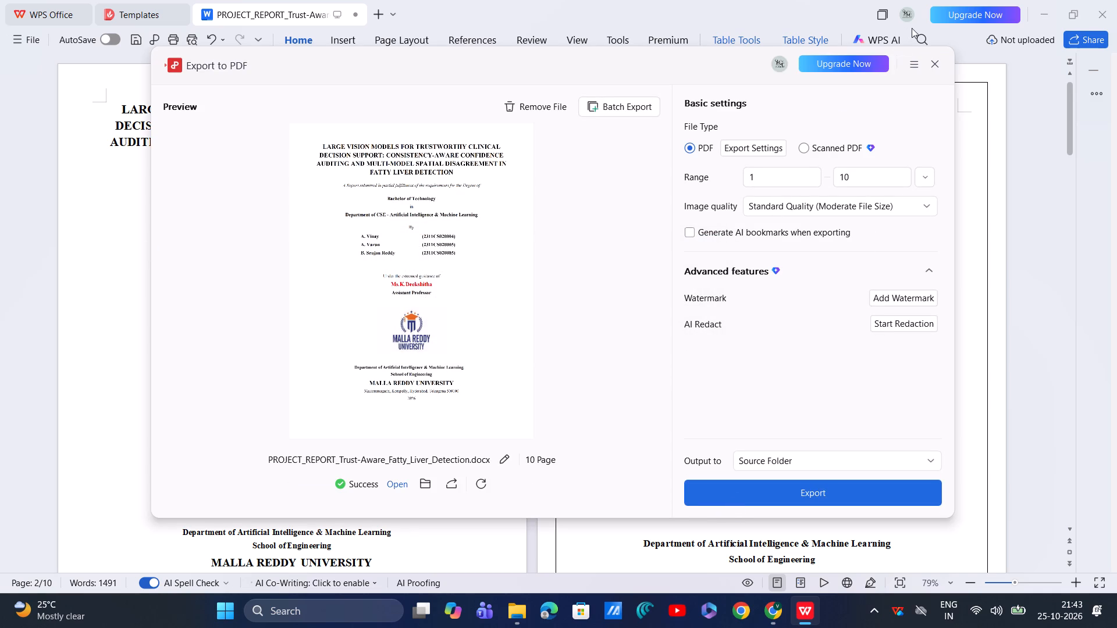
click(935, 64)
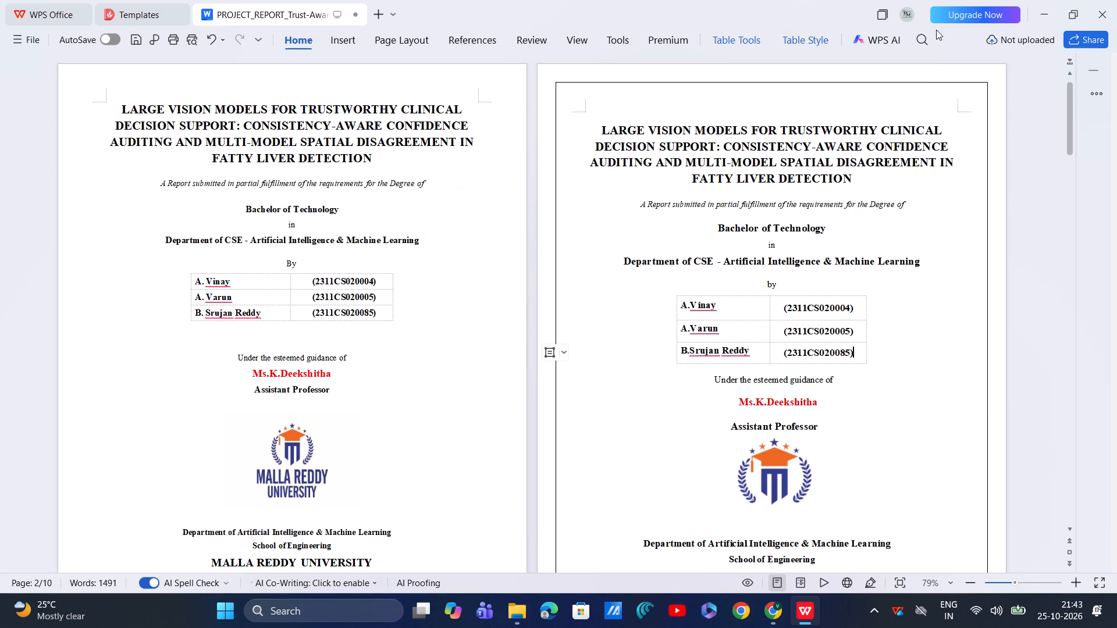
click(1049, 13)
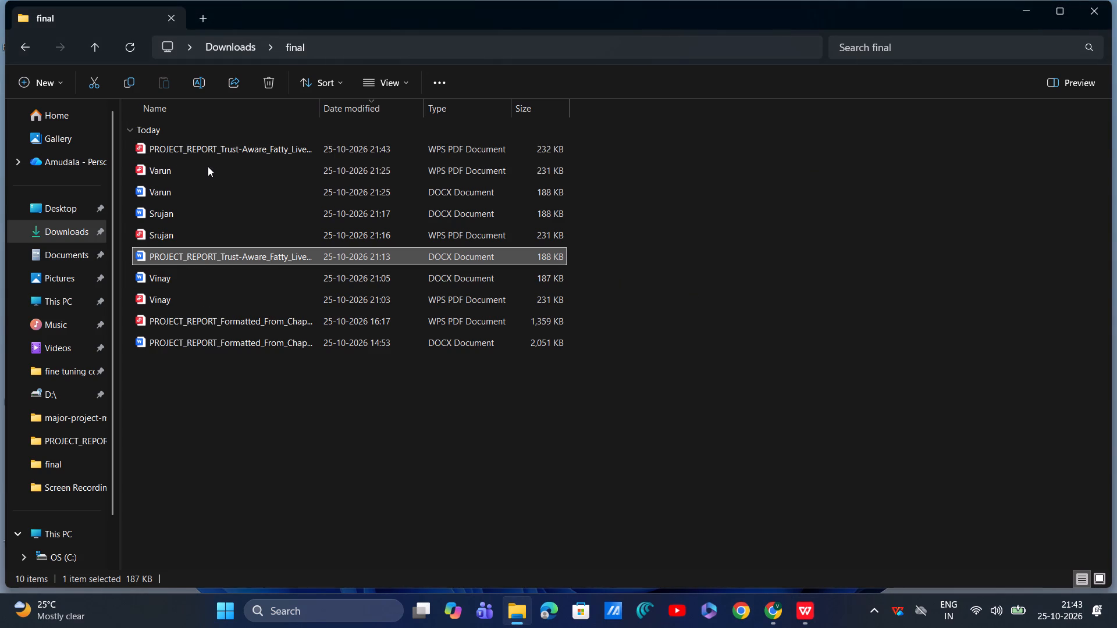
Open the Varun PDF from the final folder and examine its cover and certificate pages.
double_click(207, 172)
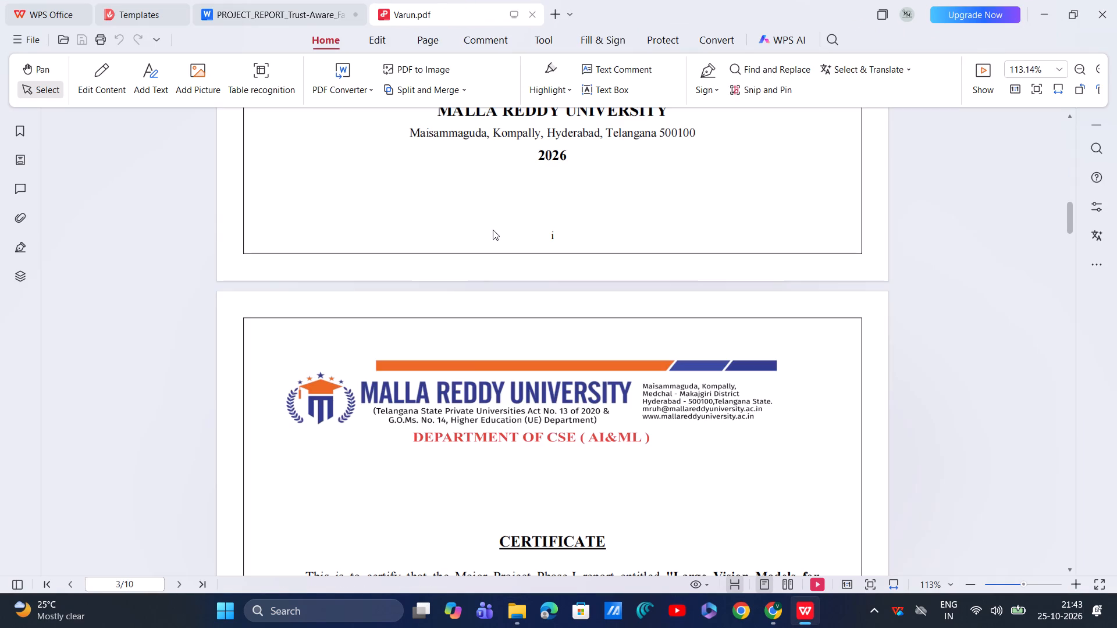
scroll(503, 302, up, 5)
scroll(503, 302, down, 2)
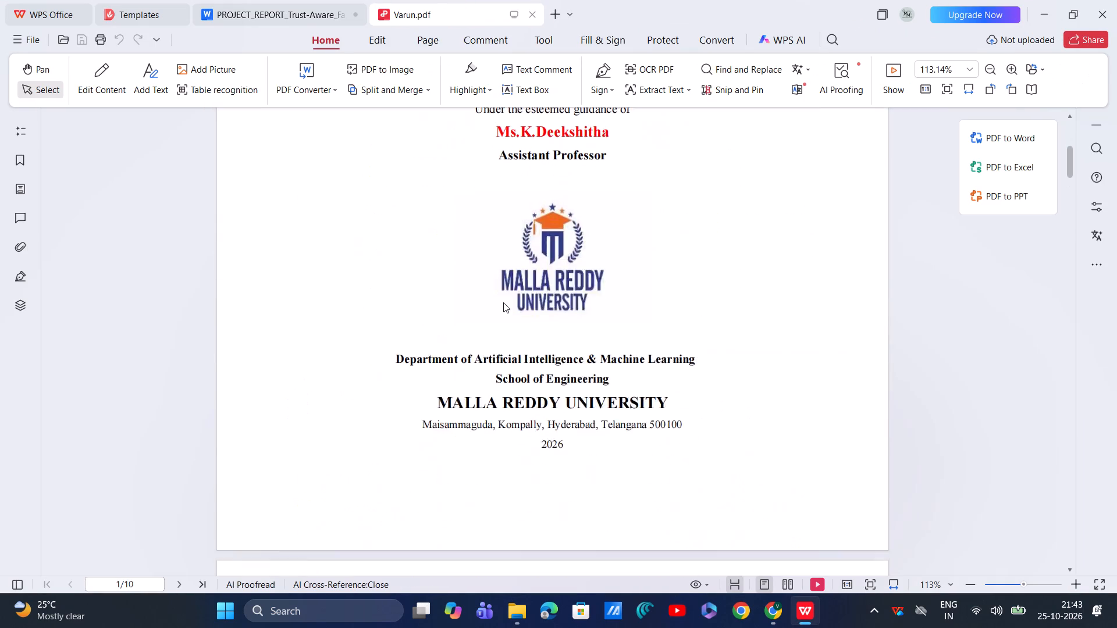
scroll(503, 302, down, 8)
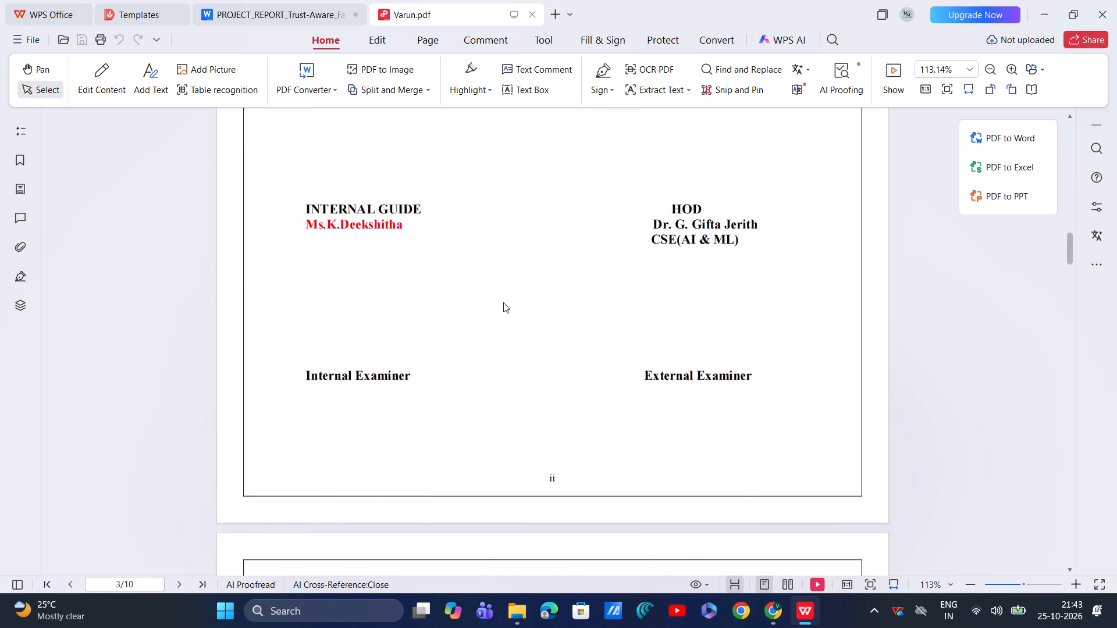
scroll(503, 302, up, 7)
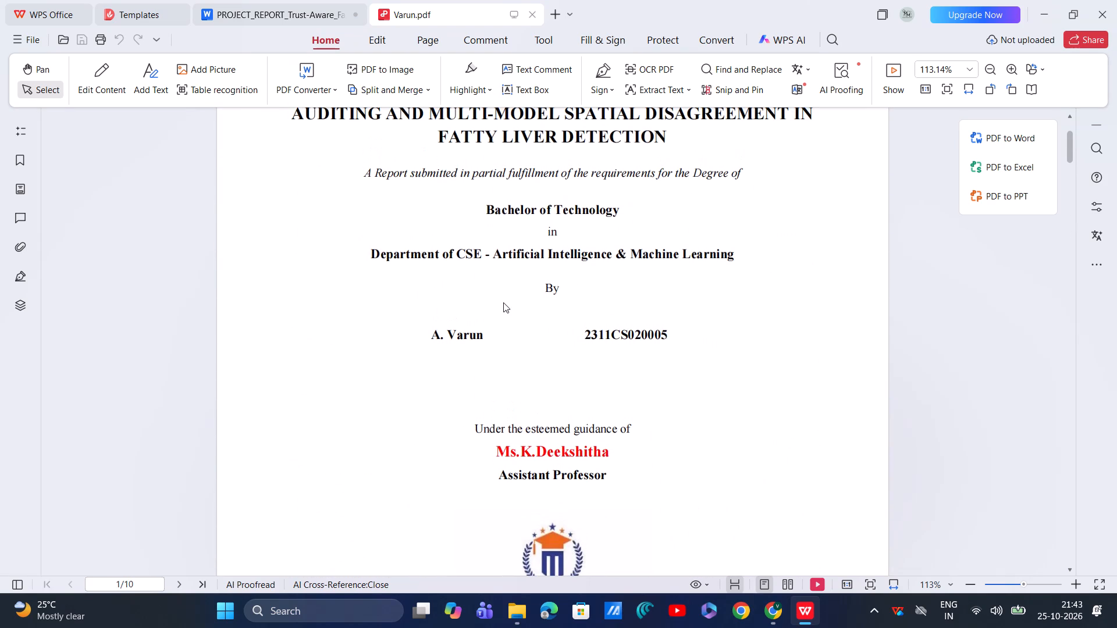
scroll(503, 302, up, 1)
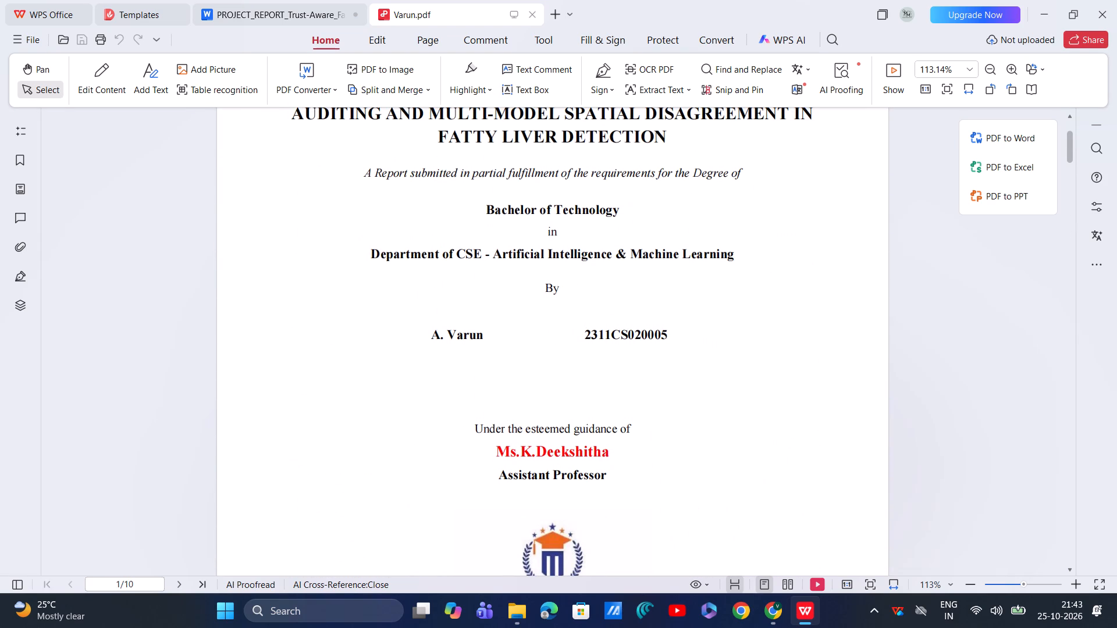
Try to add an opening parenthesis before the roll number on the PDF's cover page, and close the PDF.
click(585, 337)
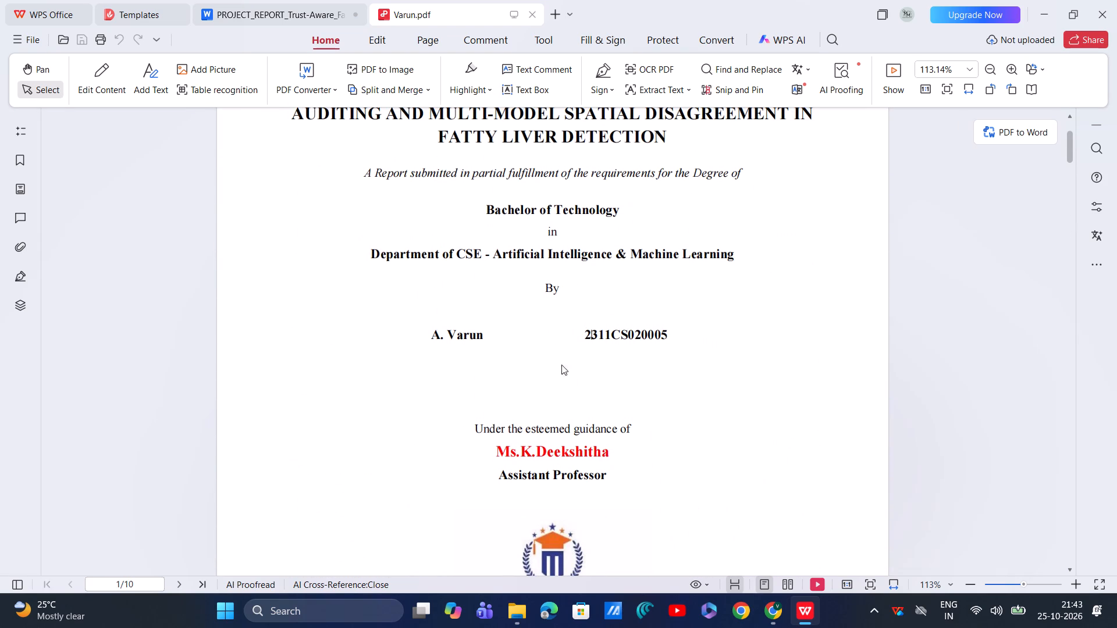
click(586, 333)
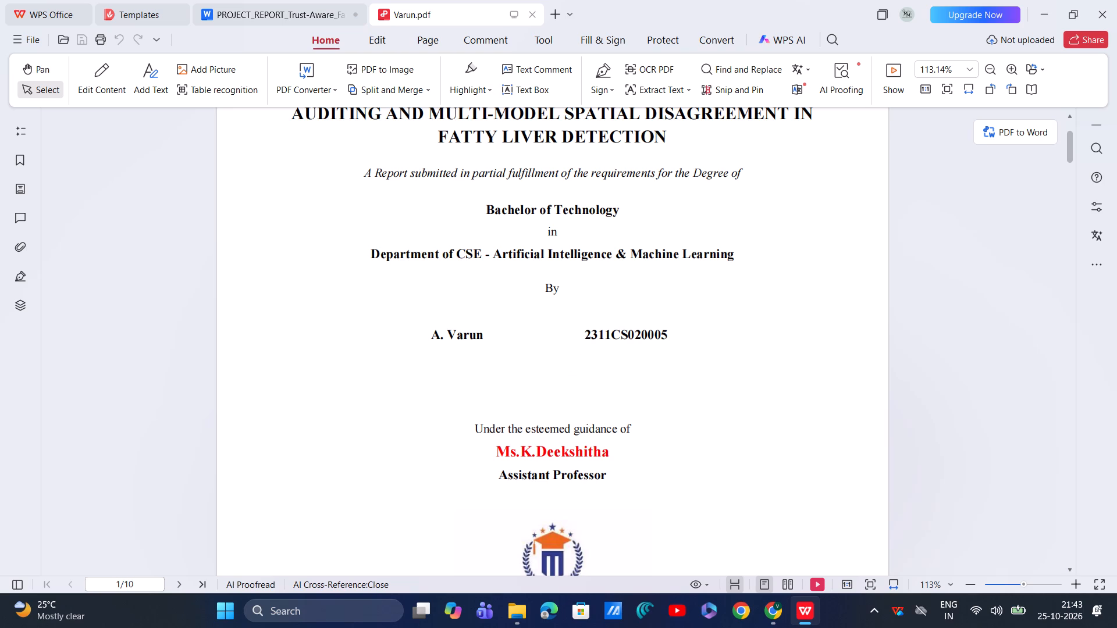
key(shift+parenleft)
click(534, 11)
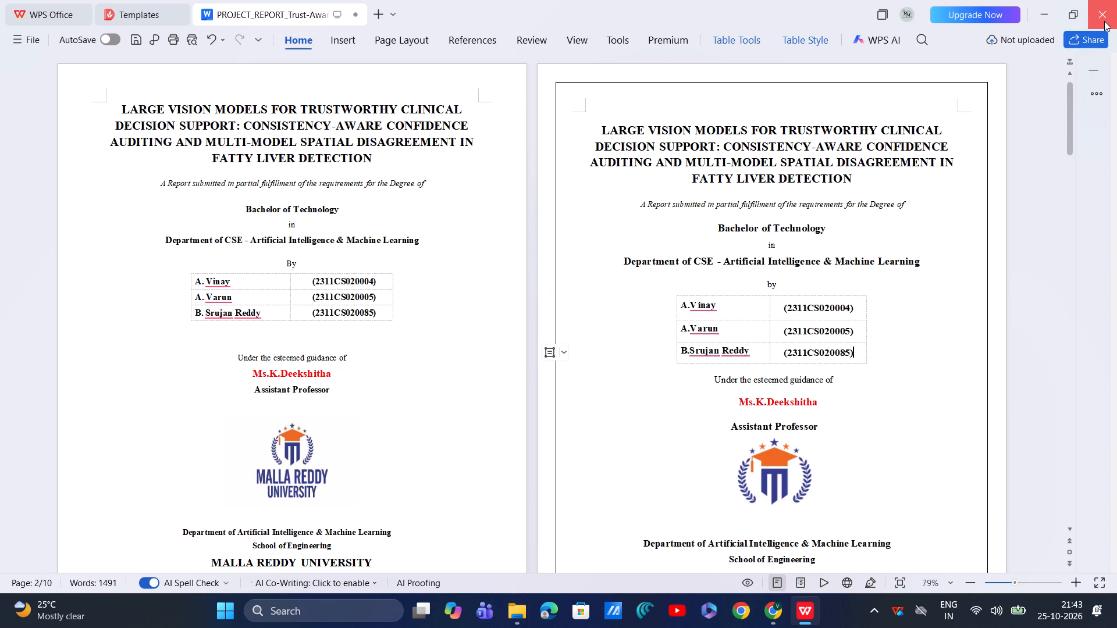
Close WPS Office, saving the changes to the fatty liver report document.
click(1104, 21)
click(524, 317)
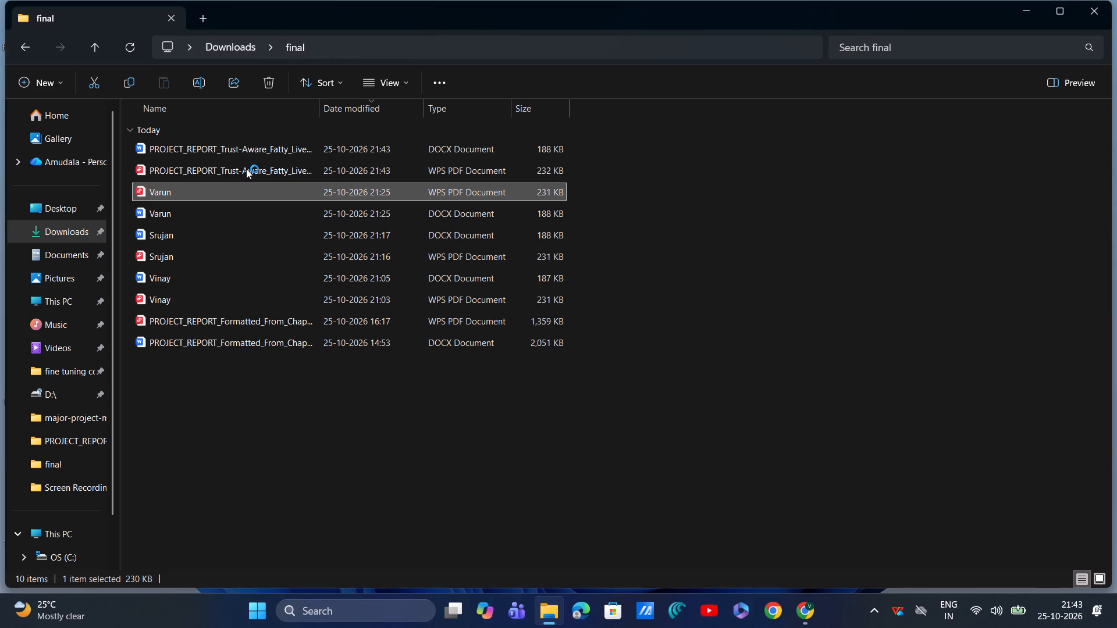
Delete the Vinay PDF from the final folder.
click(225, 194)
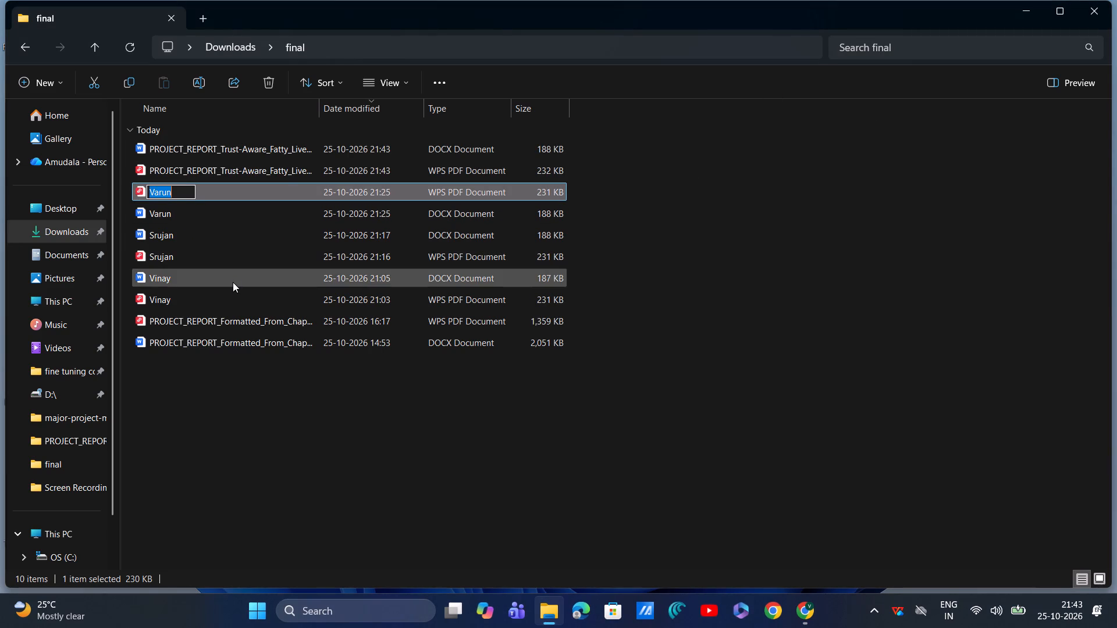
click(232, 300)
click(265, 80)
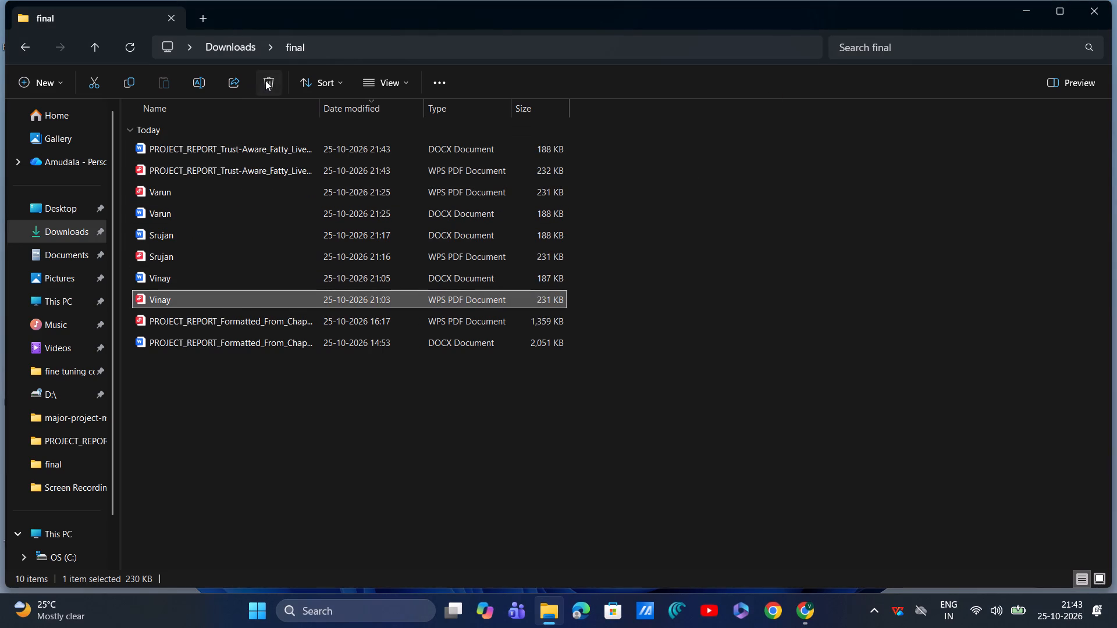
Open the Vinay Word document and enclose the cover page roll number in parentheses, keeping it on one line within its table cell.
double_click(237, 274)
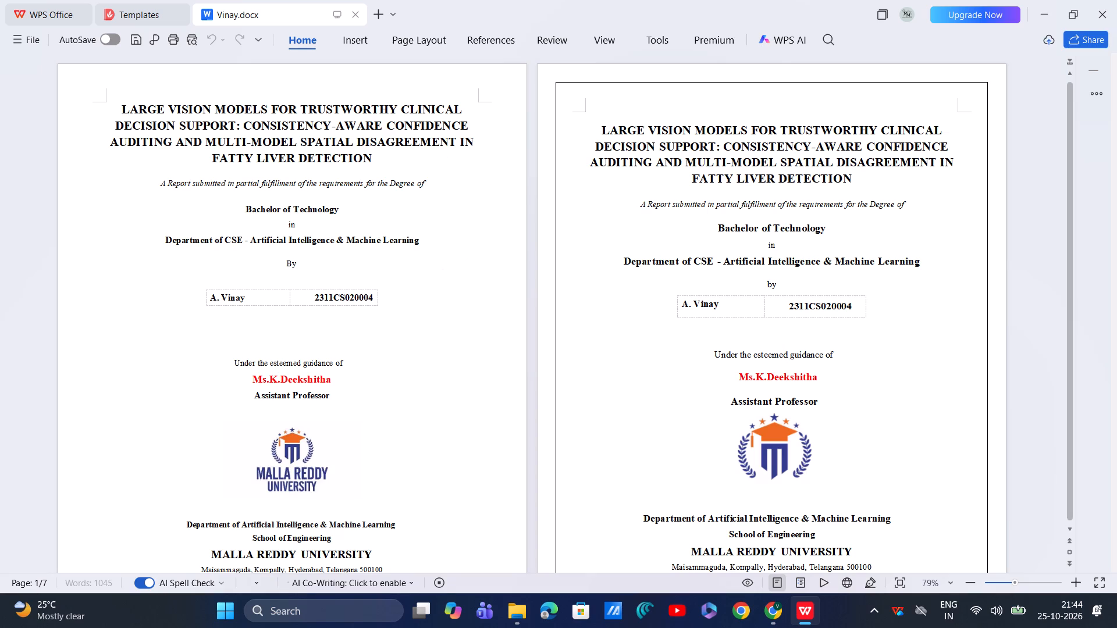
click(315, 297)
key(shift+parenleft)
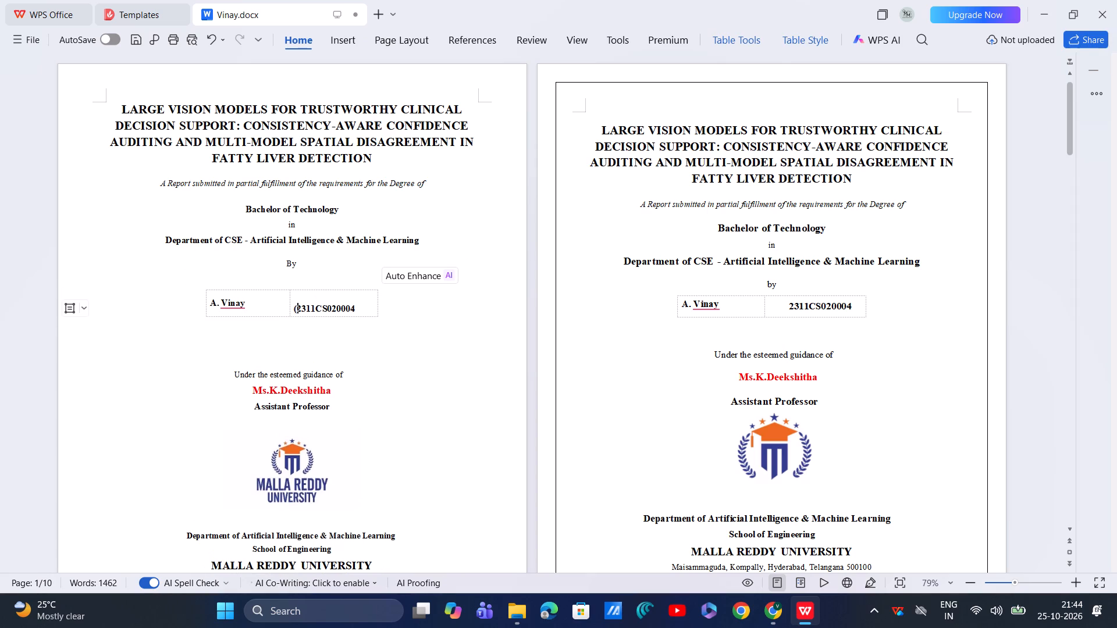
key(ctrl+z)
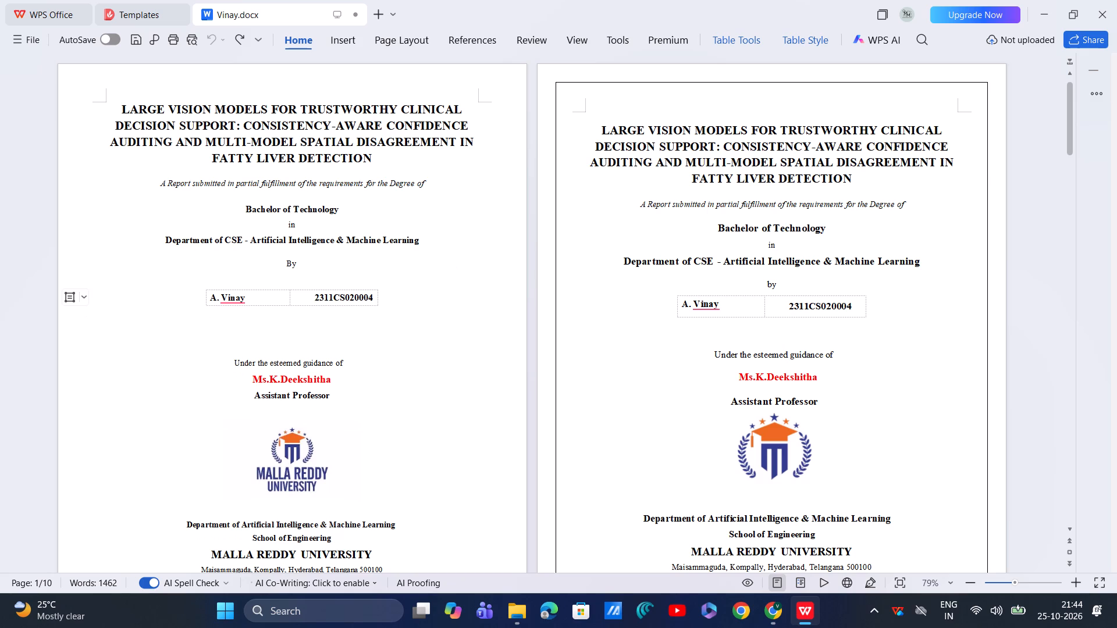
key(BackSpace)
key(BackSpace)
key(BackSpace)
key(shift+parenleft)
click(369, 297)
key(shift+parenright)
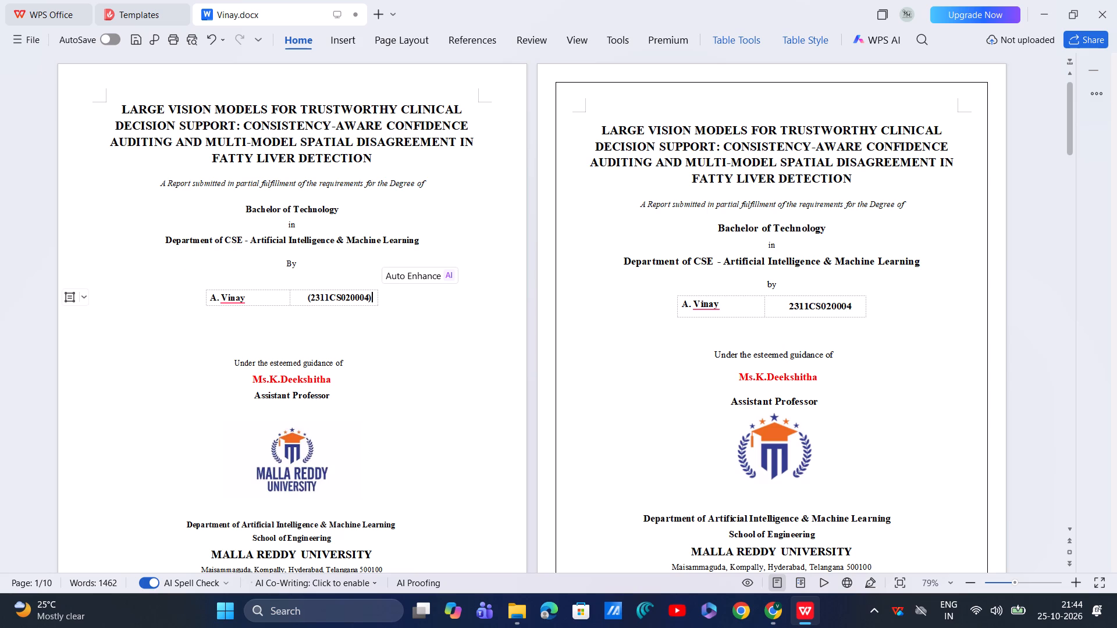
Enclose the roll number on the second page of the Vinay document in parentheses.
click(789, 305)
key(shift+parenleft)
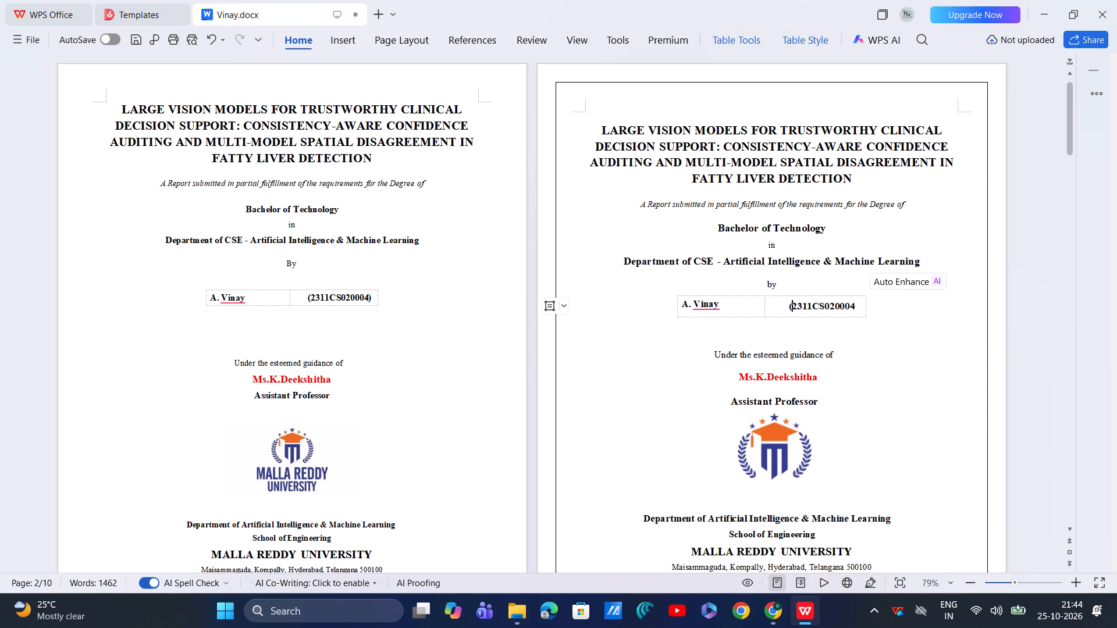
click(856, 305)
key(shift+parenright)
Export all 10 pages of the Vinay document as a standard-quality PDF to the source folder.
click(27, 42)
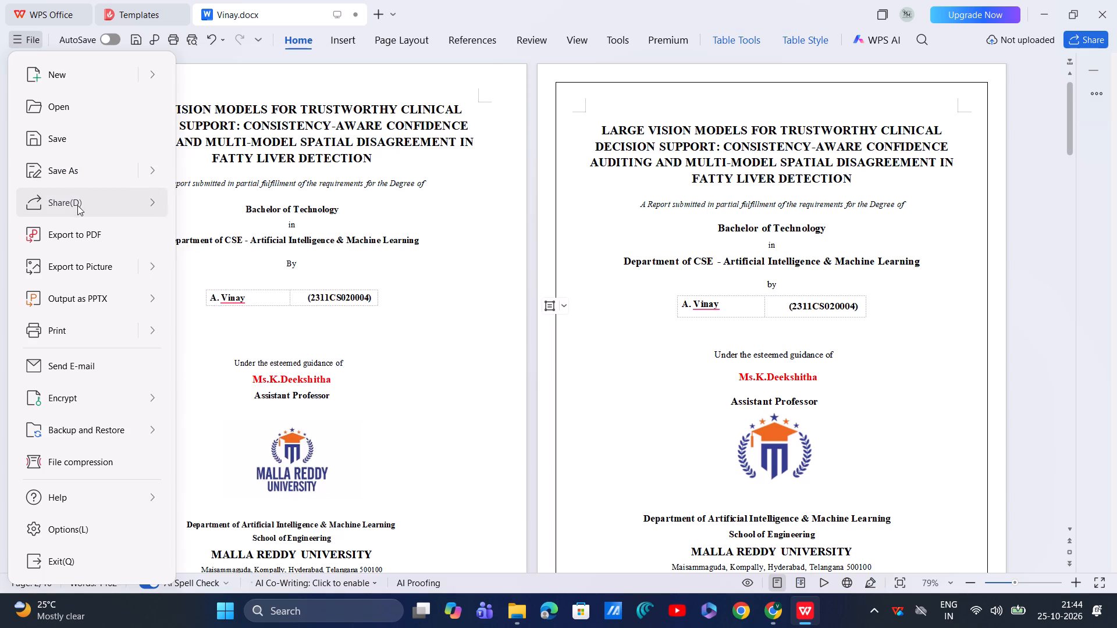
click(72, 239)
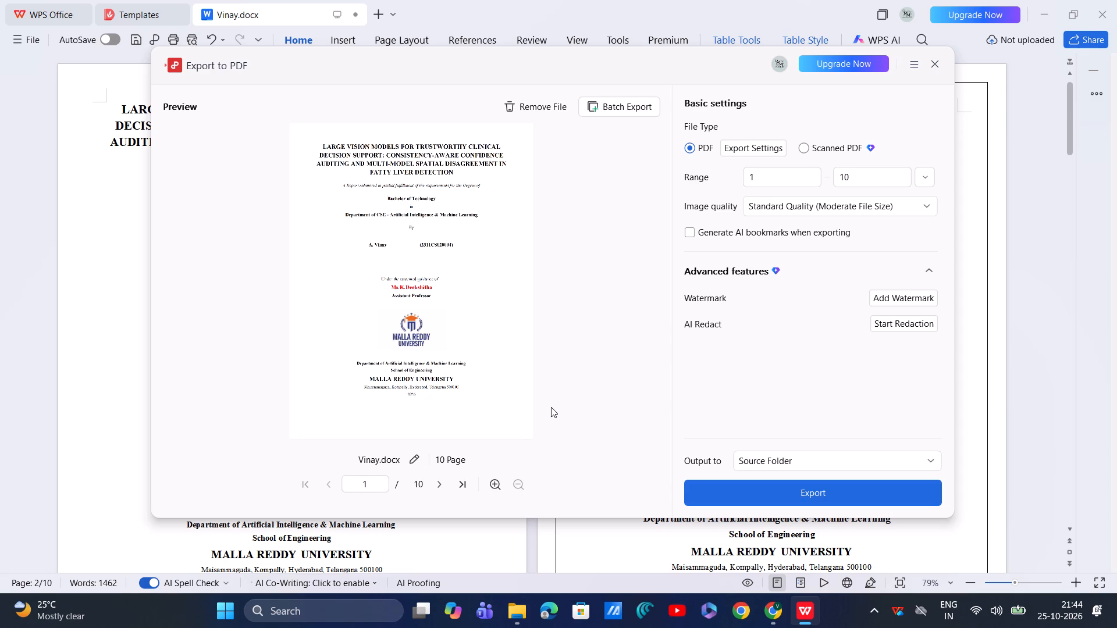
click(742, 498)
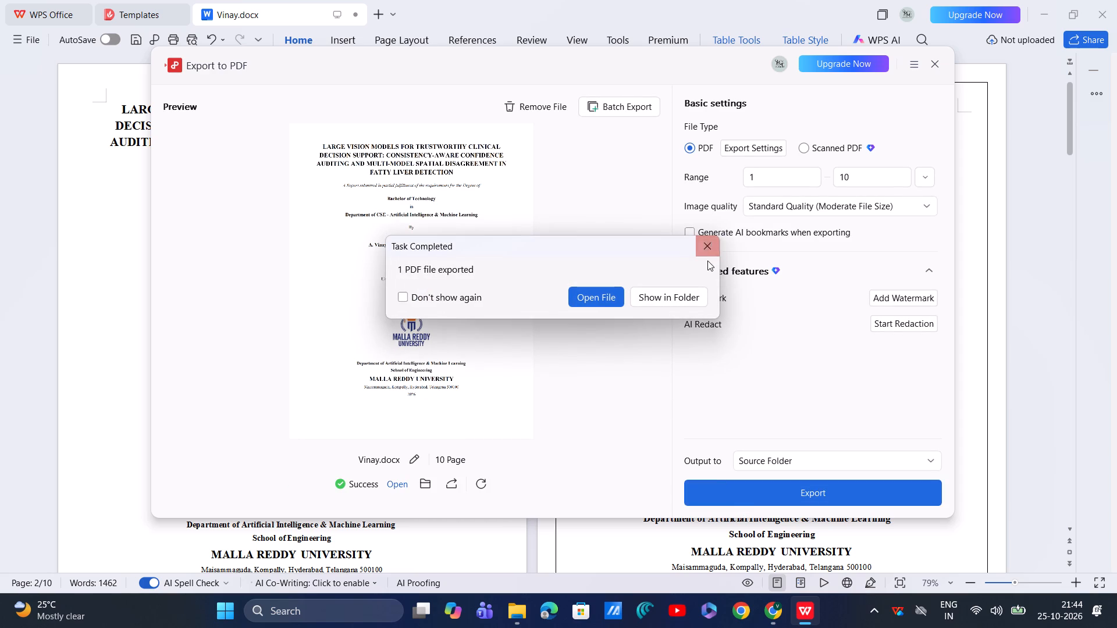
click(707, 248)
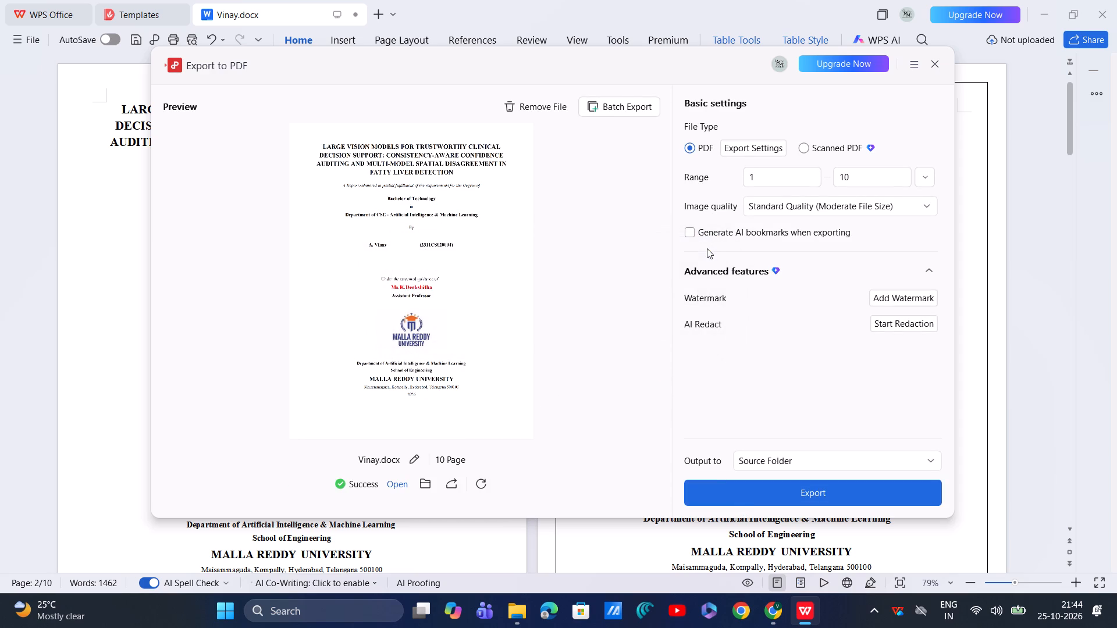
click(937, 65)
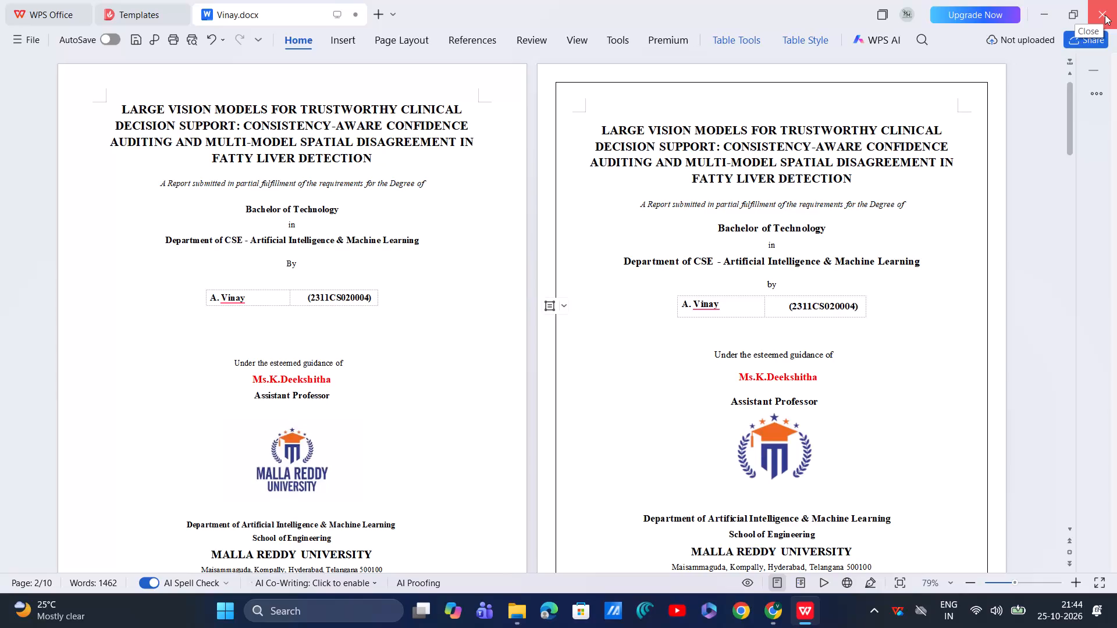
Close WPS Office, saving the changes to the Vinay document.
click(1105, 15)
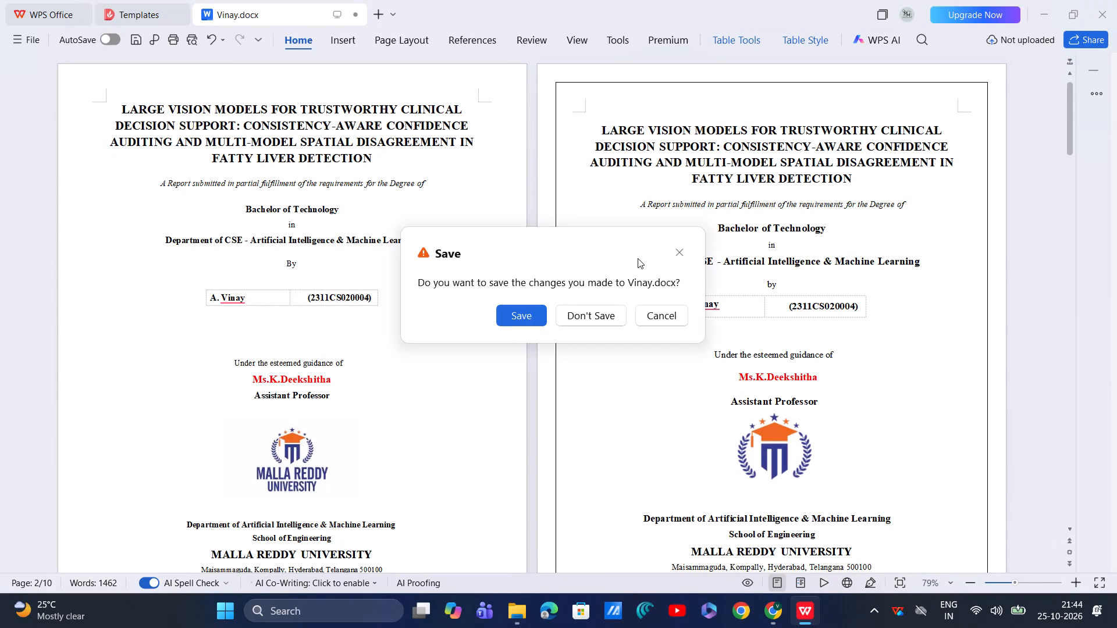
click(527, 308)
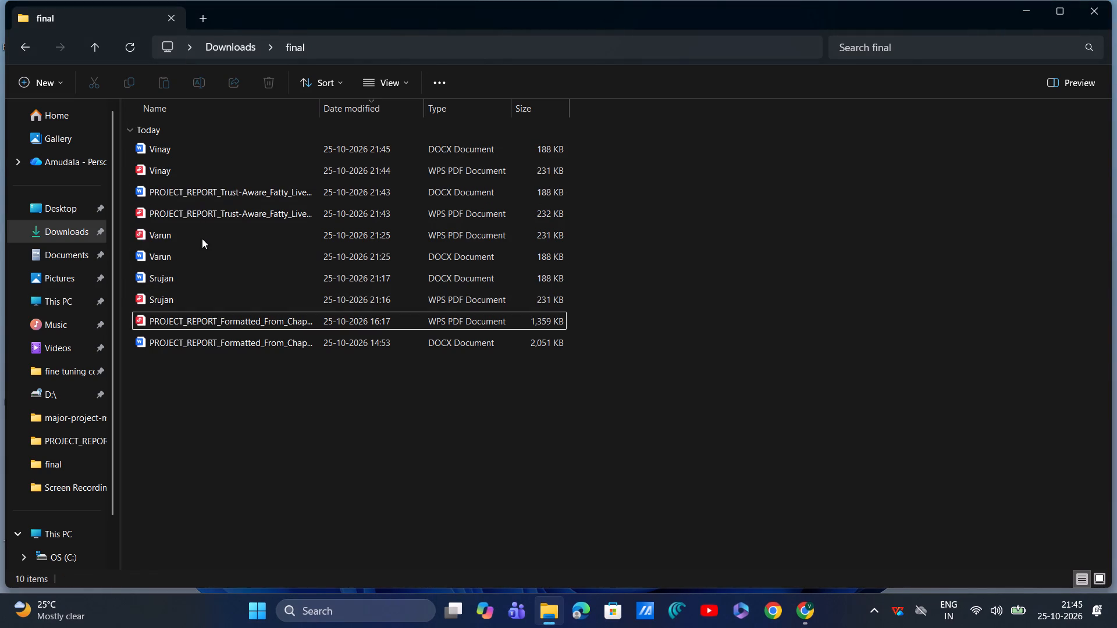
Delete the Varun PDF from the final folder.
click(202, 242)
click(272, 87)
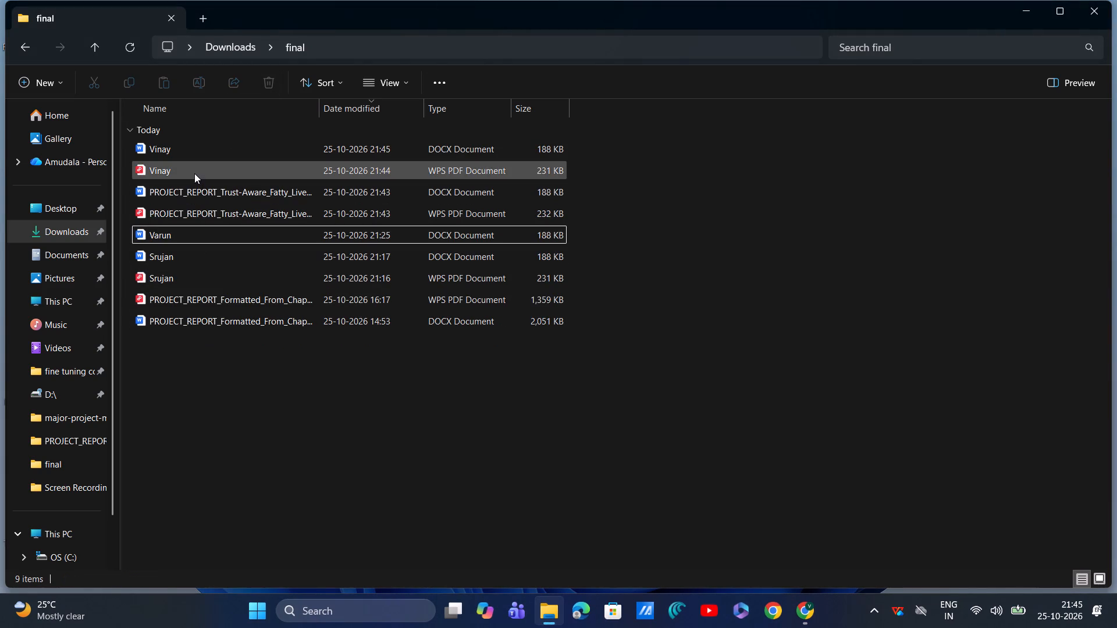
Open the Varun Word document and enclose the cover page roll number in parentheses, trimming a leading space to keep it on one line.
double_click(189, 232)
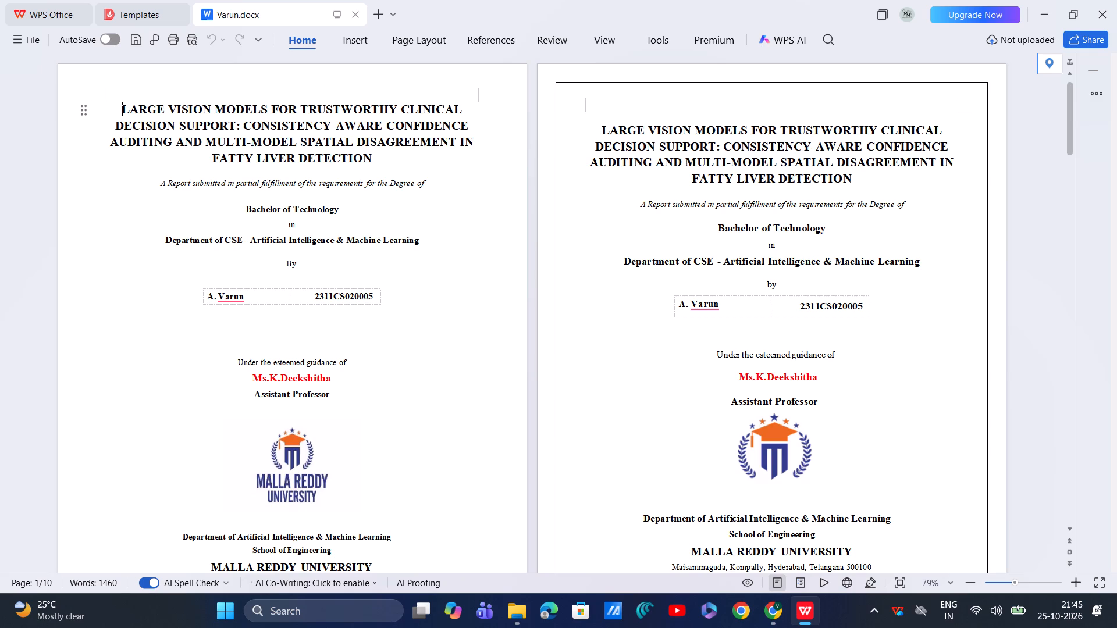
click(315, 295)
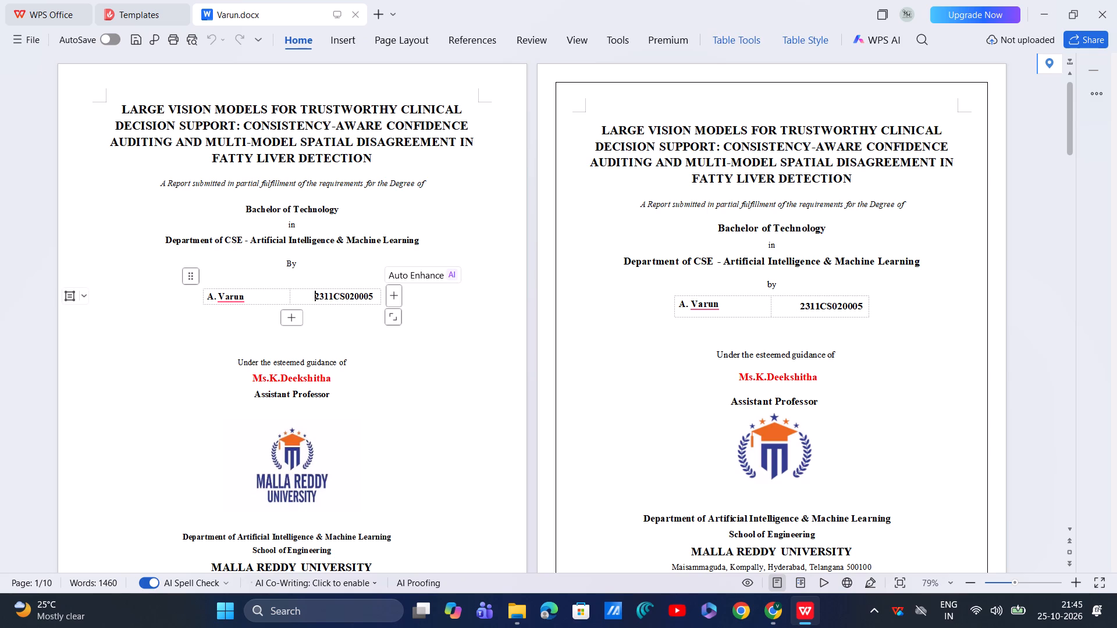
key(shift+parenleft)
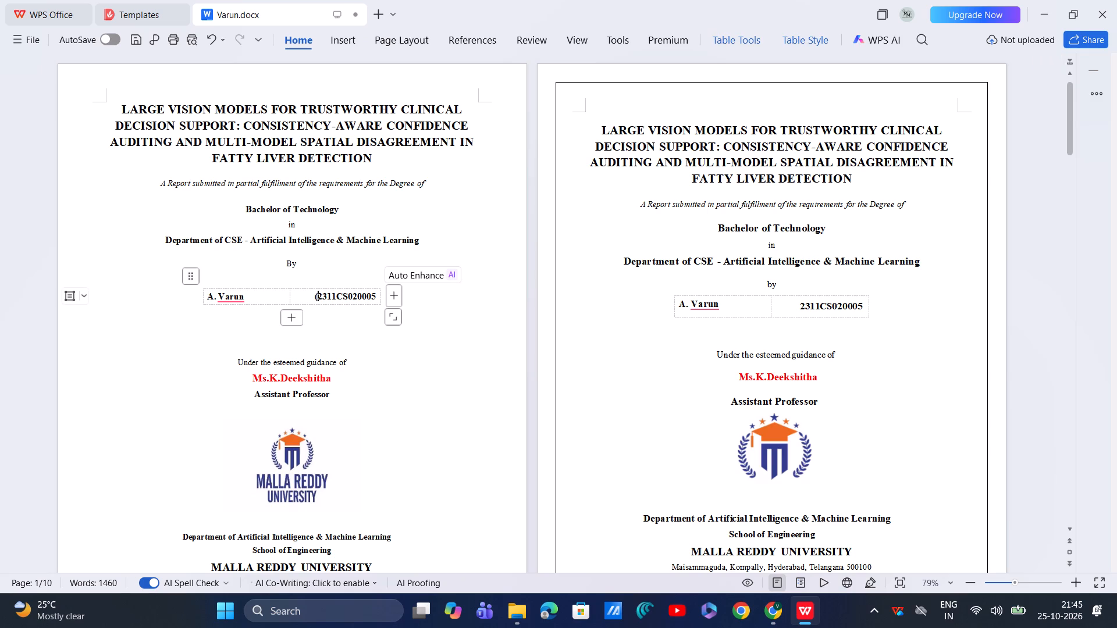
click(376, 297)
key(shift+parenright)
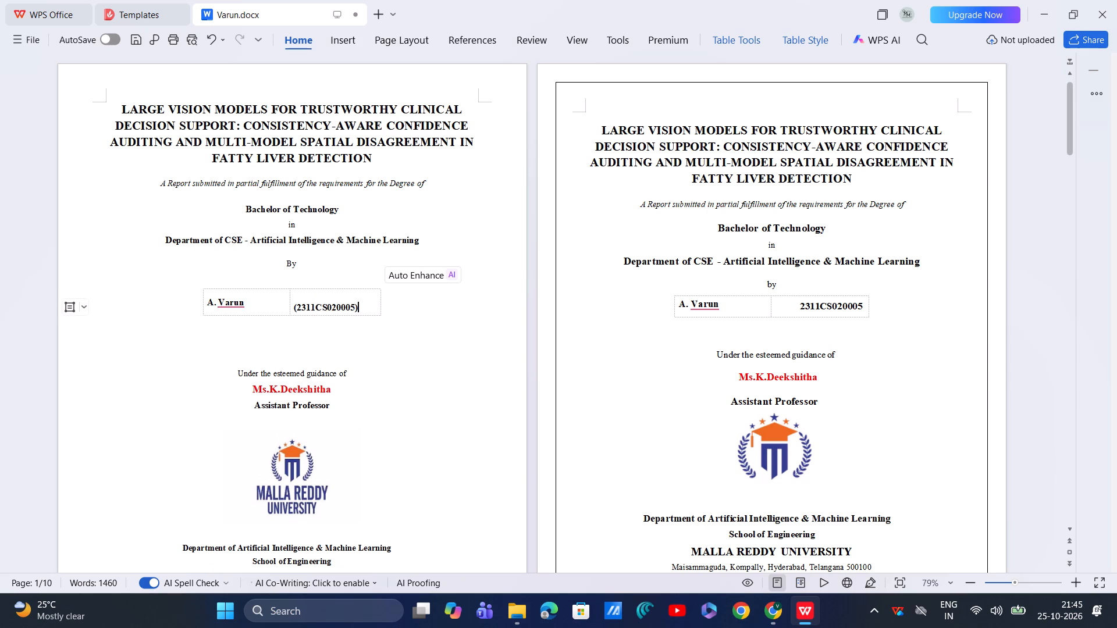
key(BackSpace)
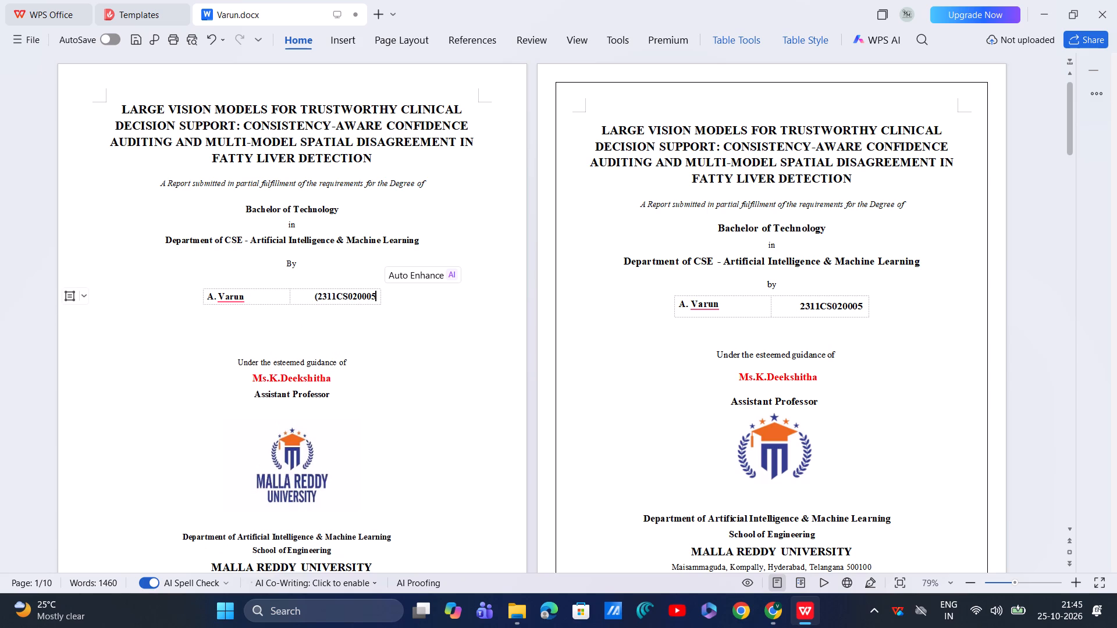
key(Left)
key(Left)
key(Left)
key(Left)
key(Left)
key(Left)
key(Left)
key(Left)
key(Left)
key(Left)
key(Left)
key(Left)
key(Left)
key(BackSpace)
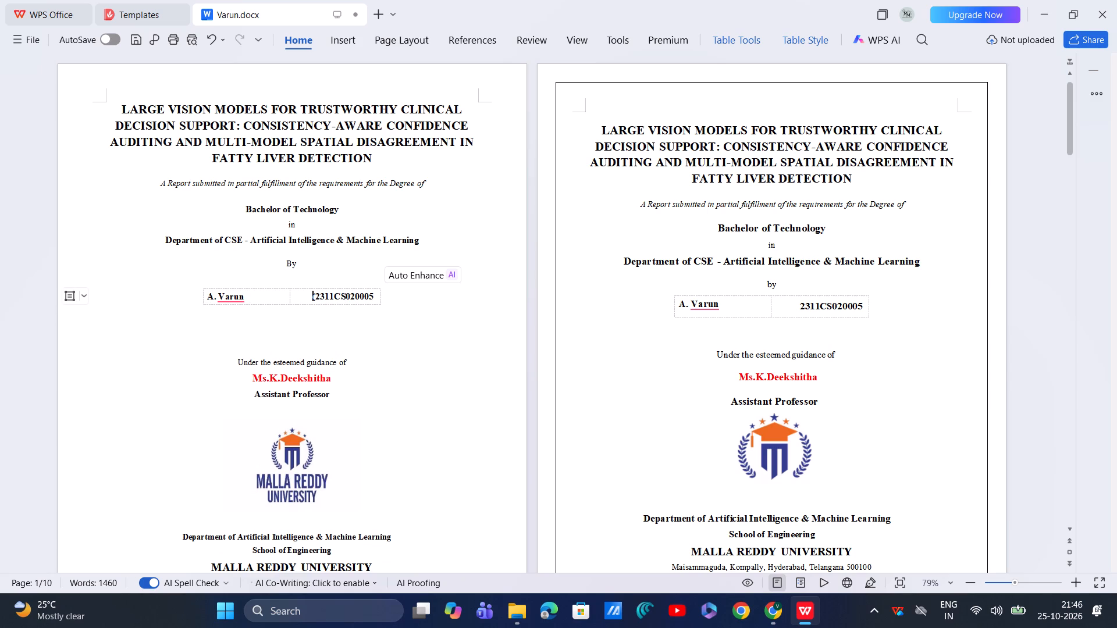
key(Right)
key(Right)
key(Right)
key(Right)
key(Right)
key(Right)
key(Right)
key(Right)
key(Right)
key(Right)
key(Right)
key(Right)
key(Right)
key(shift+parenright)
Enclose the roll number on the Varun document's second page in parentheses, reducing the leading spacing so it stays on one line in its cell.
click(803, 306)
key(Left)
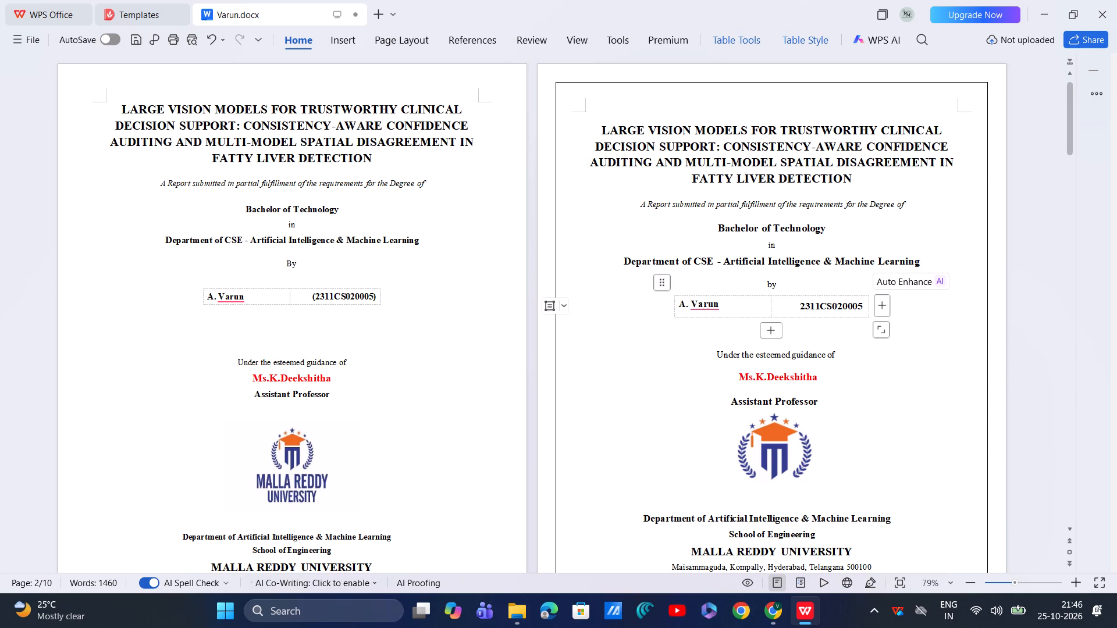
key(shift+parenleft)
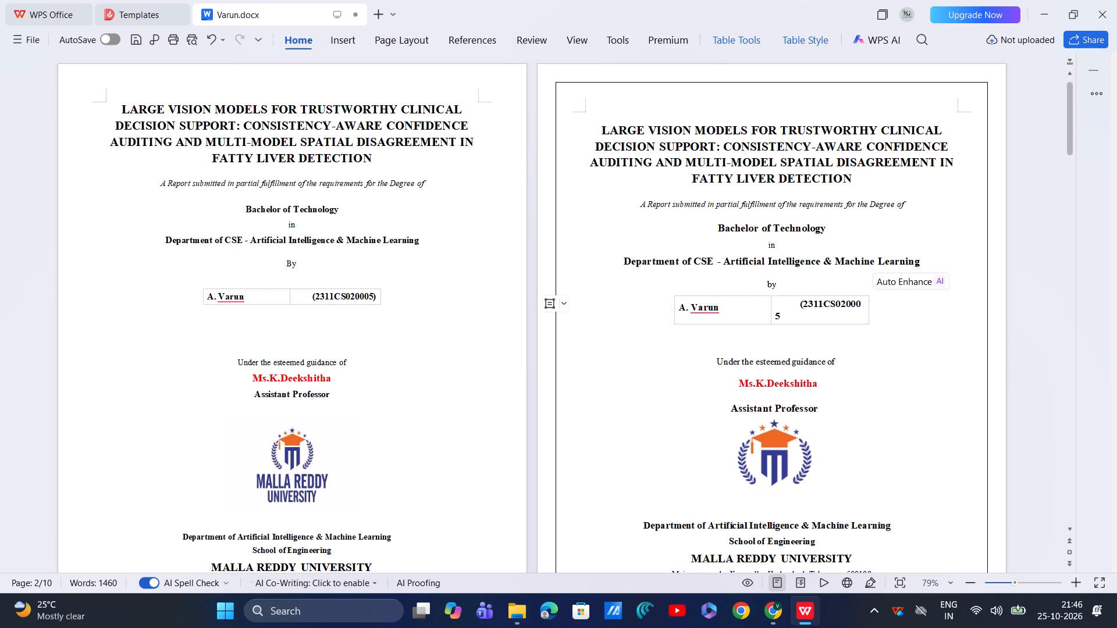
key(BackSpace)
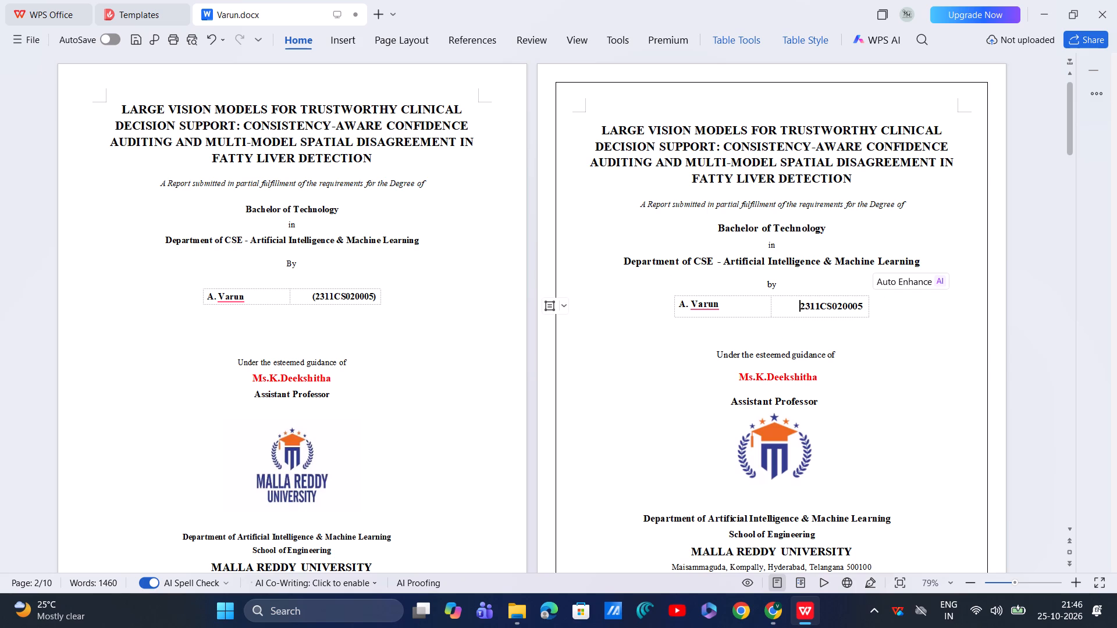
key(BackSpace)
key(space)
key(space)
key(space)
key(space)
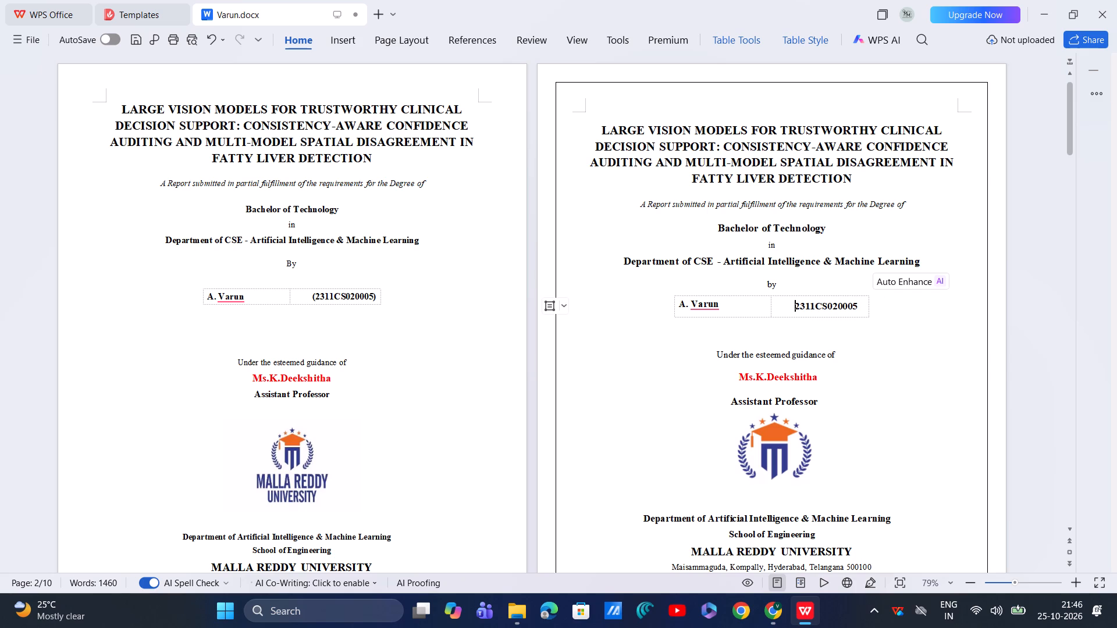
key(shift+parenleft)
key(Right)
key(Right)
key(Right)
key(Right)
key(Right)
key(Right)
key(Right)
key(Right)
key(Right)
key(Right)
key(Right)
key(Right)
key(shift+parenright)
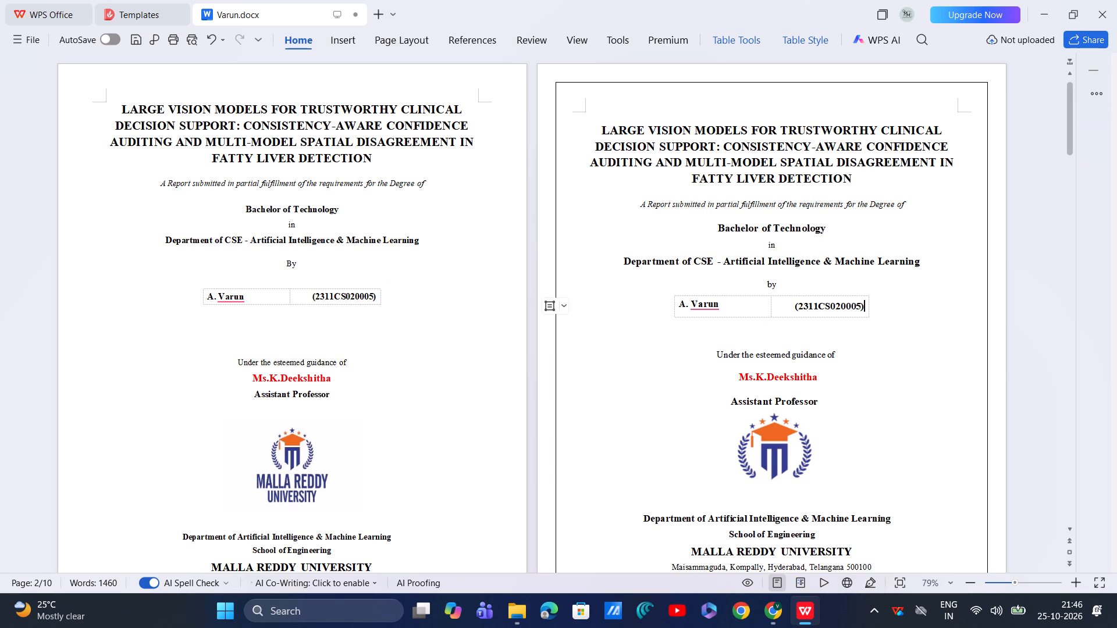
Export all 10 pages of the Varun document as a standard-quality PDF to the source folder.
click(25, 47)
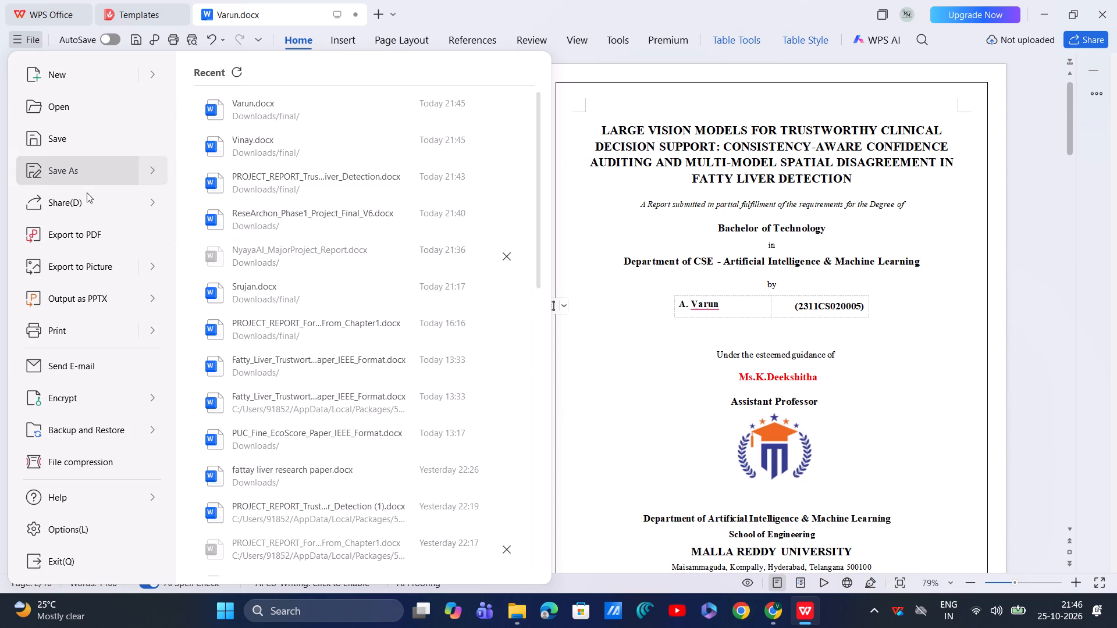
click(91, 238)
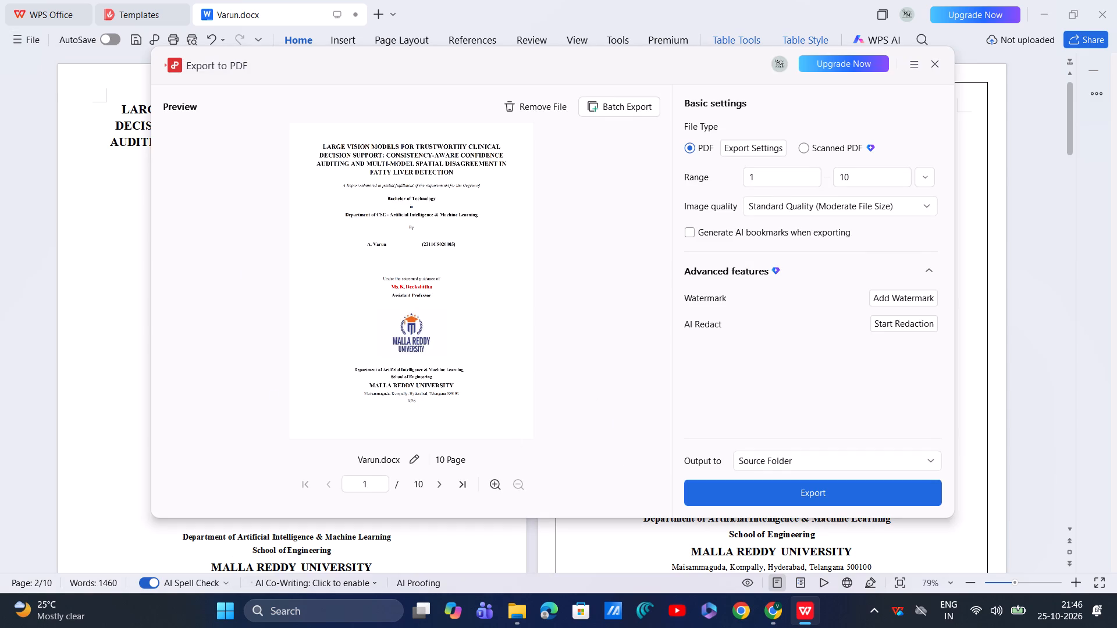
click(742, 497)
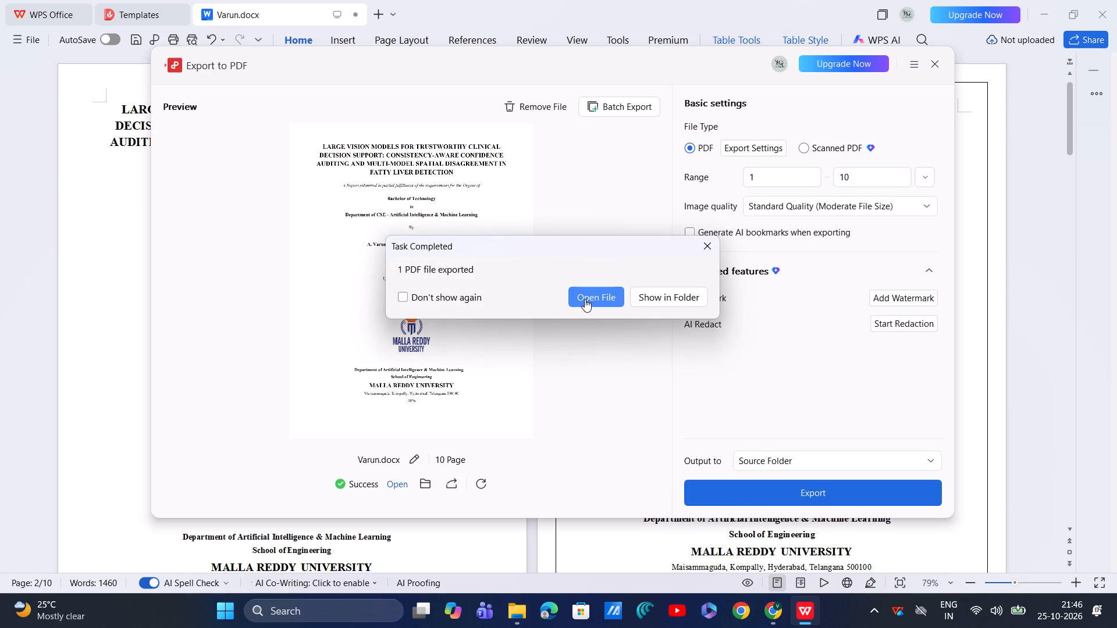
click(705, 241)
click(938, 62)
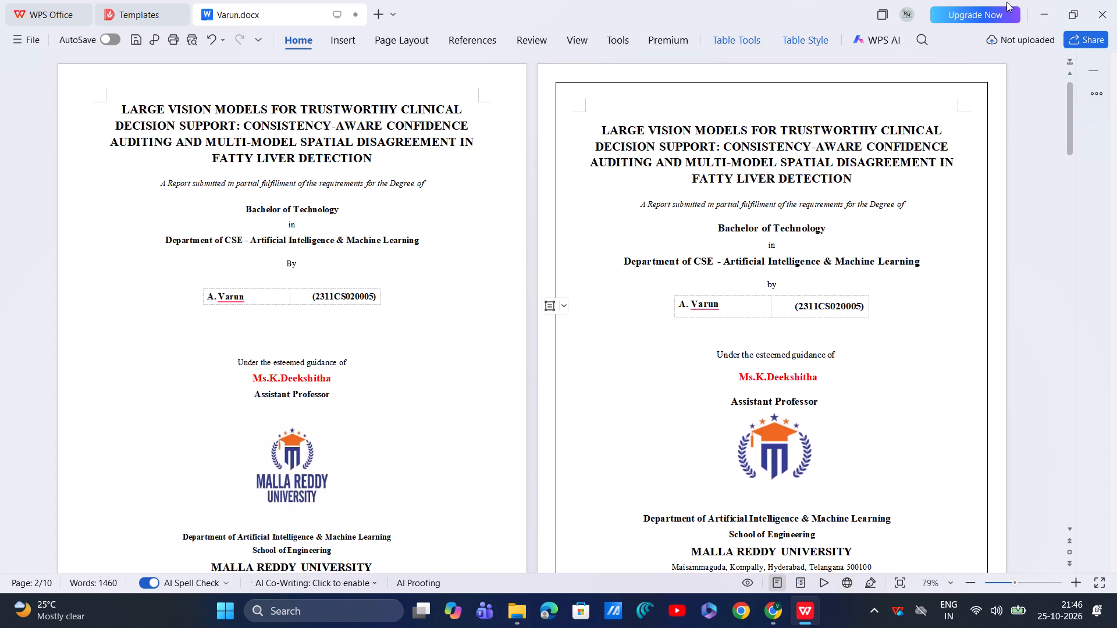
Close WPS Office, saving the changes to the Varun document.
click(1100, 16)
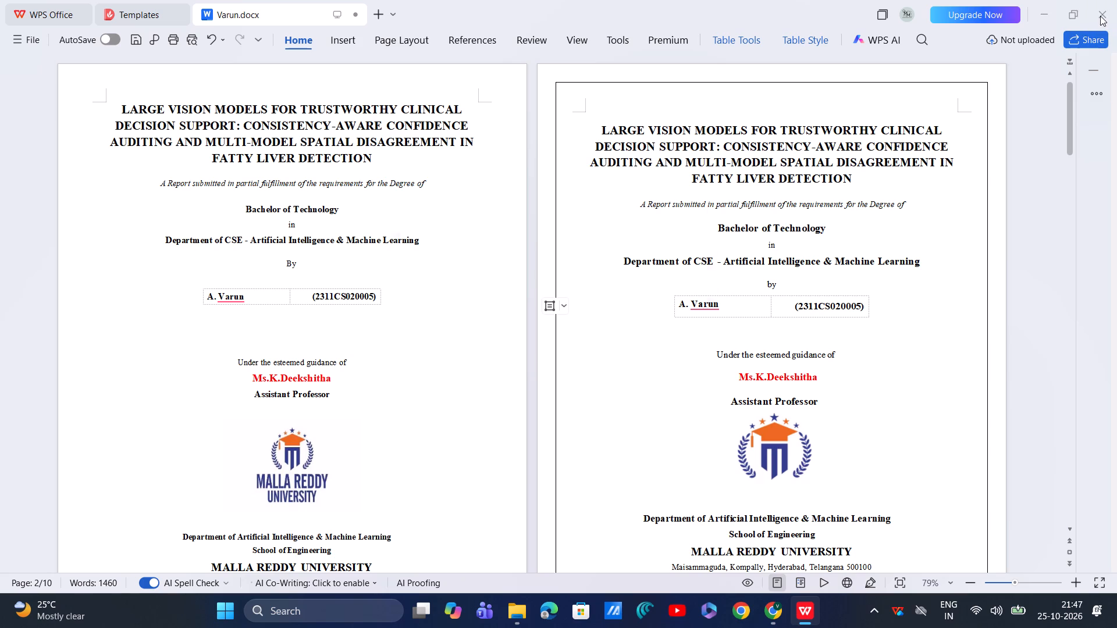
click(517, 313)
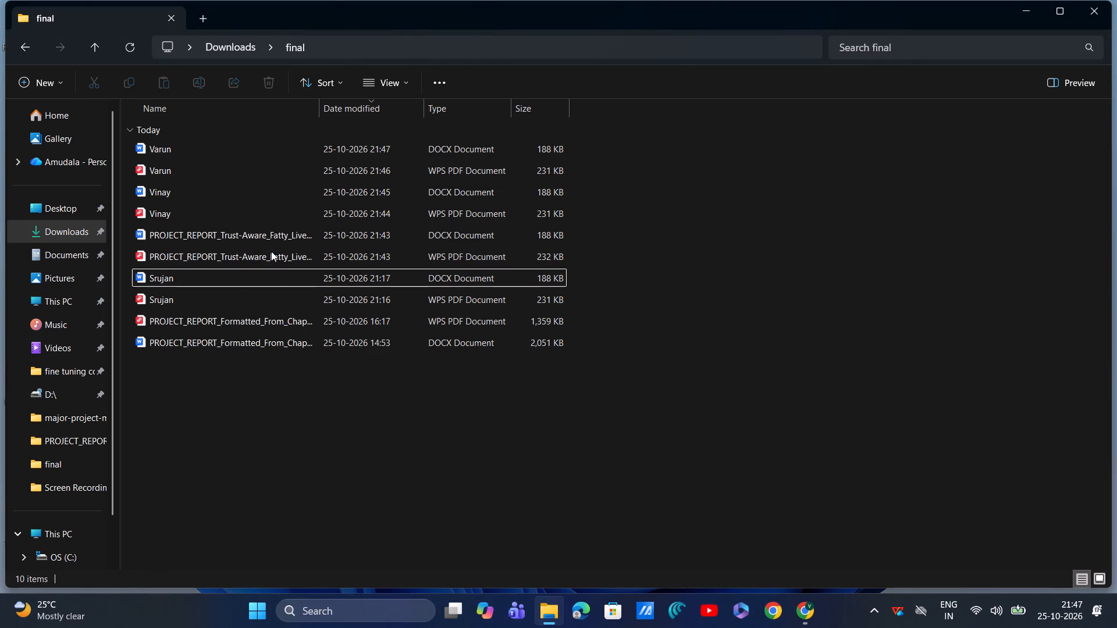
click(1093, 18)
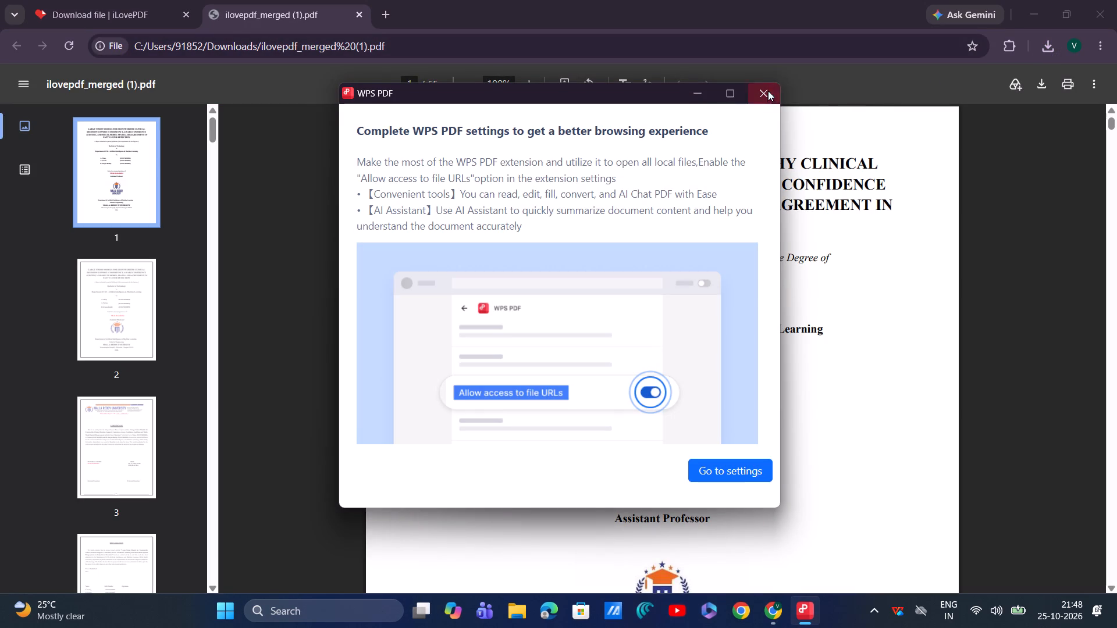
click(766, 97)
scroll(720, 381, down, 2)
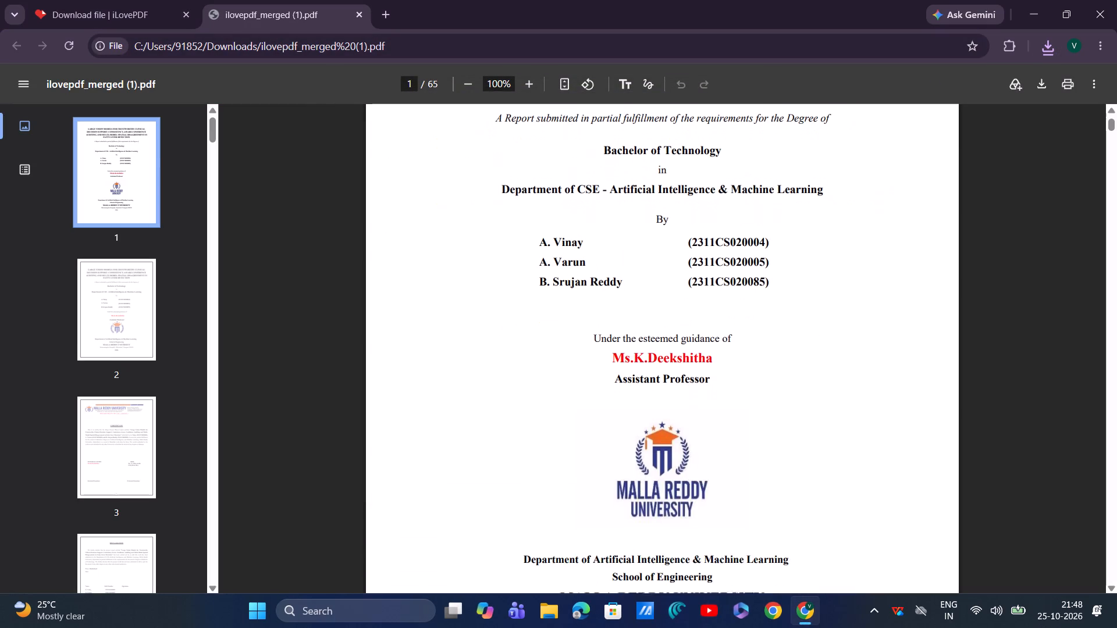
scroll(720, 381, down, 8)
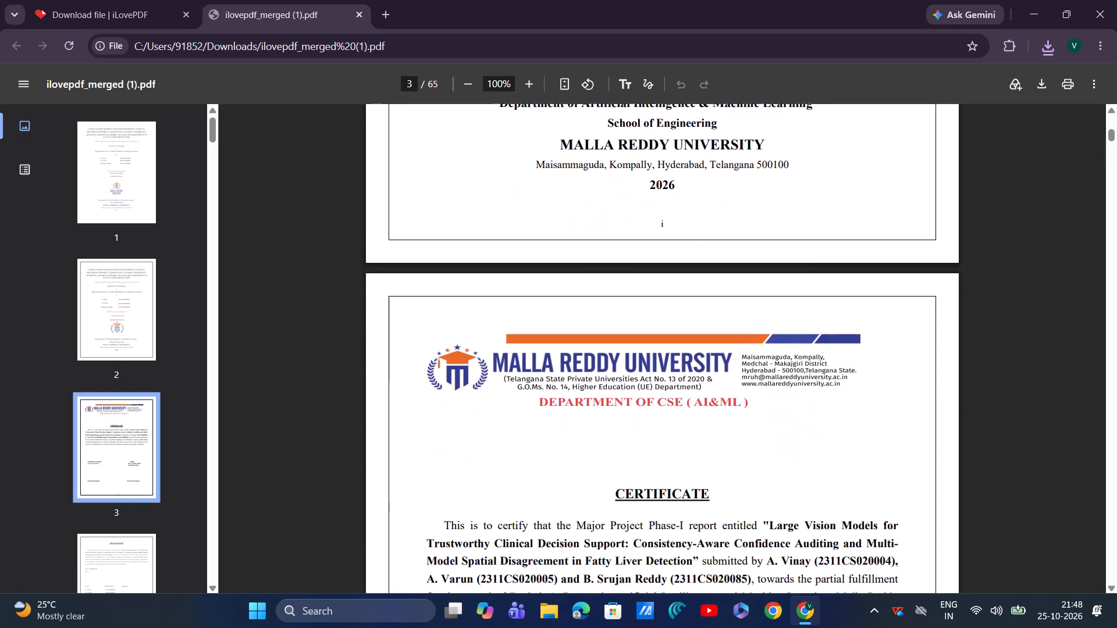
scroll(720, 381, down, 7)
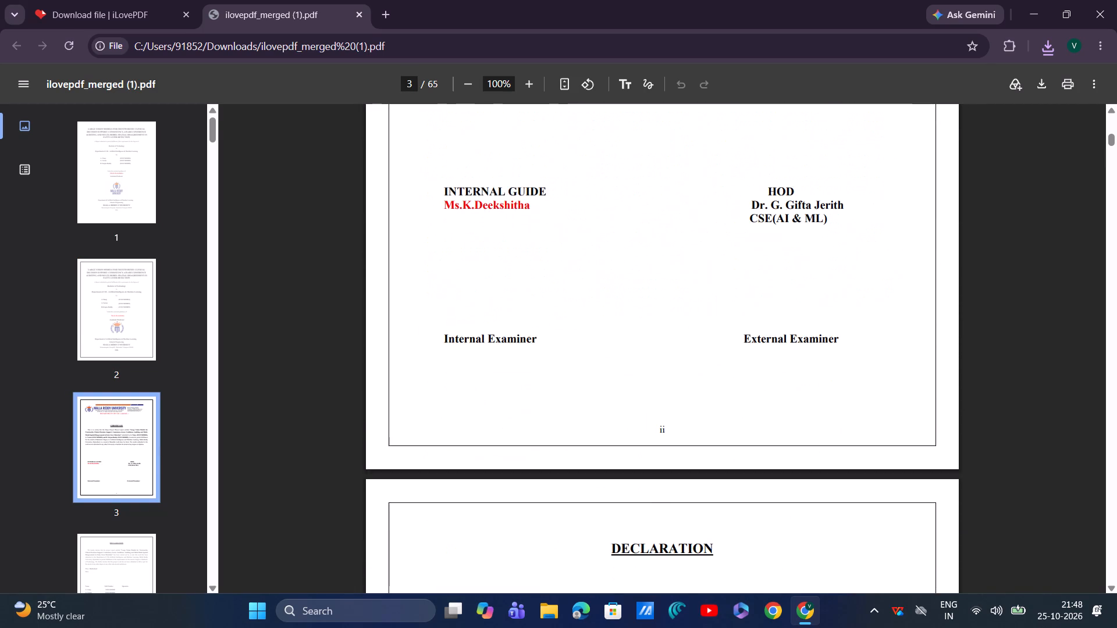
scroll(720, 381, down, 6)
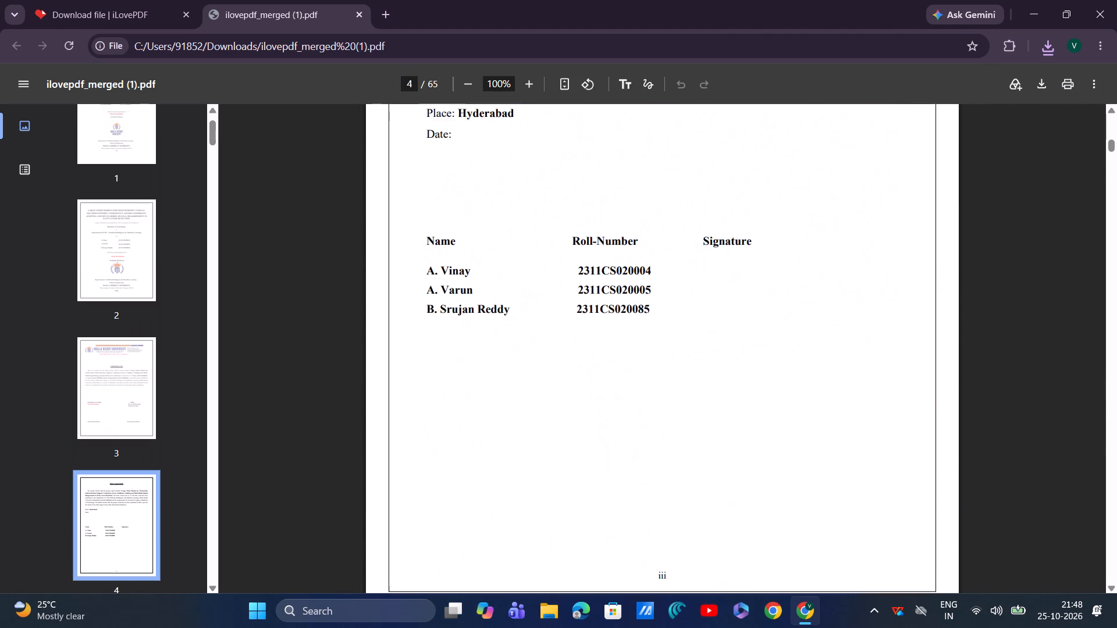
scroll(720, 381, down, 1)
scroll(720, 381, up, 4)
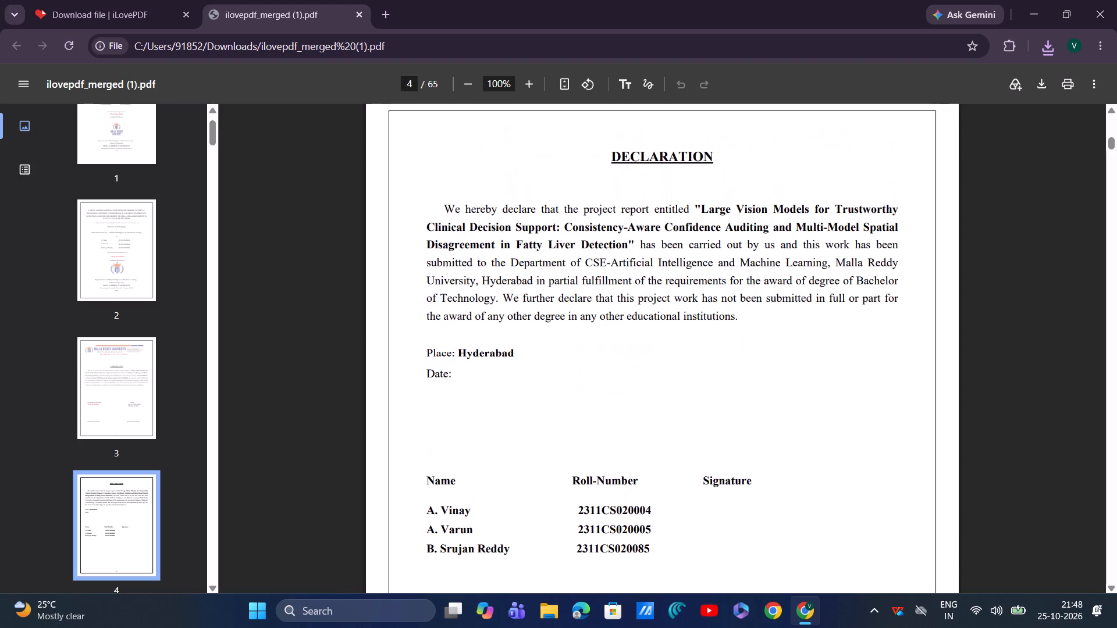
scroll(720, 381, down, 4)
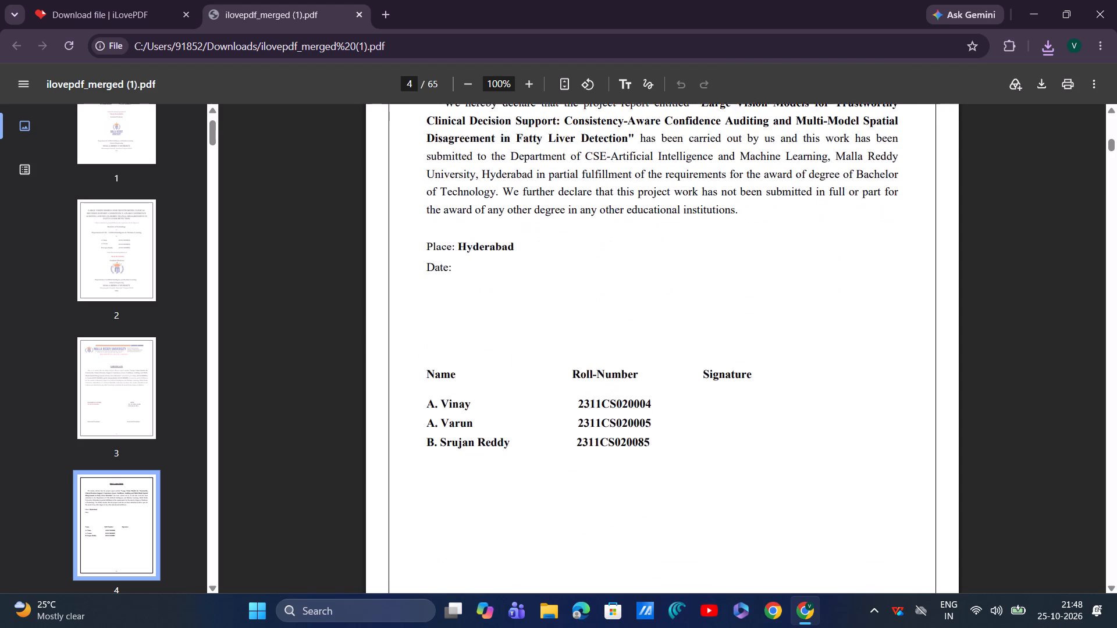
scroll(720, 381, down, 7)
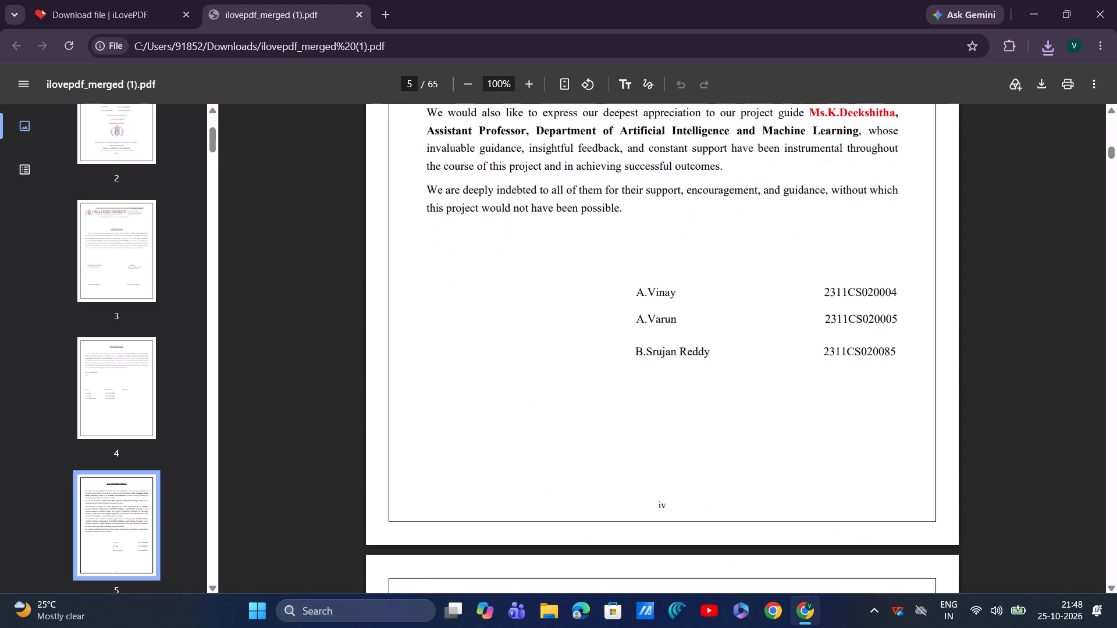
scroll(720, 381, down, 5)
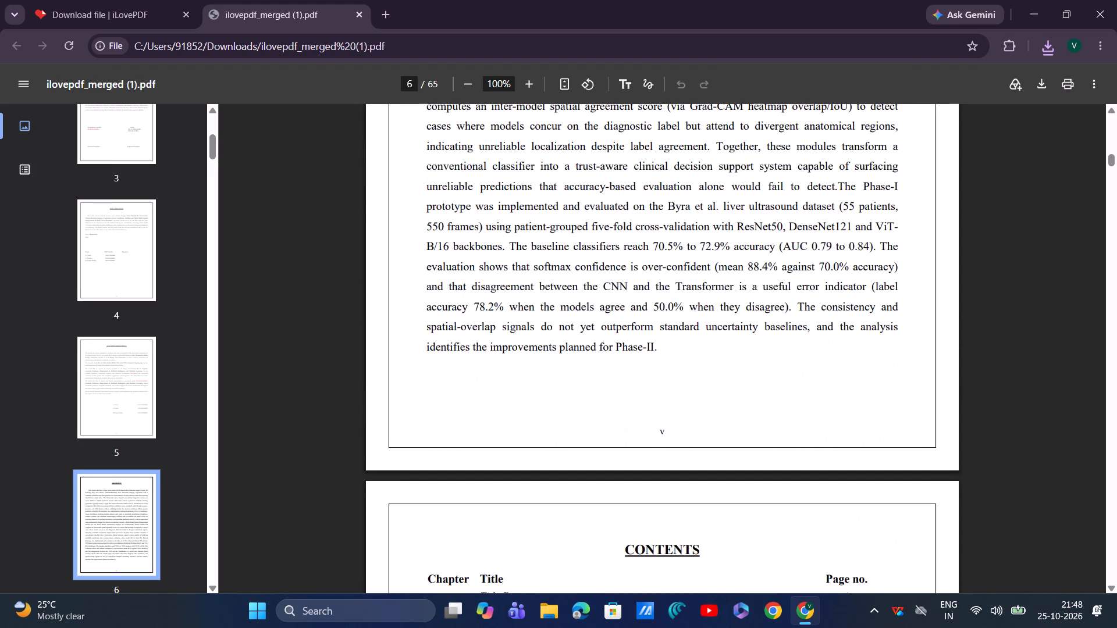
scroll(720, 381, down, 4)
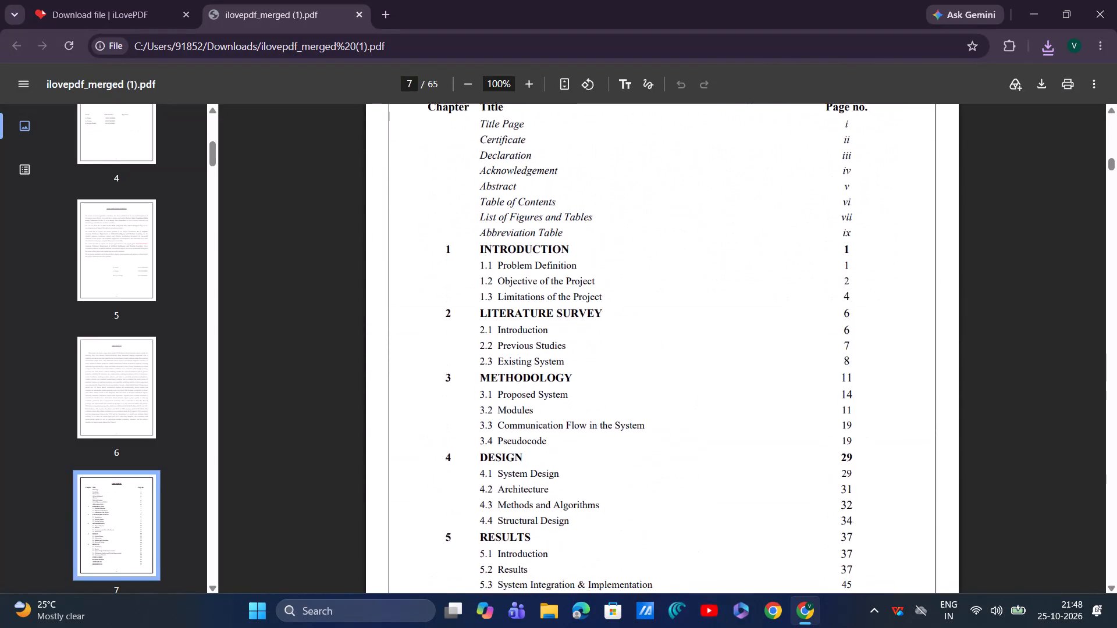
scroll(720, 381, down, 2)
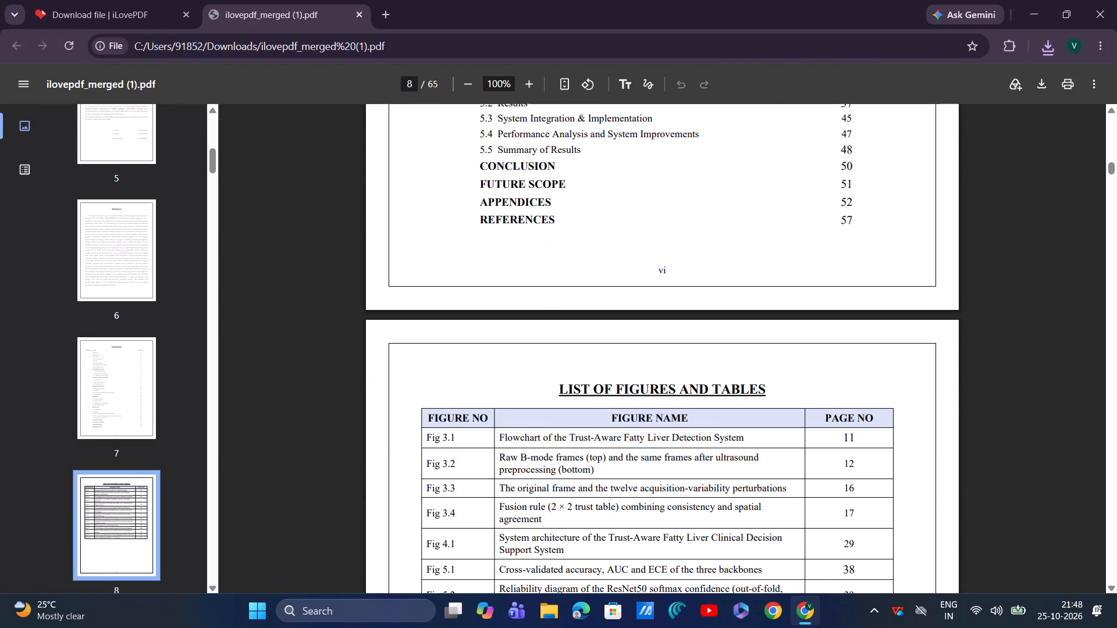
Examine the merged report's Chapter 1 pages, checking the layout of the numbered objectives and the Limitations of the Project section.
scroll(720, 381, down, 10)
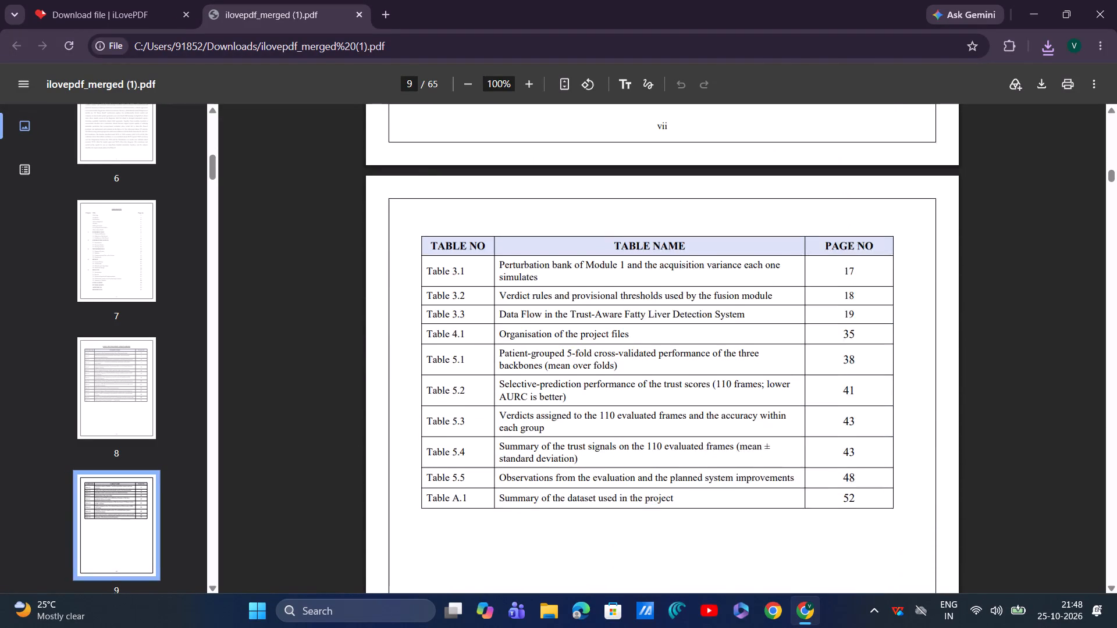
scroll(720, 381, down, 11)
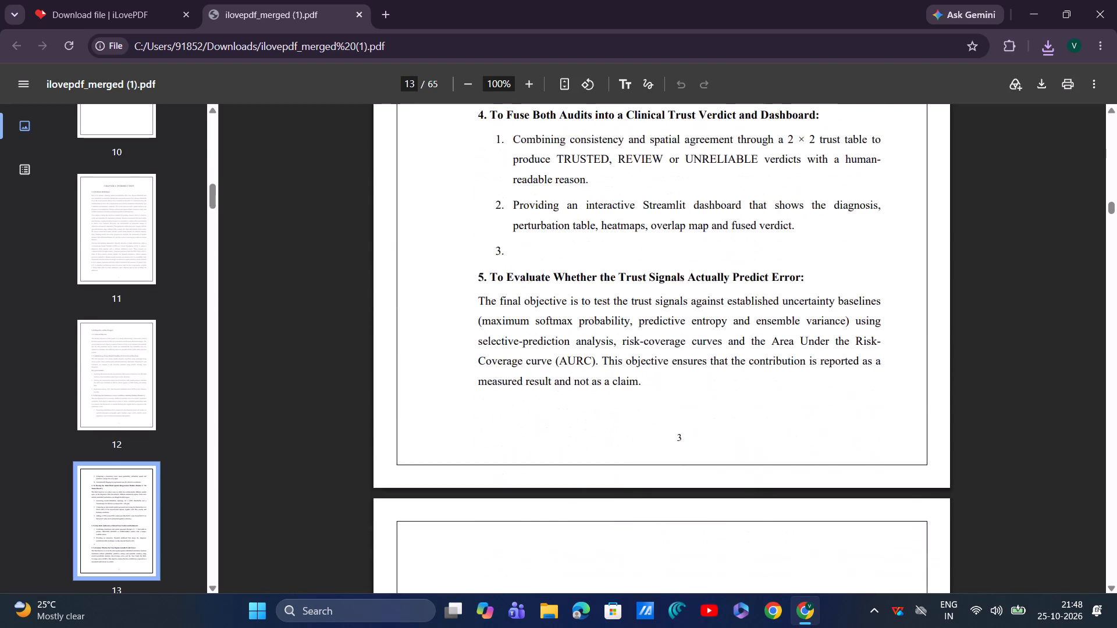
scroll(720, 381, down, 6)
scroll(720, 381, up, 3)
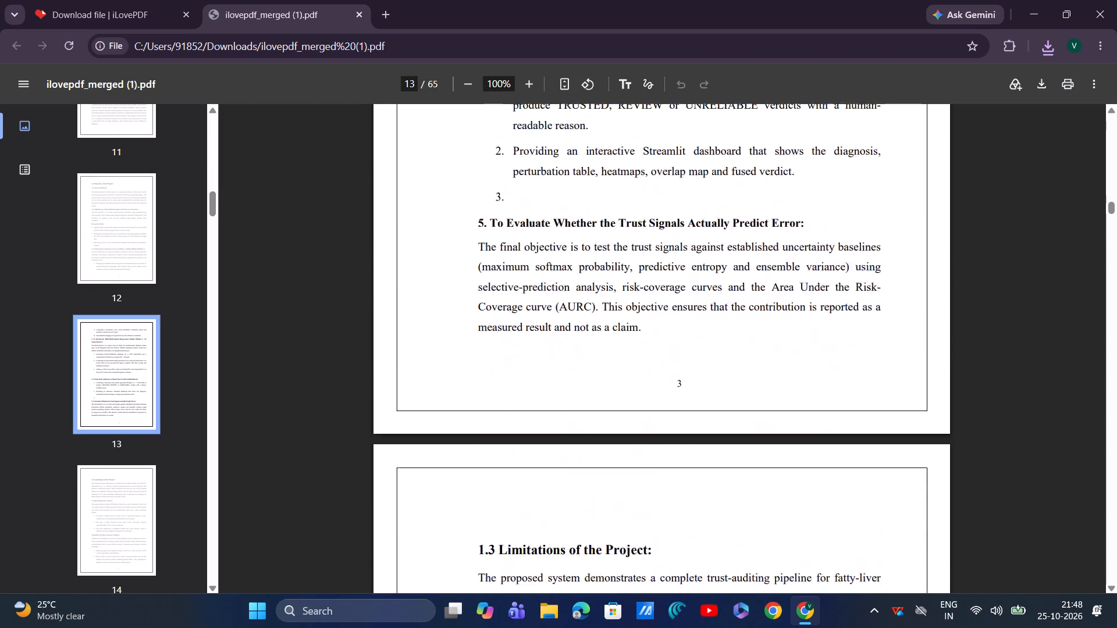
scroll(720, 381, up, 2)
scroll(720, 381, down, 5)
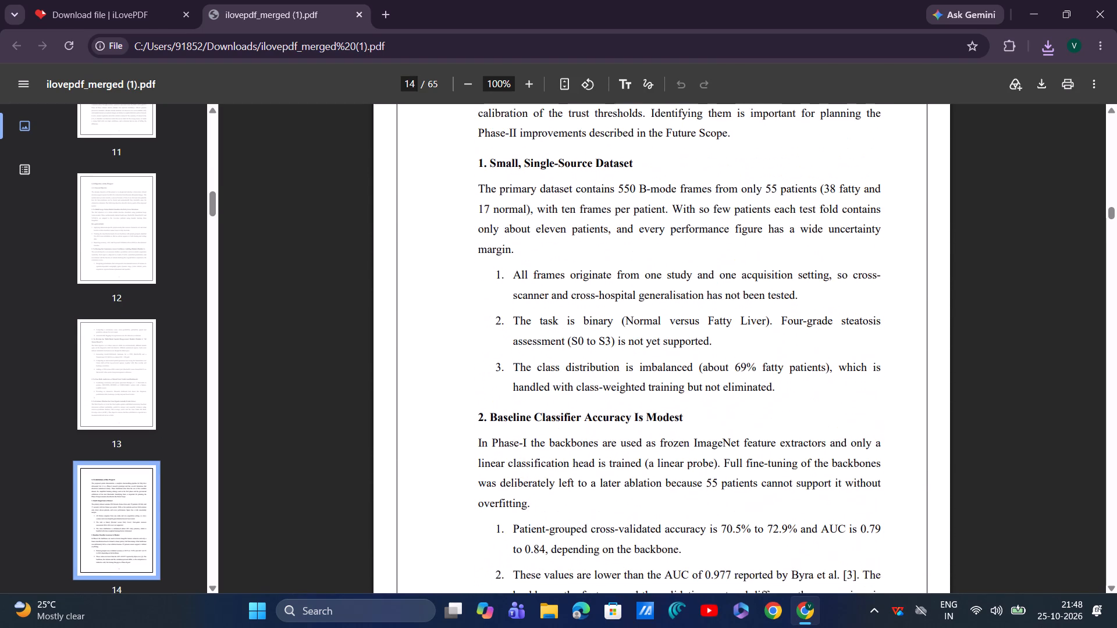
scroll(720, 381, down, 3)
scroll(720, 381, up, 2)
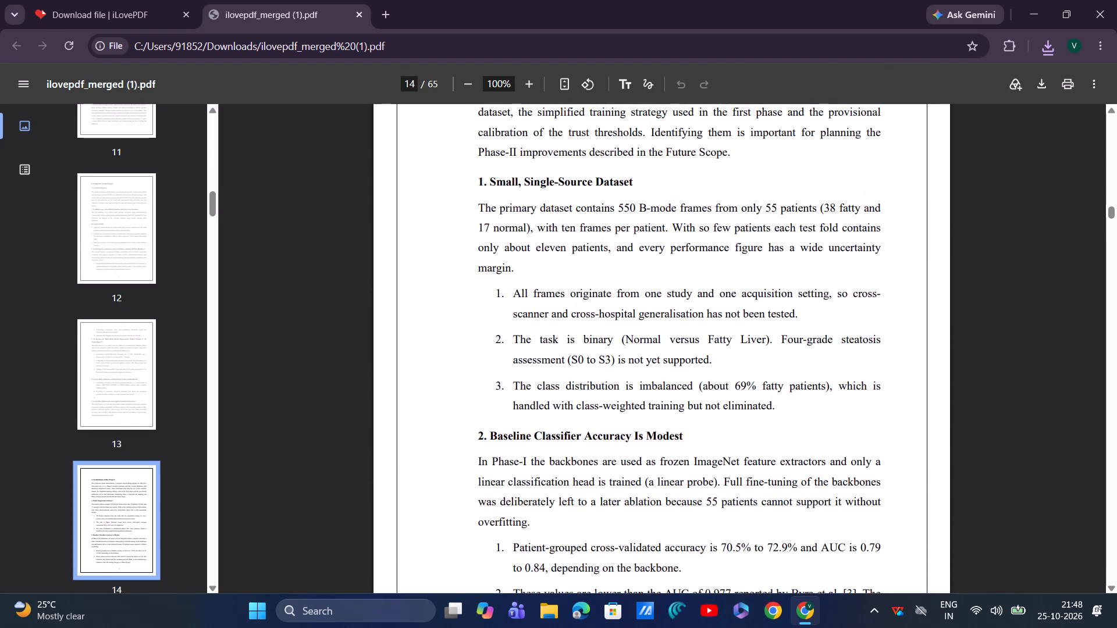
scroll(720, 381, up, 3)
scroll(720, 381, down, 1)
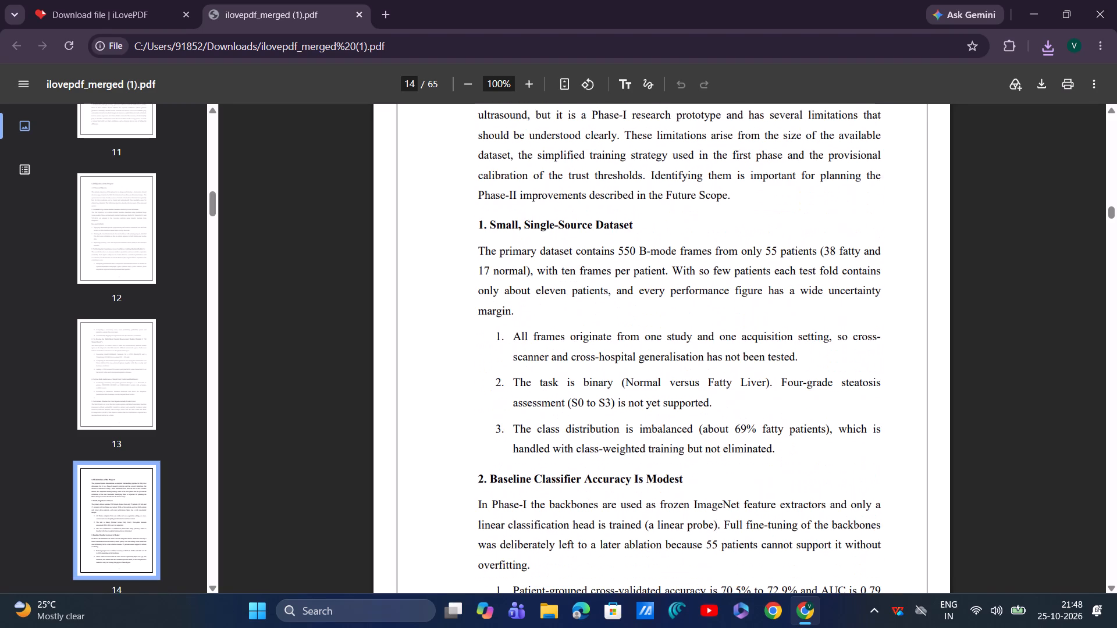
scroll(720, 381, down, 1)
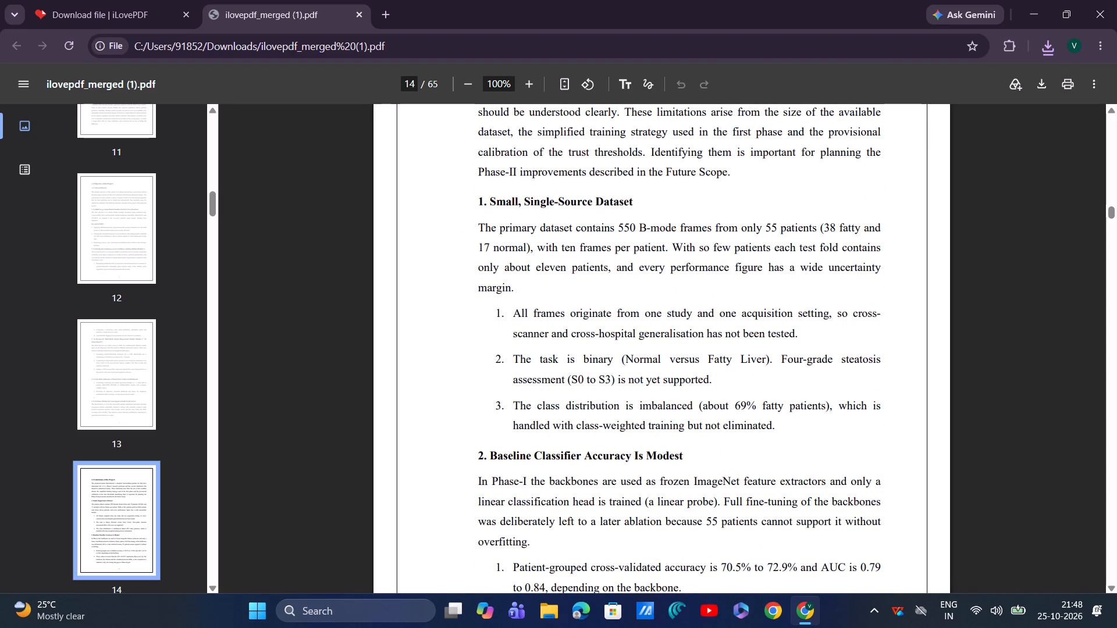
click(481, 306)
click(479, 232)
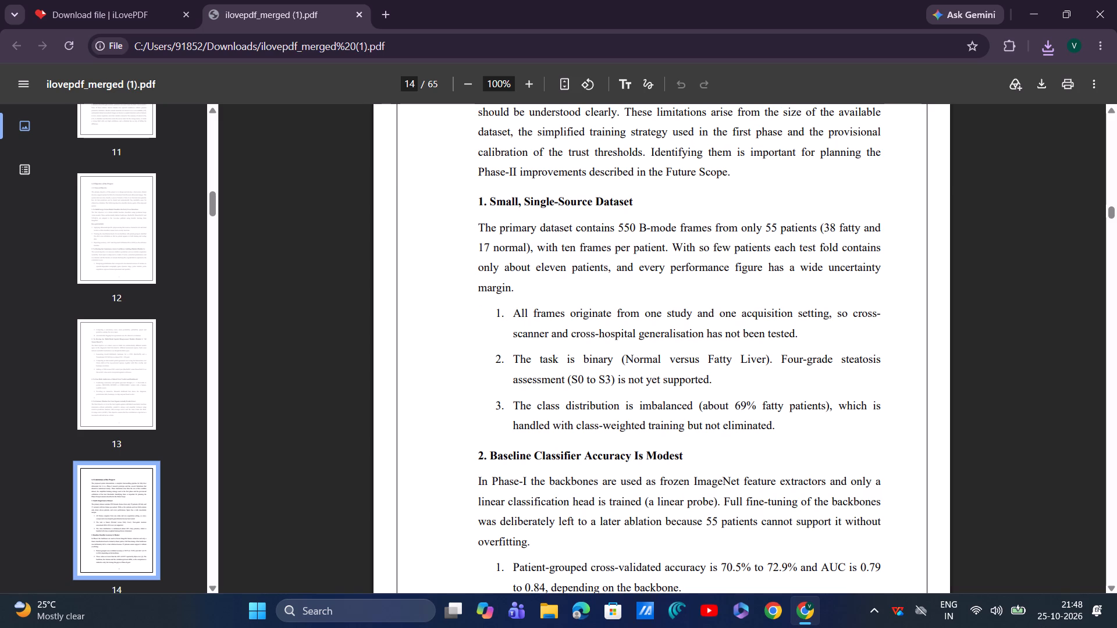
click(480, 299)
click(476, 291)
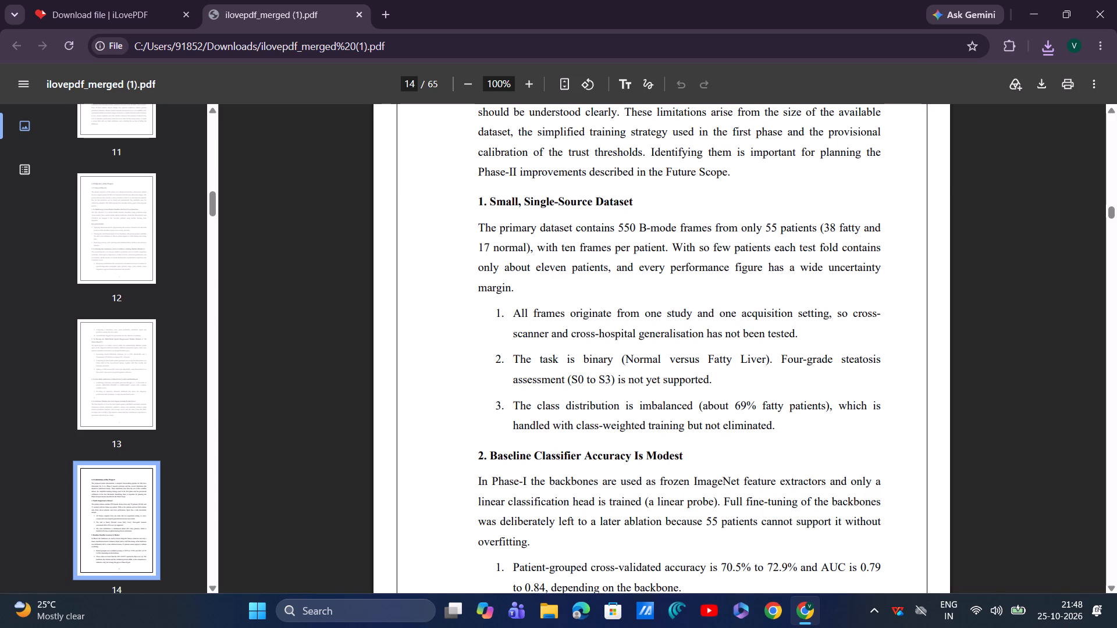
Examine the numbered points in the Limitations of the Project section on pages 14 and 15 of the merged report.
triple_click(476, 291)
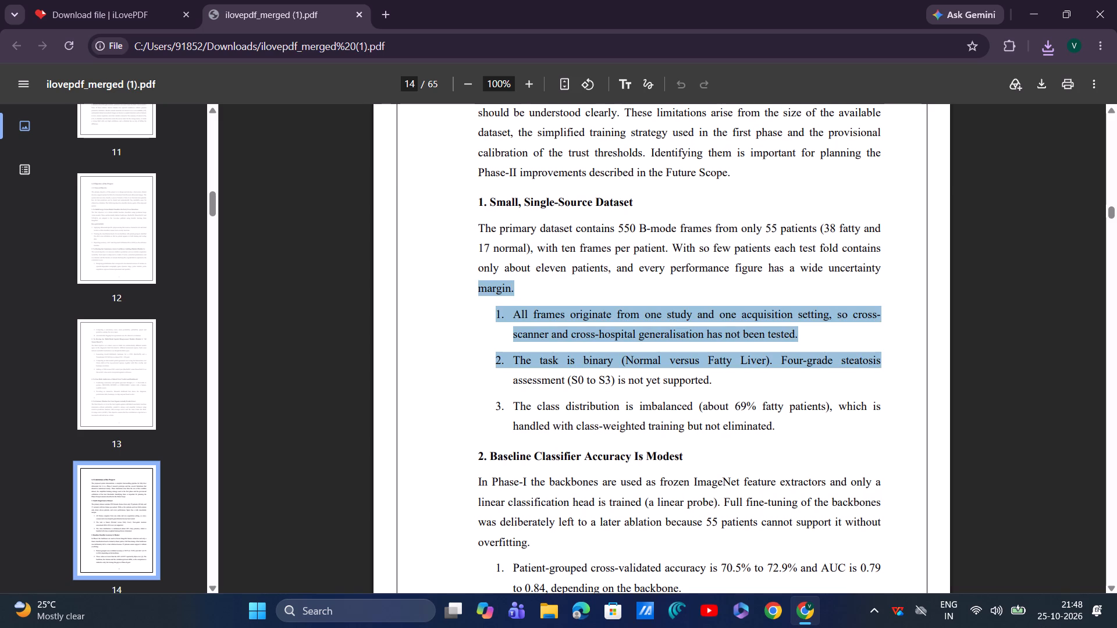
drag(476, 291, 493, 386)
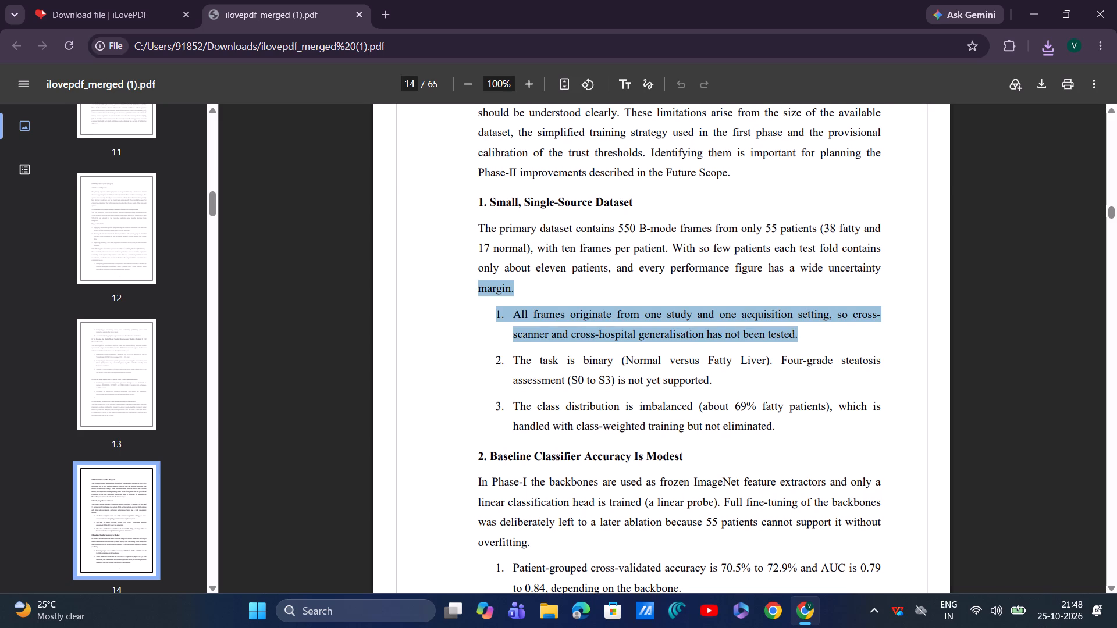
drag(493, 386, 513, 471)
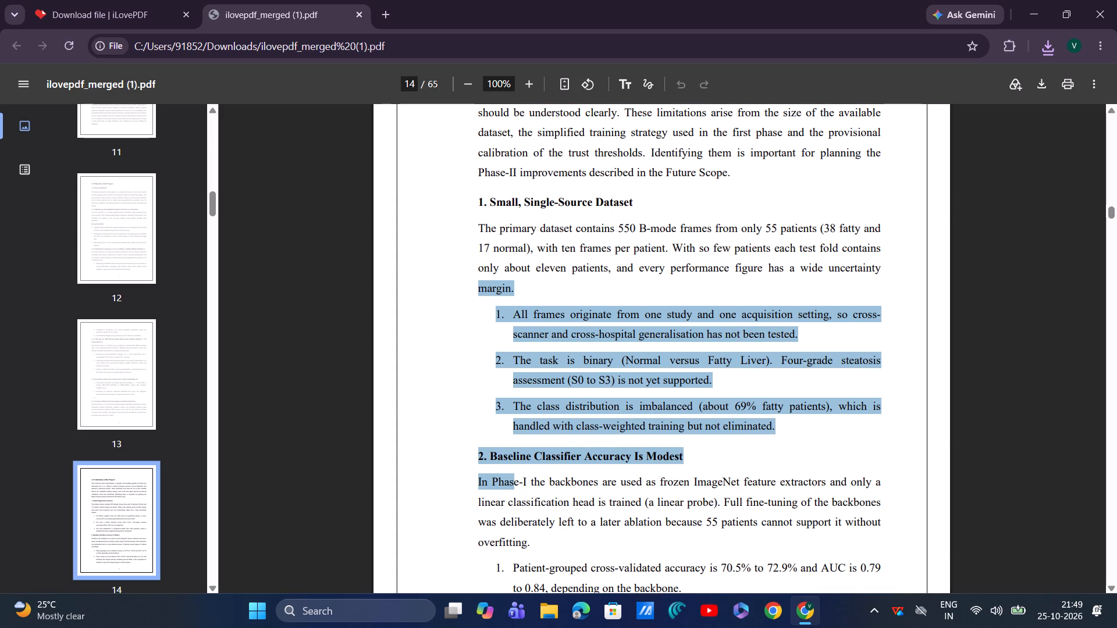
drag(513, 471, 519, 473)
click(472, 419)
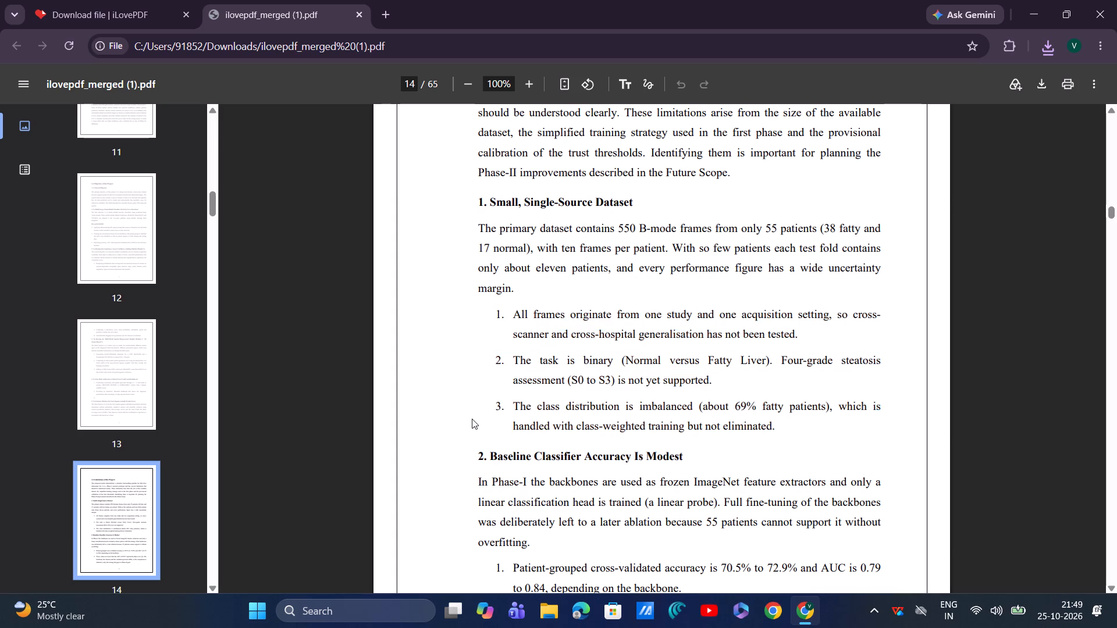
scroll(472, 419, up, 2)
scroll(472, 419, down, 6)
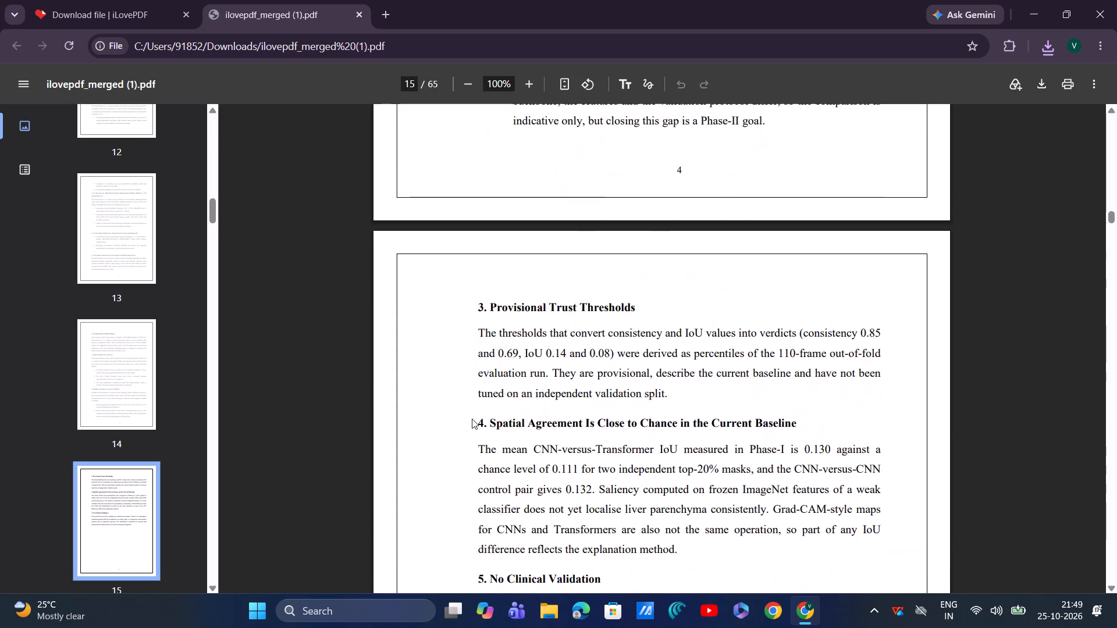
scroll(472, 419, up, 2)
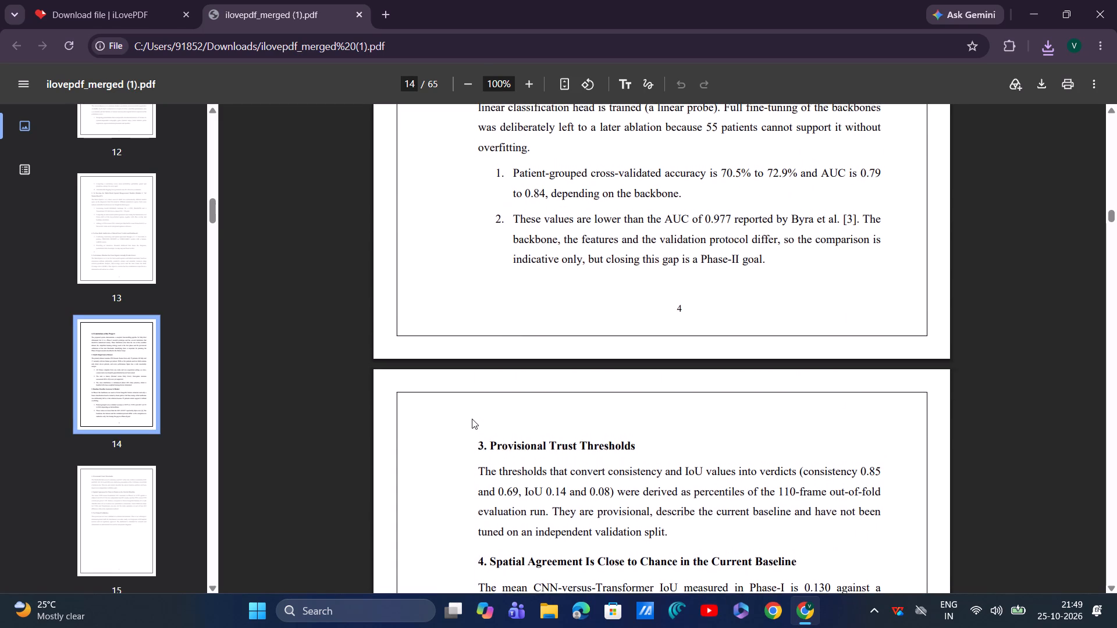
scroll(472, 419, up, 1)
scroll(472, 419, down, 3)
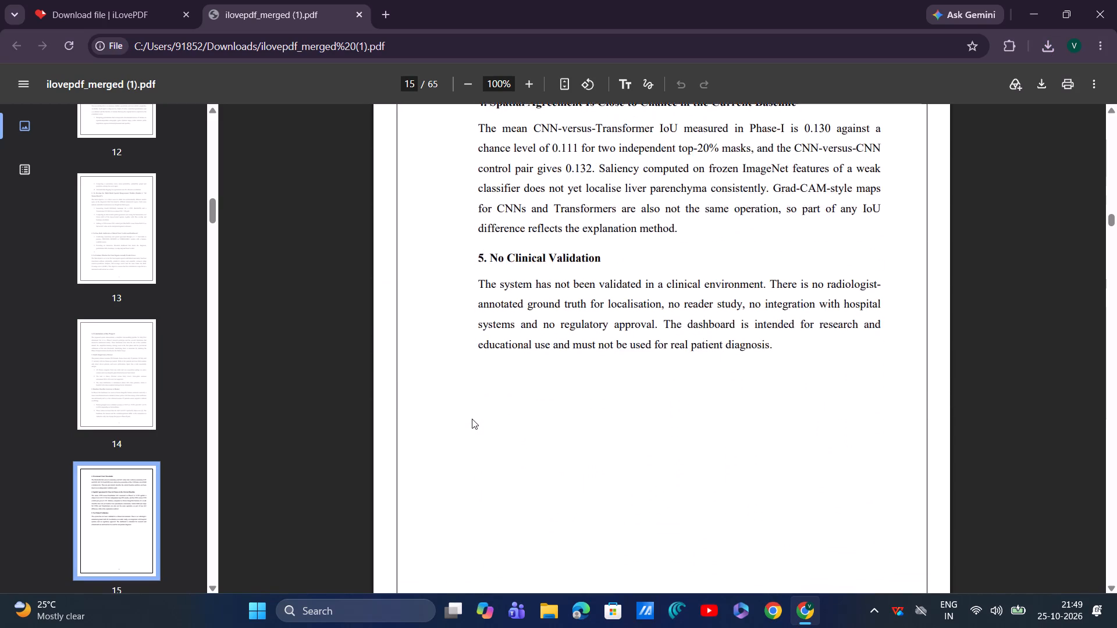
scroll(472, 419, down, 2)
scroll(472, 419, up, 2)
scroll(472, 419, down, 2)
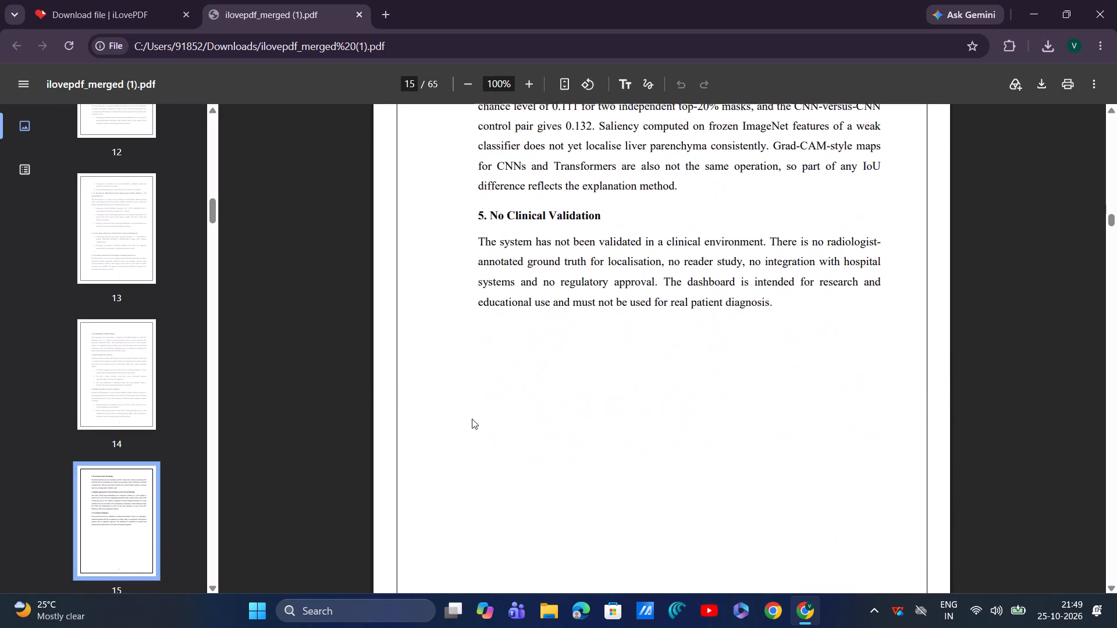
Examine the Literature Survey and Methodology chapters of the merged report, including their figures, tables and numbered module lists.
scroll(472, 419, down, 9)
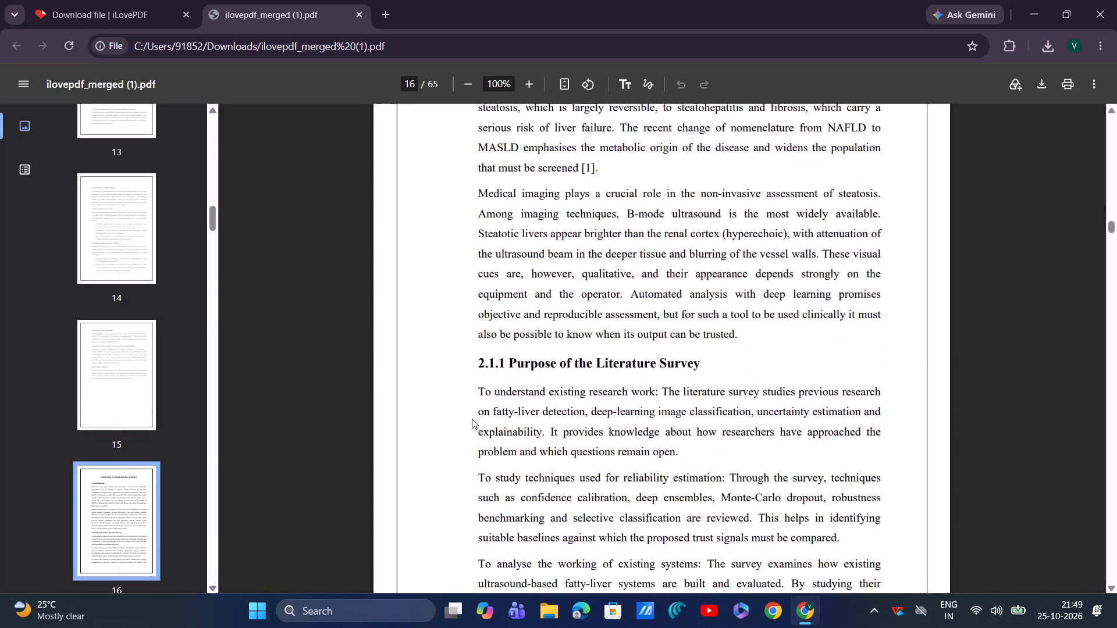
scroll(472, 419, down, 9)
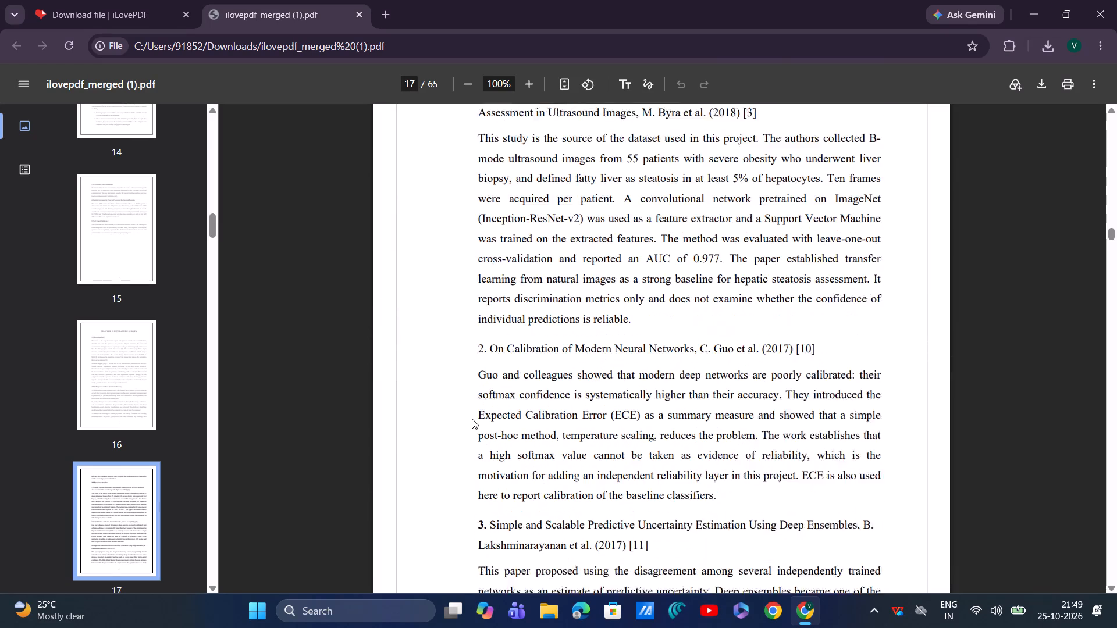
scroll(472, 419, down, 9)
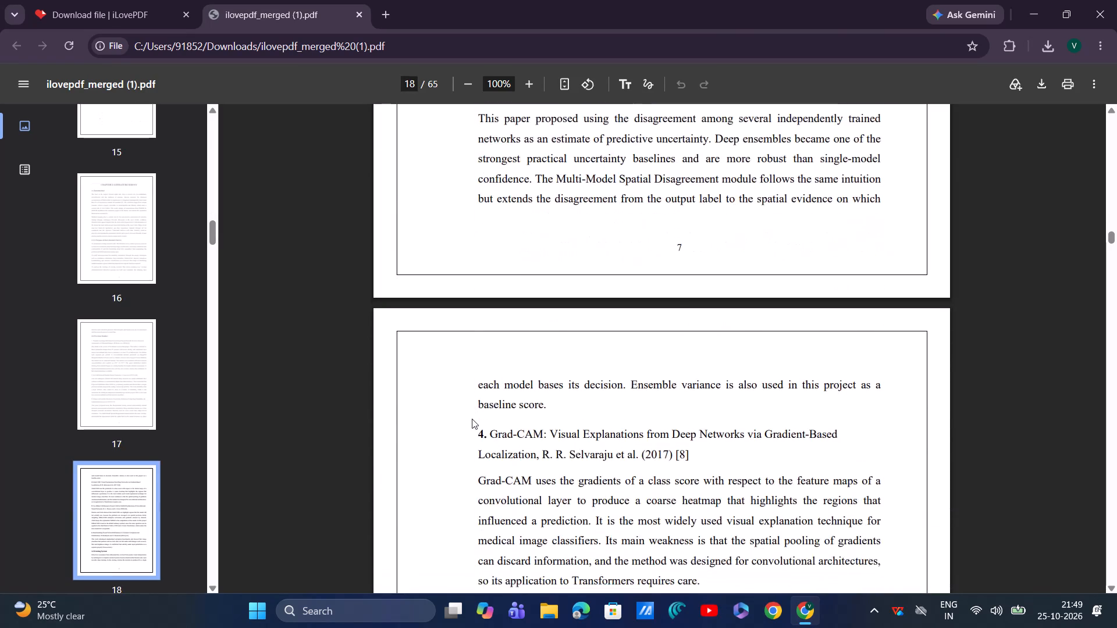
scroll(472, 419, down, 9)
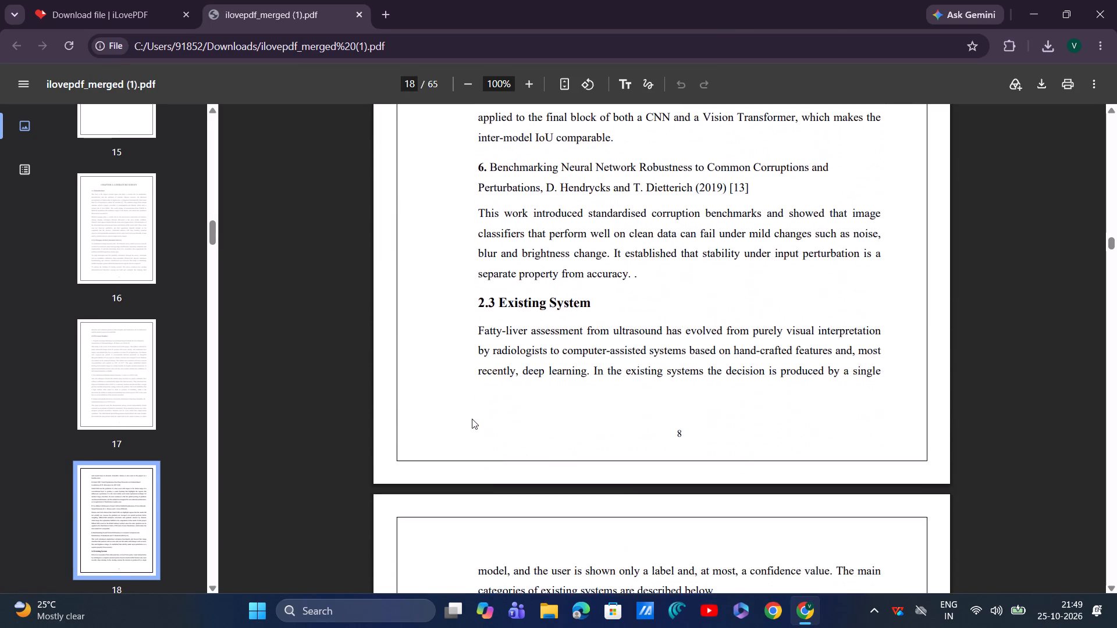
scroll(472, 419, down, 8)
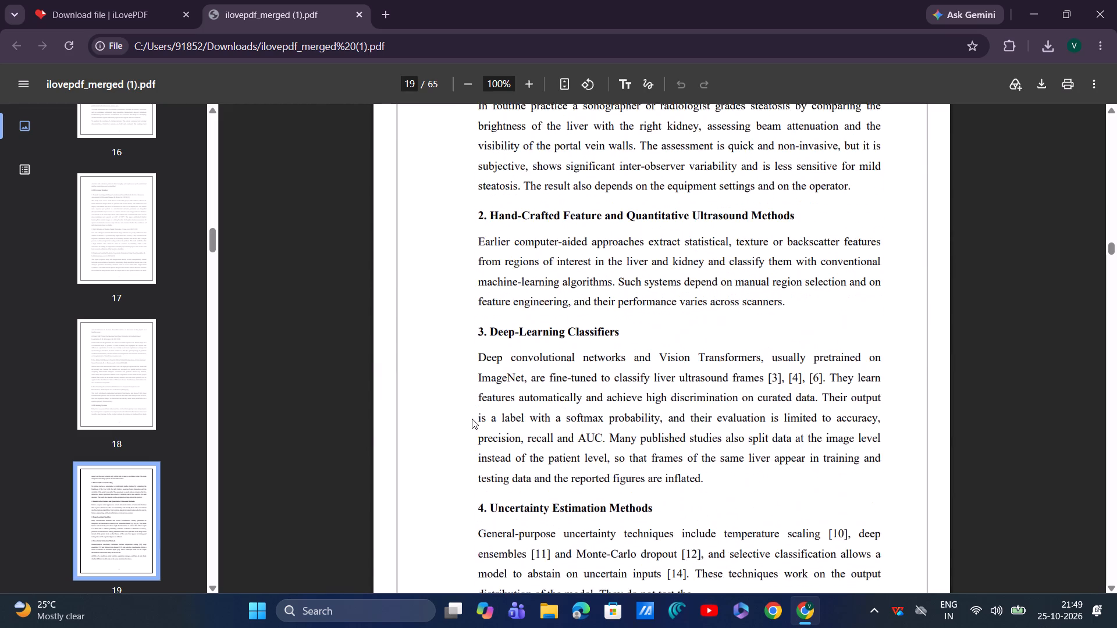
scroll(472, 419, down, 8)
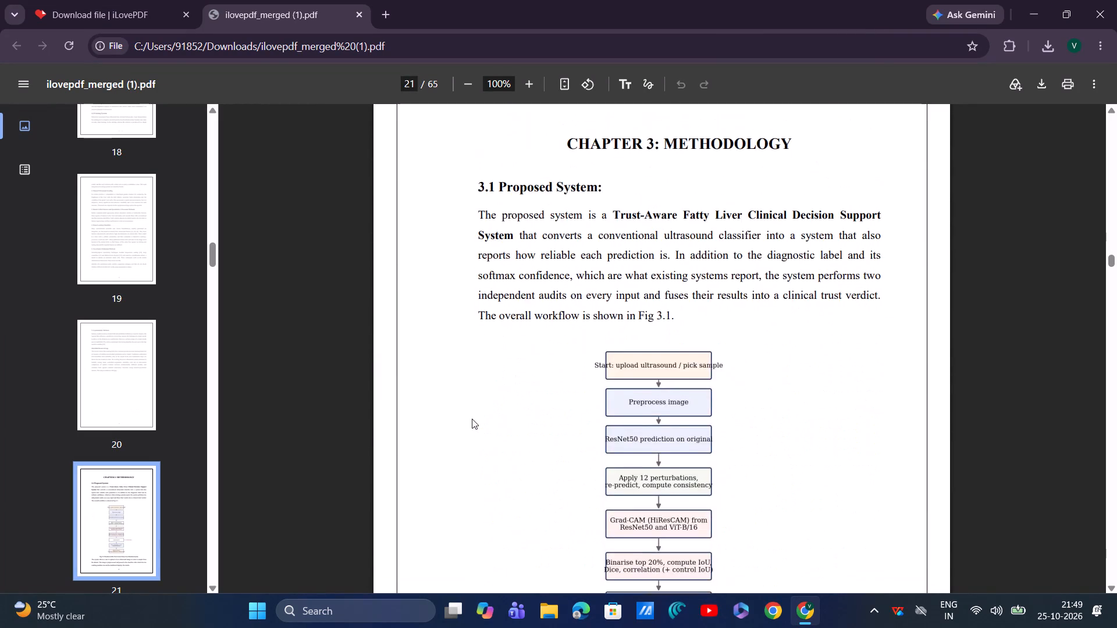
scroll(472, 419, down, 8)
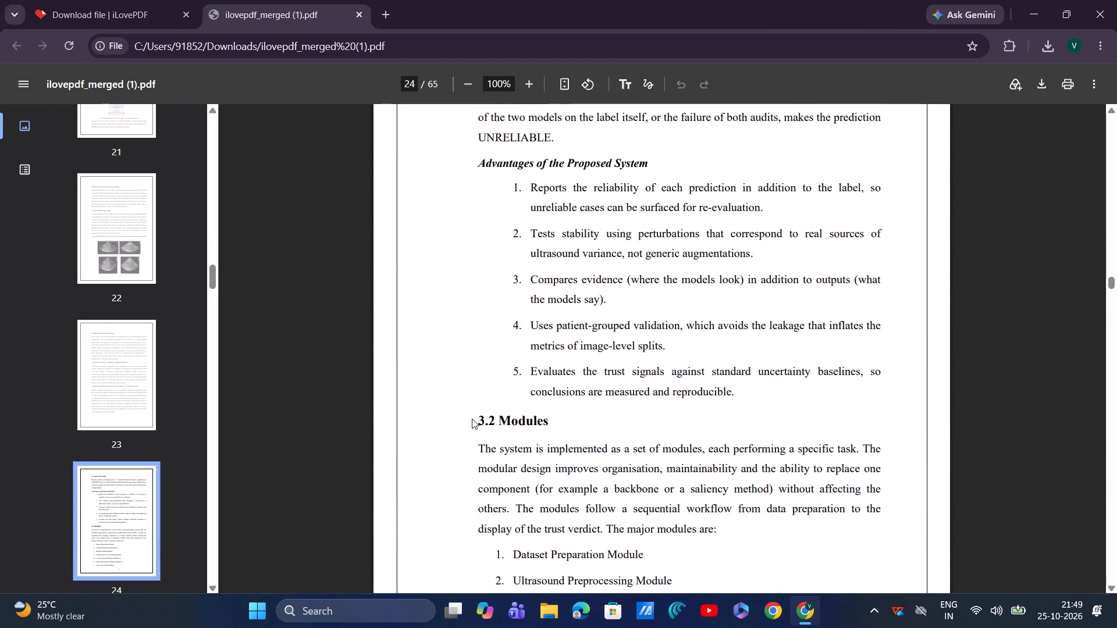
scroll(472, 419, down, 10)
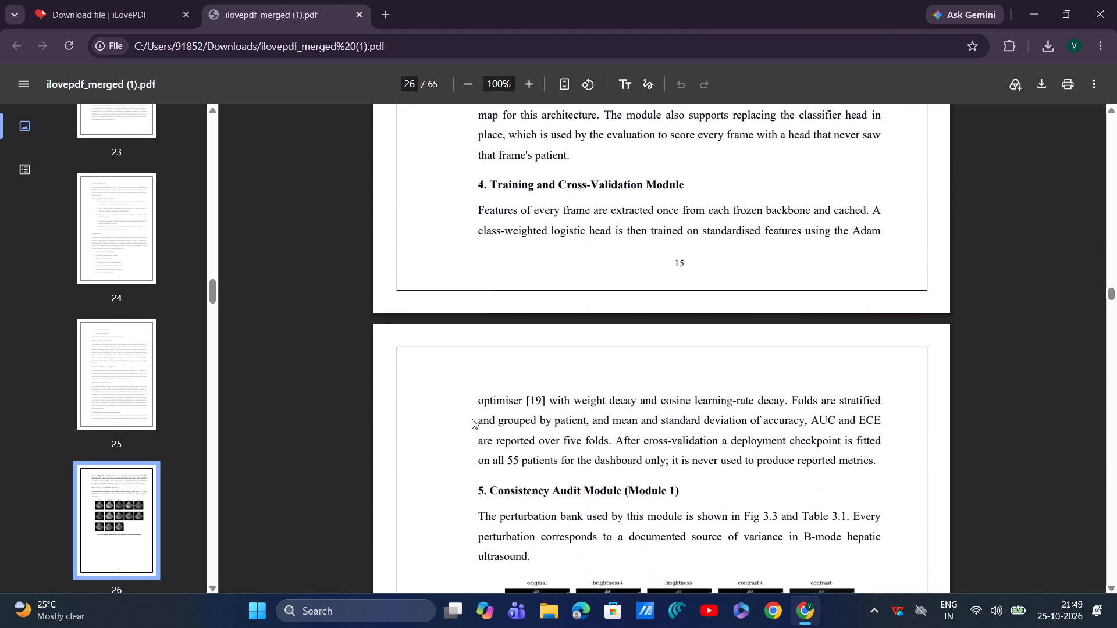
scroll(472, 419, down, 11)
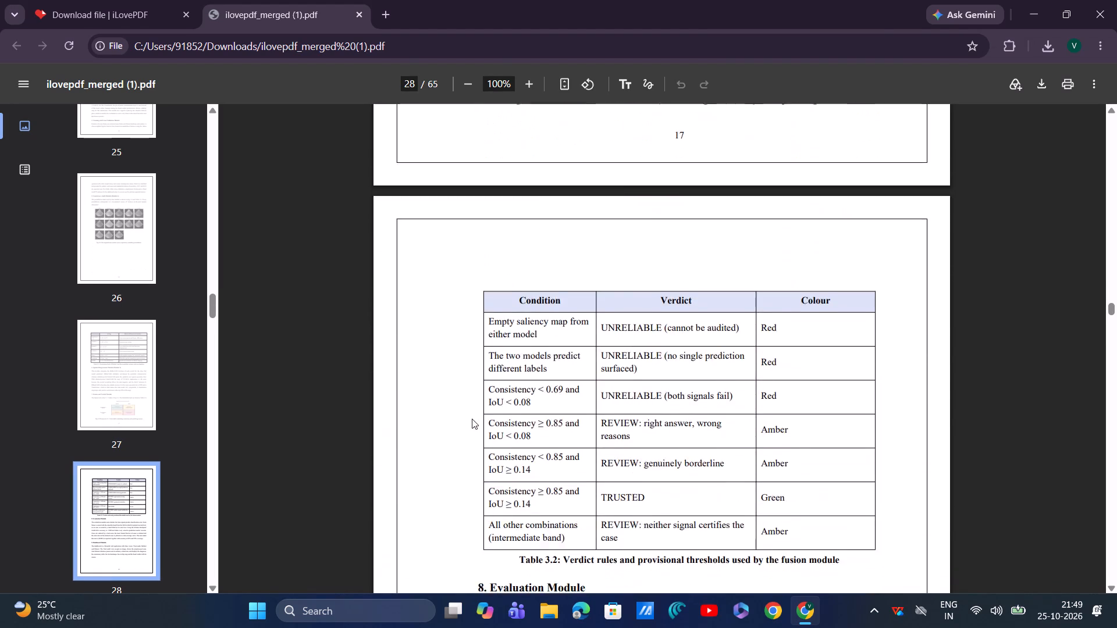
scroll(472, 419, down, 12)
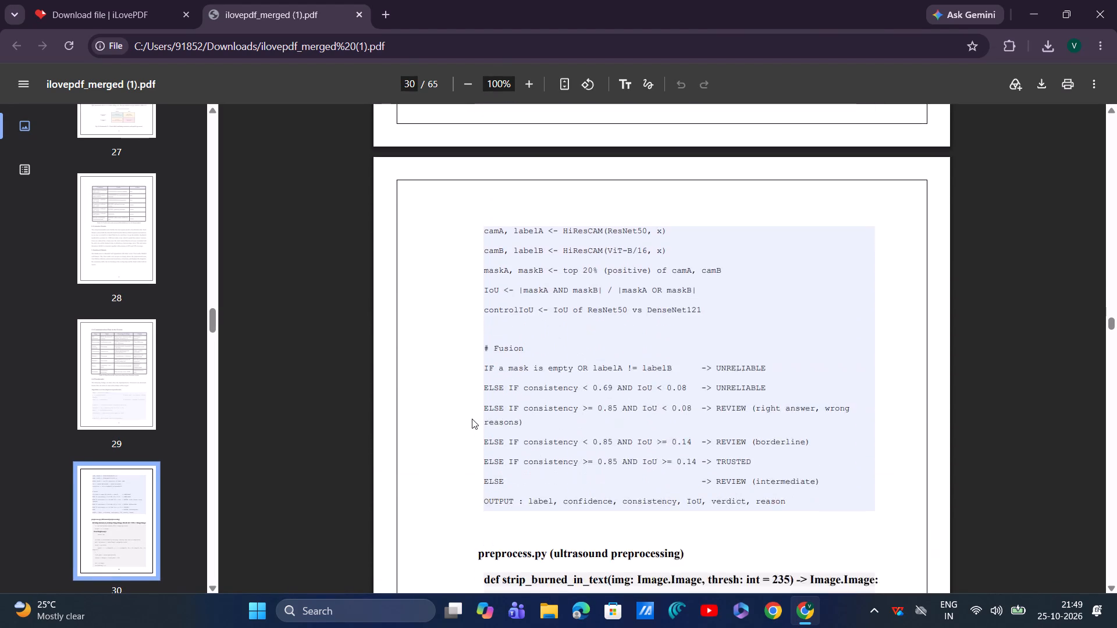
Skim the merged report's source code listings, result figures and references through to the last page, and close the browser window.
scroll(472, 419, down, 11)
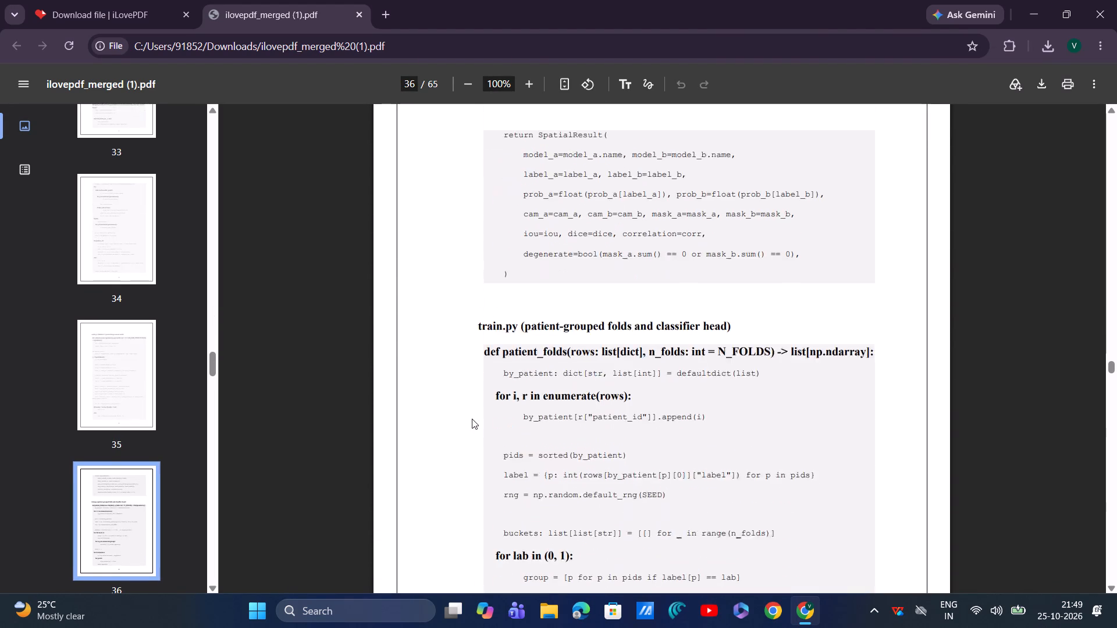
scroll(472, 419, down, 16)
scroll(472, 419, down, 16)
scroll(472, 419, down, 12)
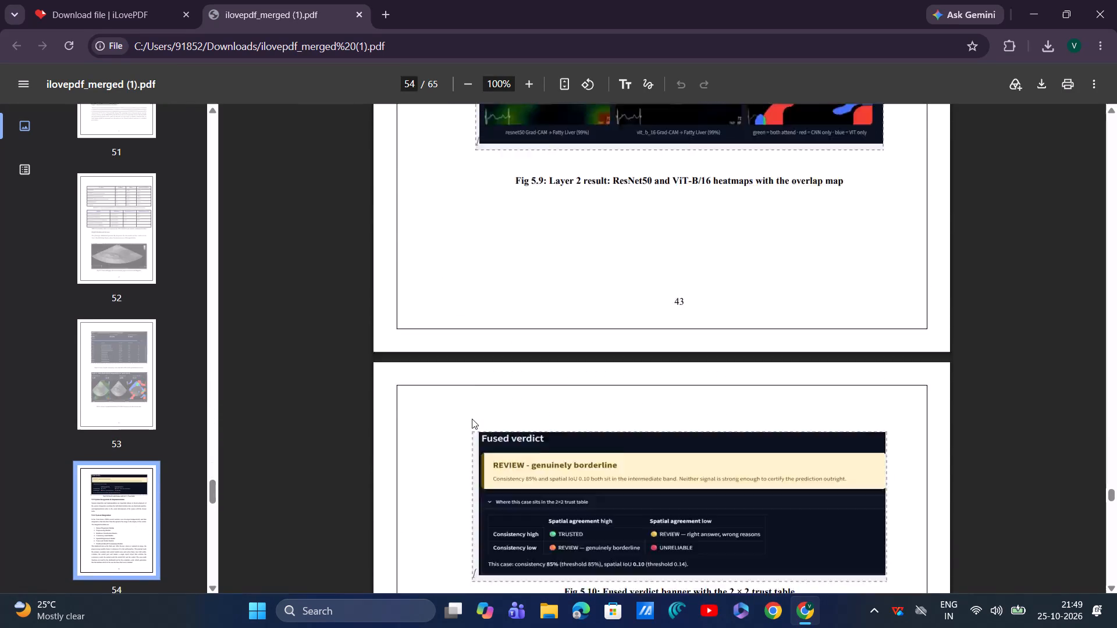
scroll(472, 419, down, 16)
scroll(472, 419, down, 5)
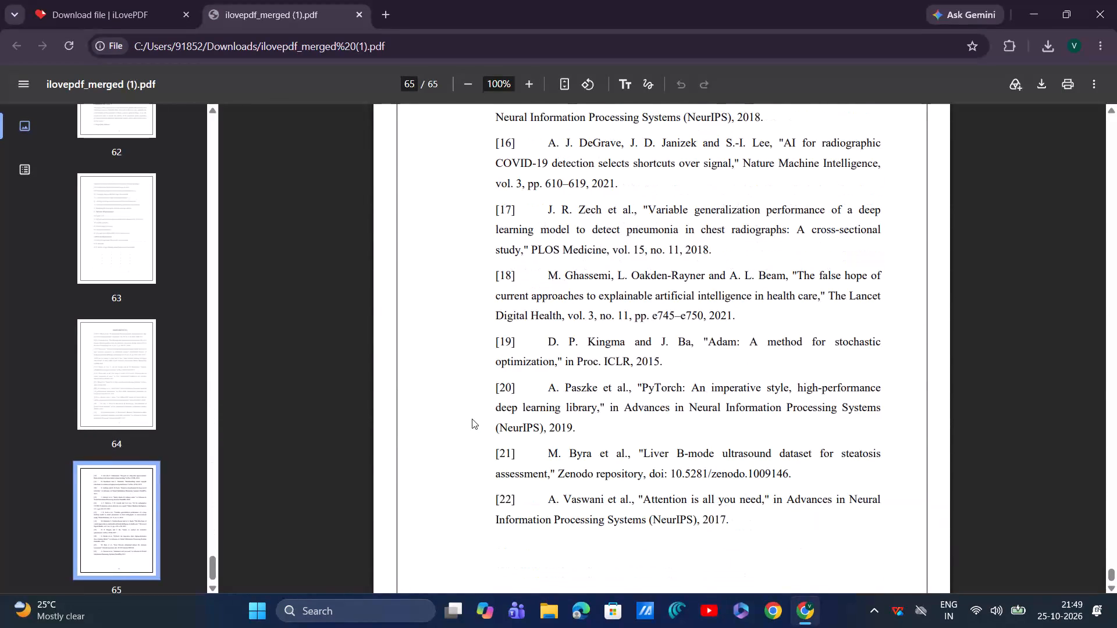
scroll(472, 419, down, 4)
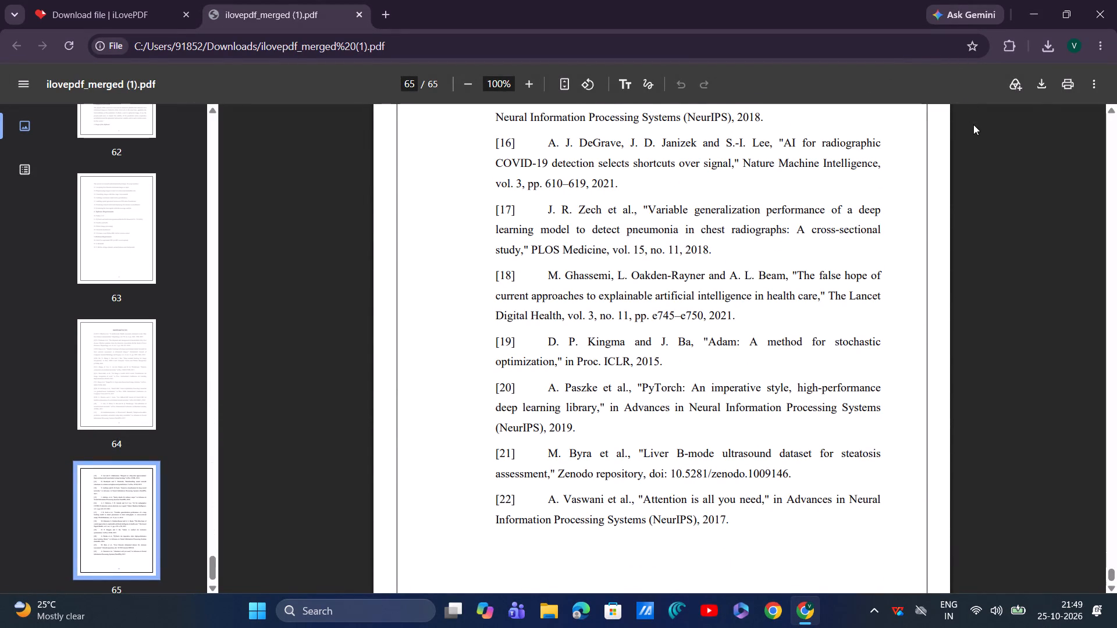
click(1103, 16)
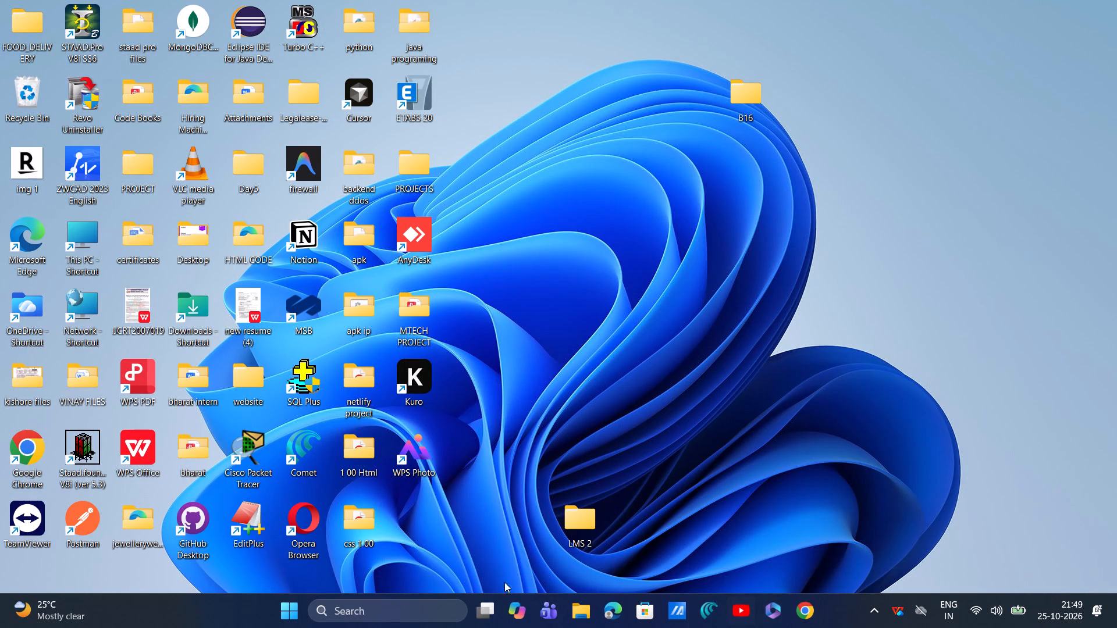
Reopen Chrome with the Vinay profile and rerun the earlier search "how to merge to pdfs together".
click(808, 611)
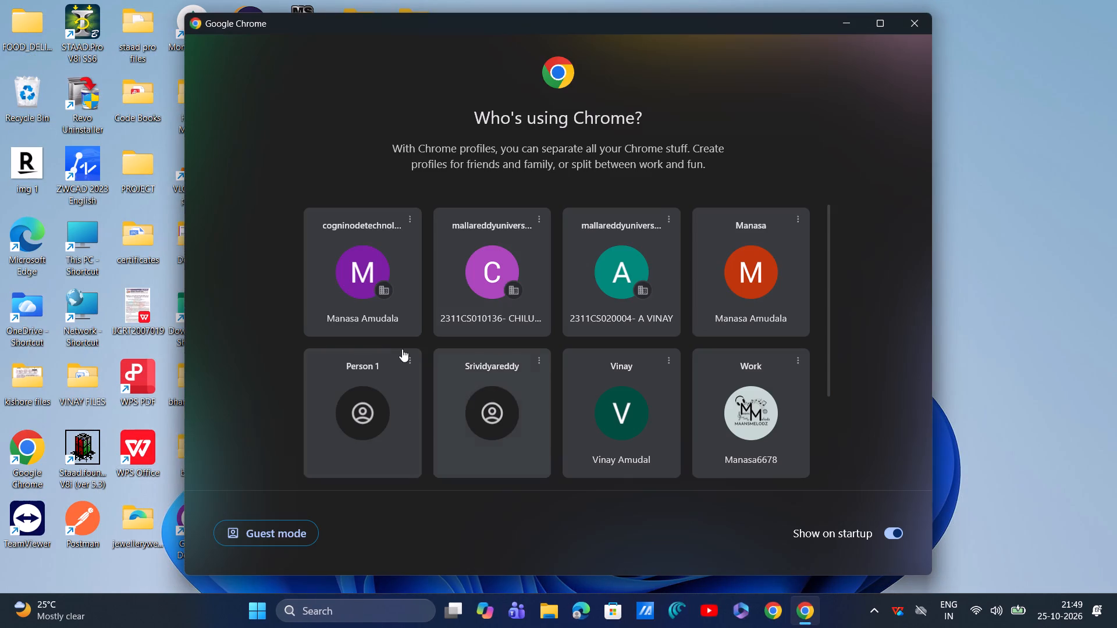
click(620, 427)
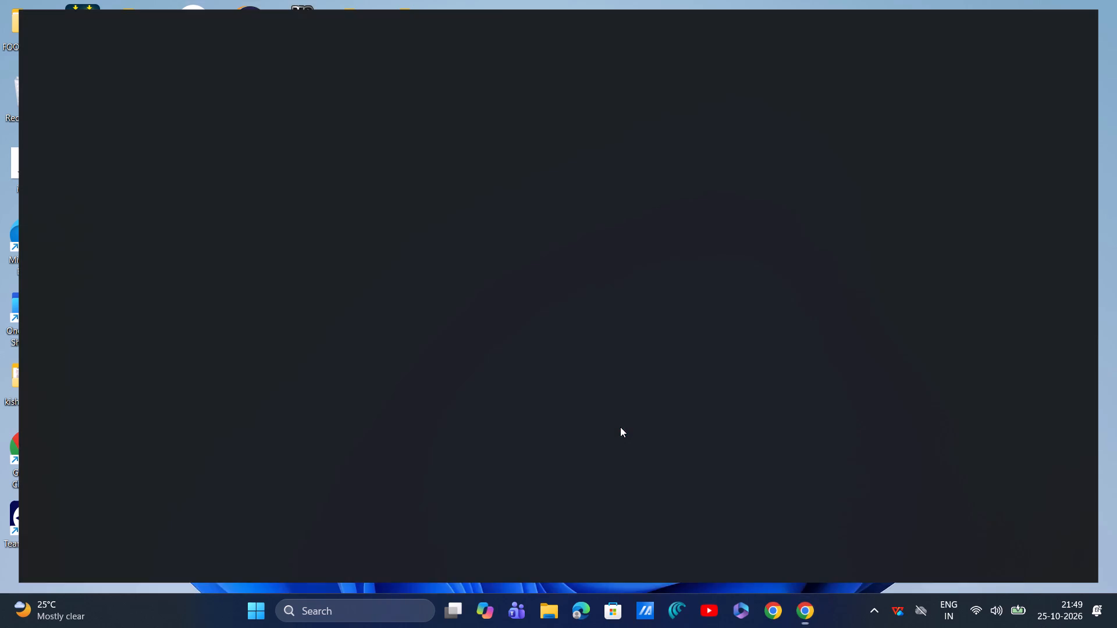
click(213, 47)
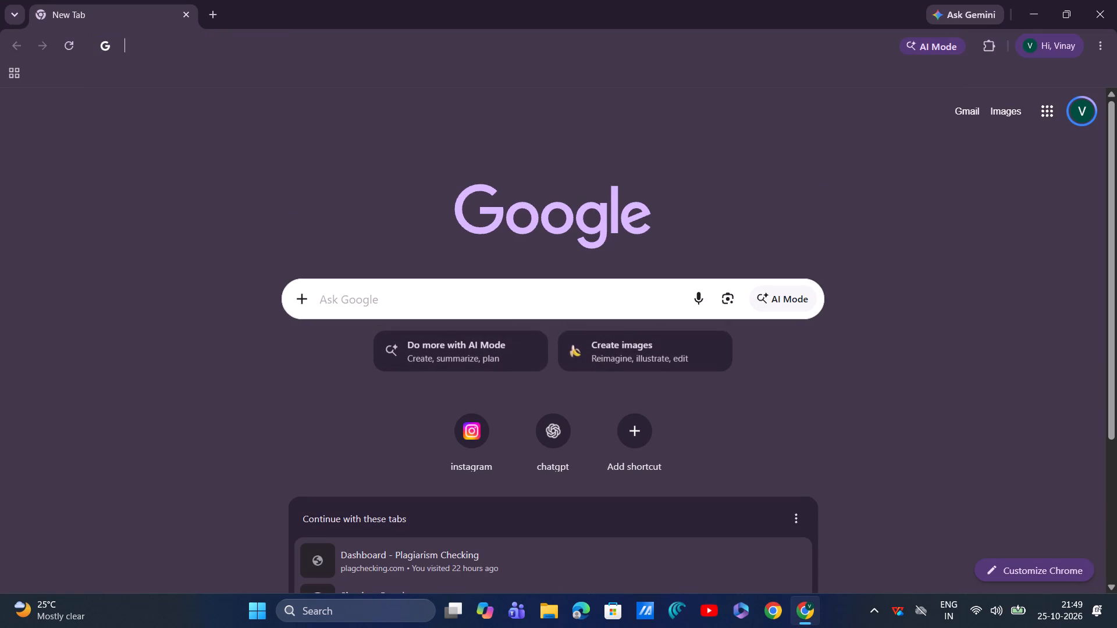
click(186, 72)
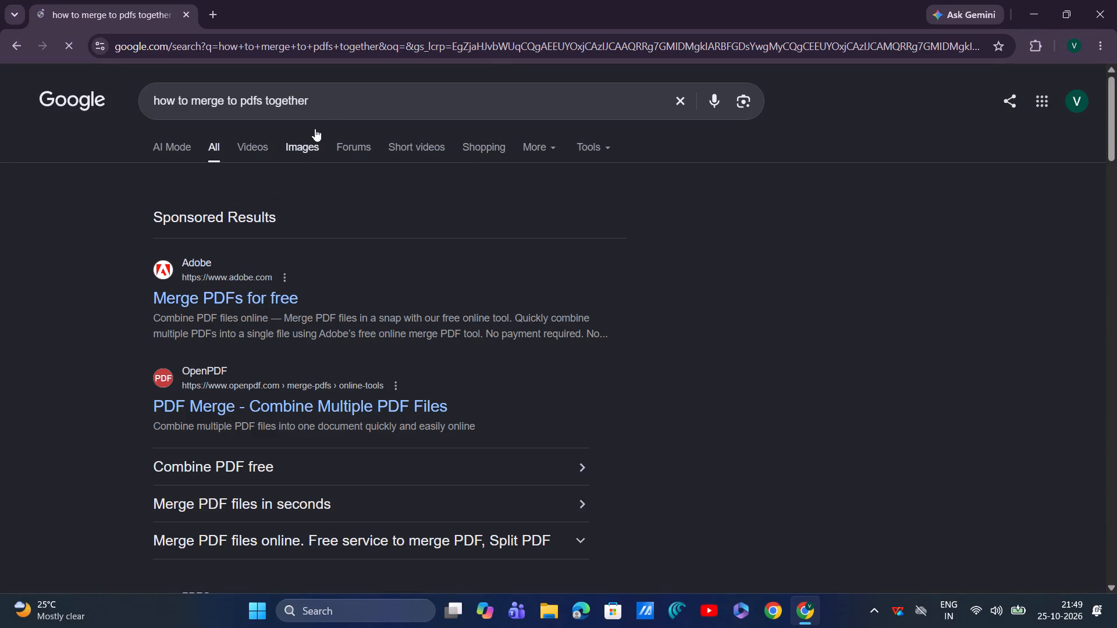
Replace the search query with "pdf to to word convert" and open iLovePDF's Convert PDF to Word page from the results.
click(326, 97)
key(BackSpace)
key(BackSpace)
key(BackSpace)
key(BackSpace)
key(BackSpace)
key(BackSpace)
key(BackSpace)
key(BackSpace)
key(BackSpace)
key(BackSpace)
key(BackSpace)
key(BackSpace)
key(BackSpace)
key(BackSpace)
key(BackSpace)
key(BackSpace)
key(BackSpace)
key(BackSpace)
key(BackSpace)
key(BackSpace)
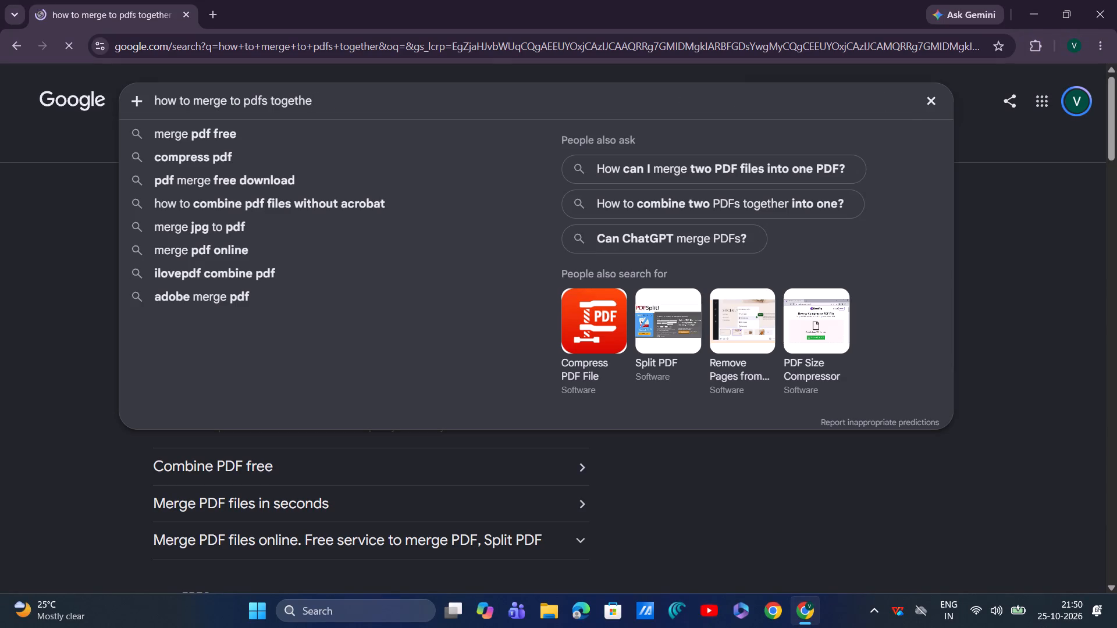
key(BackSpace)
key(BackSpace)
key(BackSpace)
key(BackSpace)
key(BackSpace)
key(BackSpace)
key(BackSpace)
key(BackSpace)
key(BackSpace)
key(BackSpace)
key(BackSpace)
key(BackSpace)
key(BackSpace)
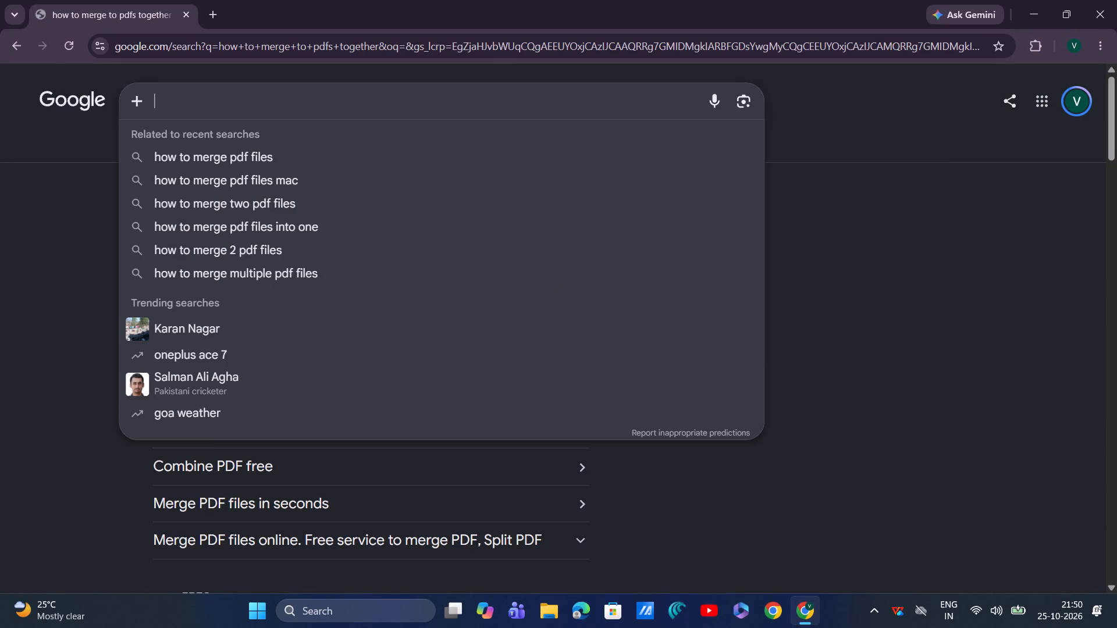
text(pdf to)
key(space)
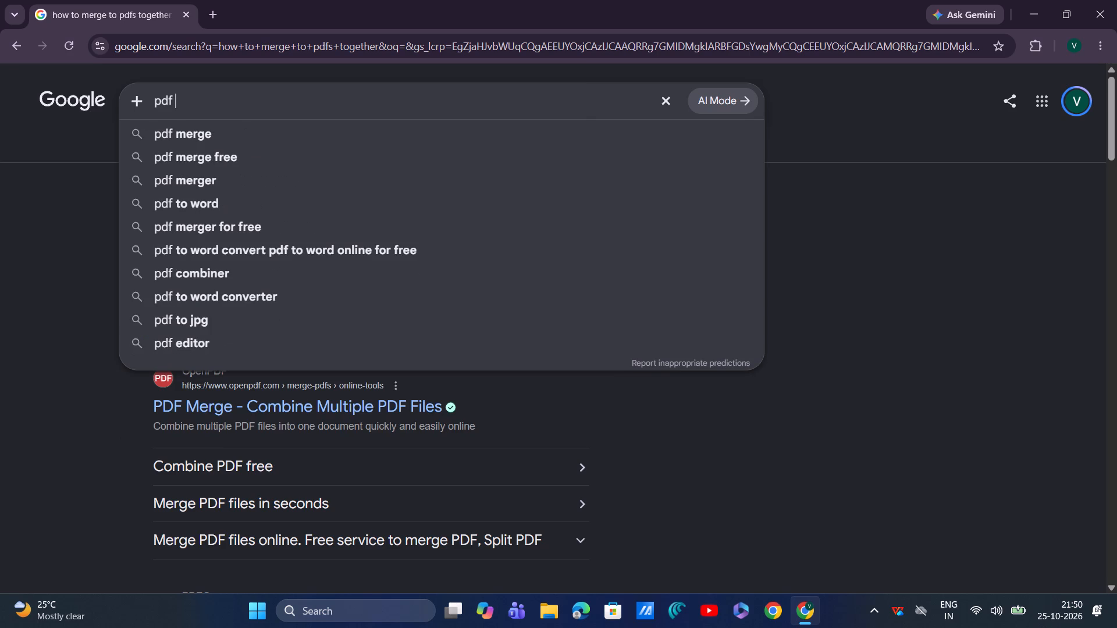
text(to word conver)
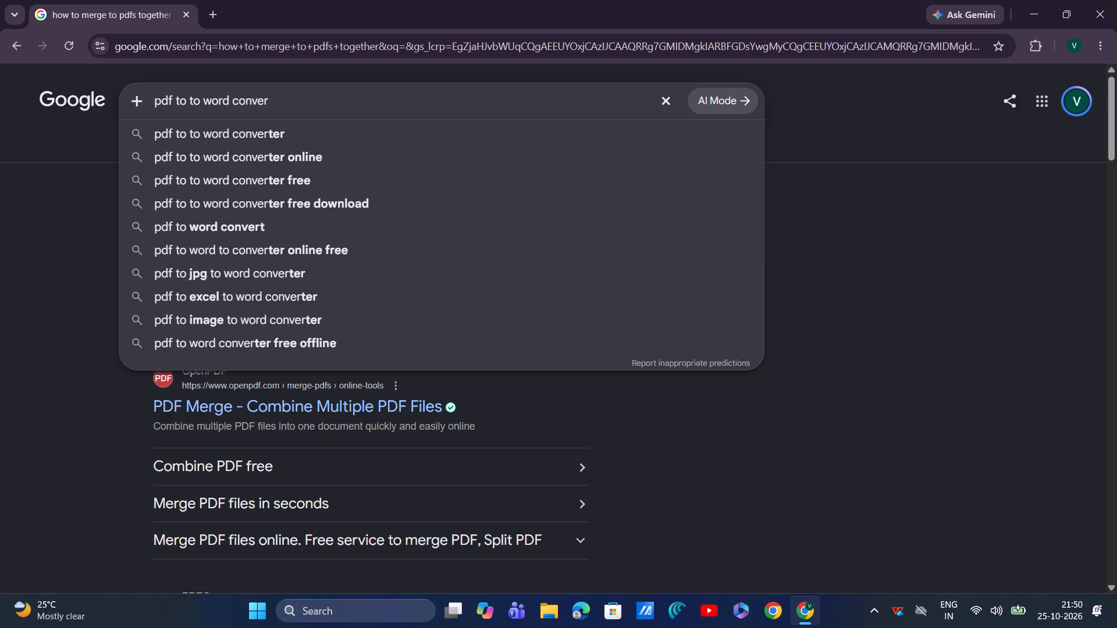
key(t)
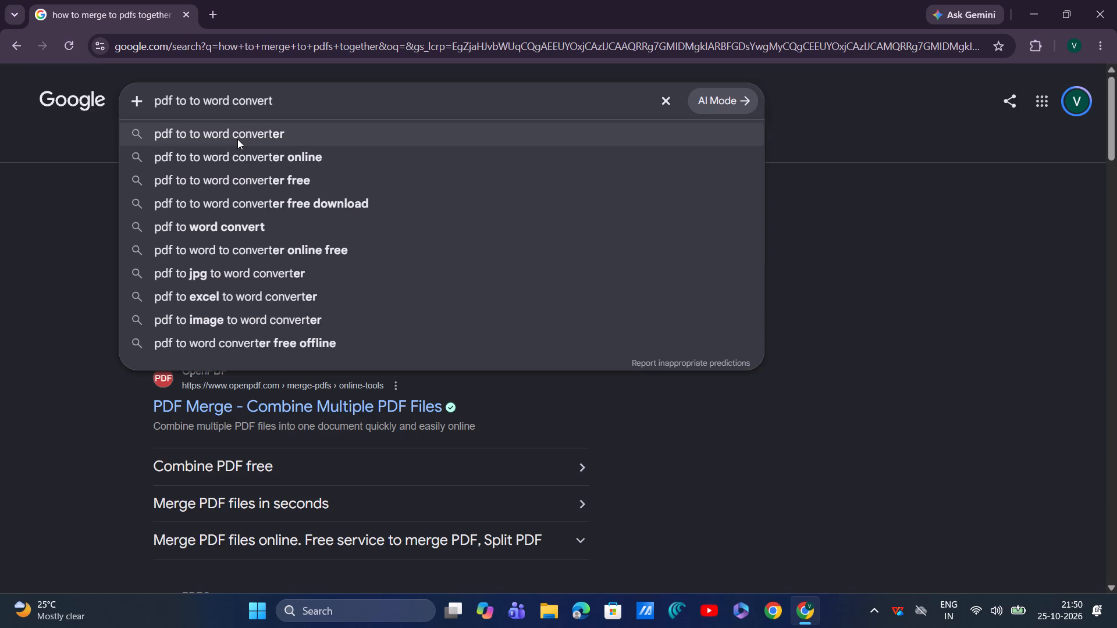
click(397, 106)
key(Return)
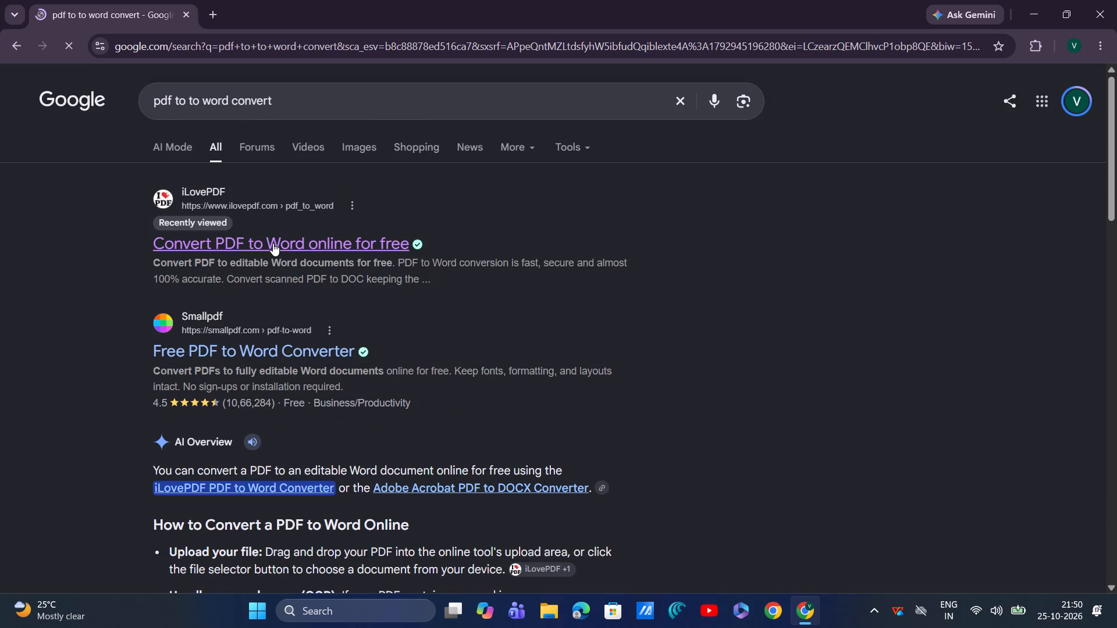
click(272, 243)
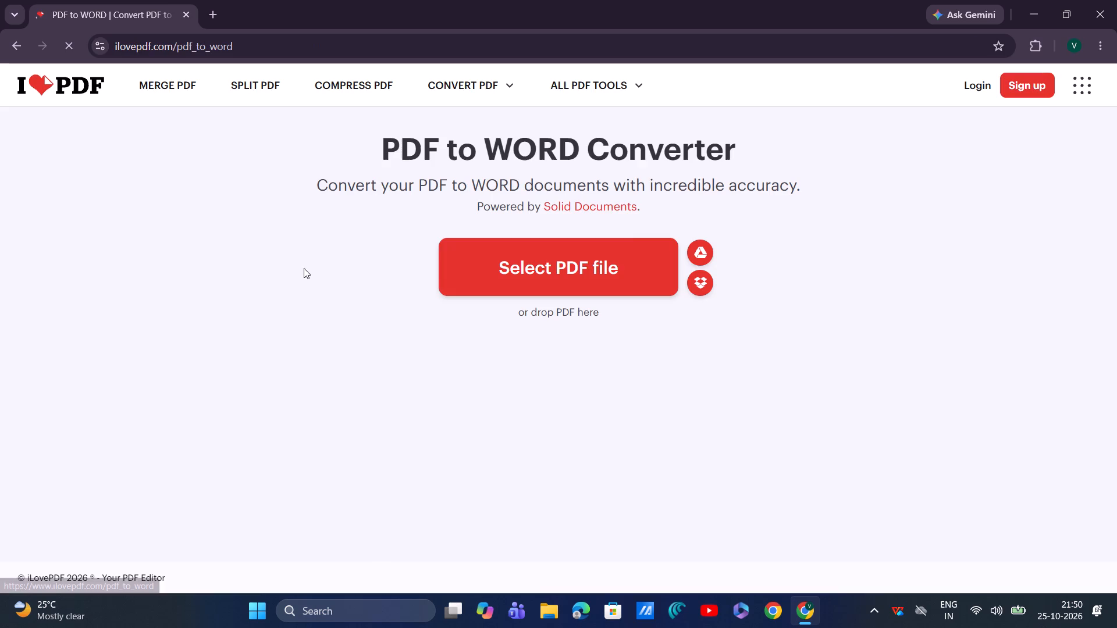
Merge Vinay.pdf with PROJECT_REPORT_Formatted_From_Chapter1 from the final folder using iLovePDF's Merge PDF tool, keeping Vinay.pdf first.
click(155, 85)
click(575, 247)
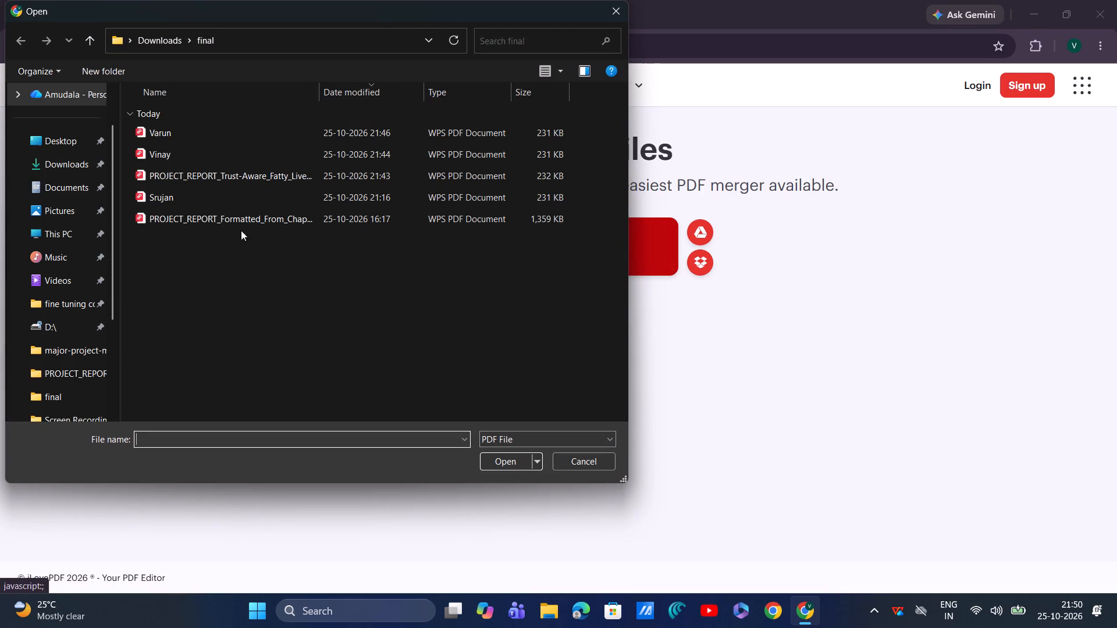
click(155, 155)
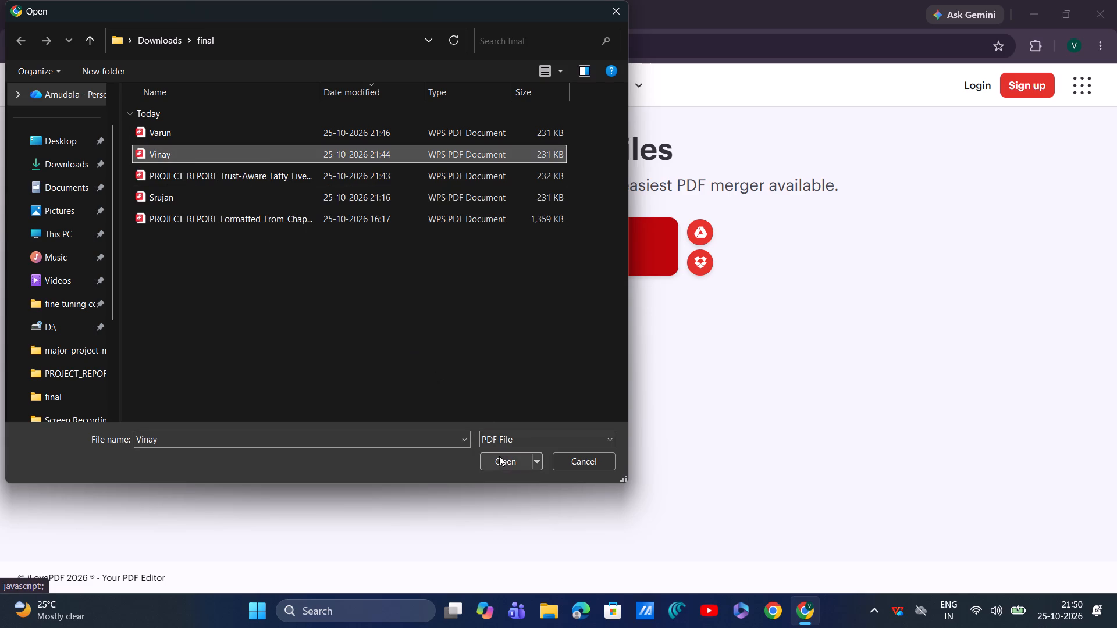
click(500, 459)
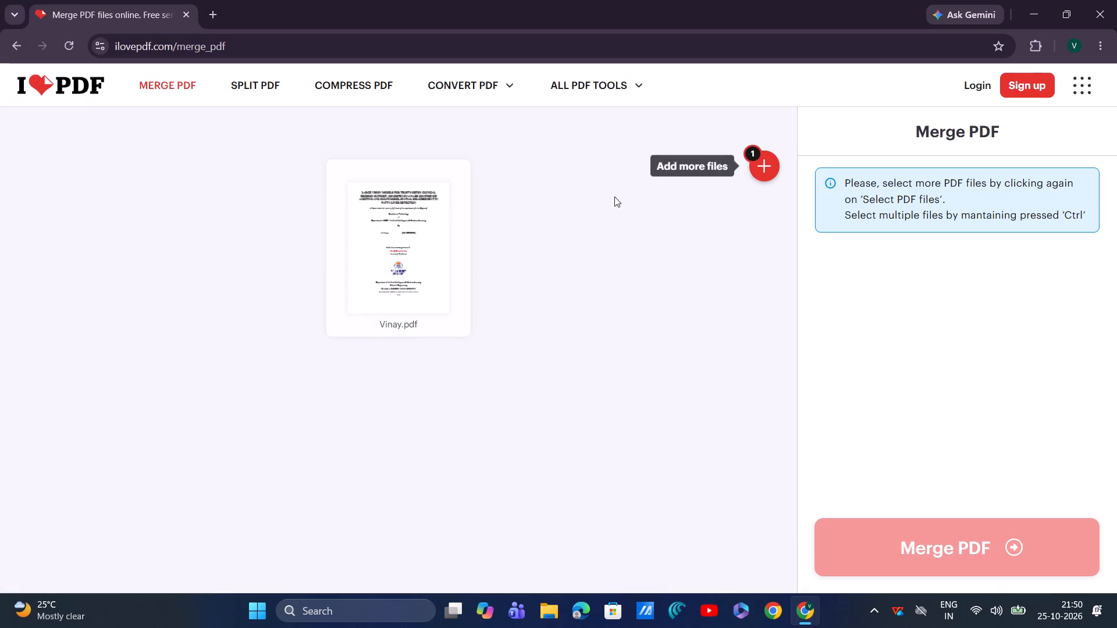
click(760, 166)
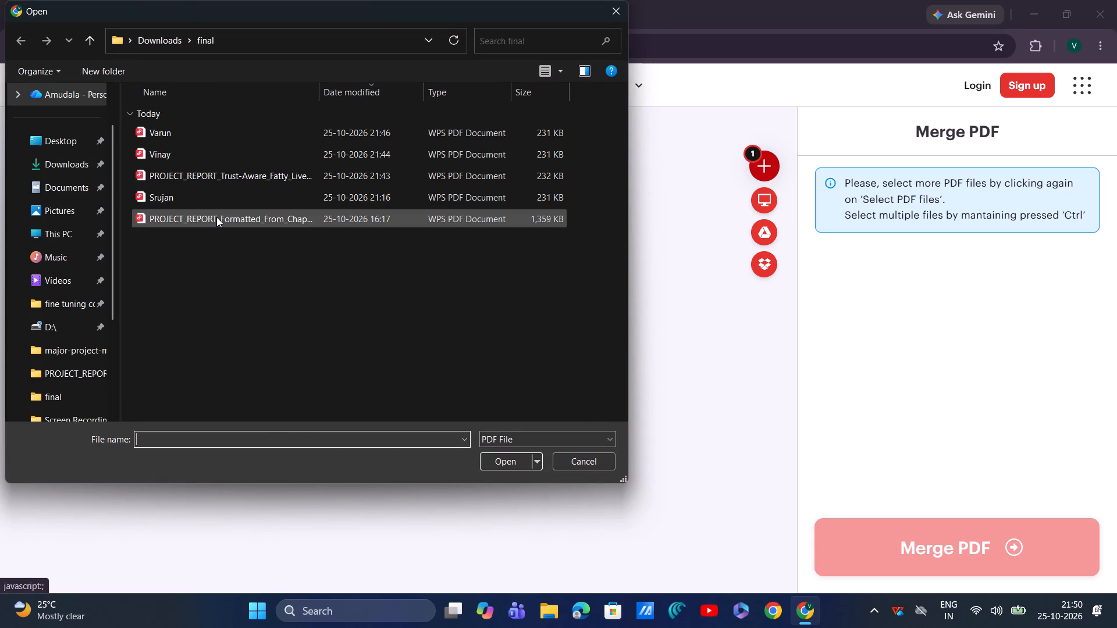
click(216, 217)
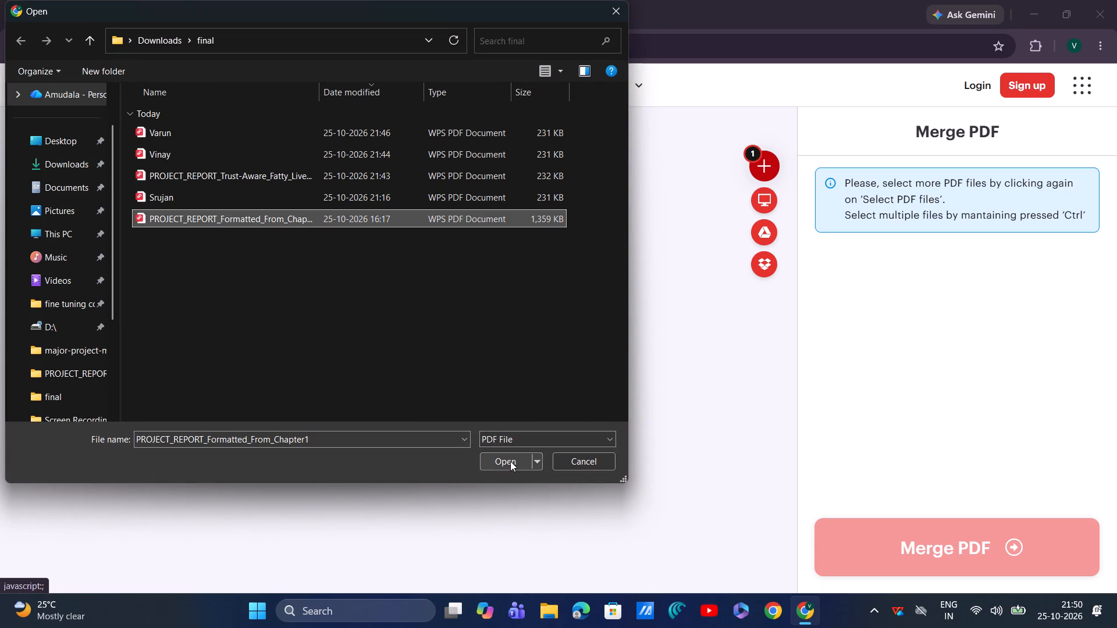
click(510, 461)
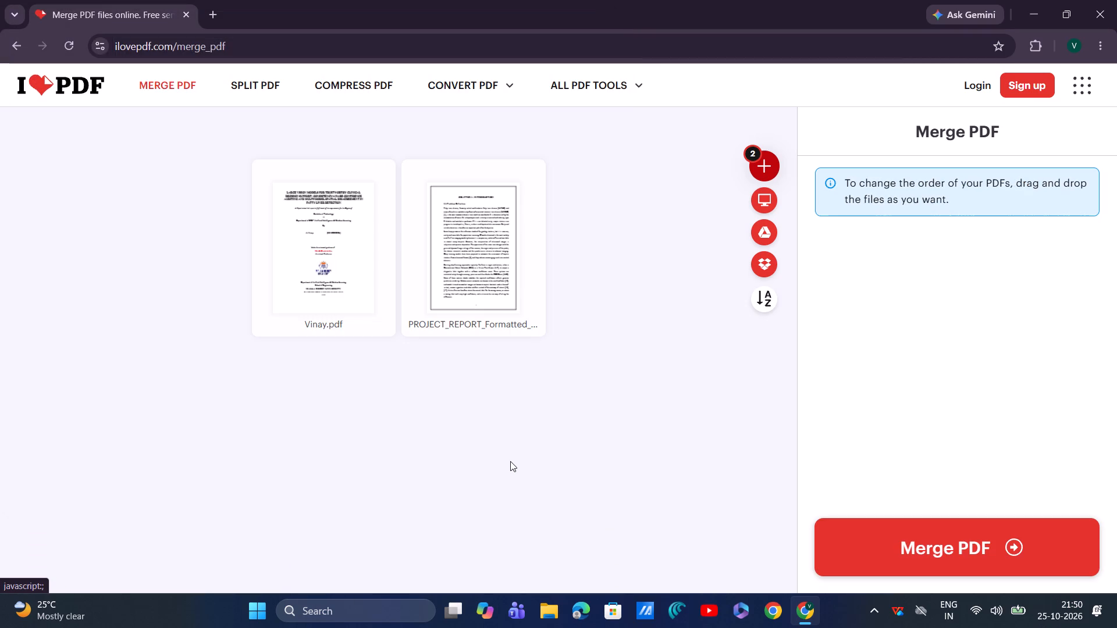
click(886, 547)
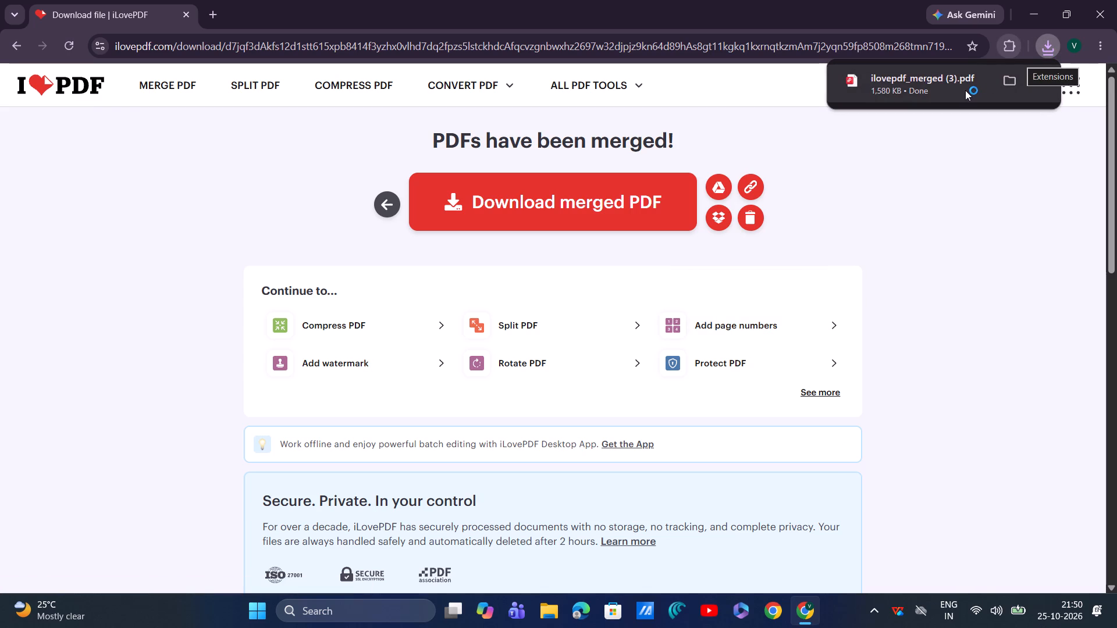
Open the downloaded ilovepdf_merged (3).pdf and check the two title pages, including the student name and the roll number in parentheses.
click(965, 90)
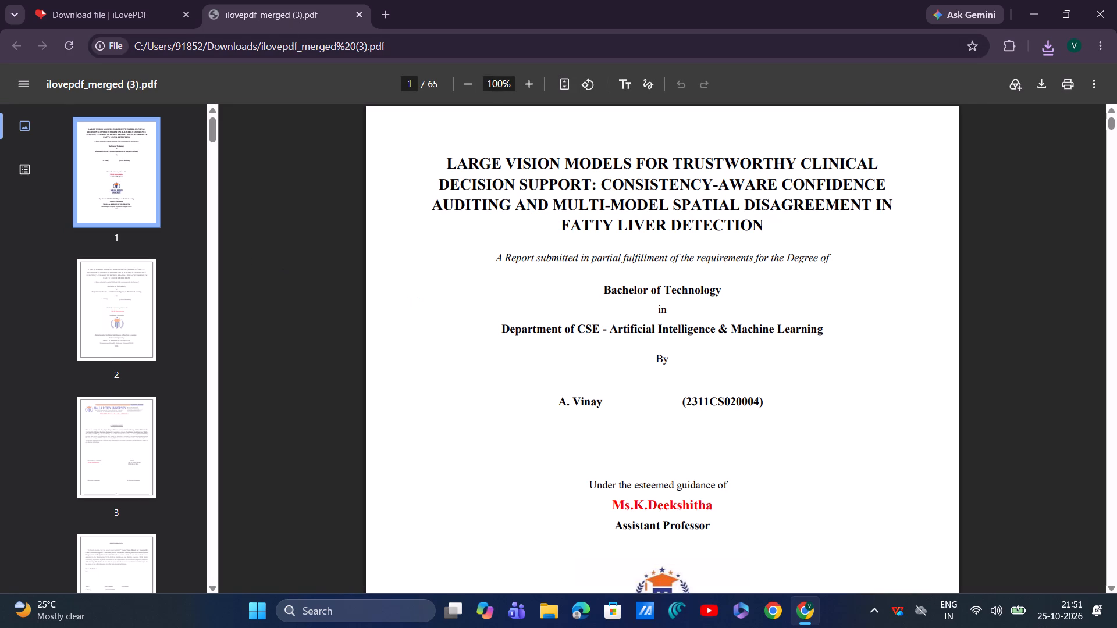
scroll(523, 327, down, 16)
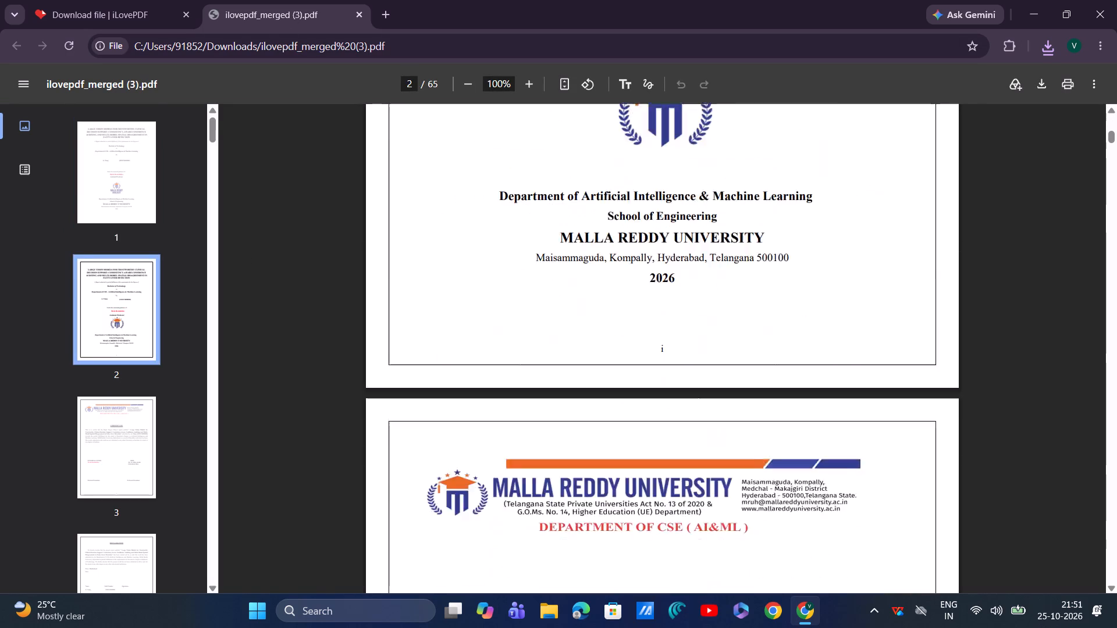
scroll(523, 327, down, 2)
scroll(523, 327, up, 13)
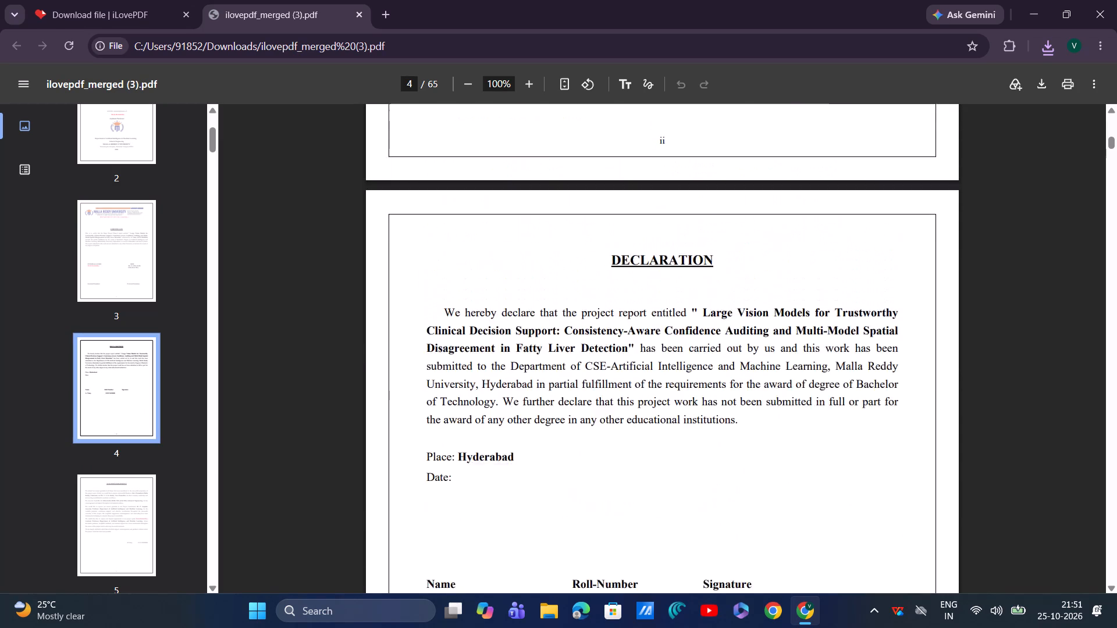
scroll(523, 327, up, 8)
scroll(523, 327, down, 1)
scroll(523, 327, up, 2)
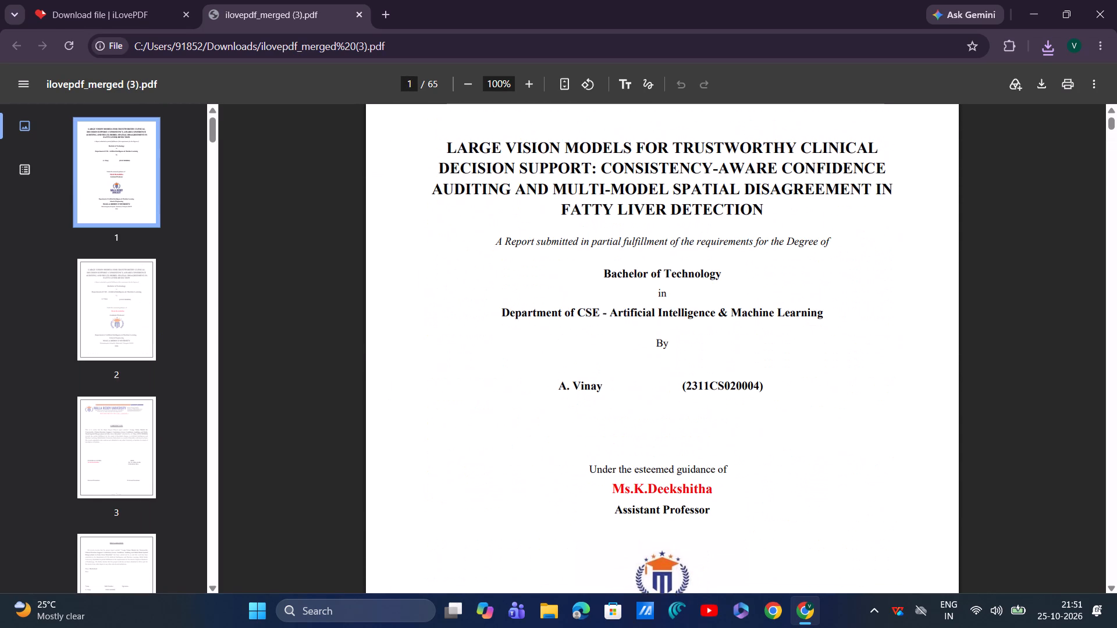
scroll(523, 327, up, 1)
scroll(523, 327, down, 4)
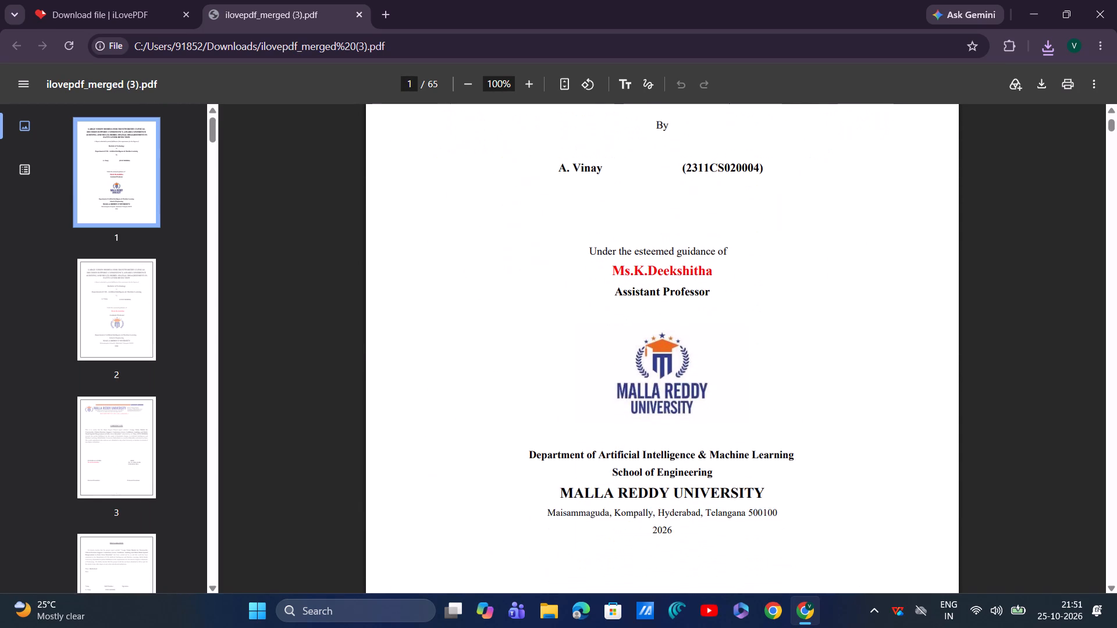
scroll(523, 327, down, 3)
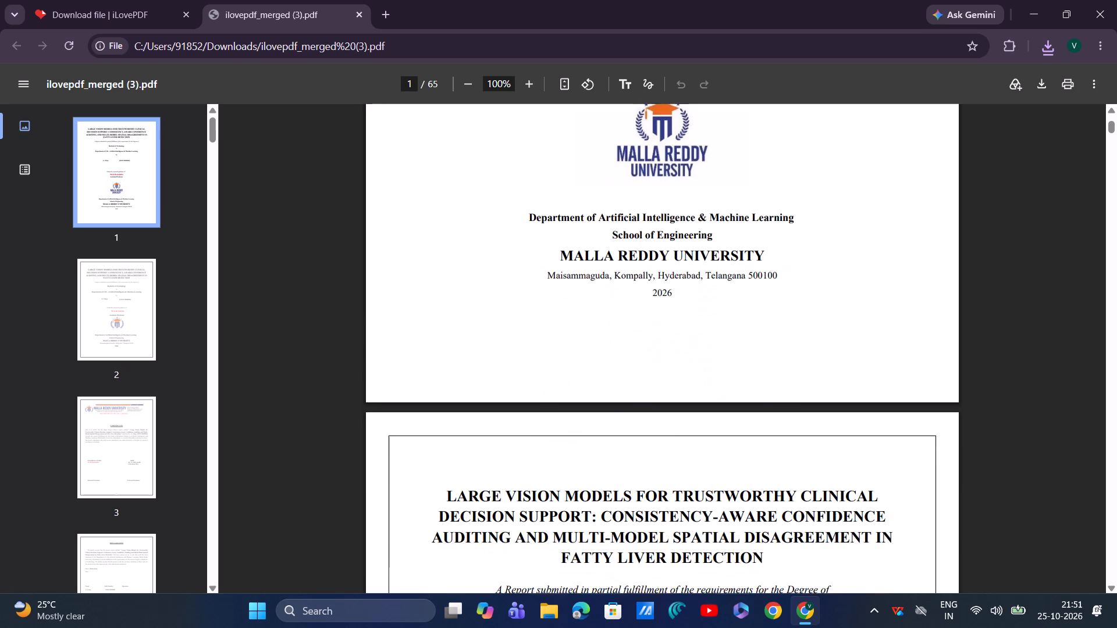
scroll(523, 327, down, 1)
scroll(523, 327, up, 3)
scroll(523, 327, down, 3)
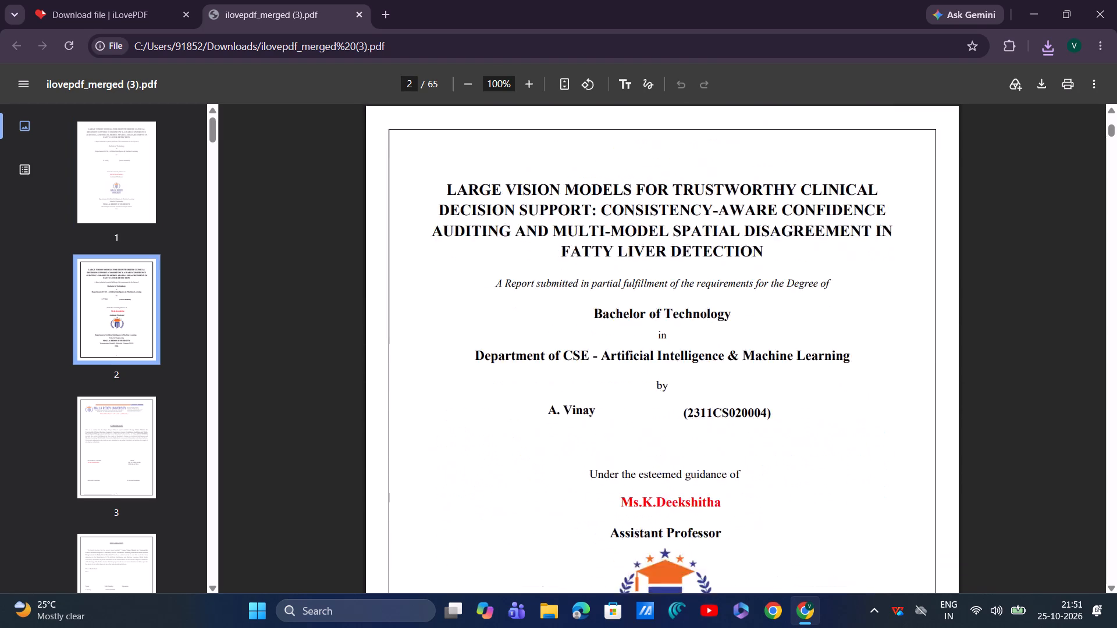
Check the certificate, declaration and acknowledgement pages of the merged report for the student's name and roll number, continuing to the abstract.
scroll(523, 327, down, 6)
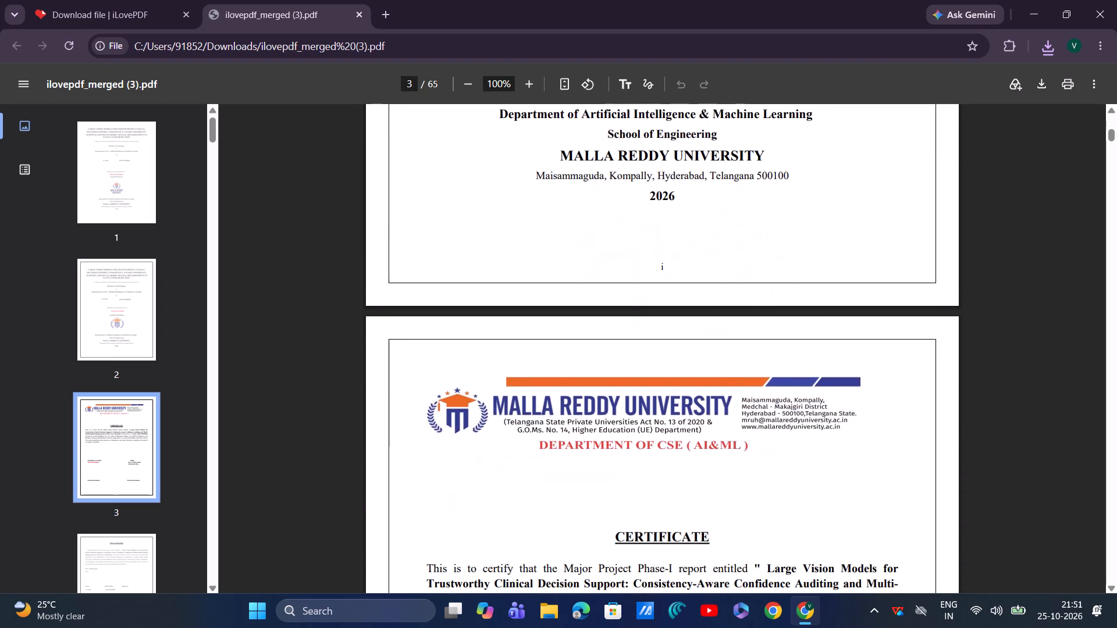
scroll(523, 327, down, 6)
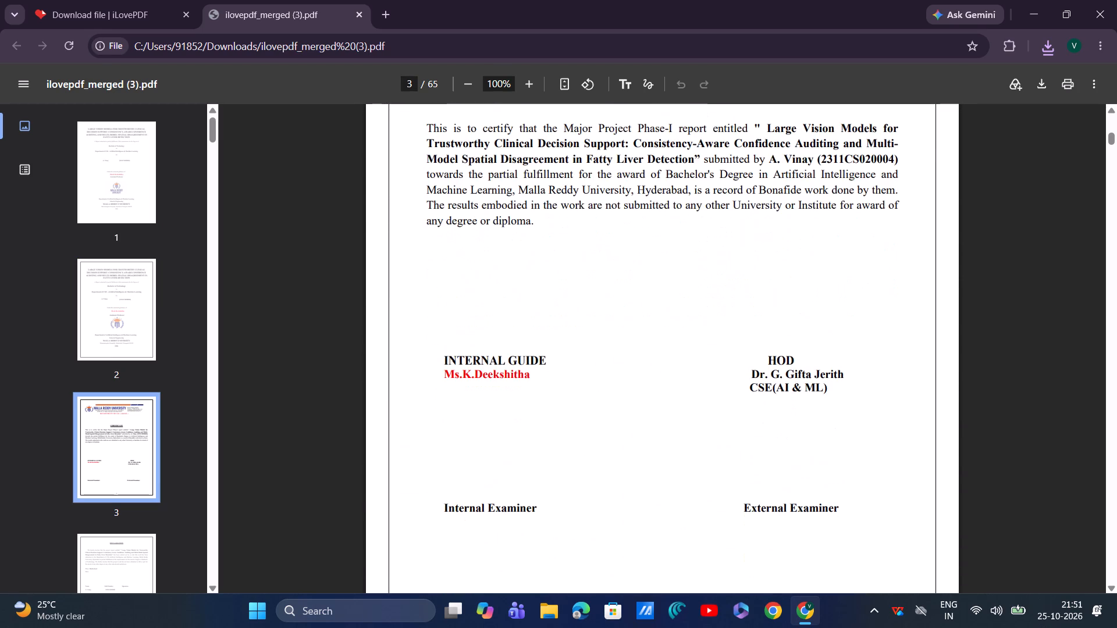
scroll(523, 327, down, 13)
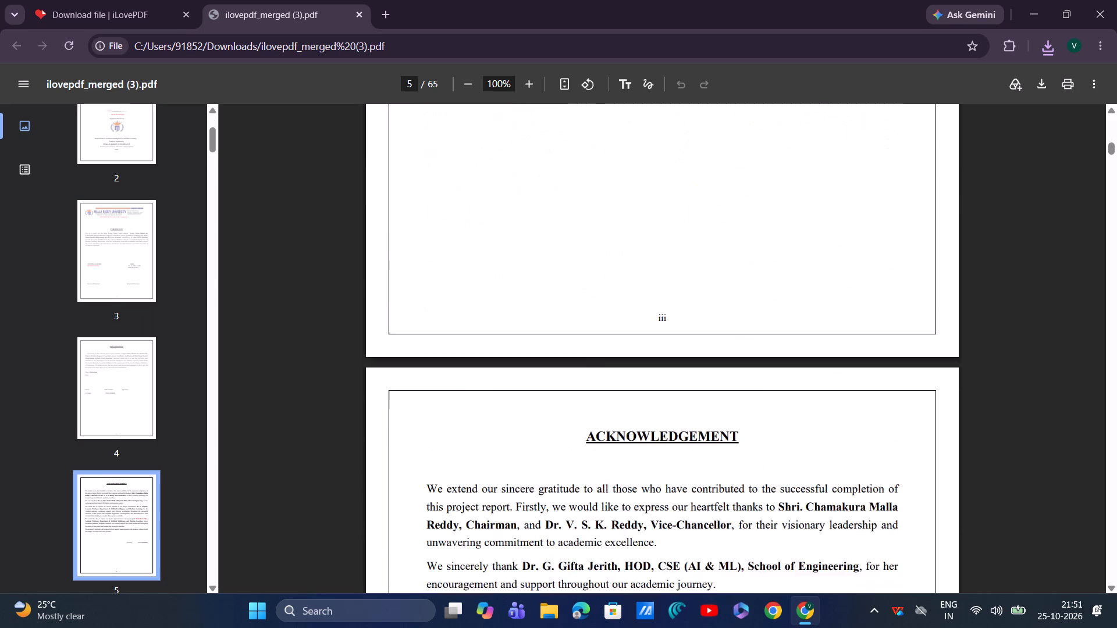
scroll(523, 327, down, 4)
scroll(523, 327, up, 5)
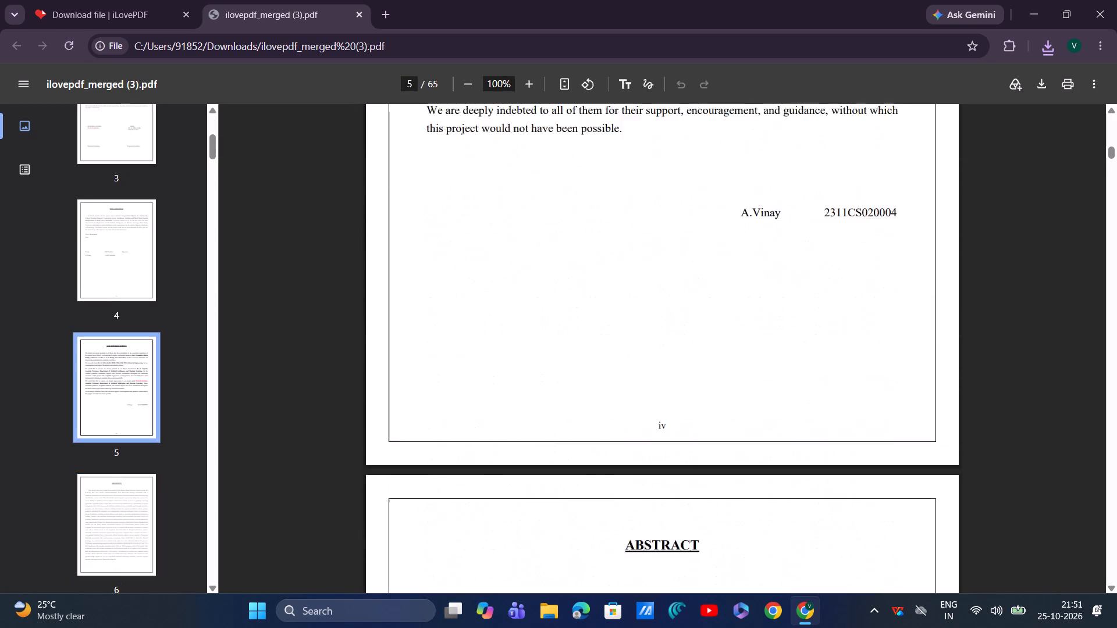
scroll(523, 327, up, 3)
scroll(523, 327, down, 6)
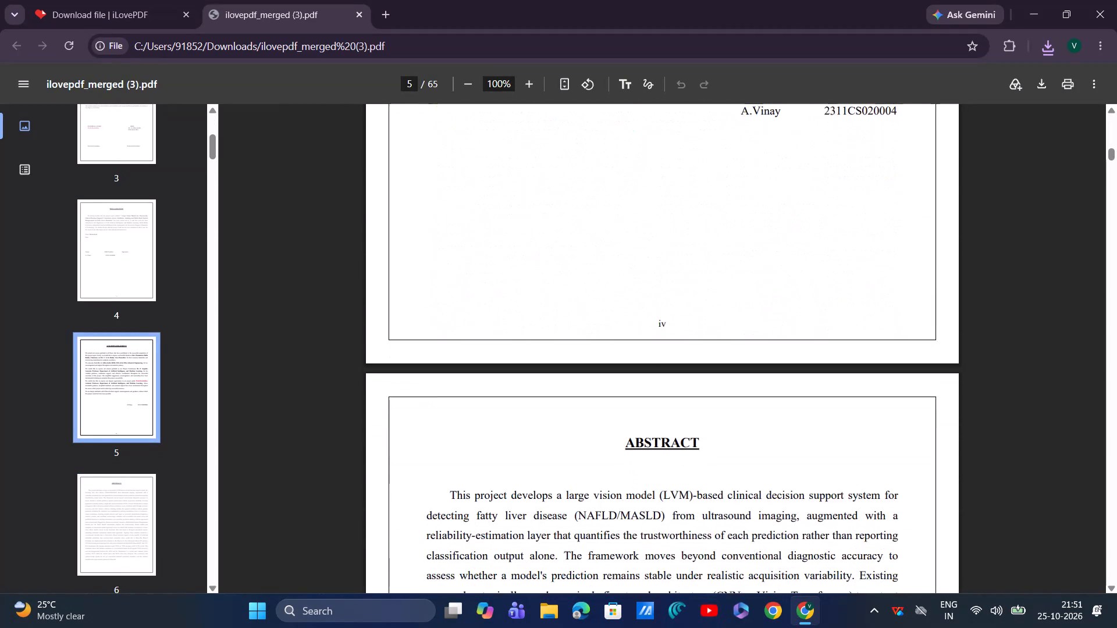
scroll(523, 327, up, 5)
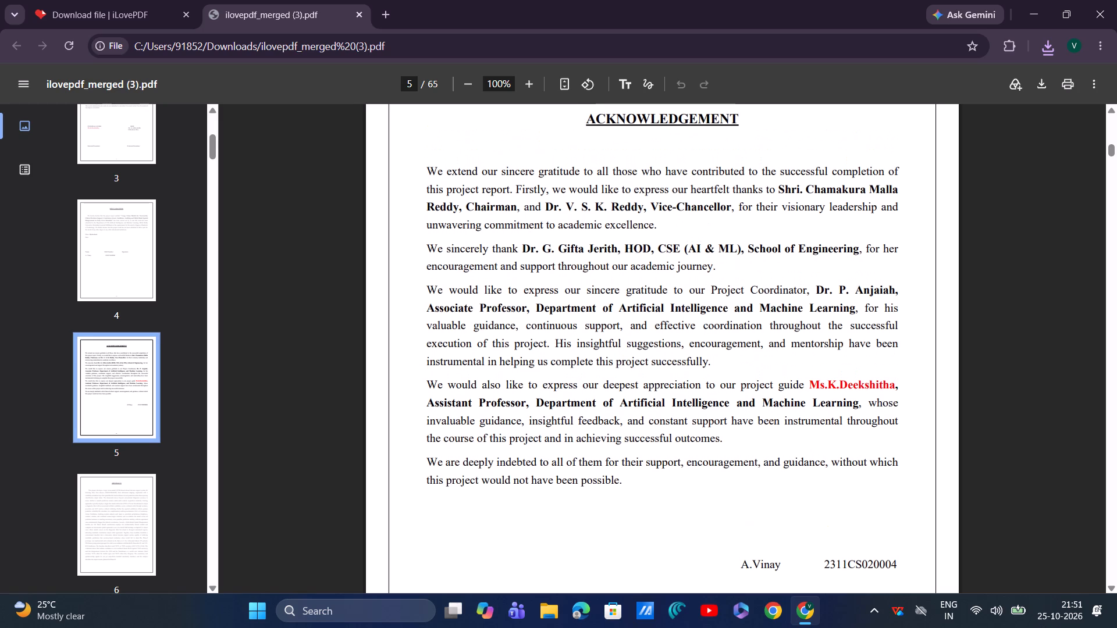
scroll(523, 327, down, 7)
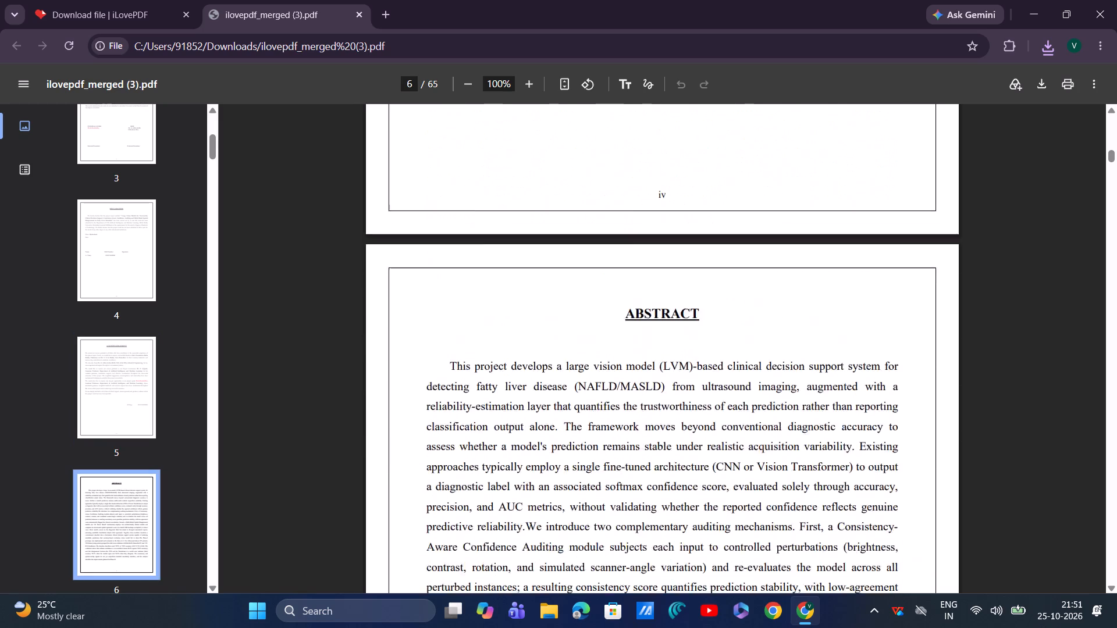
Skim the merged report from the abstract through the contents, figure and table lists, and chapters to section 5.3.
scroll(523, 327, down, 12)
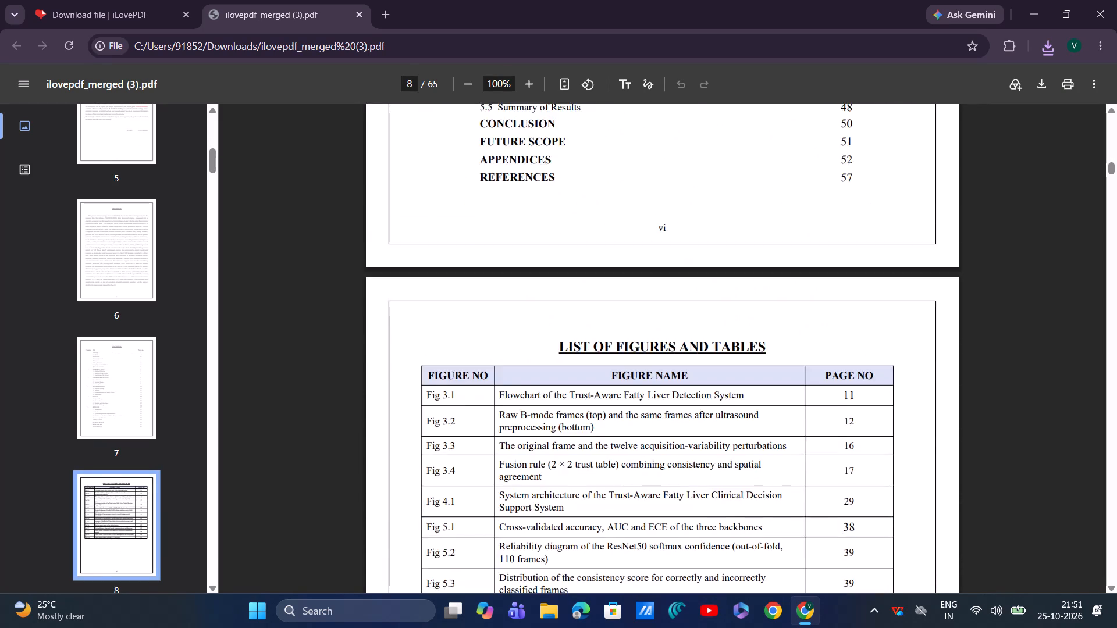
scroll(523, 327, down, 14)
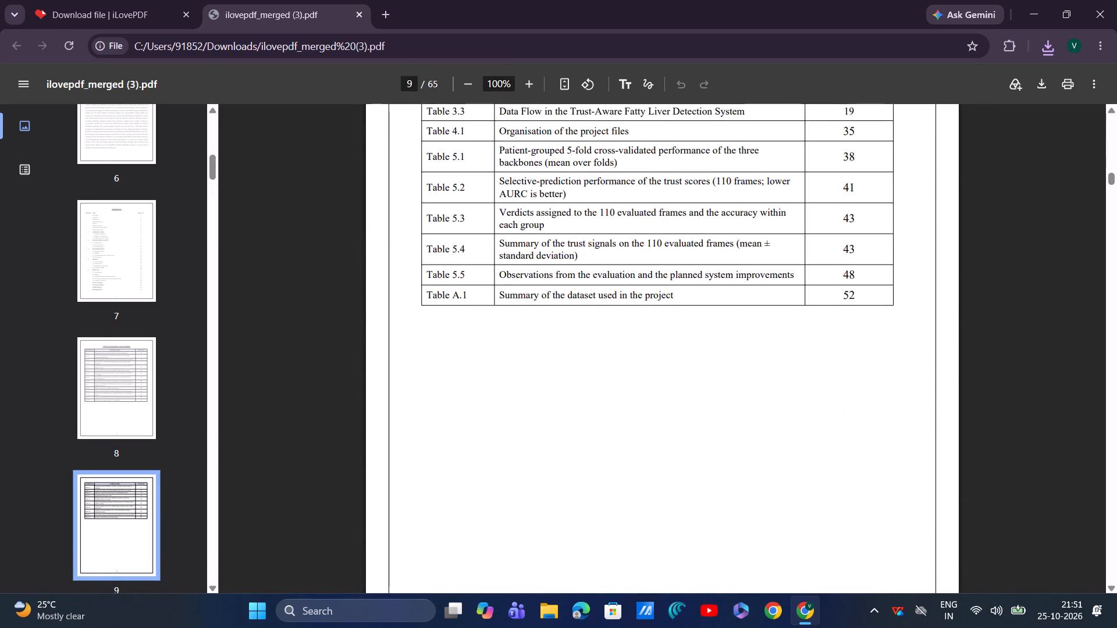
scroll(523, 327, down, 18)
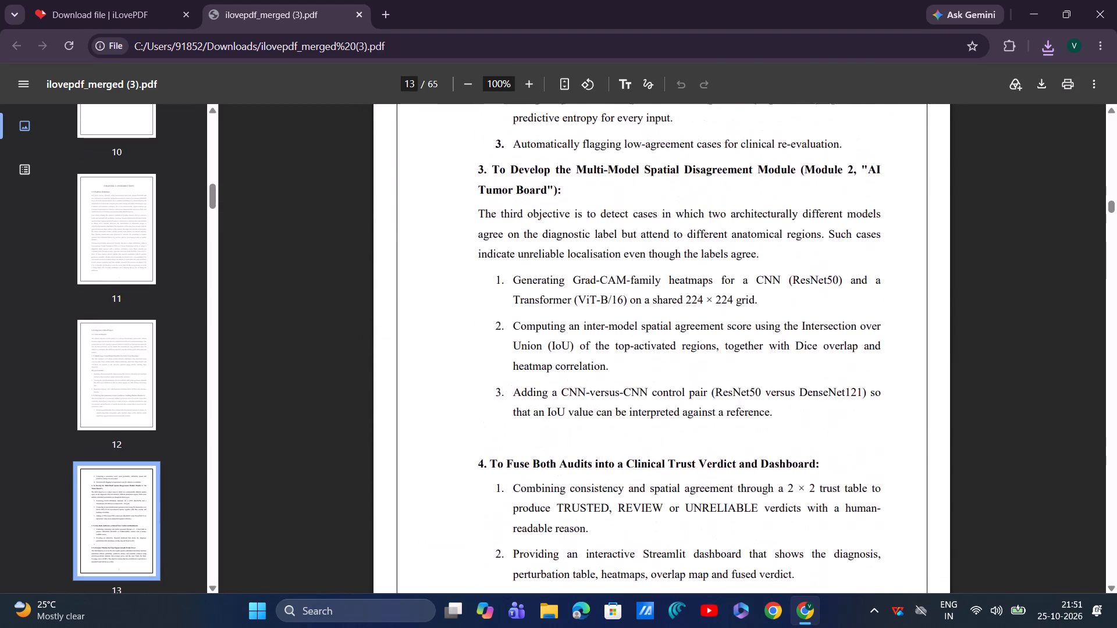
scroll(523, 327, down, 18)
scroll(523, 327, down, 5)
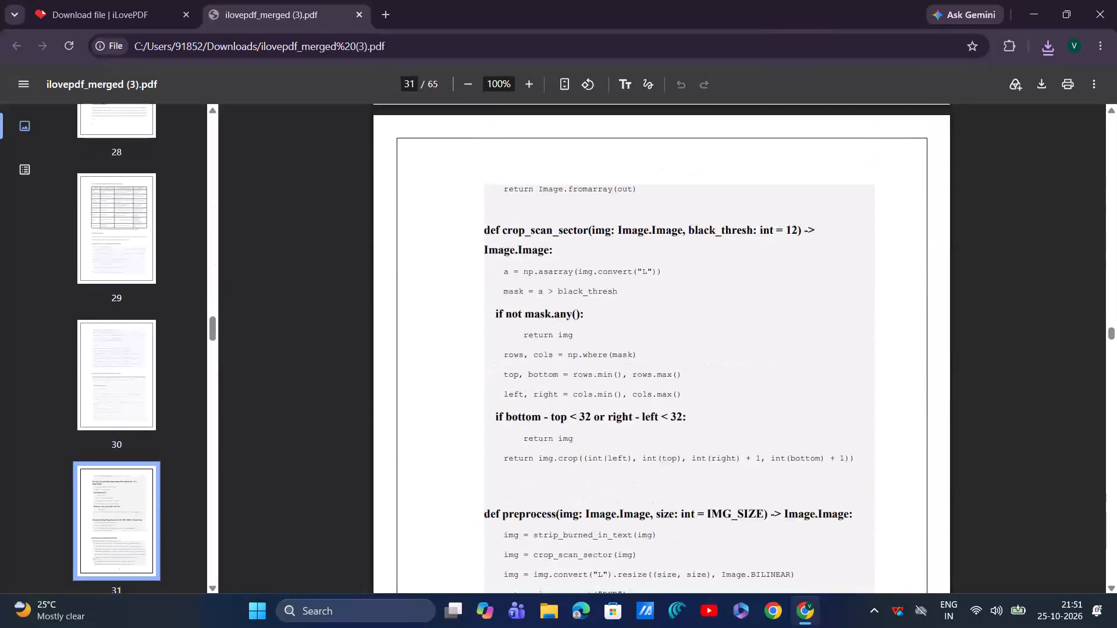
scroll(523, 327, down, 6)
scroll(523, 327, down, 20)
scroll(523, 327, down, 4)
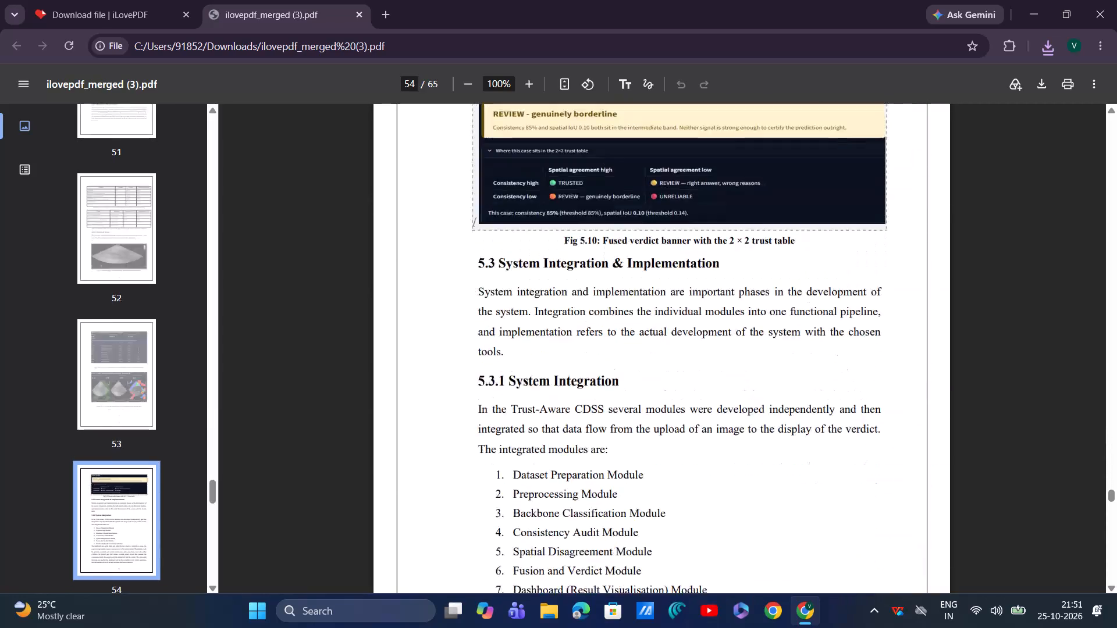
Examine sections 5.3.1 System Integration and 5.3.2 System Implementation, including their numbered lists and the page break between them.
scroll(523, 327, up, 1)
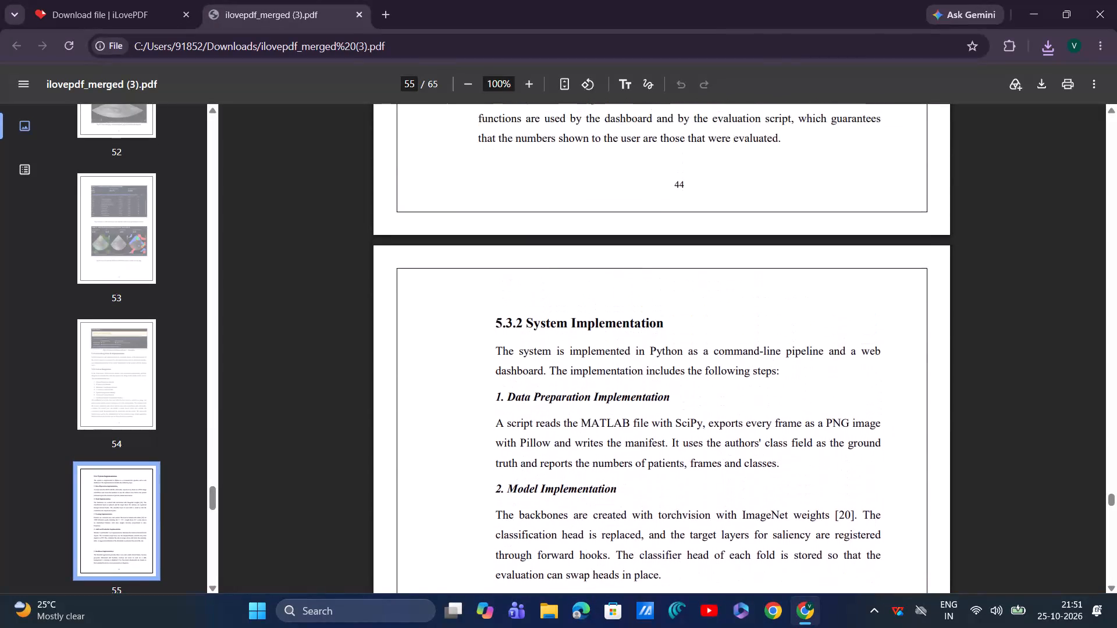
scroll(523, 327, up, 1)
scroll(523, 327, down, 2)
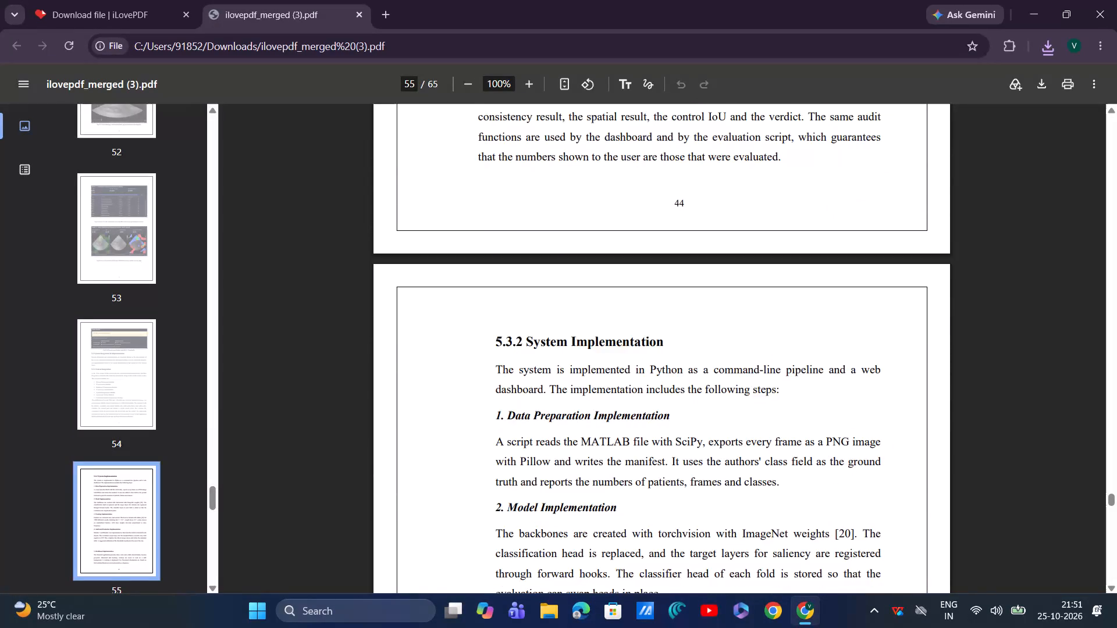
scroll(523, 327, up, 4)
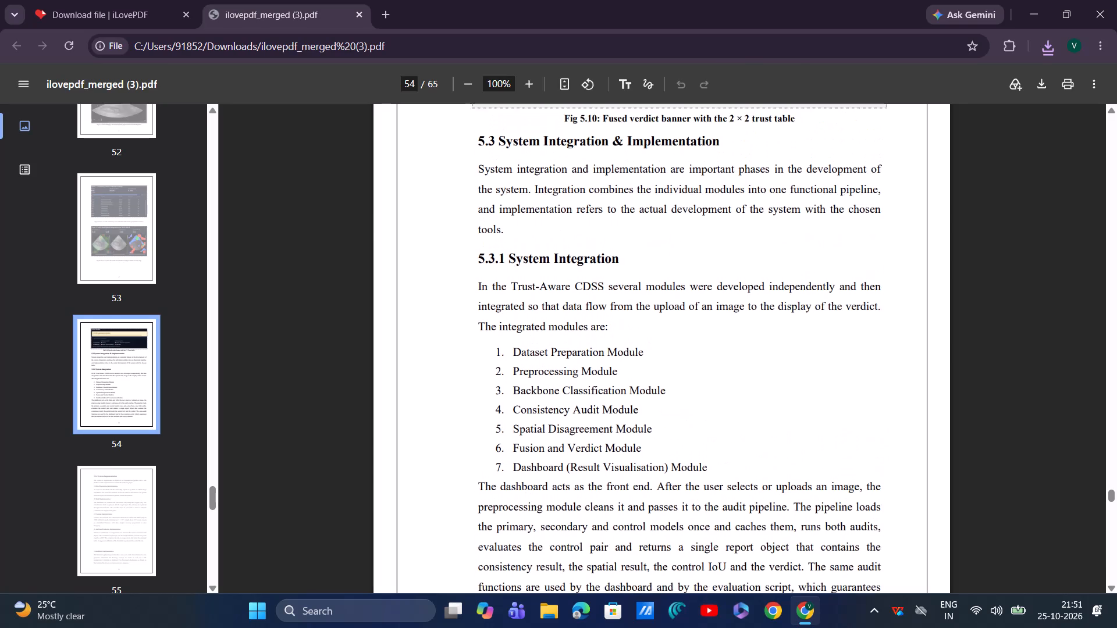
scroll(523, 327, up, 2)
scroll(523, 327, down, 8)
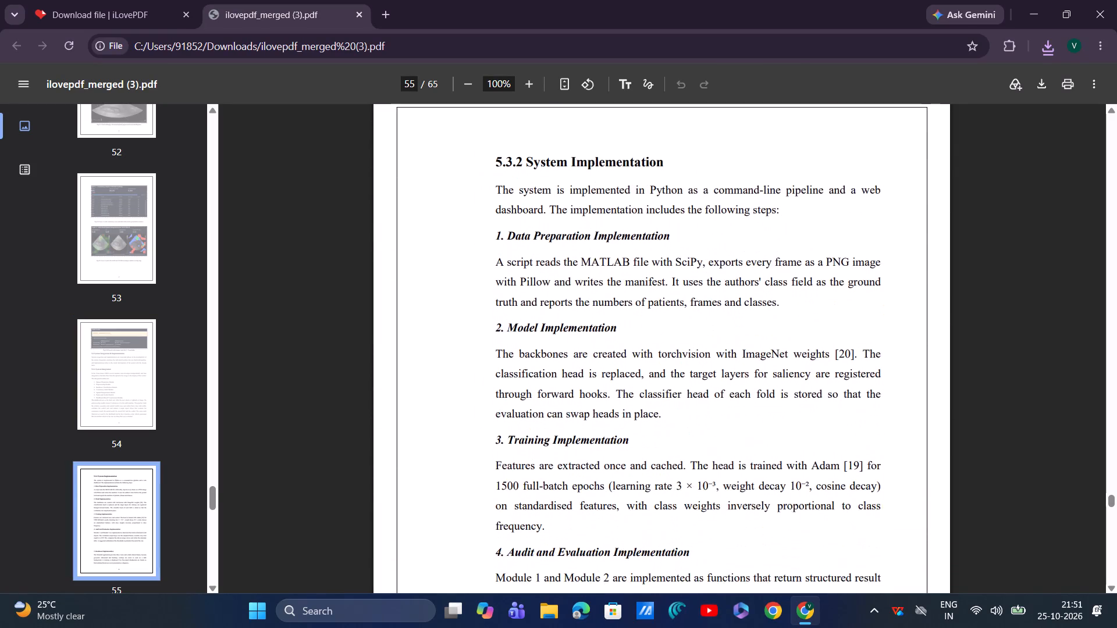
scroll(523, 327, down, 2)
scroll(523, 327, up, 2)
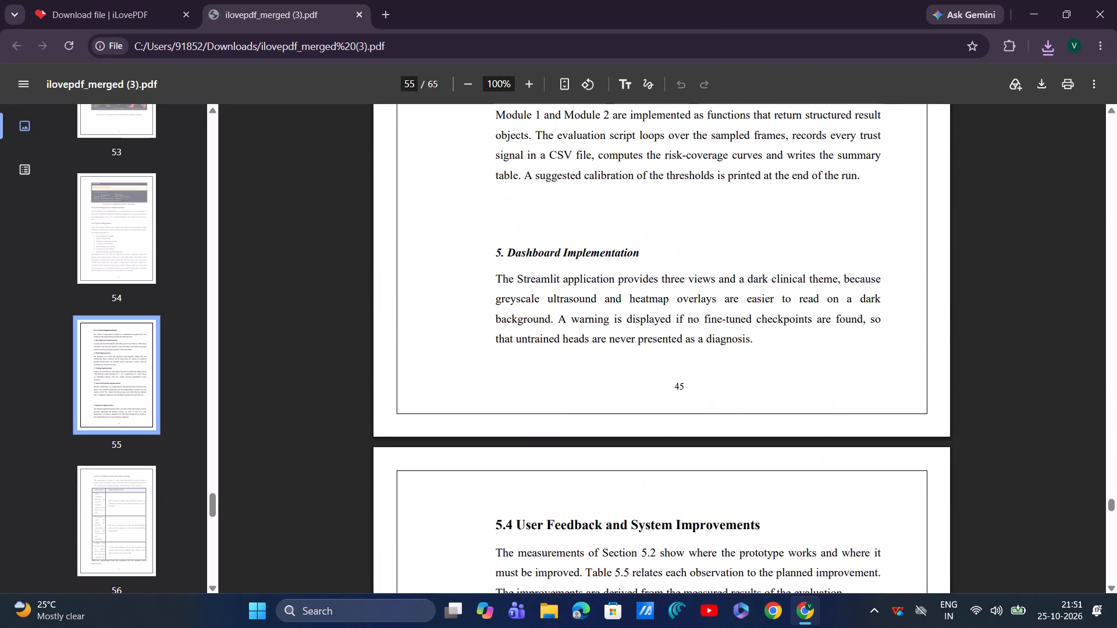
scroll(523, 327, up, 2)
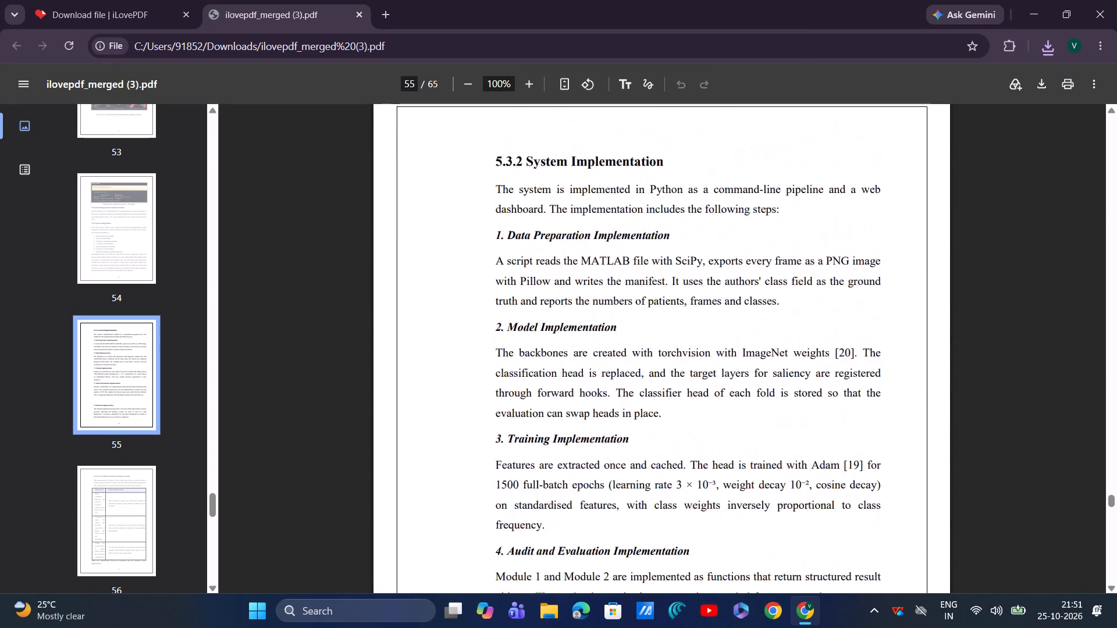
scroll(523, 327, up, 2)
scroll(523, 327, down, 8)
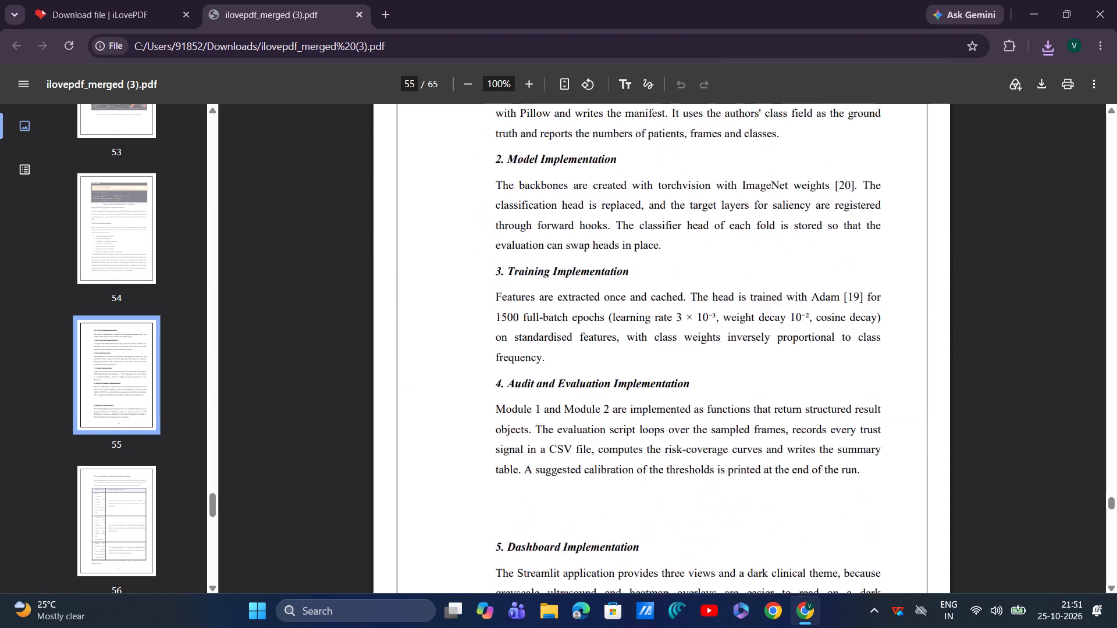
Skim the rest of the merged report from section 5.3.2 through the conclusion, future scope, appendices and references, and close it.
scroll(523, 327, down, 11)
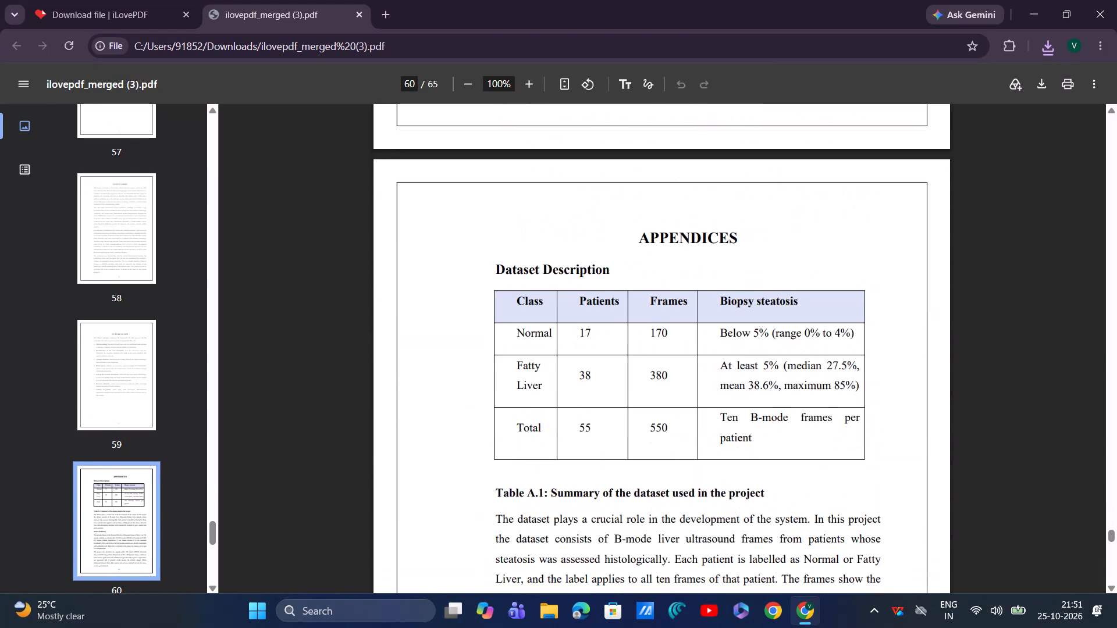
scroll(523, 327, down, 1)
scroll(523, 327, up, 9)
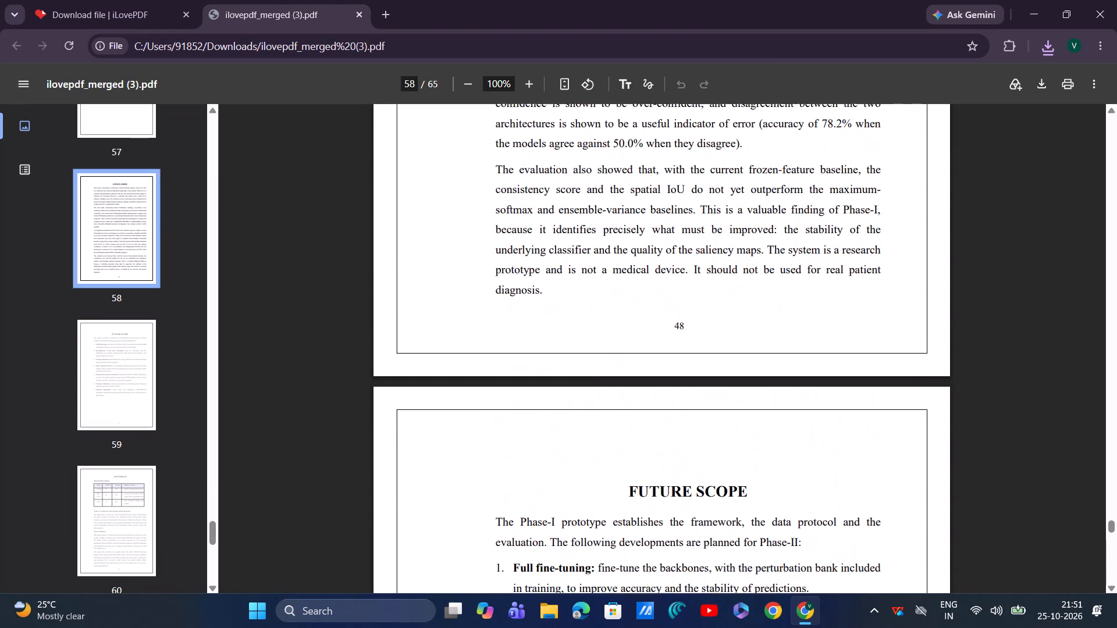
scroll(523, 327, down, 13)
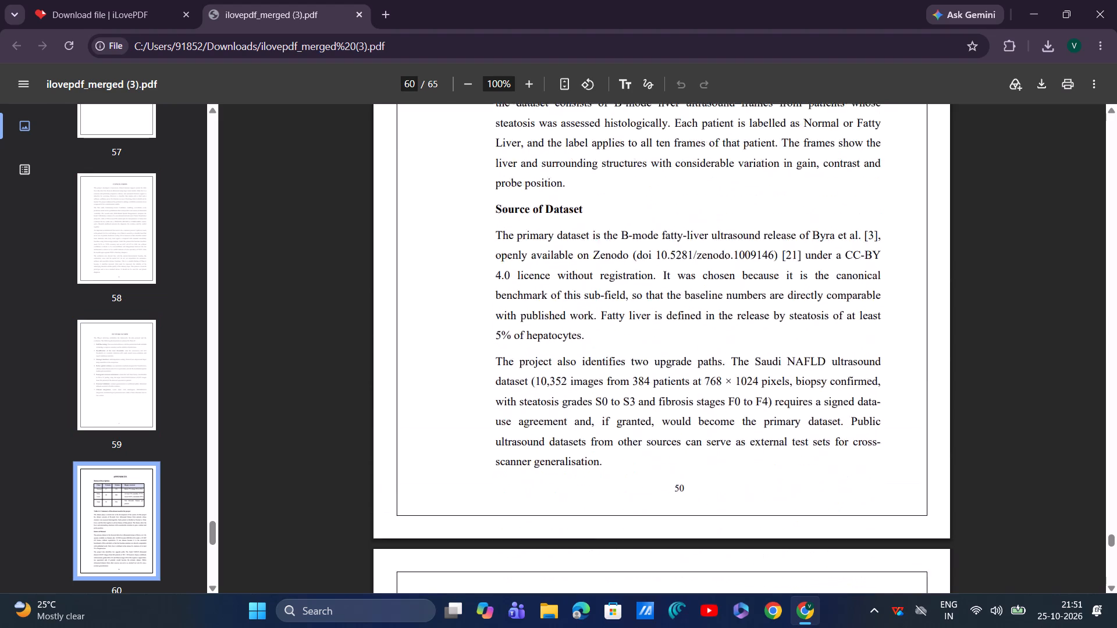
scroll(523, 327, down, 16)
scroll(523, 327, down, 8)
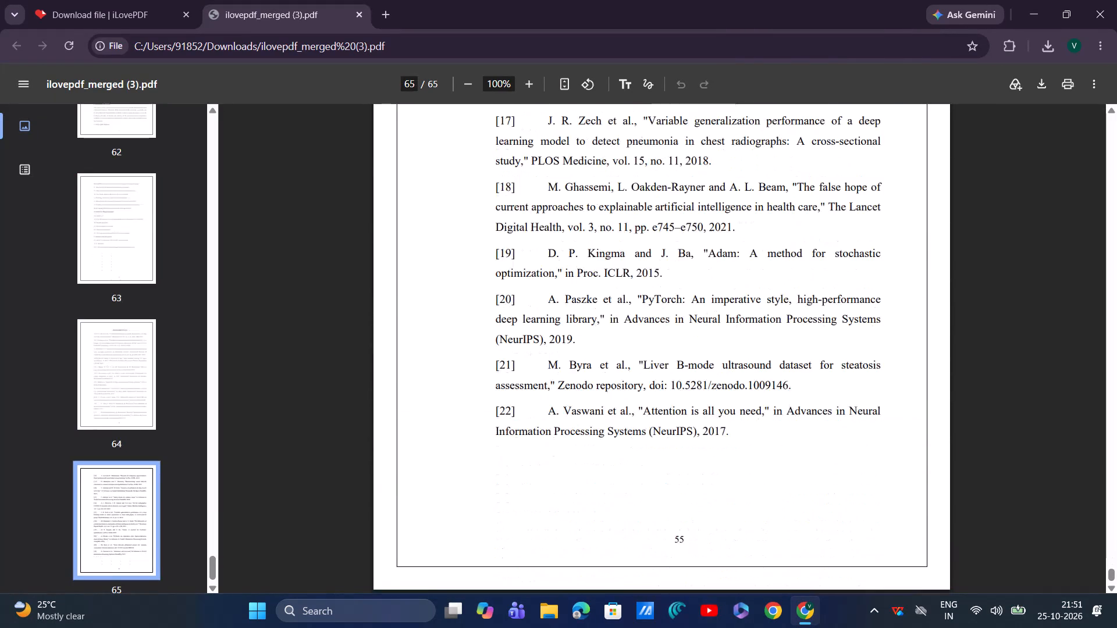
scroll(523, 327, down, 7)
scroll(523, 327, up, 8)
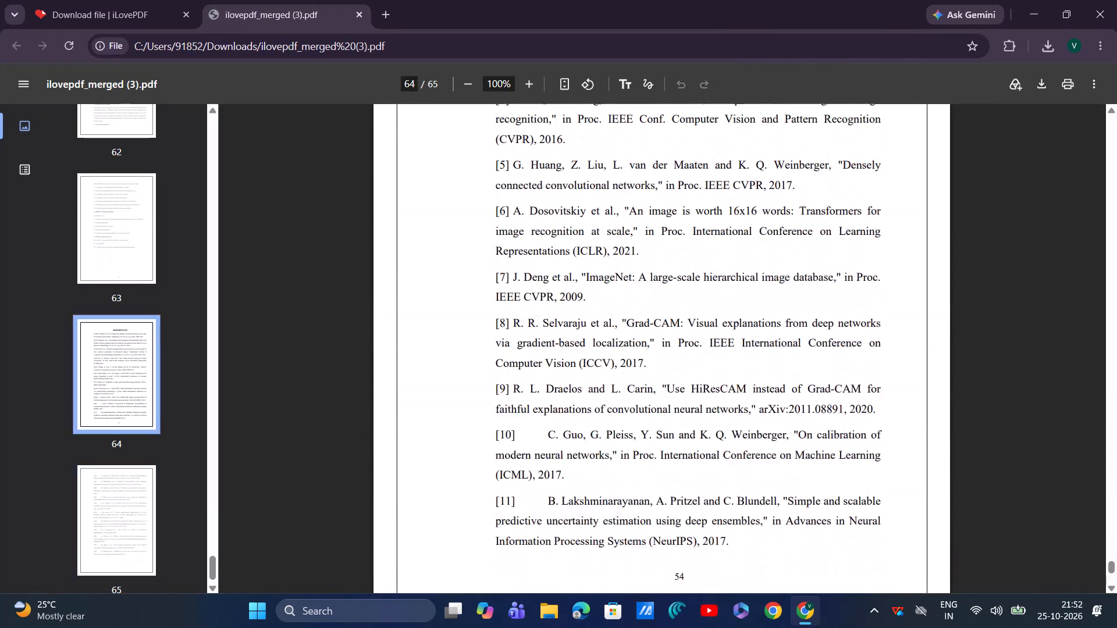
scroll(523, 327, up, 5)
scroll(523, 327, down, 12)
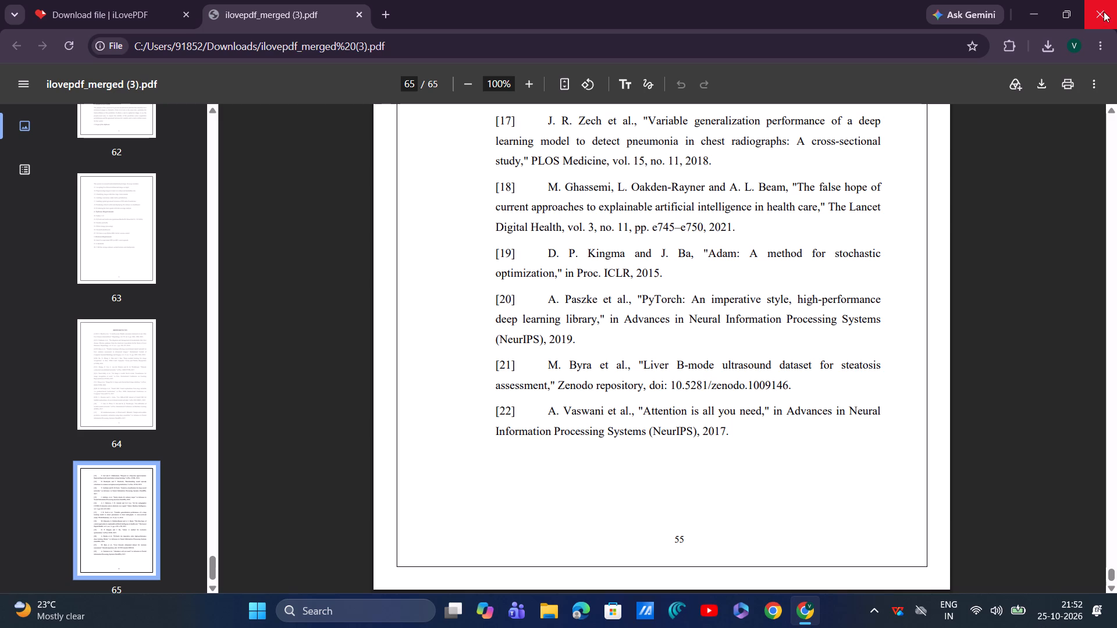
click(357, 16)
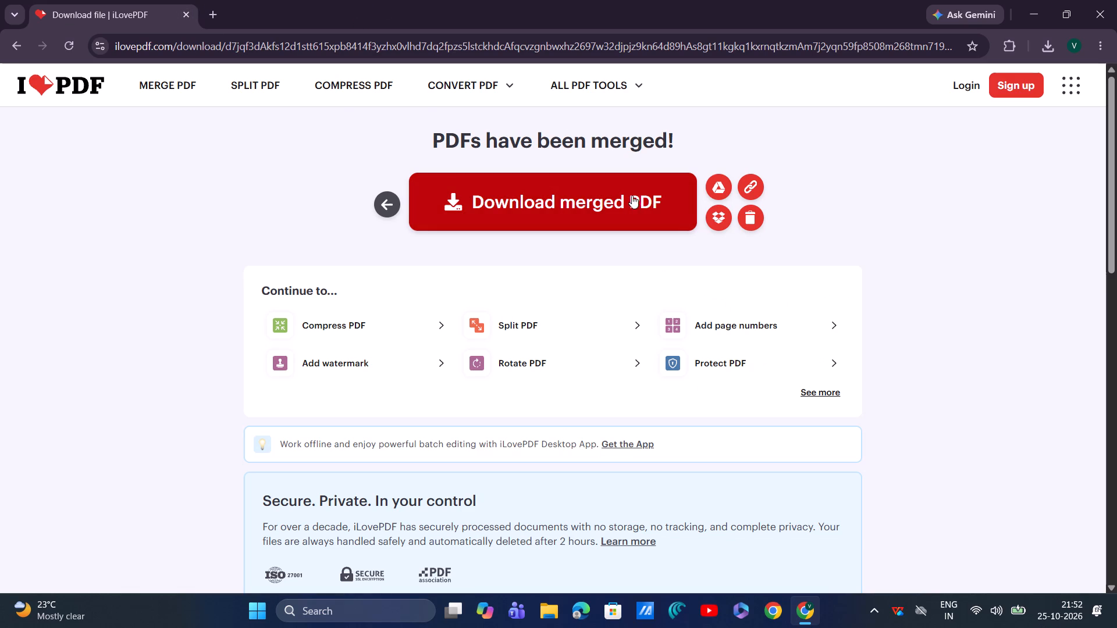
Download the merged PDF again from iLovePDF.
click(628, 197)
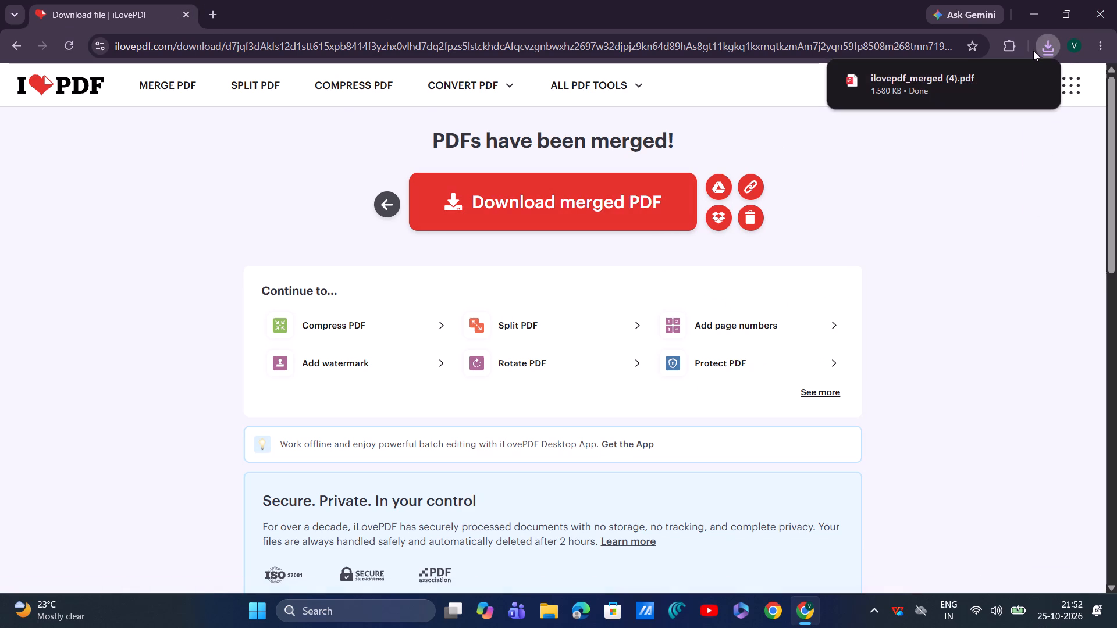
Open ilovepdf_merged (1) from the Downloads folder and check the student names and roll numbers on its title page.
click(544, 611)
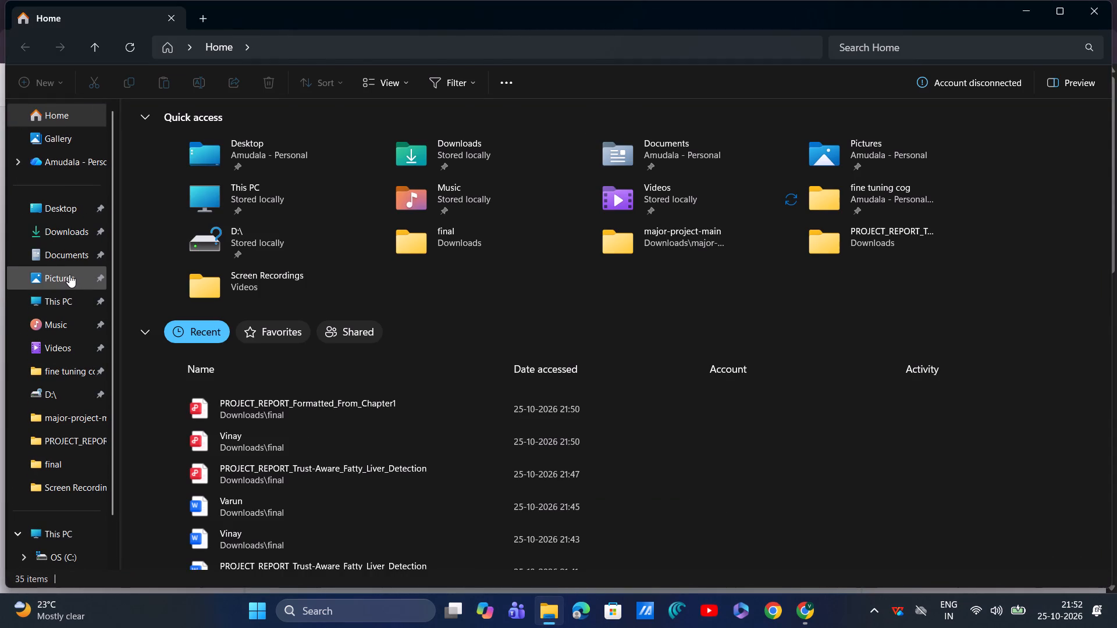
click(69, 230)
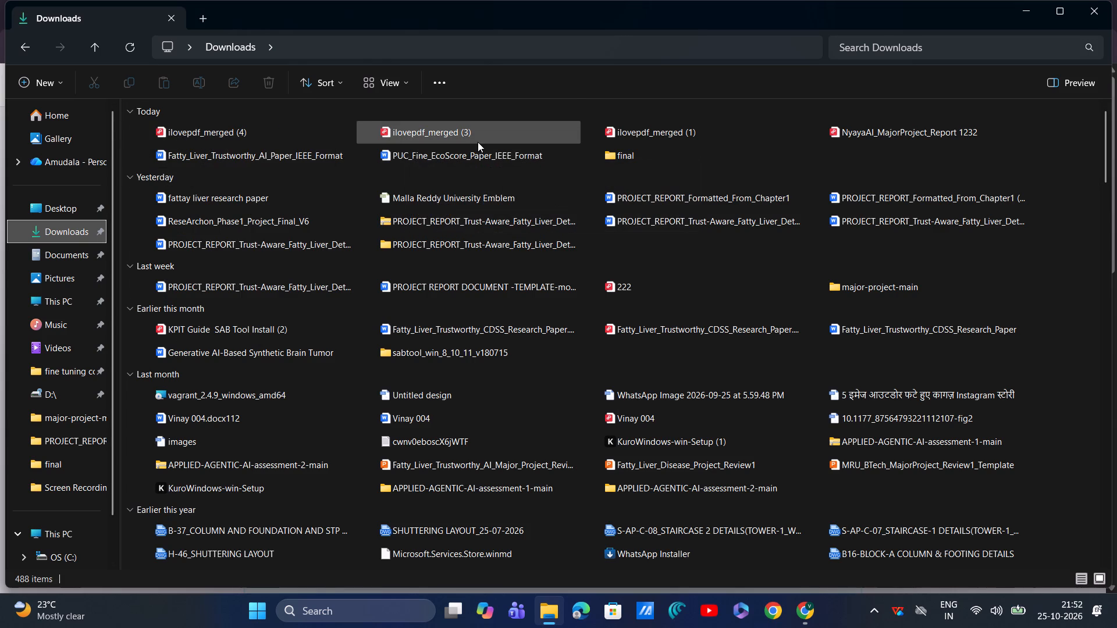
double_click(637, 127)
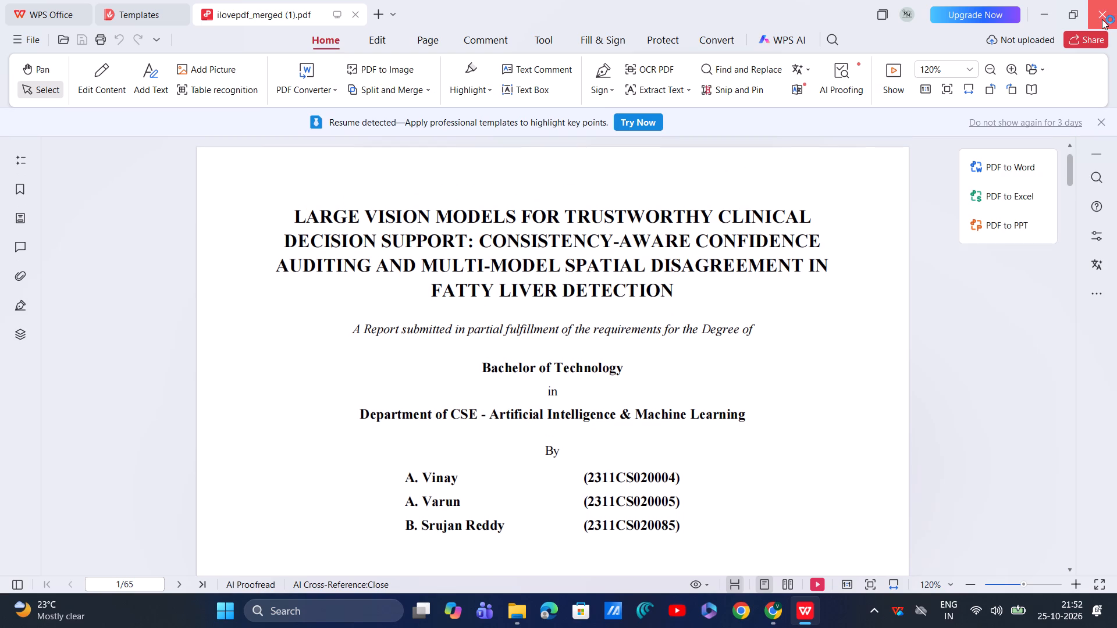
click(1102, 19)
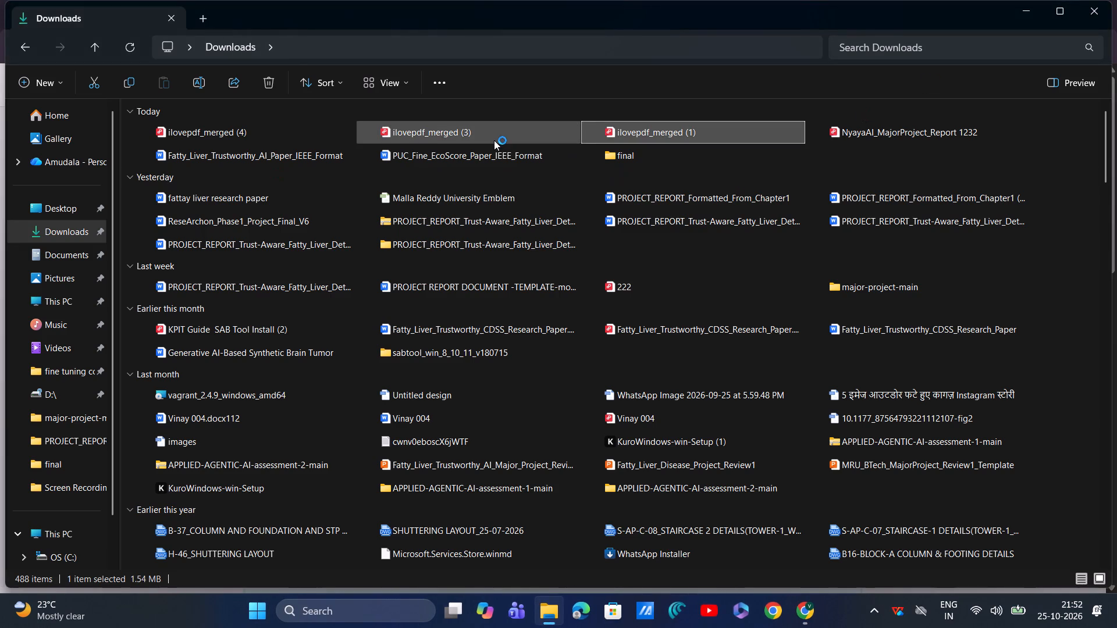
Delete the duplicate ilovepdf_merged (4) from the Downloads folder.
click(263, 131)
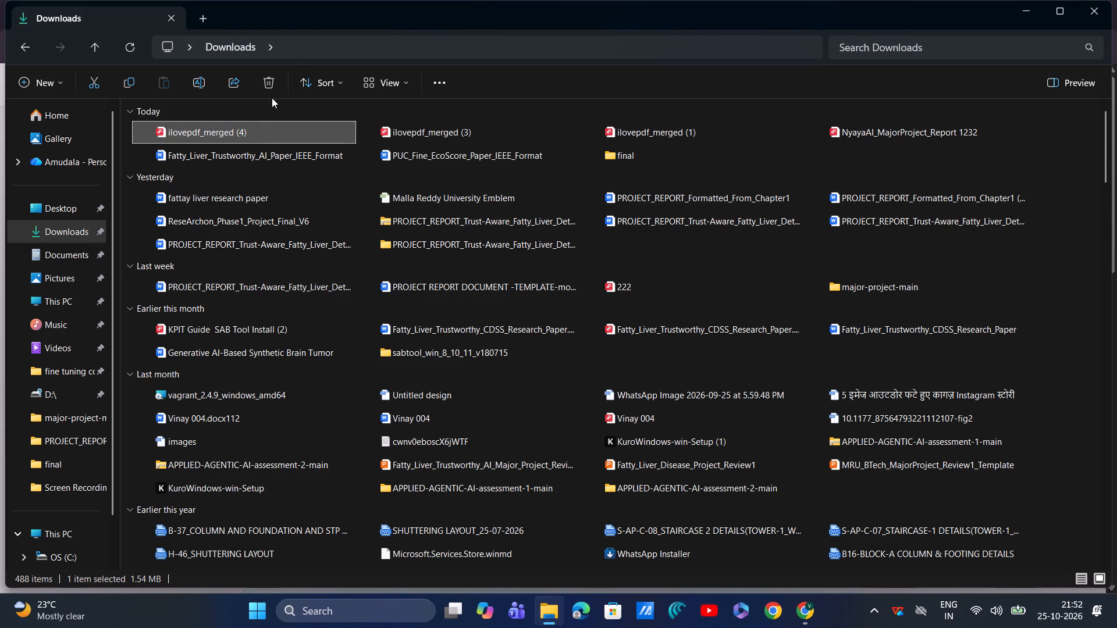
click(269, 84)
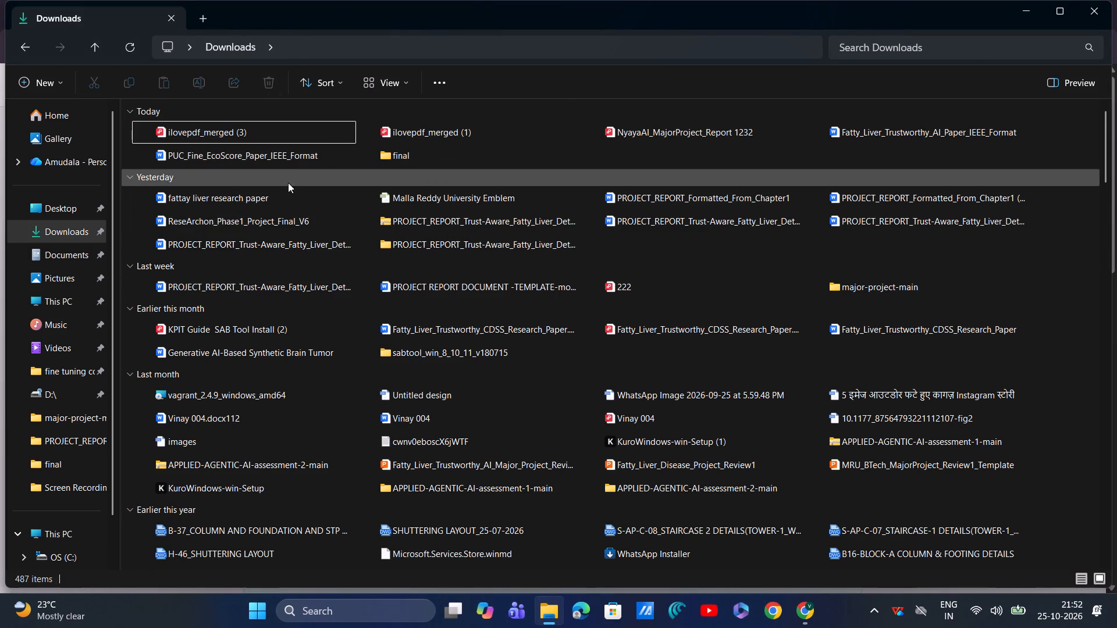
Open ilovepdf_merged (3) from the Downloads folder, check the student on its title page, and return to iLovePDF.
double_click(289, 129)
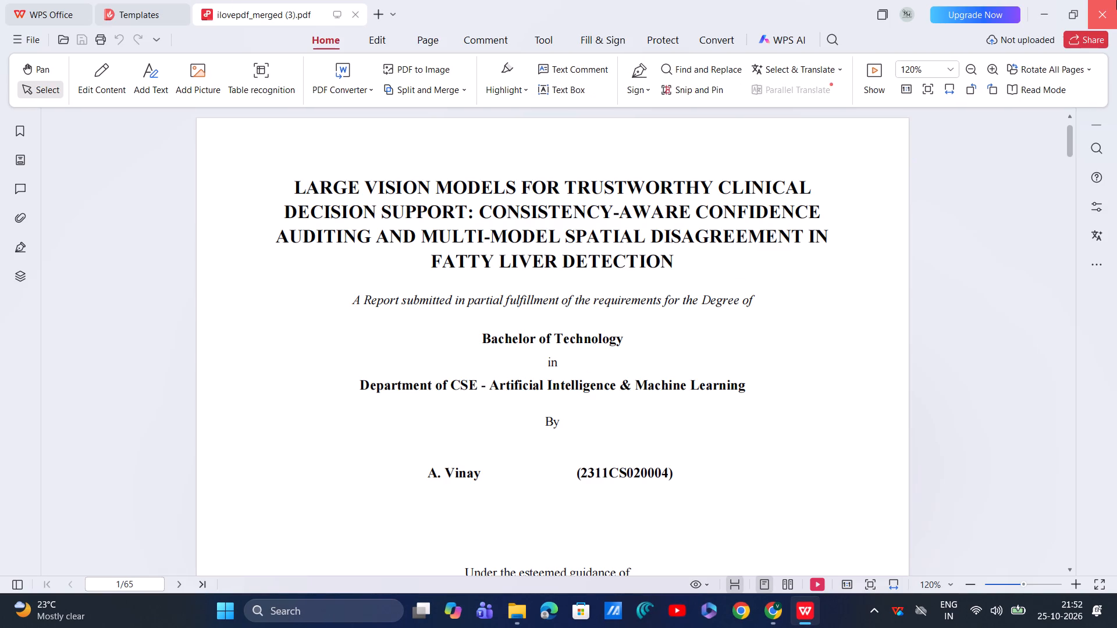
click(1116, 15)
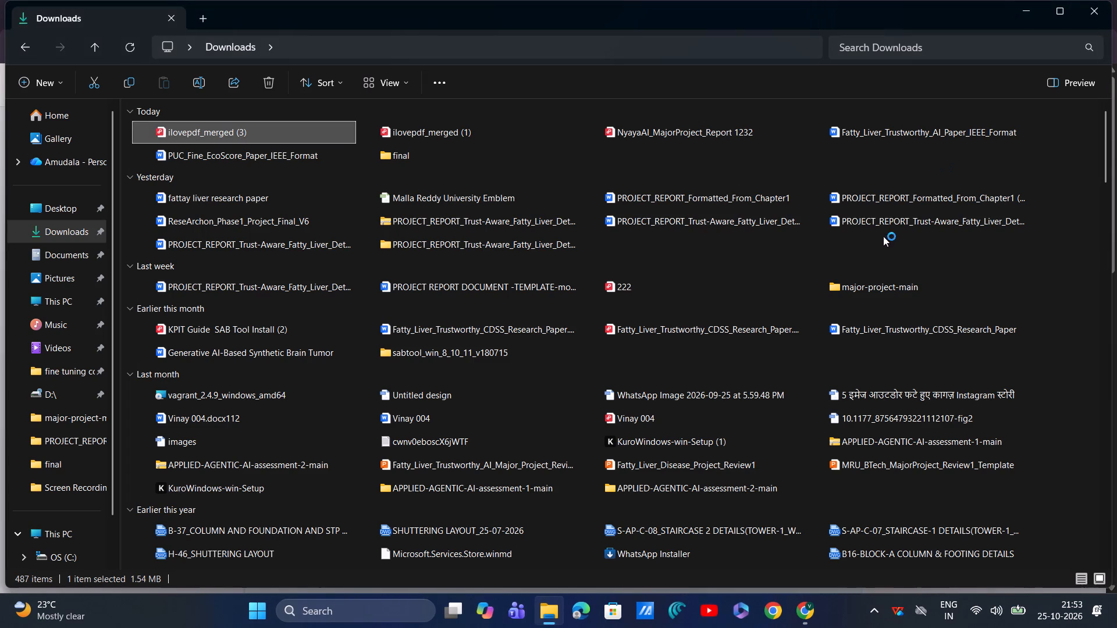
click(736, 129)
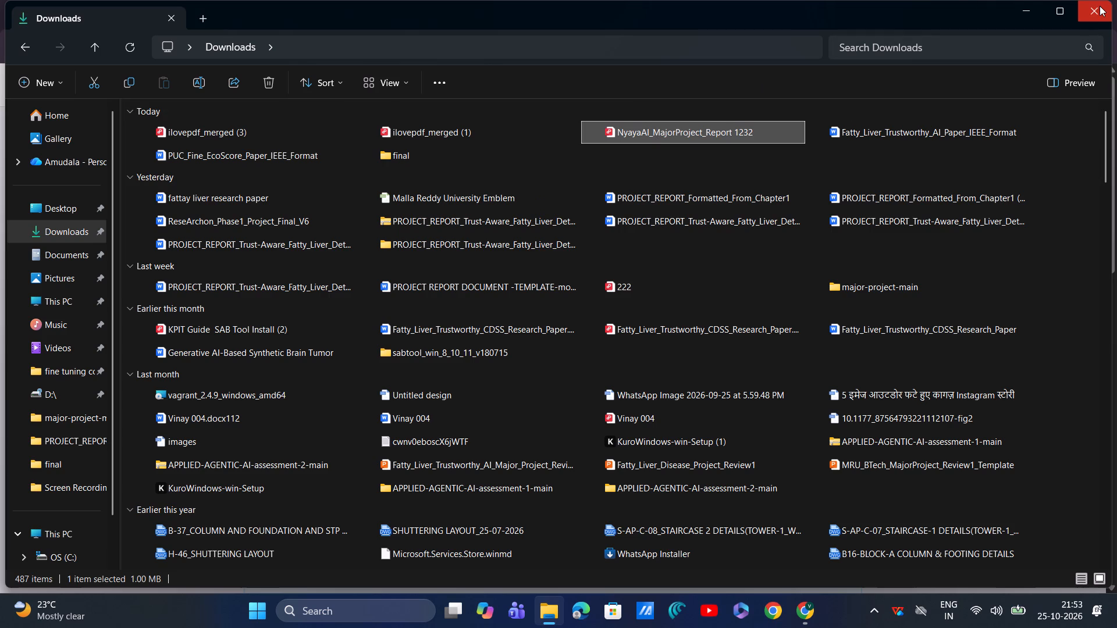
click(1022, 9)
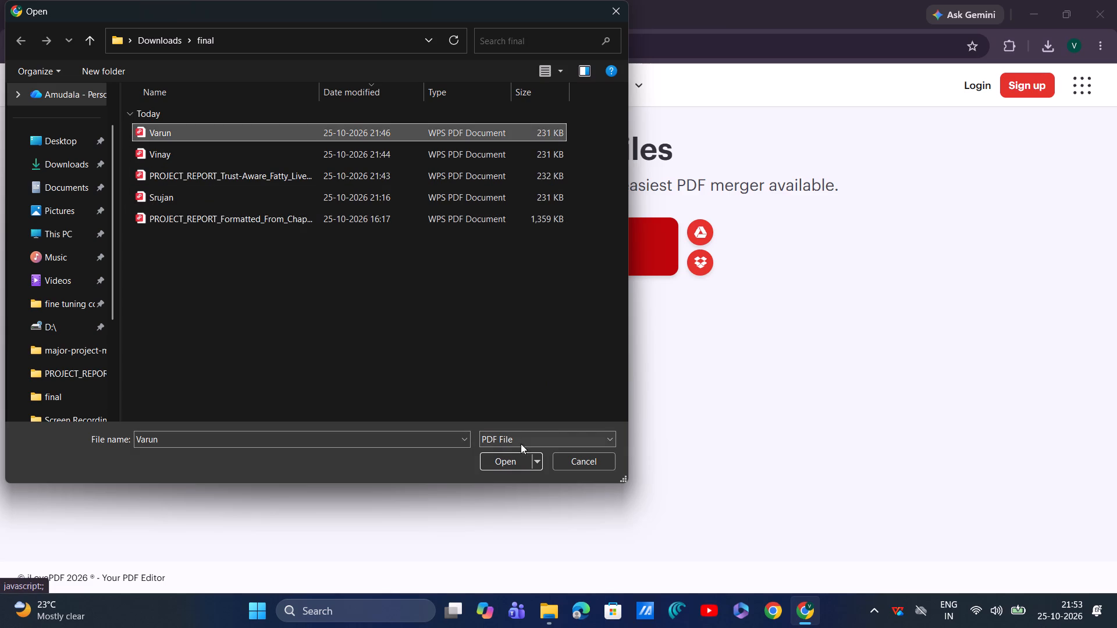
click(513, 469)
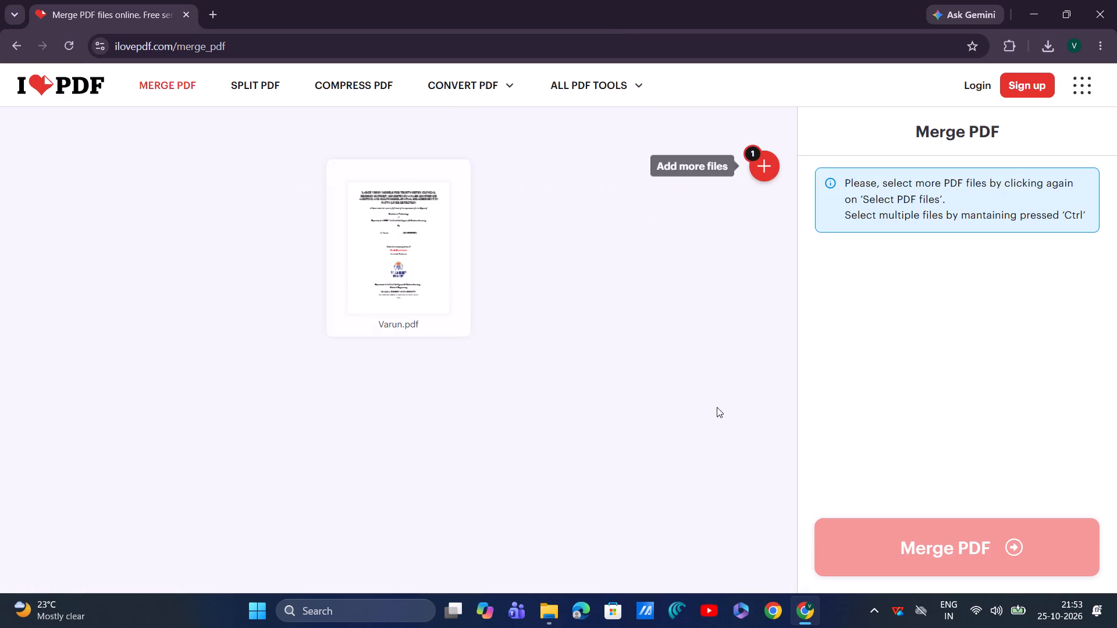
click(763, 173)
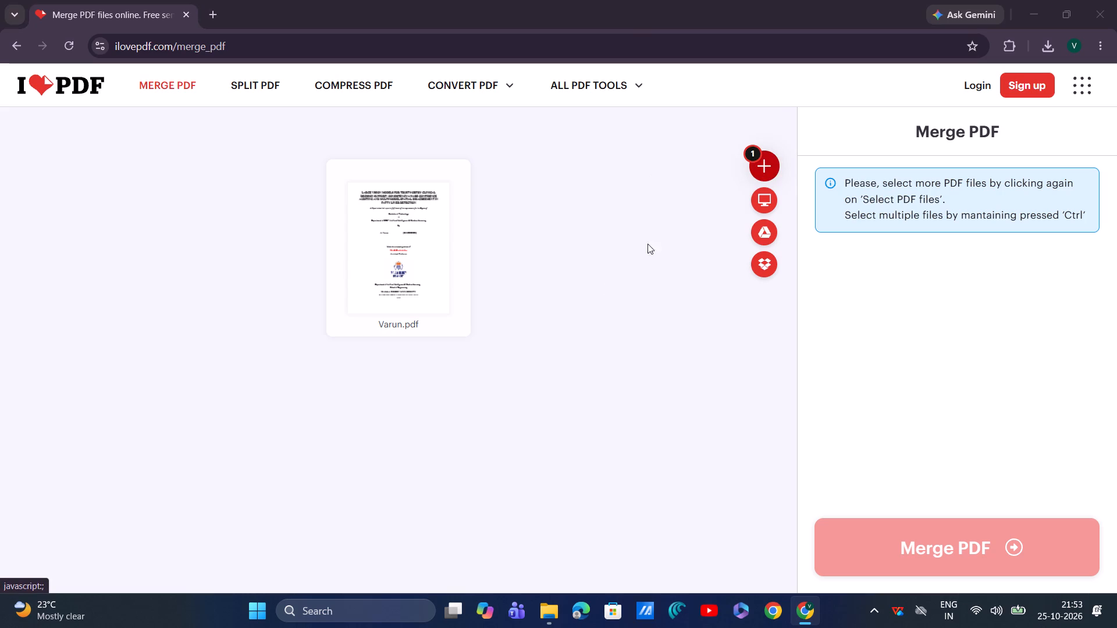
click(225, 219)
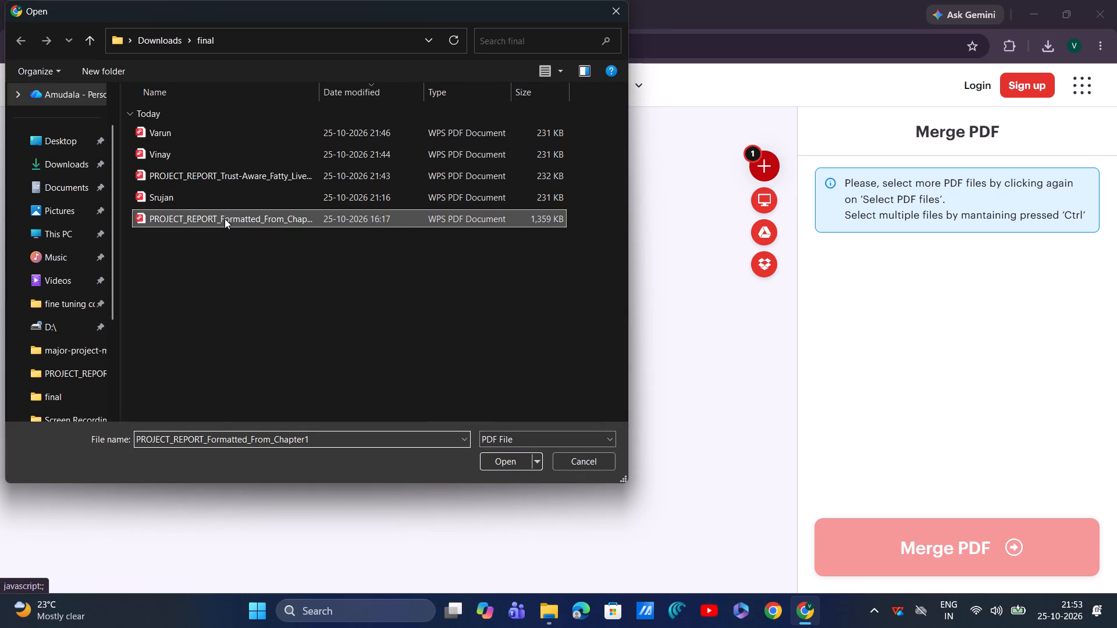
click(514, 461)
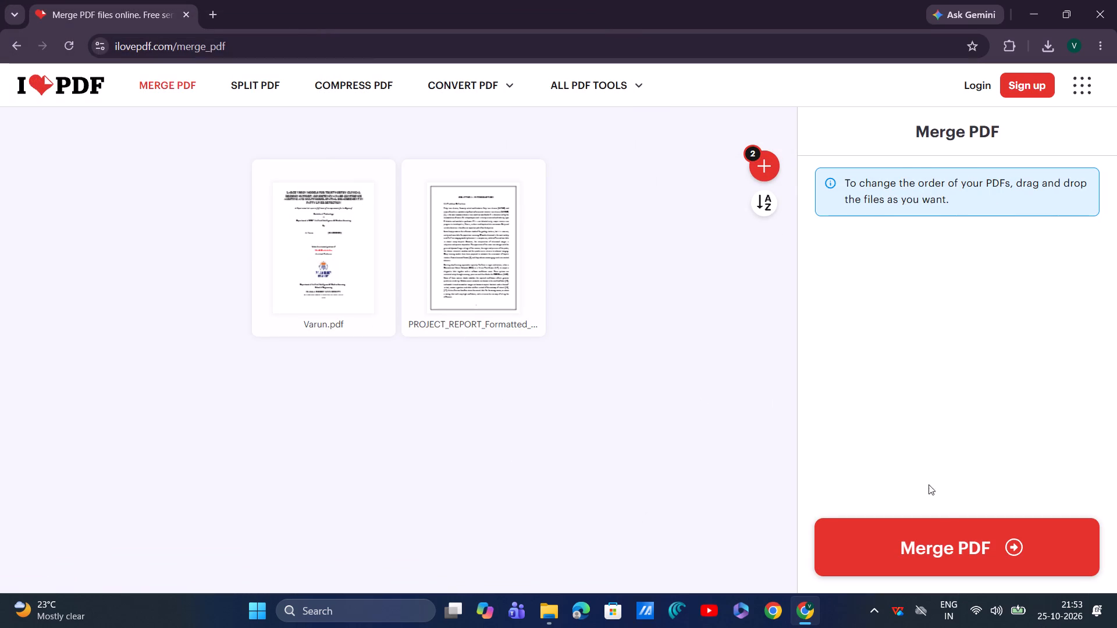
click(954, 549)
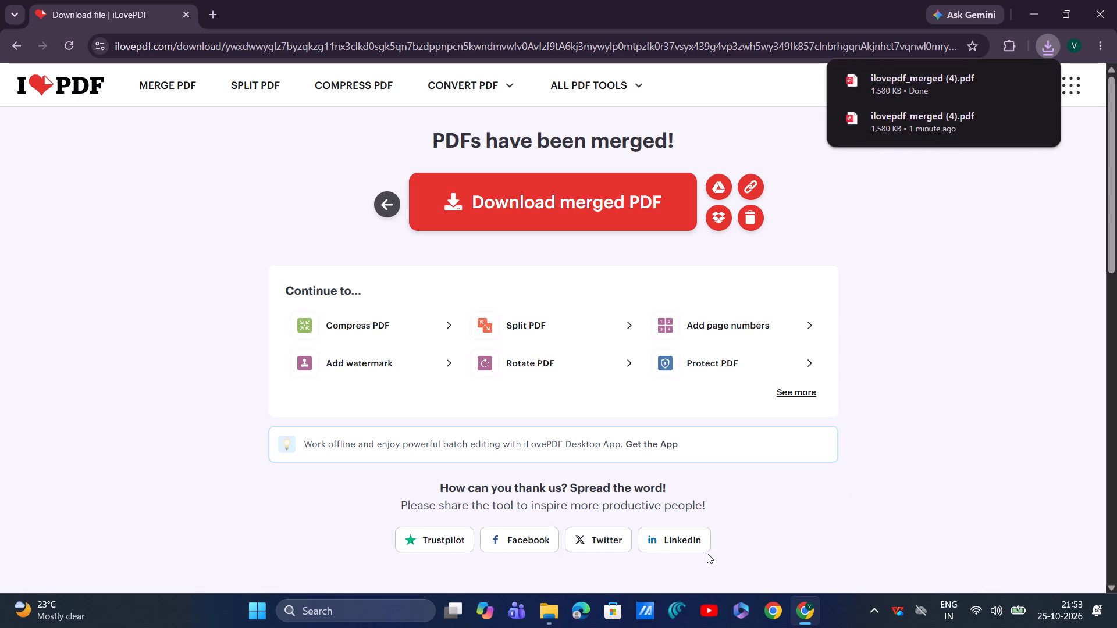
Check the Downloads folder for the newly merged PDF and return to iLovePDF.
click(549, 613)
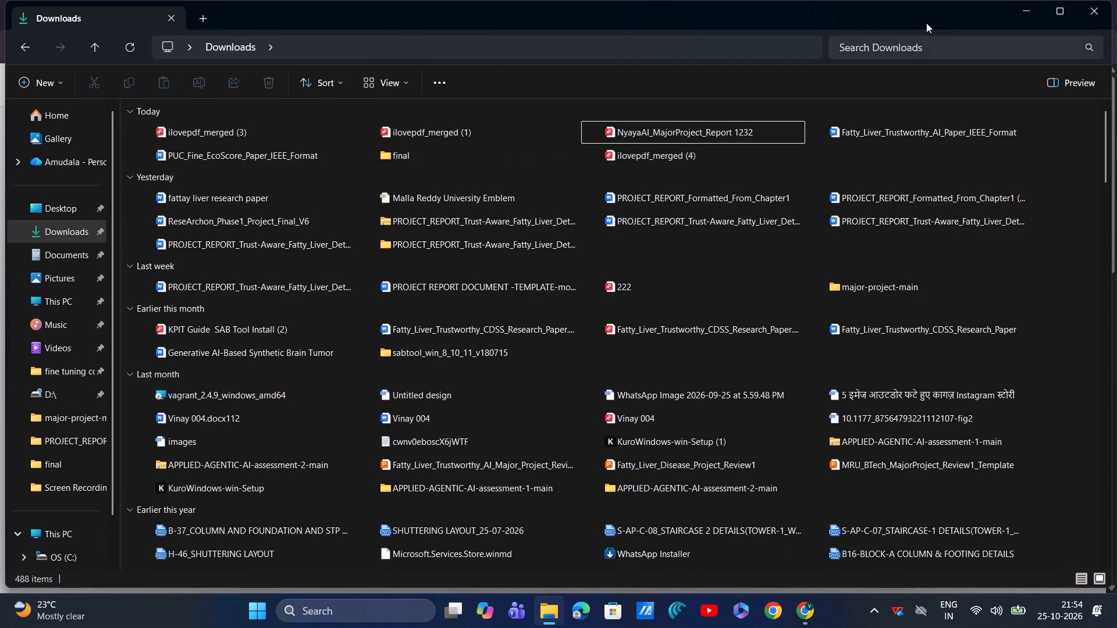
click(1031, 12)
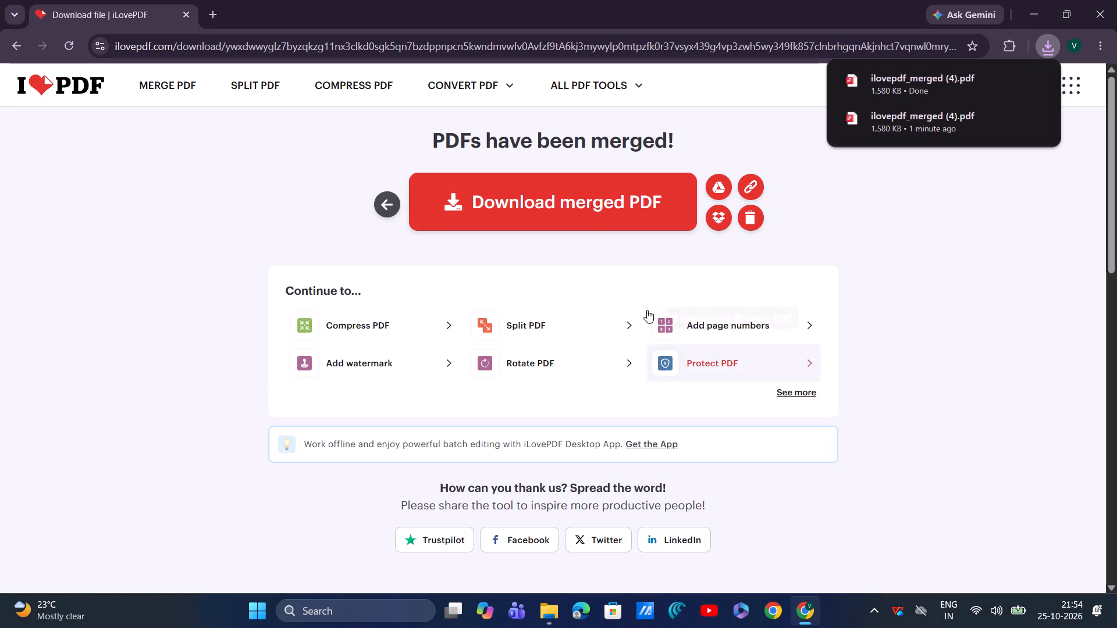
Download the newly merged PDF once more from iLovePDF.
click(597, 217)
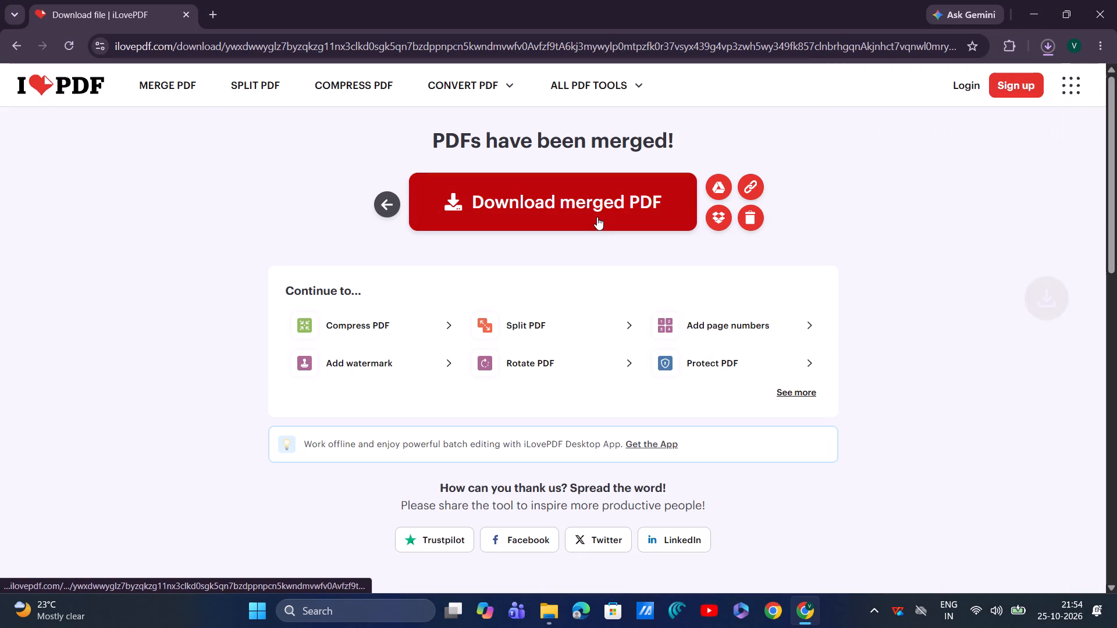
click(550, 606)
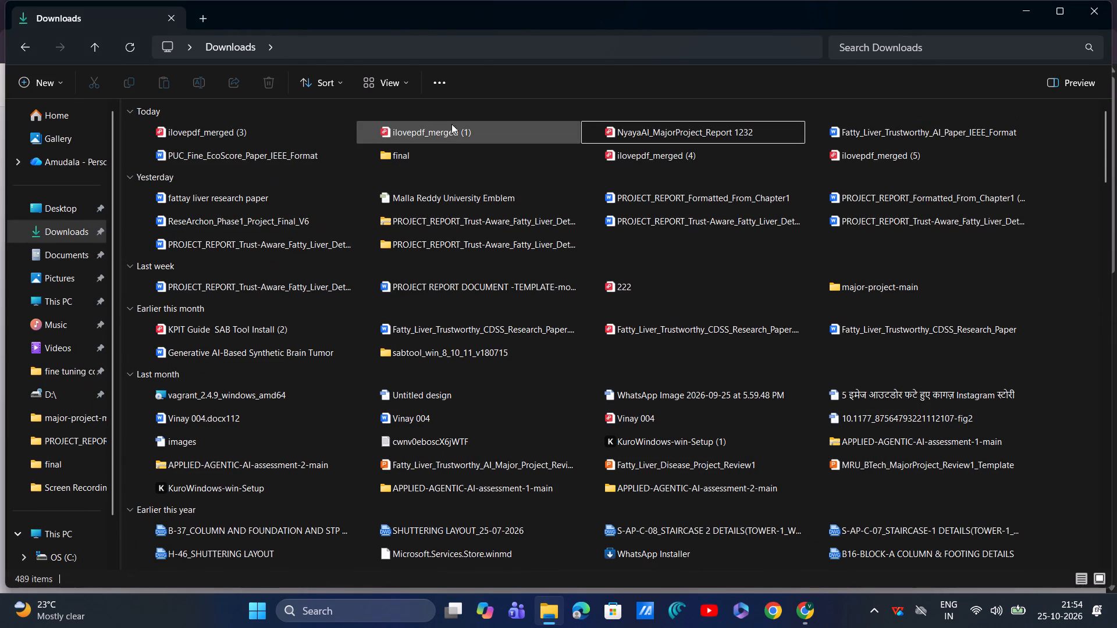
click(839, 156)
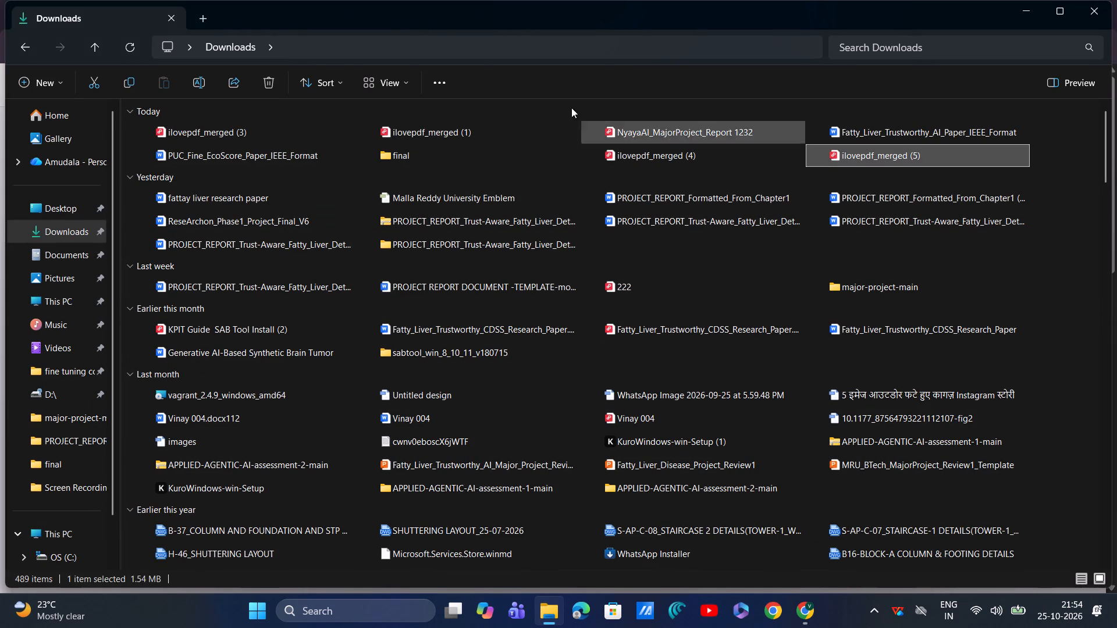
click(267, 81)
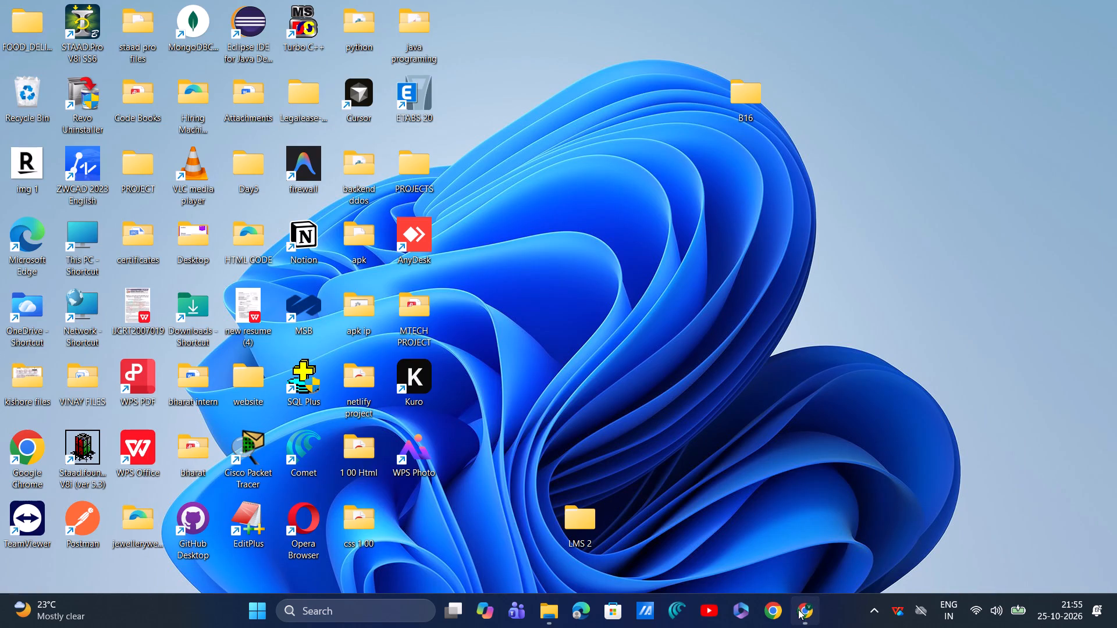
click(1116, 11)
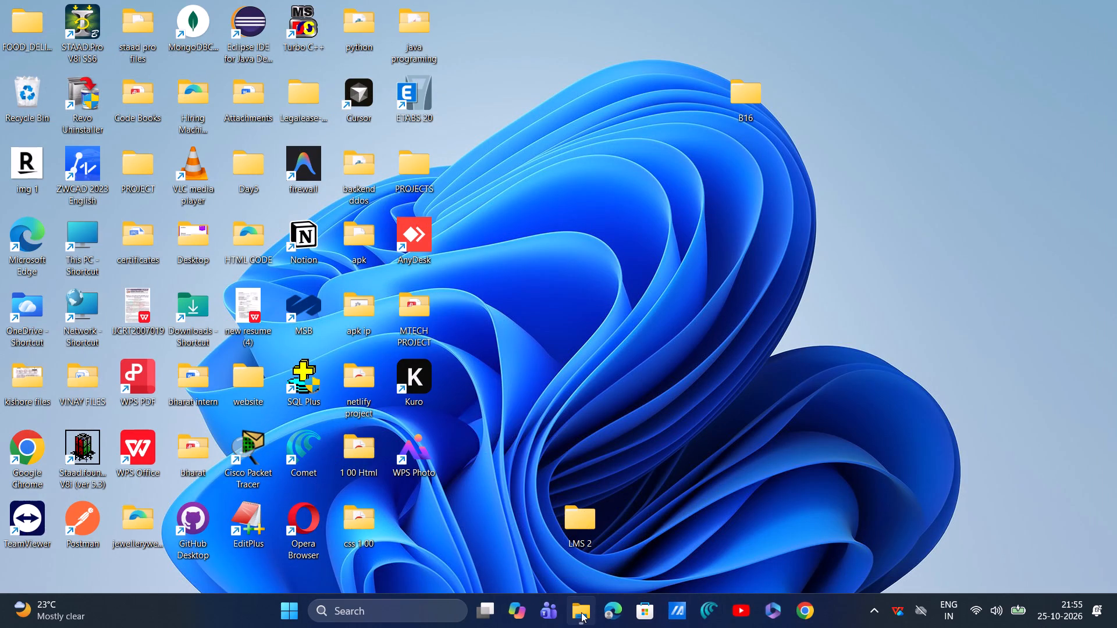
Open ilovepdf_merged (5) from the Downloads folder in WPS Office and examine its title pages, certificate and other front matter.
click(581, 612)
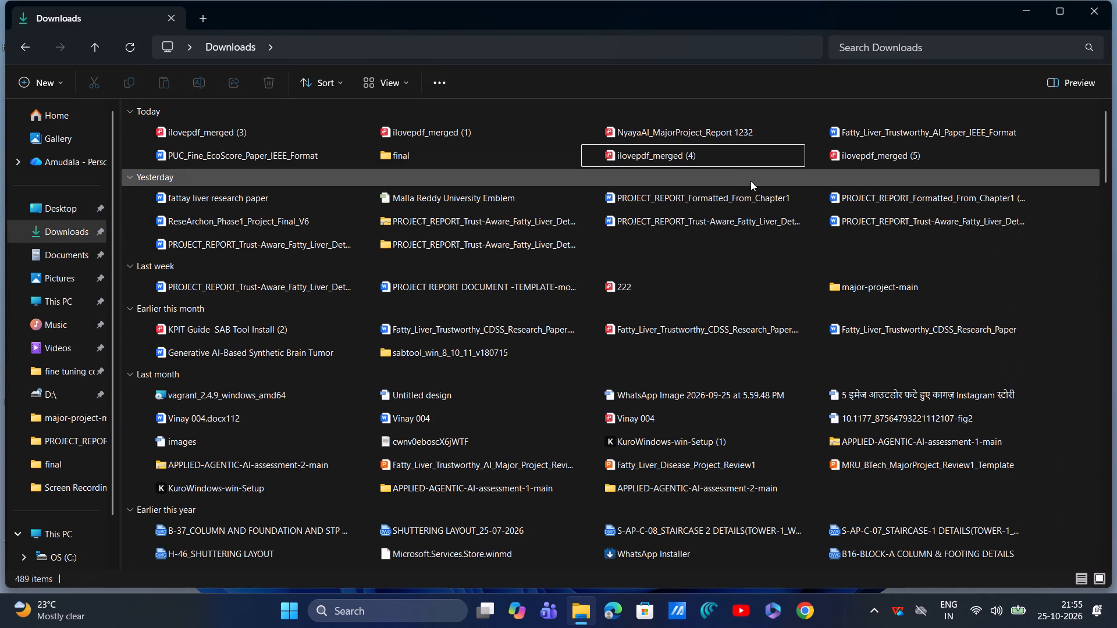
double_click(862, 155)
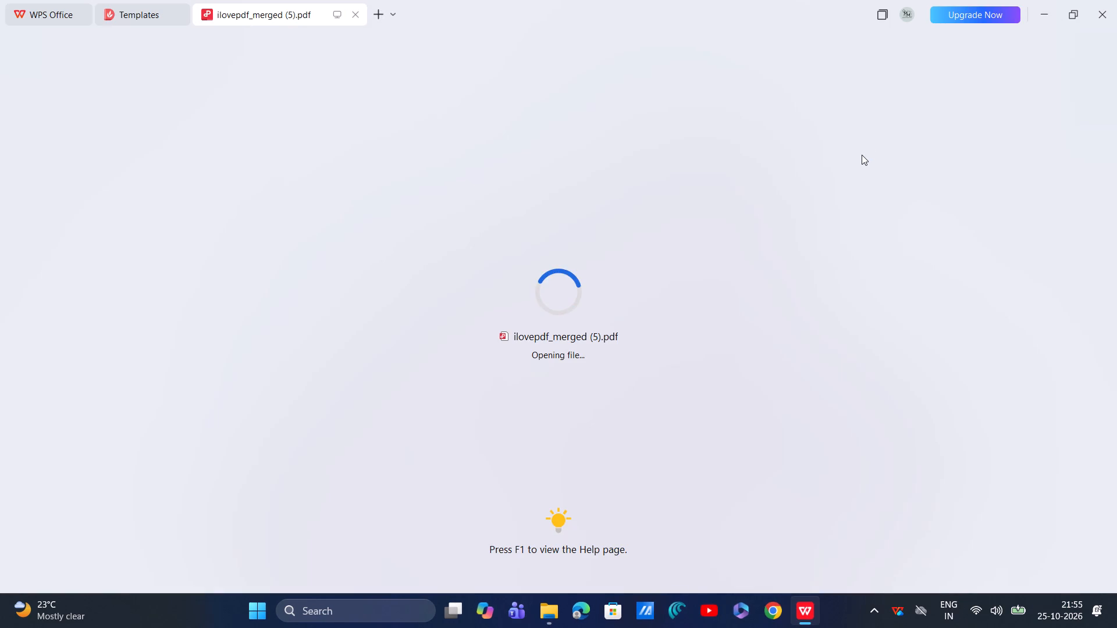
scroll(553, 344, down, 1)
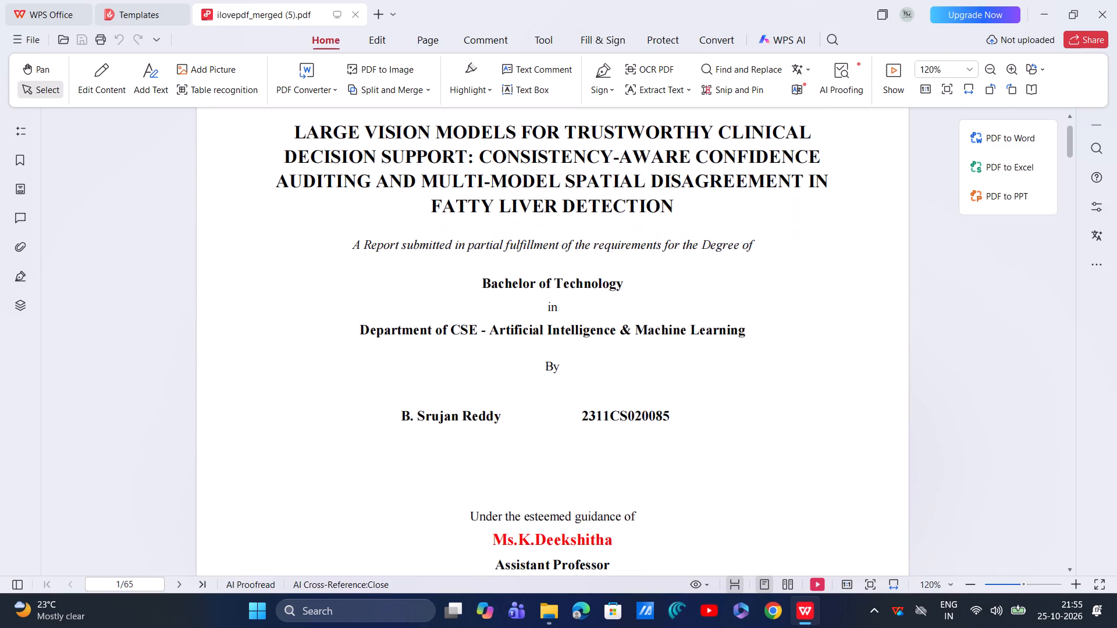
scroll(553, 344, down, 4)
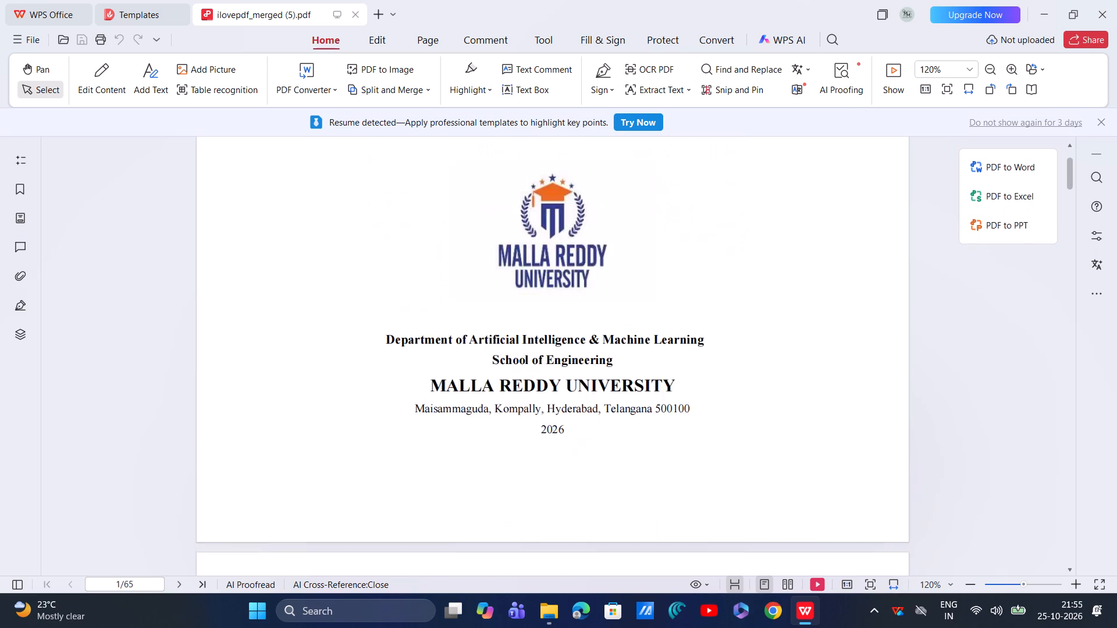
scroll(553, 344, down, 4)
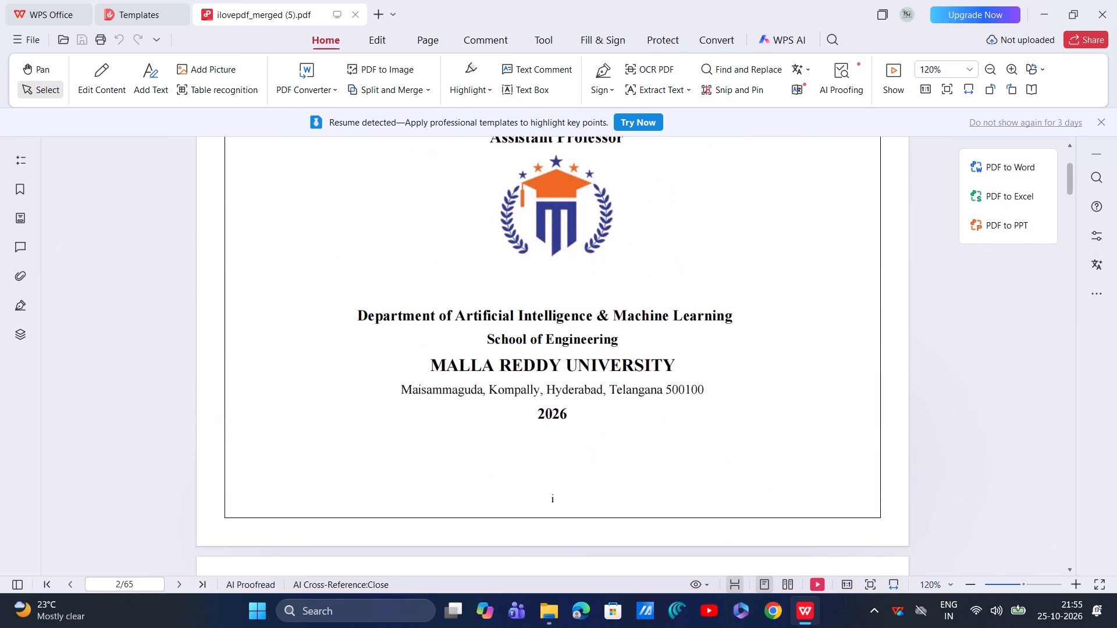
scroll(553, 344, down, 3)
scroll(553, 344, up, 1)
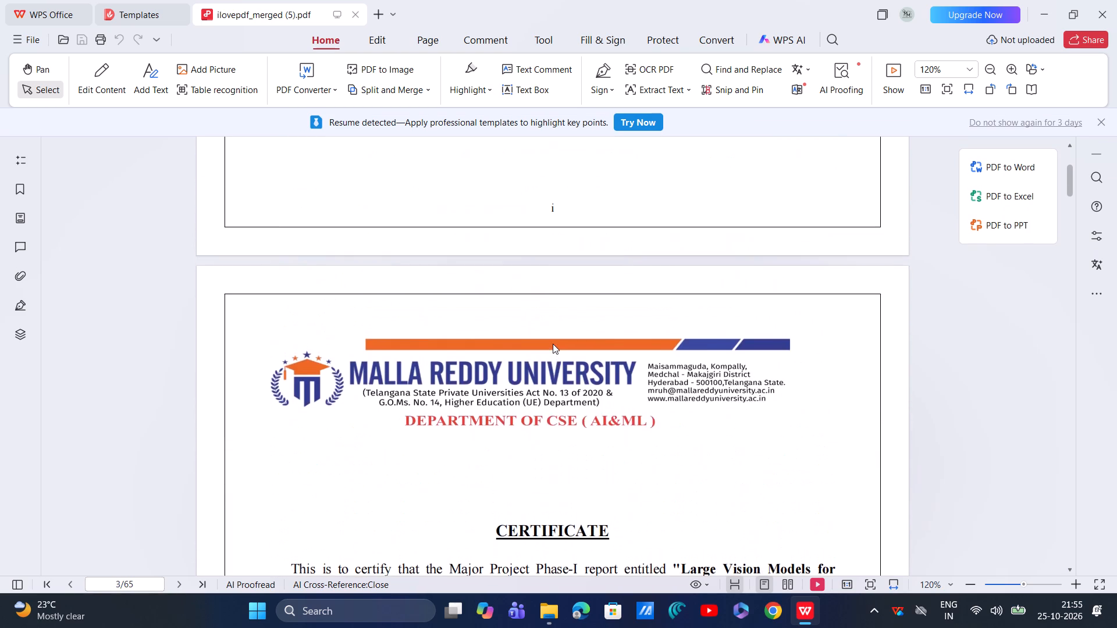
scroll(553, 344, up, 1)
scroll(553, 344, down, 9)
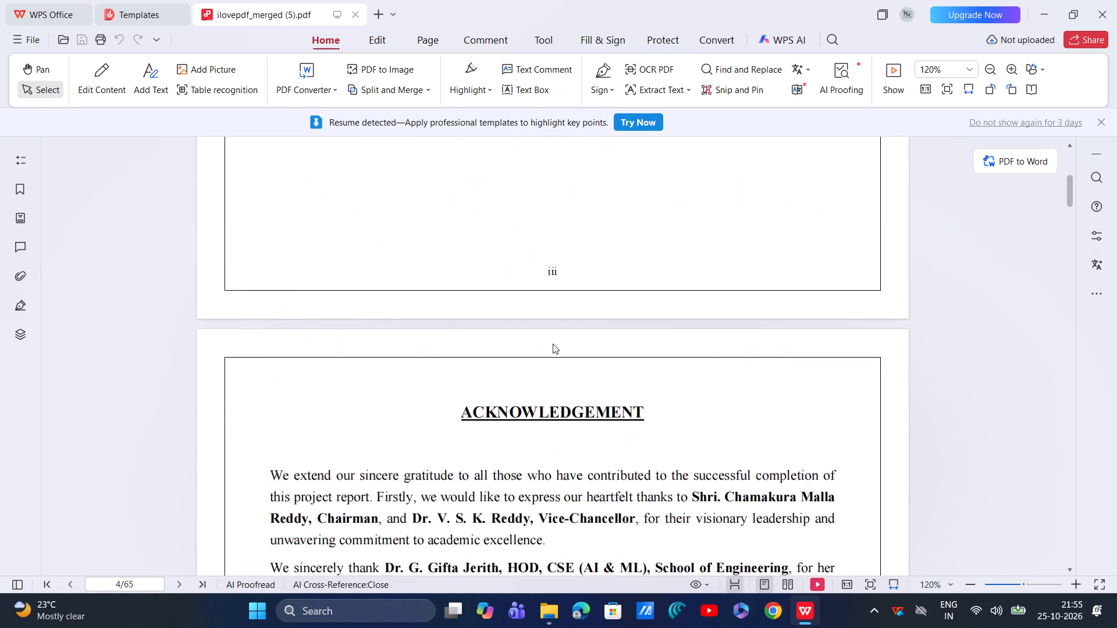
scroll(553, 344, down, 8)
Examine the chapters of the merged report, from the Chapter 1 pages through to the final references page.
scroll(553, 344, down, 6)
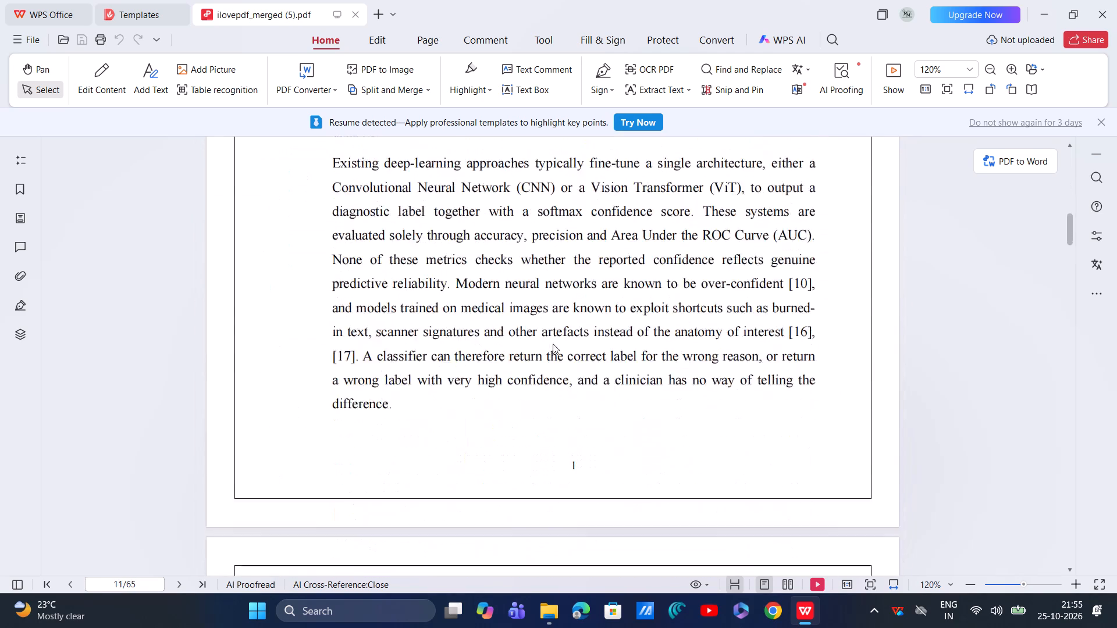
scroll(553, 344, down, 14)
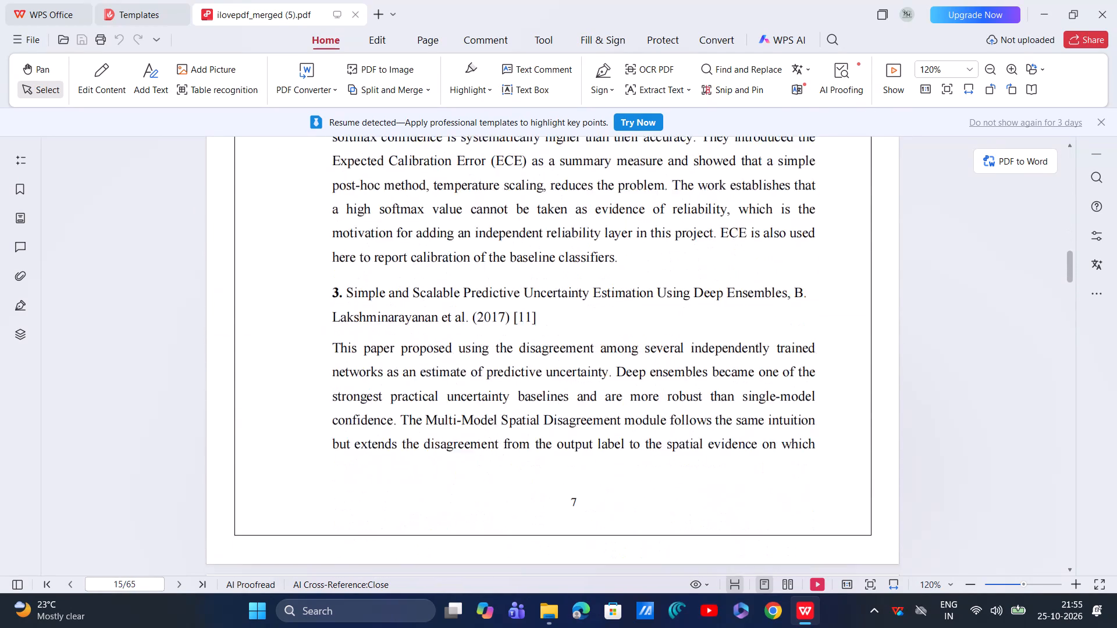
scroll(553, 344, down, 9)
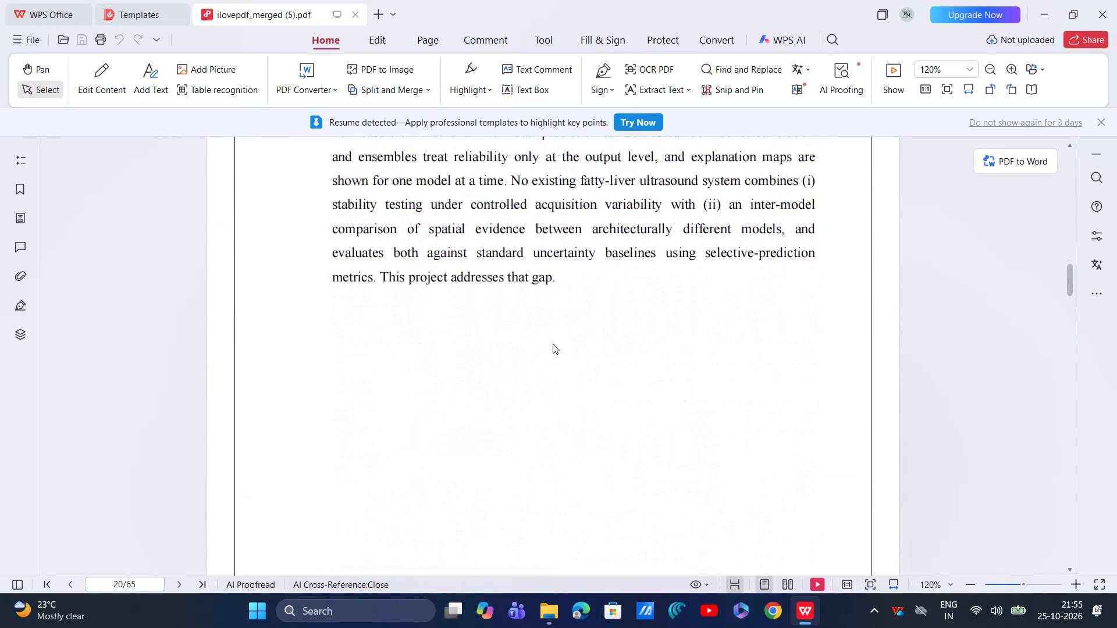
scroll(553, 344, down, 6)
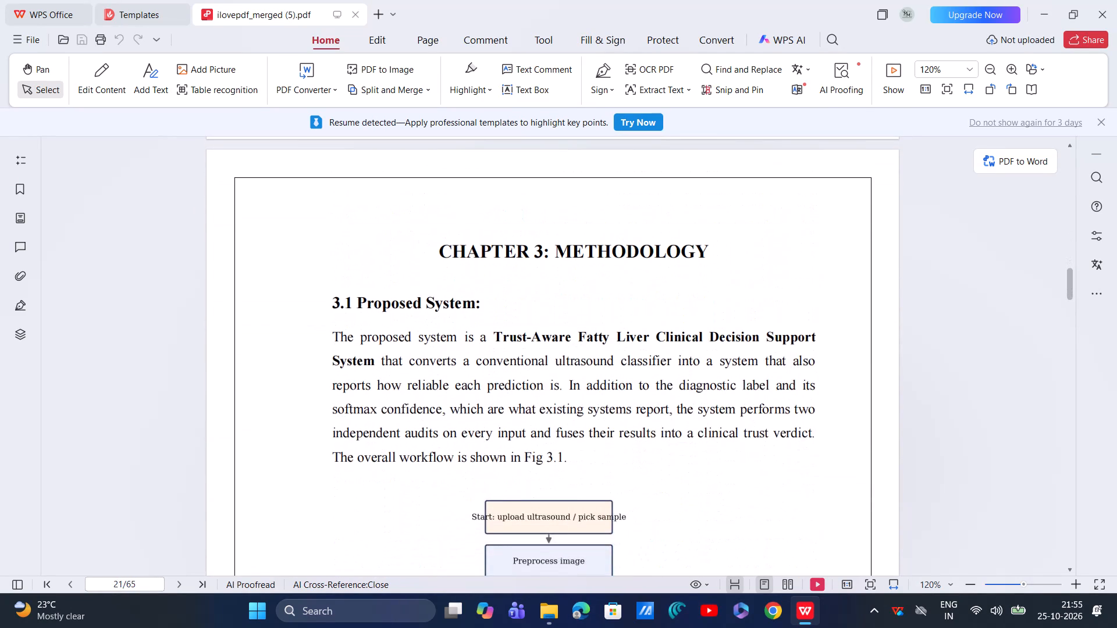
scroll(553, 344, down, 7)
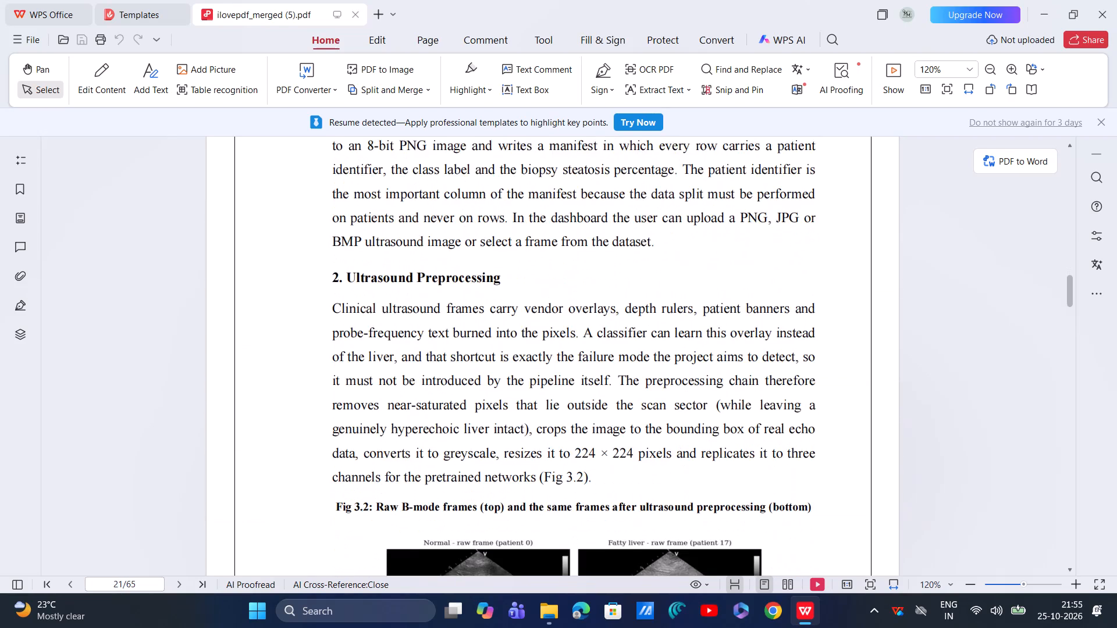
scroll(553, 344, down, 7)
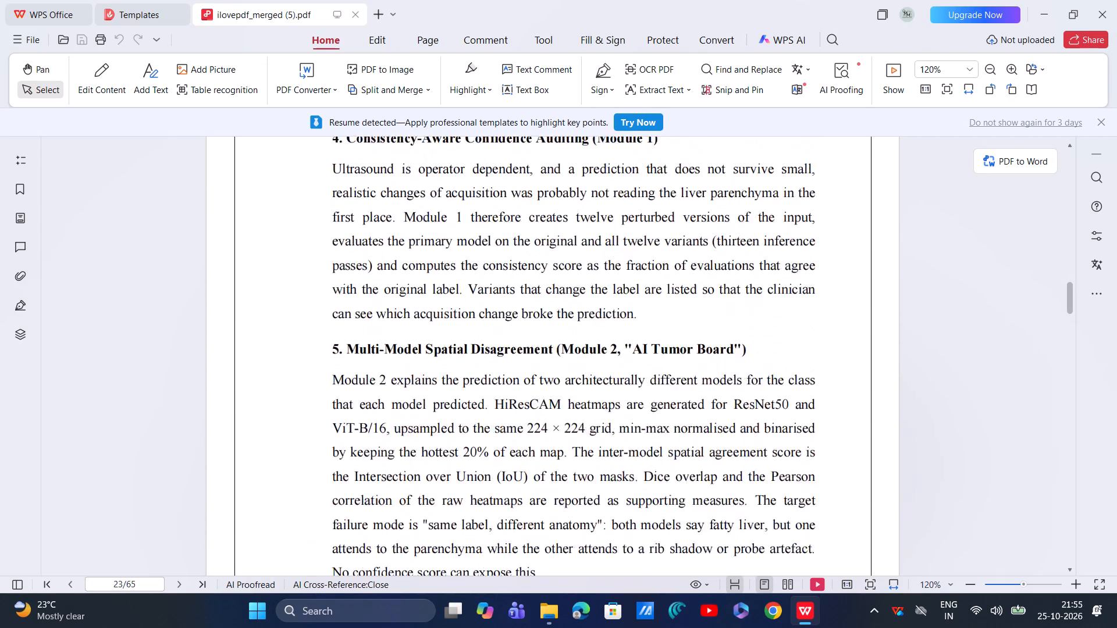
scroll(553, 344, down, 7)
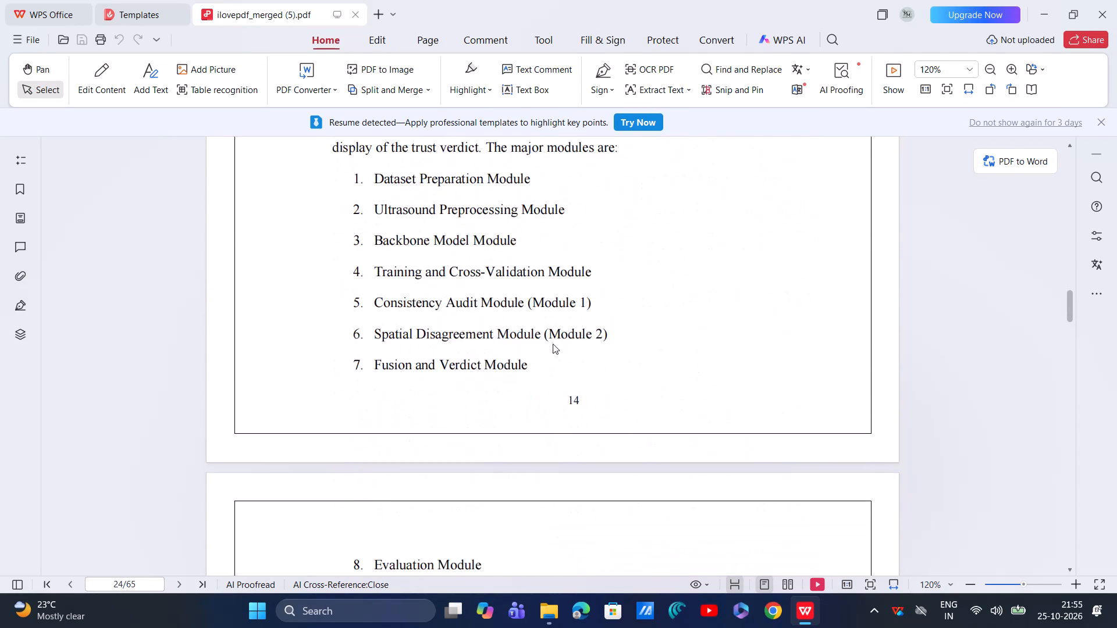
scroll(553, 344, down, 7)
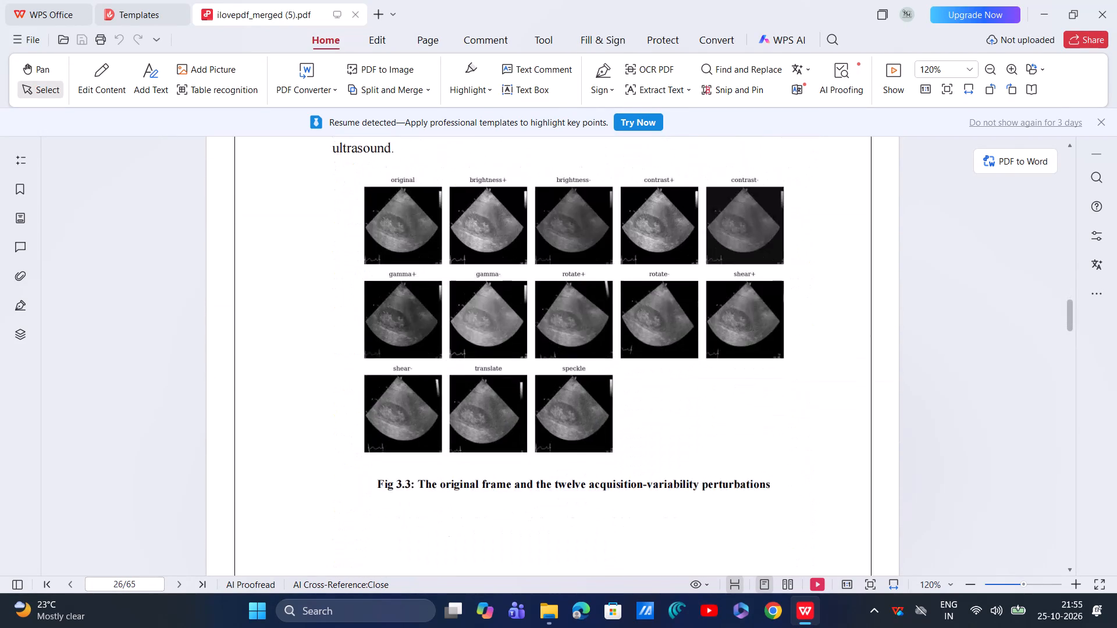
scroll(553, 344, down, 11)
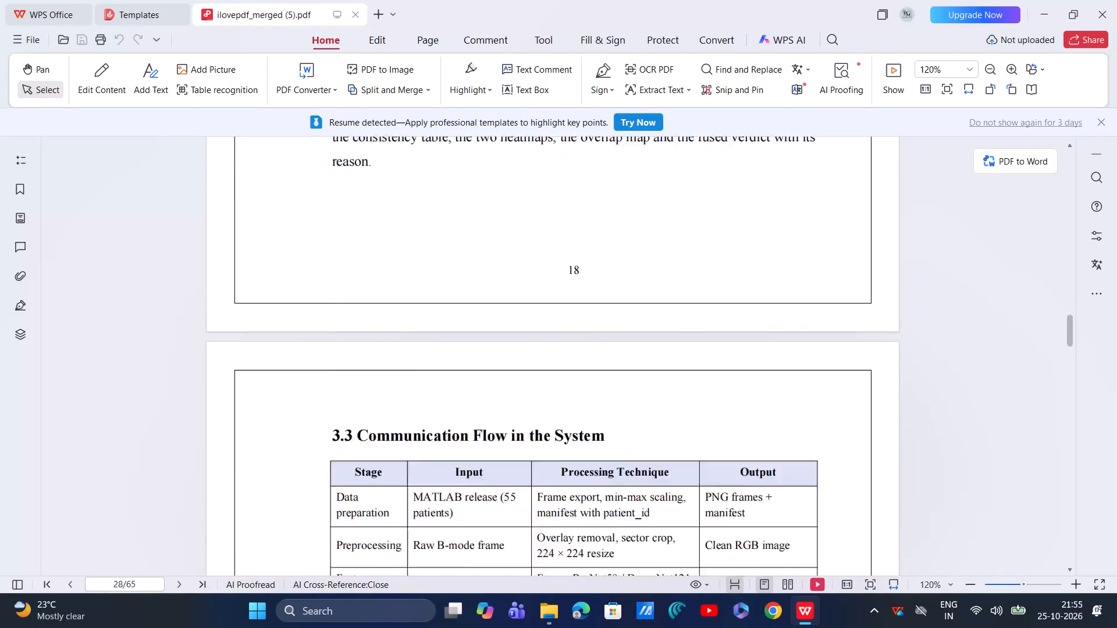
scroll(553, 344, down, 19)
scroll(553, 344, down, 6)
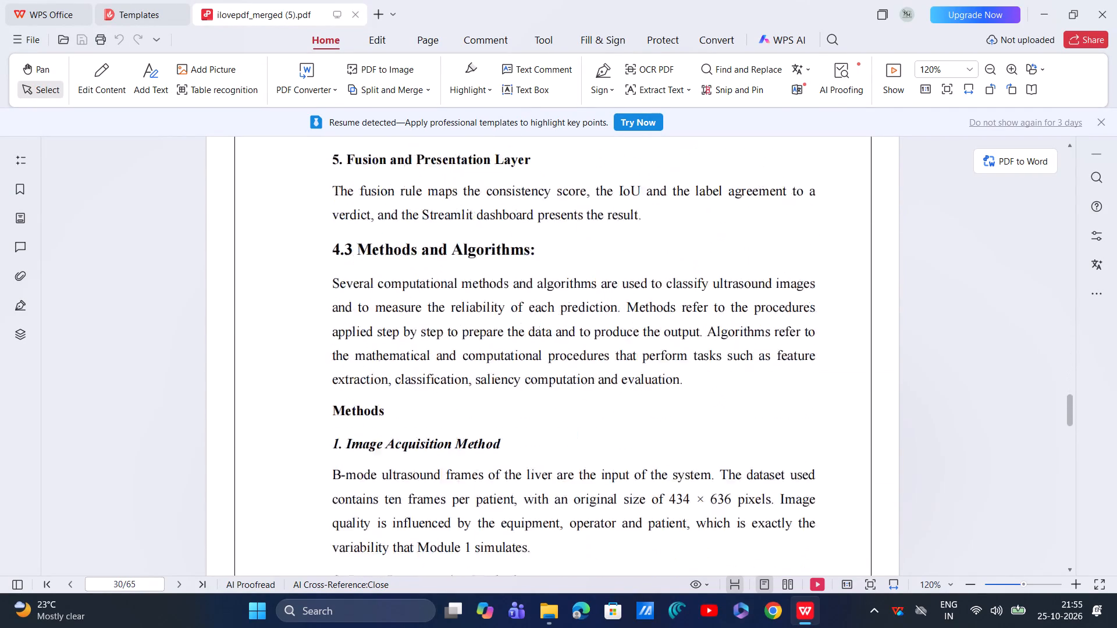
scroll(553, 344, down, 18)
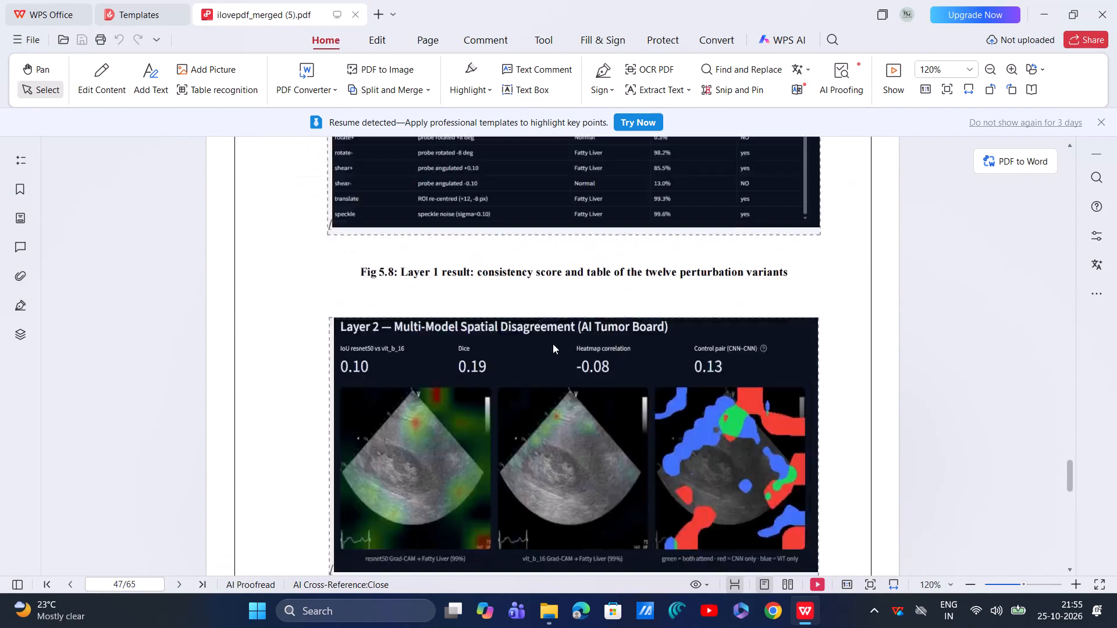
scroll(553, 344, down, 11)
scroll(553, 344, down, 16)
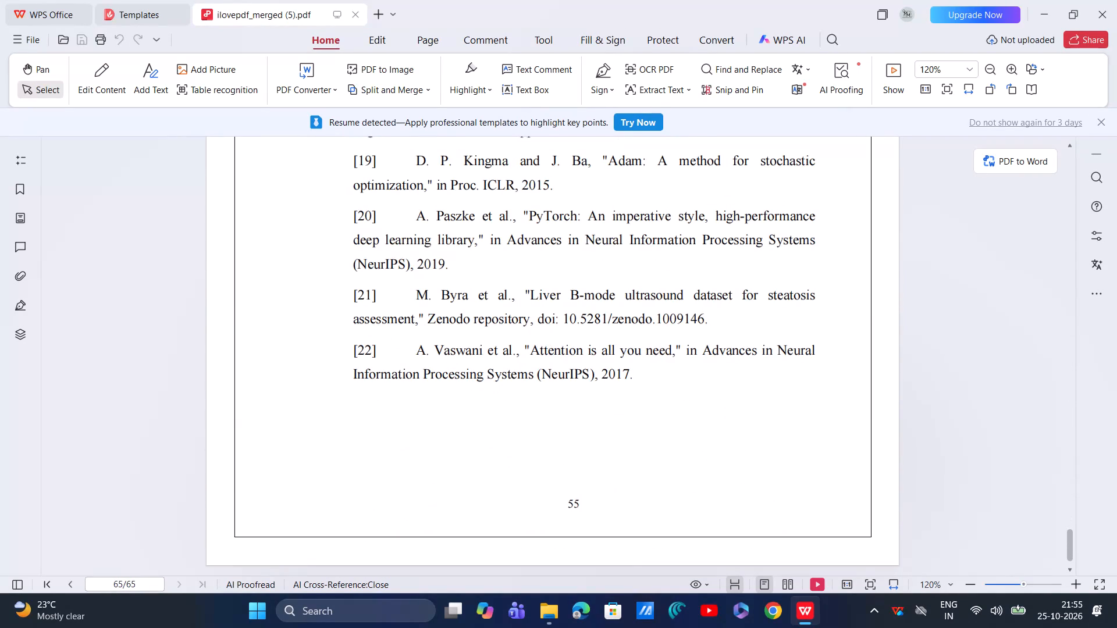
Finish viewing the last references page of ilovepdf_merged (5) and close the report.
scroll(553, 344, down, 4)
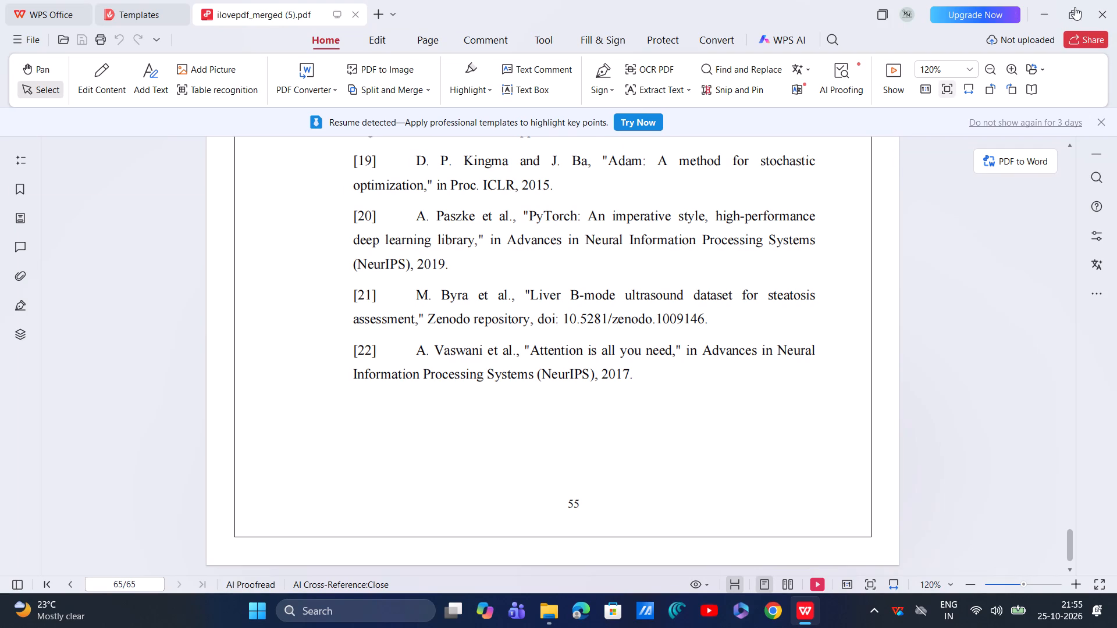
click(1104, 11)
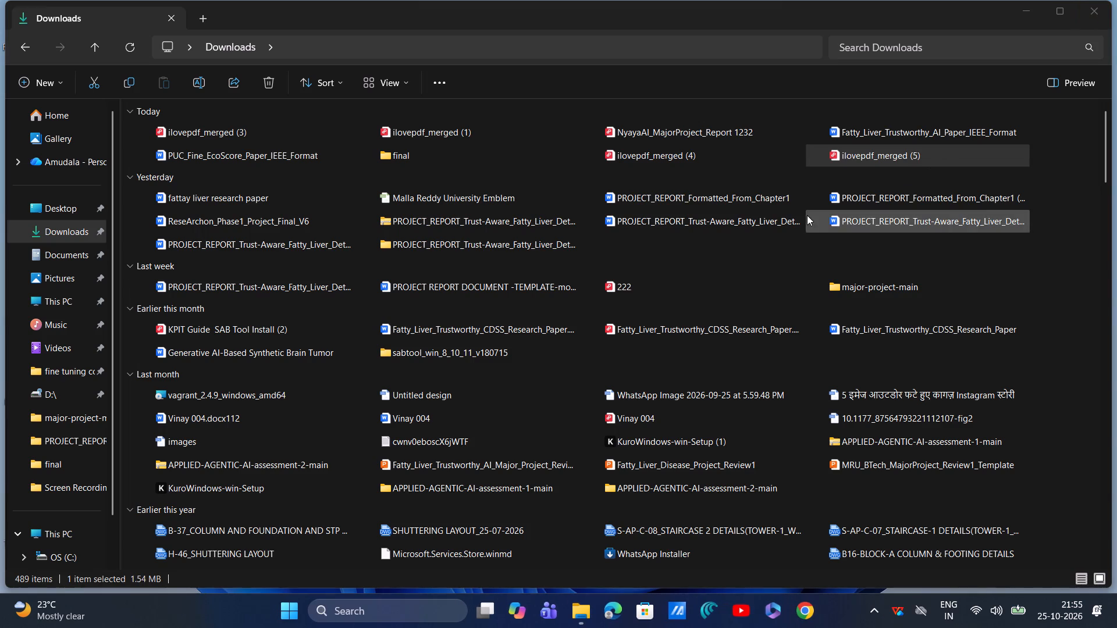
Open ilovepdf_merged (4) from the Downloads folder and examine its title pages, certificate, declaration, abstract and list of figures.
double_click(671, 157)
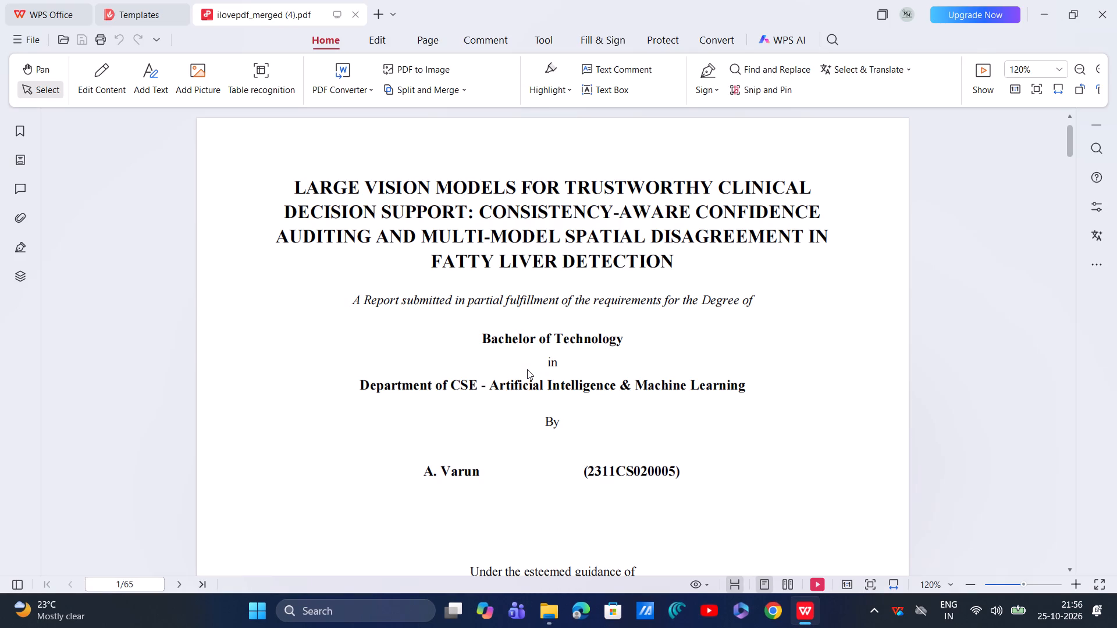
scroll(527, 369, down, 4)
scroll(527, 369, up, 4)
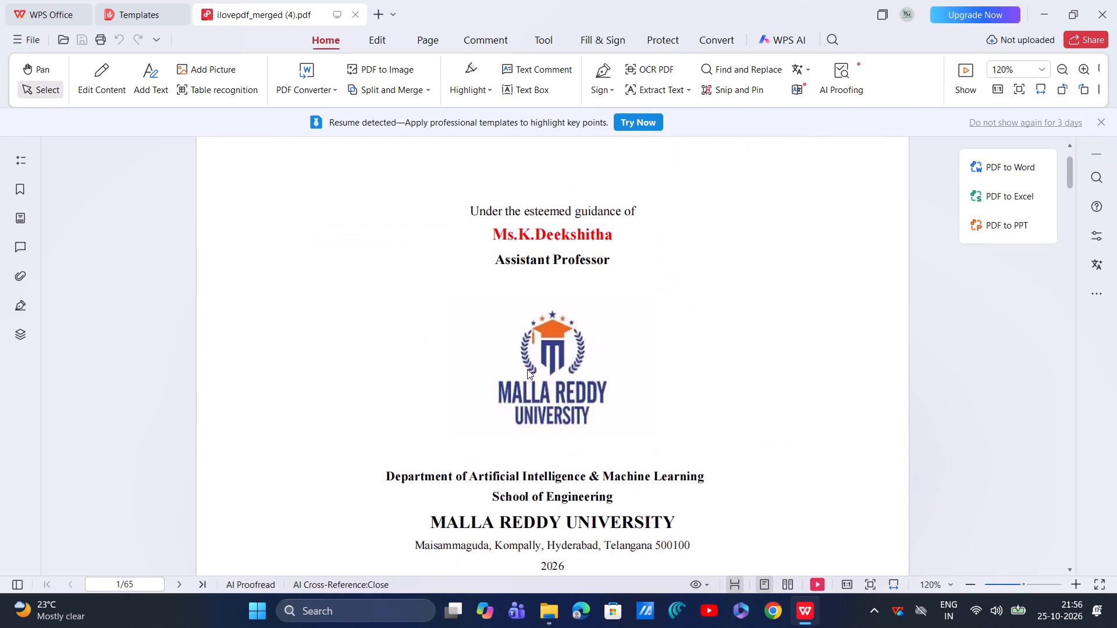
scroll(527, 369, up, 1)
scroll(527, 369, down, 1)
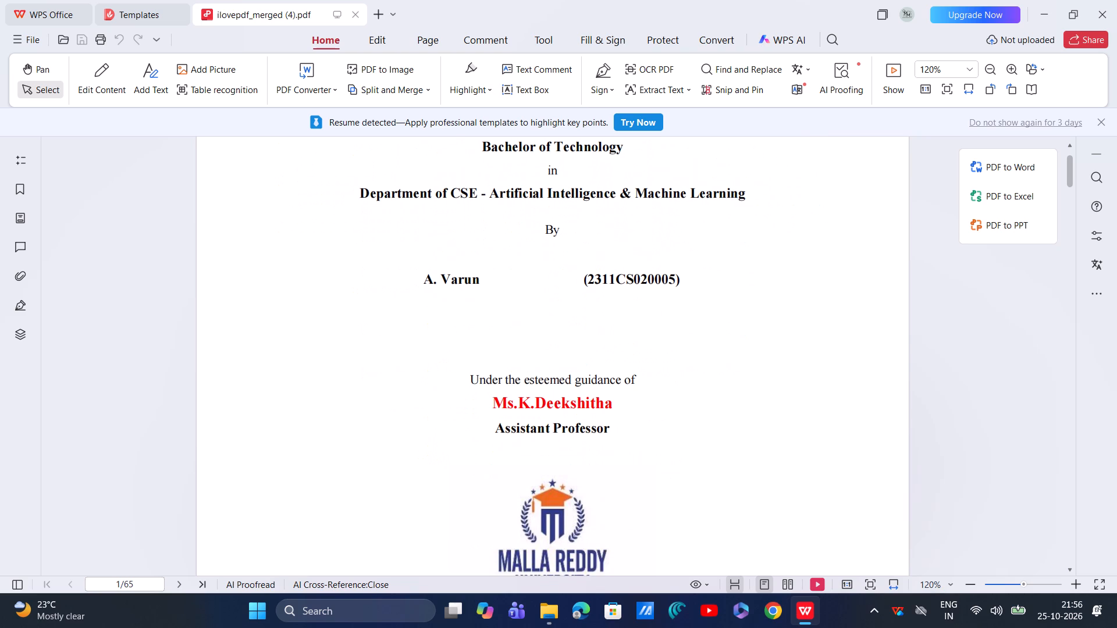
scroll(527, 369, down, 3)
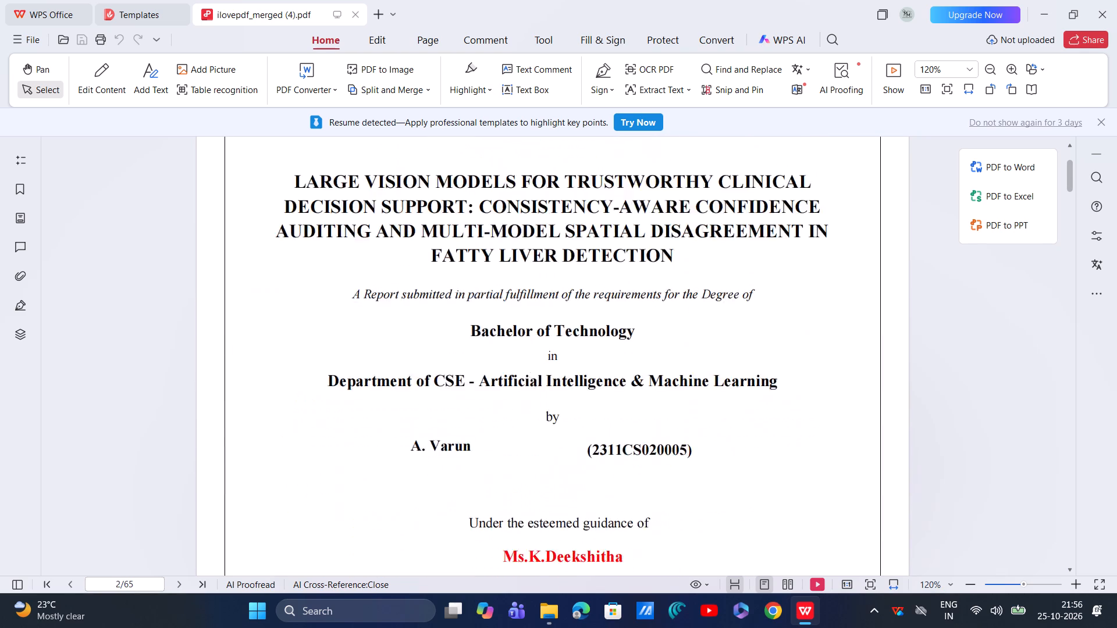
scroll(527, 369, down, 7)
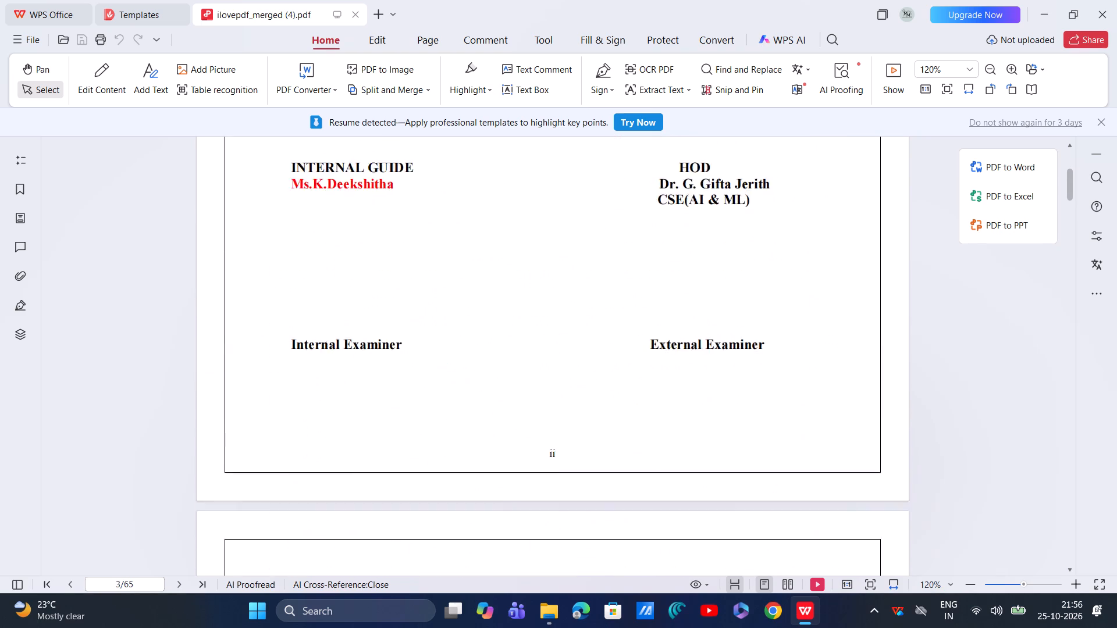
scroll(527, 369, down, 2)
scroll(527, 369, up, 1)
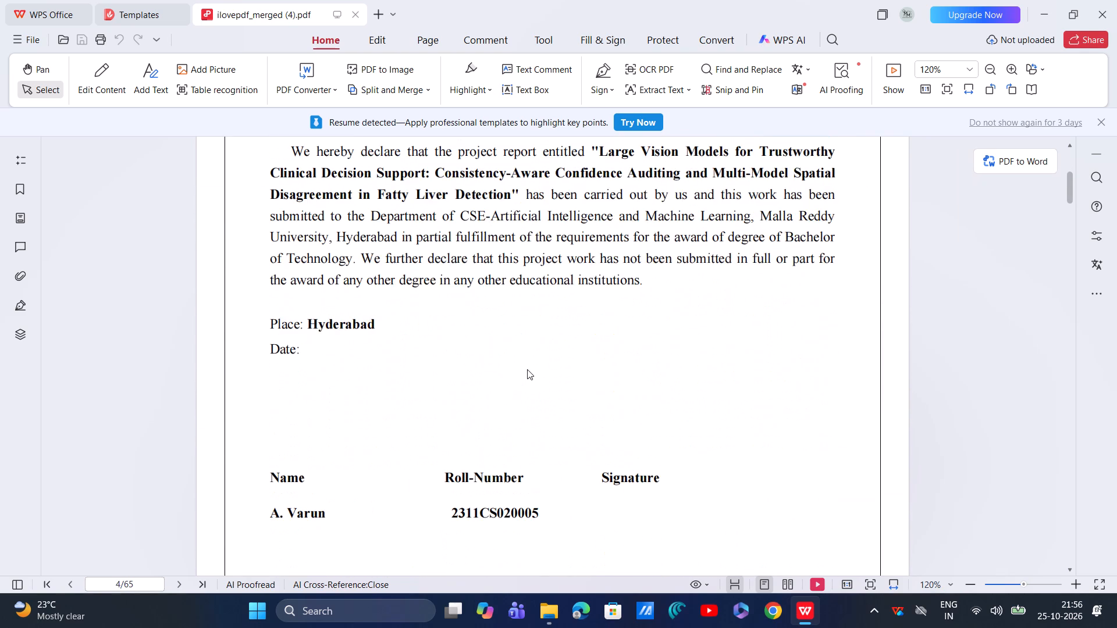
scroll(527, 369, up, 1)
scroll(527, 369, down, 7)
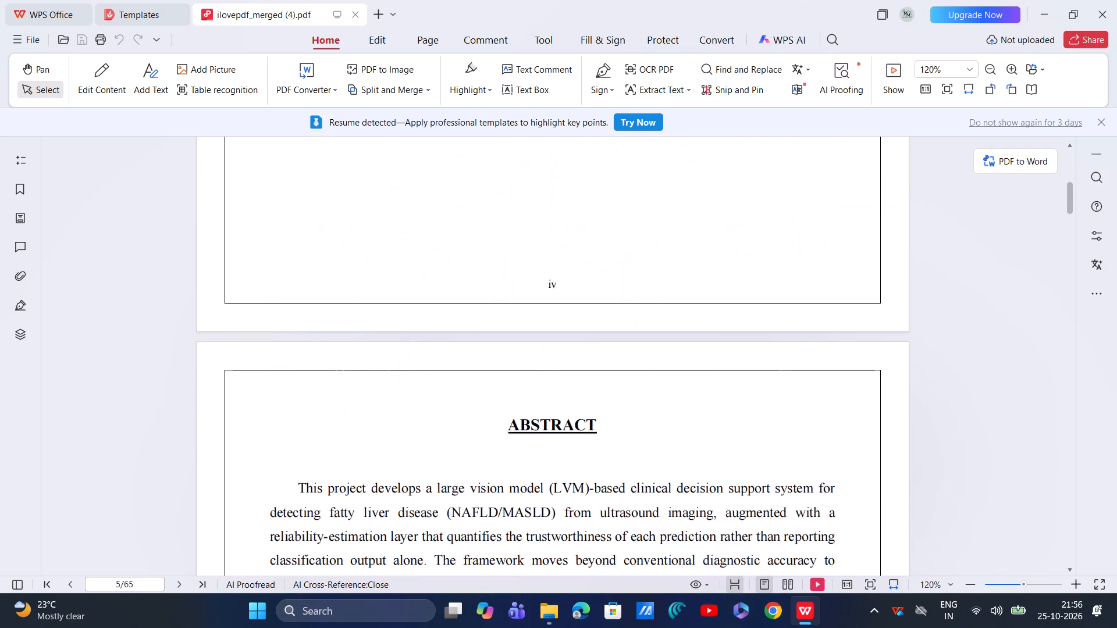
scroll(527, 369, down, 8)
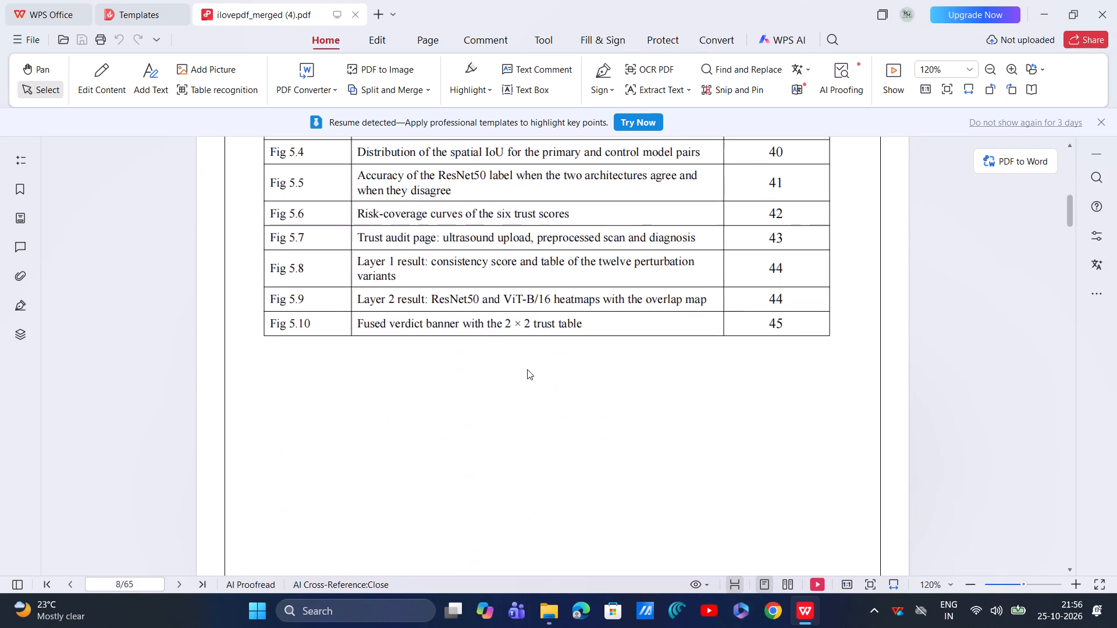
Examine the chapters of ilovepdf_merged (4) through to the final references page, and close the report.
scroll(527, 369, down, 4)
scroll(527, 369, down, 18)
scroll(527, 369, down, 20)
scroll(527, 369, down, 20)
scroll(527, 369, down, 20)
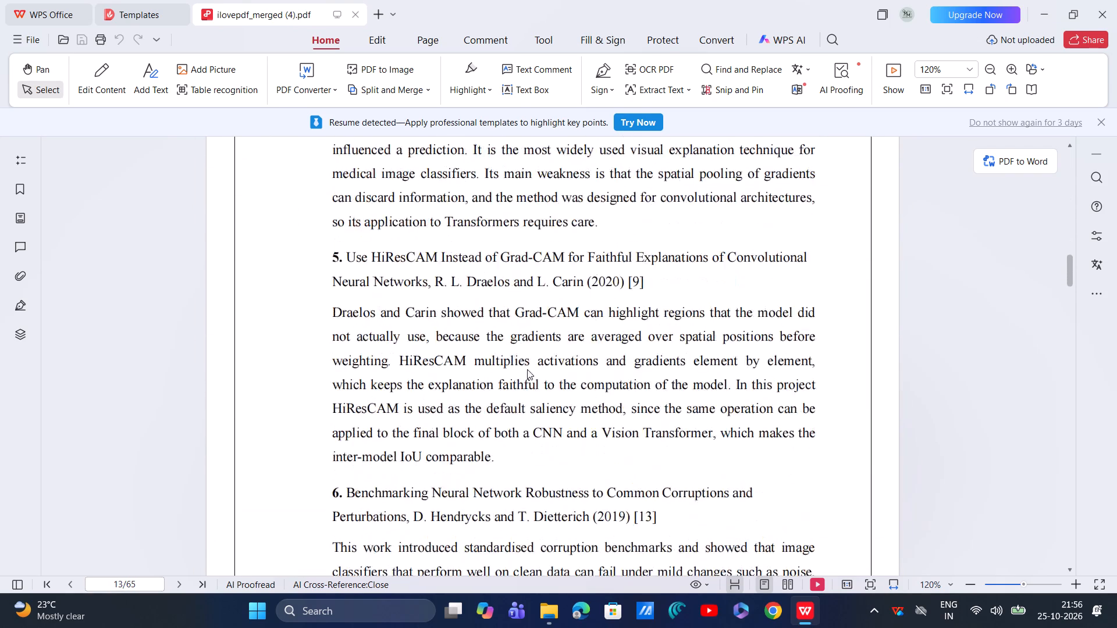
scroll(527, 369, down, 20)
scroll(527, 369, down, 20)
scroll(527, 369, down, 20)
scroll(527, 369, down, 17)
scroll(527, 369, down, 20)
scroll(527, 369, down, 20)
scroll(527, 369, down, 5)
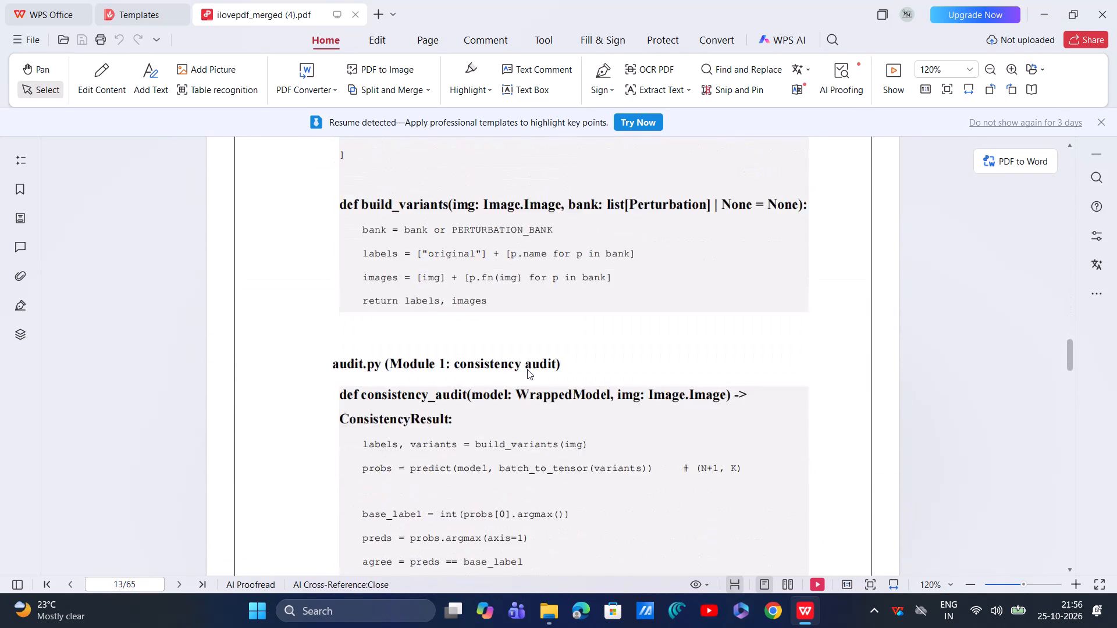
scroll(527, 369, down, 20)
scroll(527, 369, down, 20)
scroll(527, 369, down, 20)
scroll(527, 369, down, 20)
scroll(527, 369, down, 20)
scroll(527, 369, down, 20)
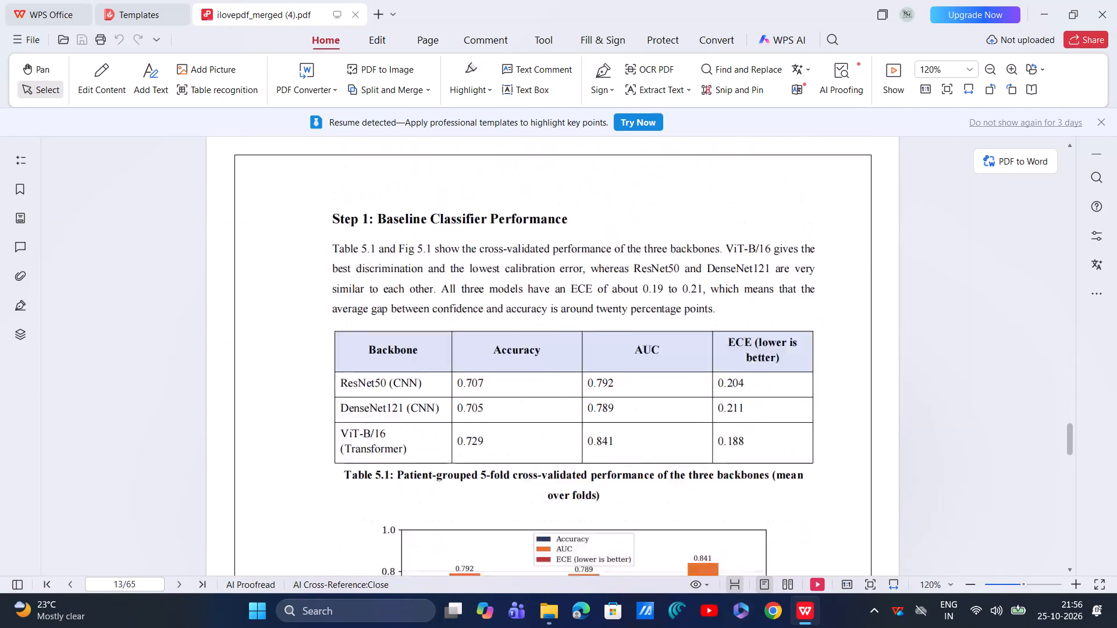
scroll(527, 369, down, 20)
scroll(527, 369, down, 20)
scroll(527, 369, down, 20)
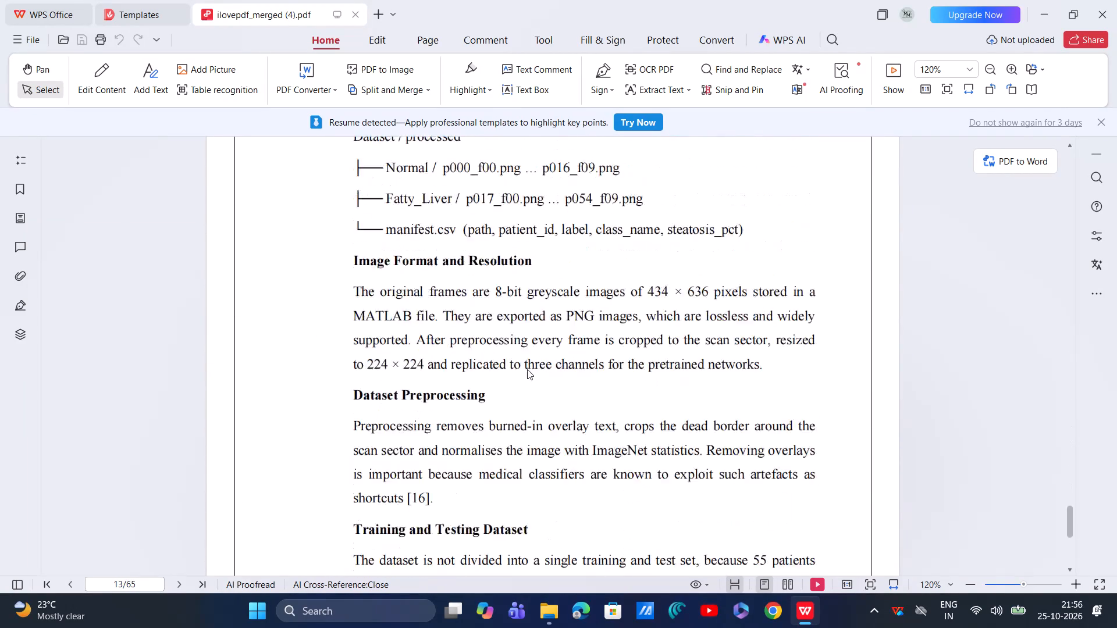
scroll(527, 369, down, 20)
scroll(527, 369, down, 20)
scroll(527, 369, down, 20)
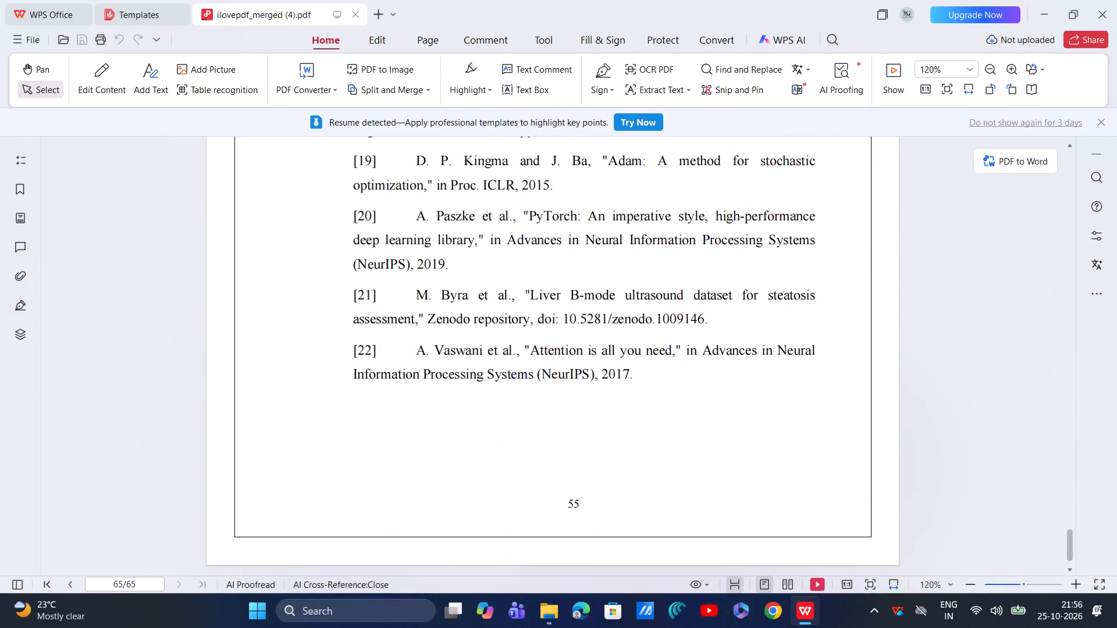
click(1099, 3)
Open ilovepdf_merged (1) from Downloads, examine its title pages and the declaration's student list, and close the report and the folder window.
double_click(501, 127)
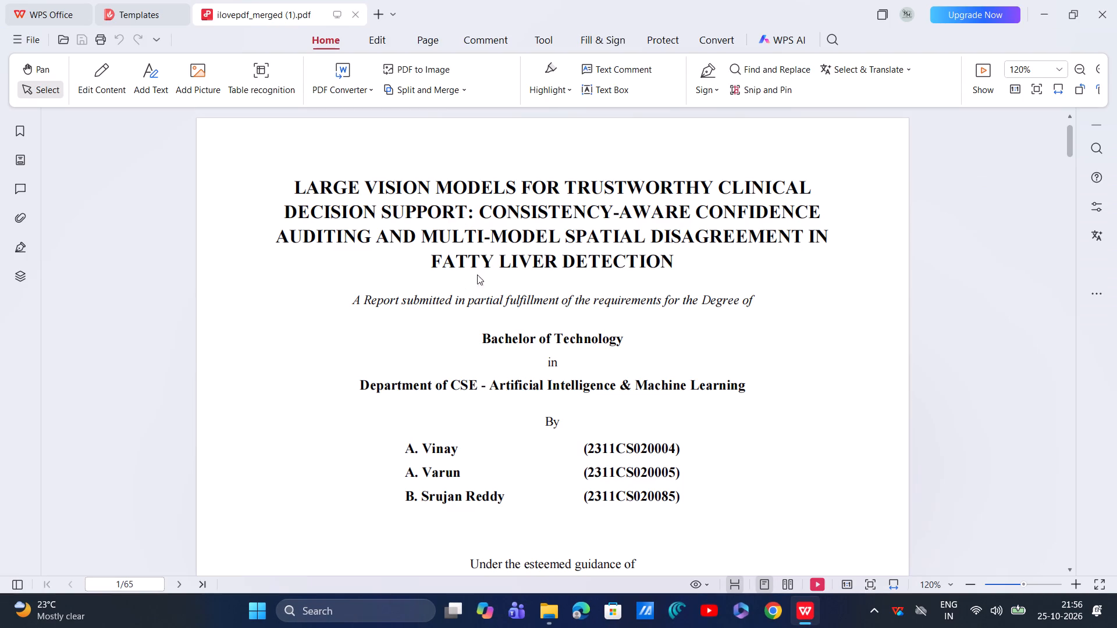
scroll(549, 358, down, 9)
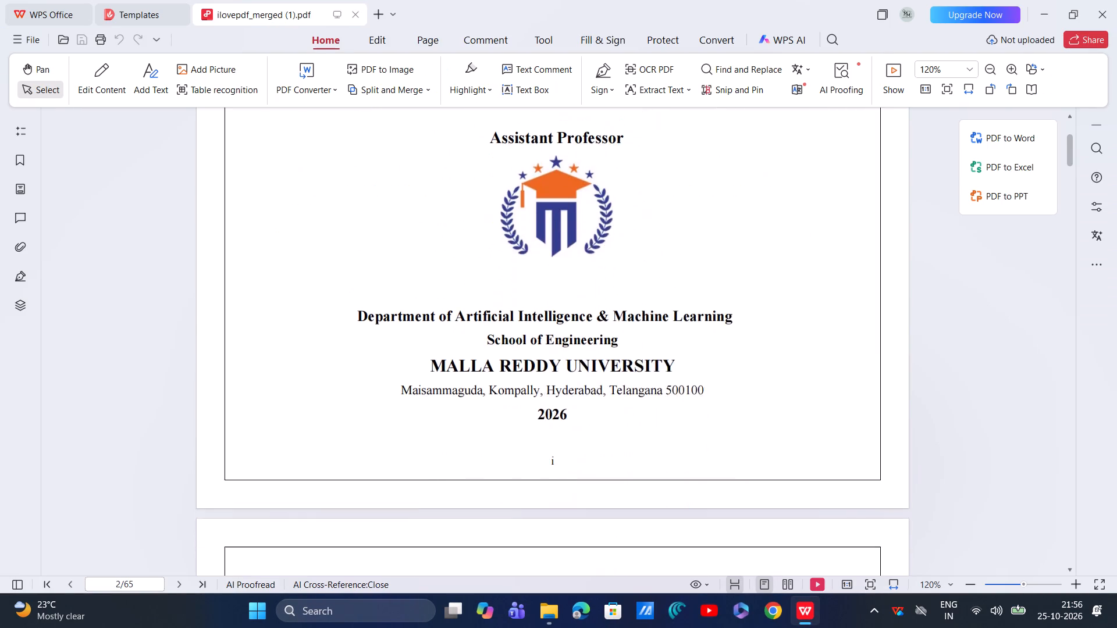
scroll(549, 358, down, 6)
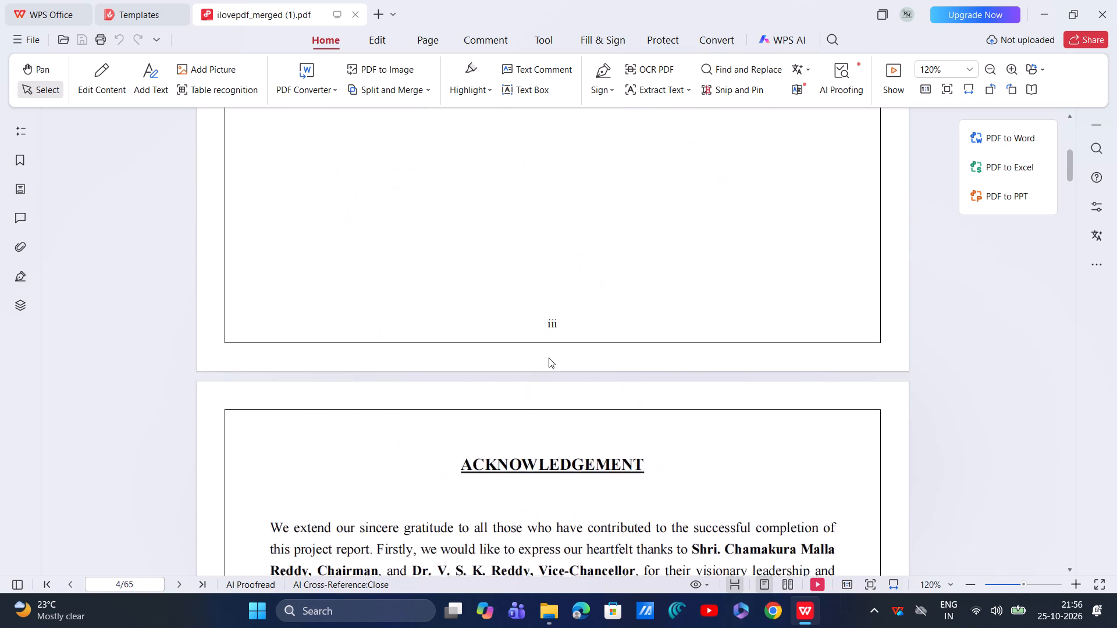
scroll(549, 358, up, 1)
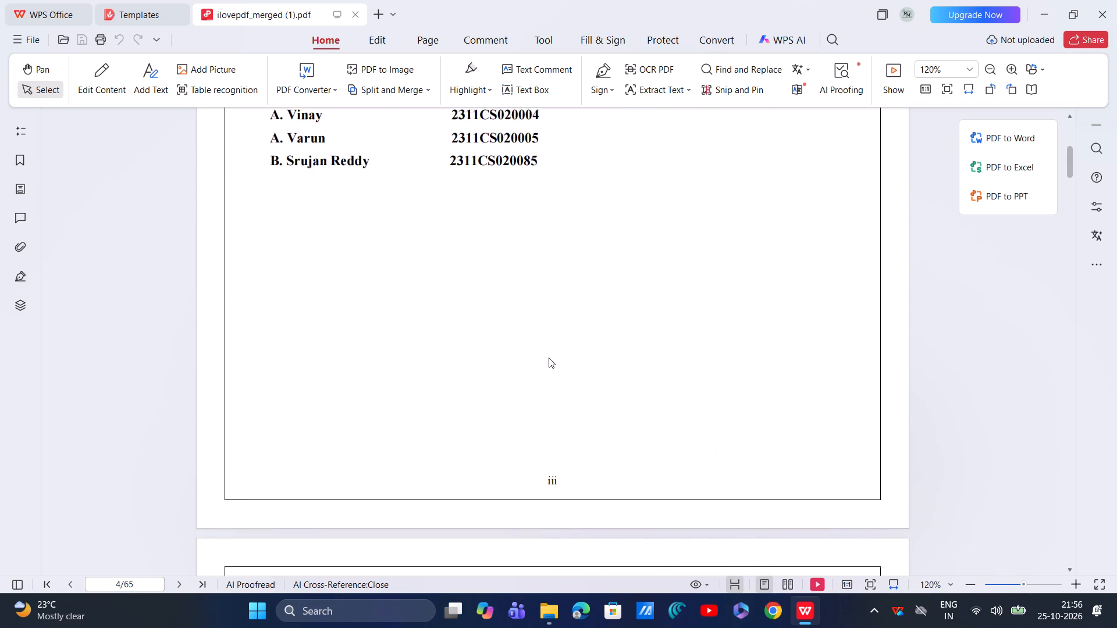
scroll(549, 358, up, 1)
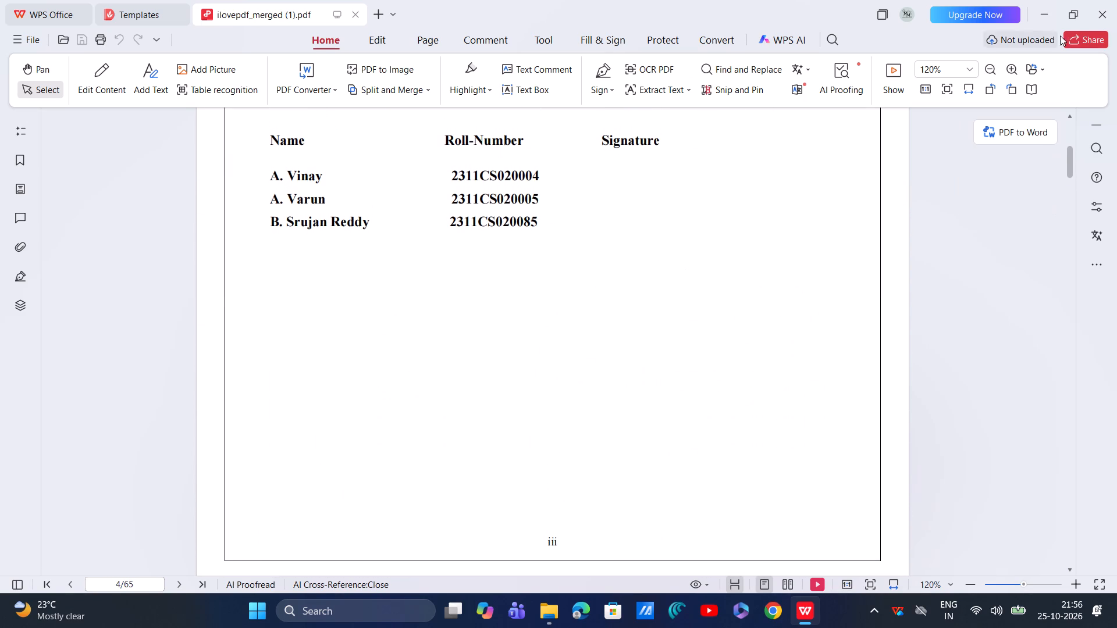
click(1102, 9)
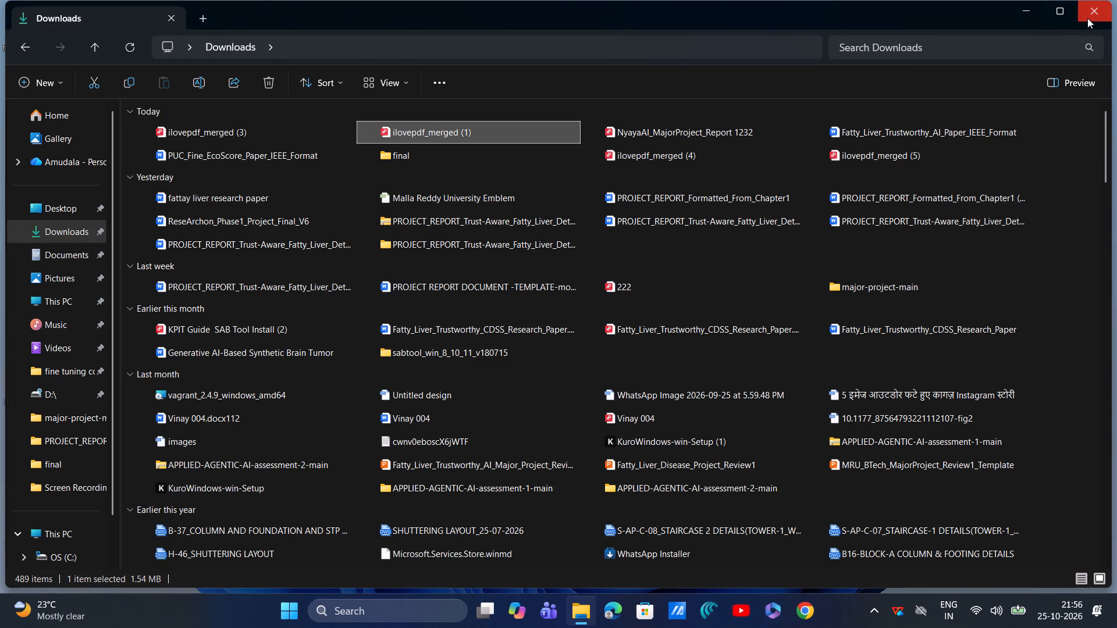
click(1087, 18)
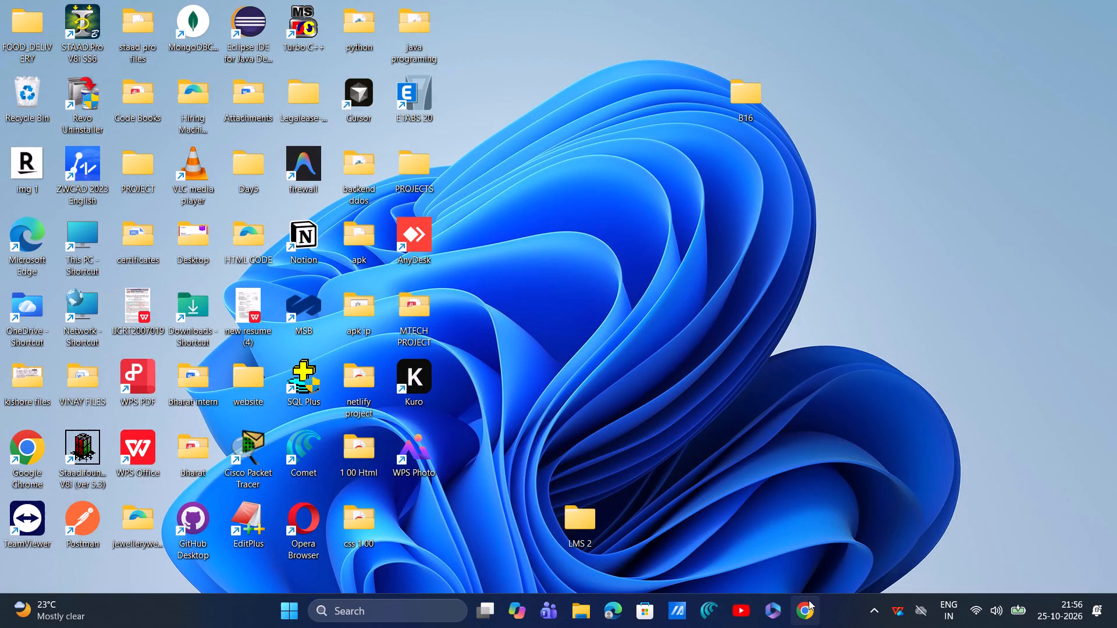
Search Windows for "what" and open the WhatsApp app.
click(407, 613)
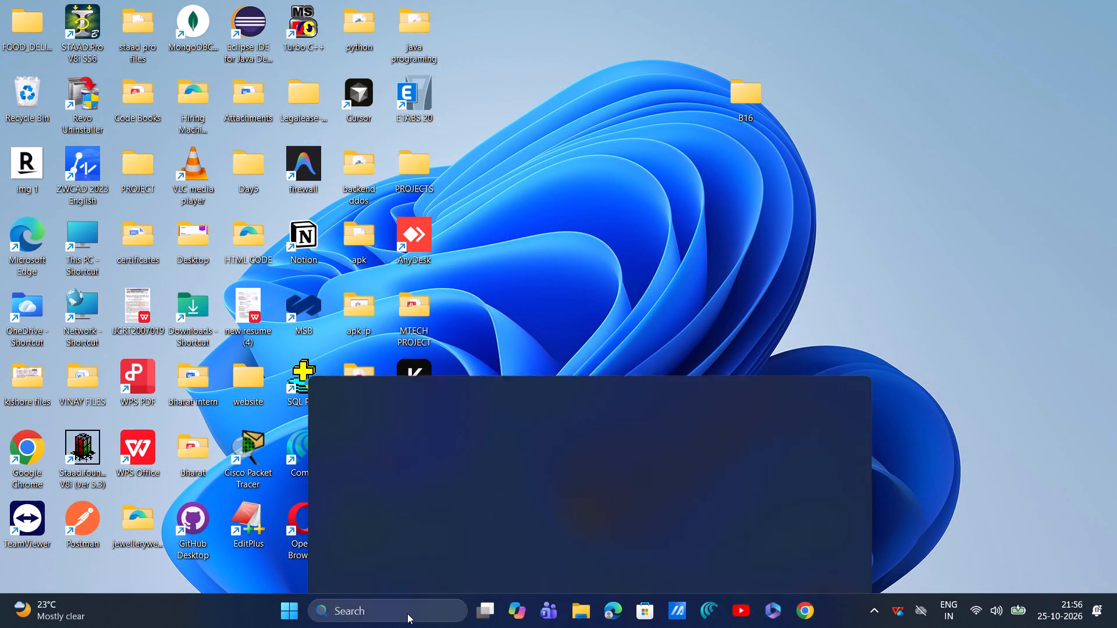
text(what)
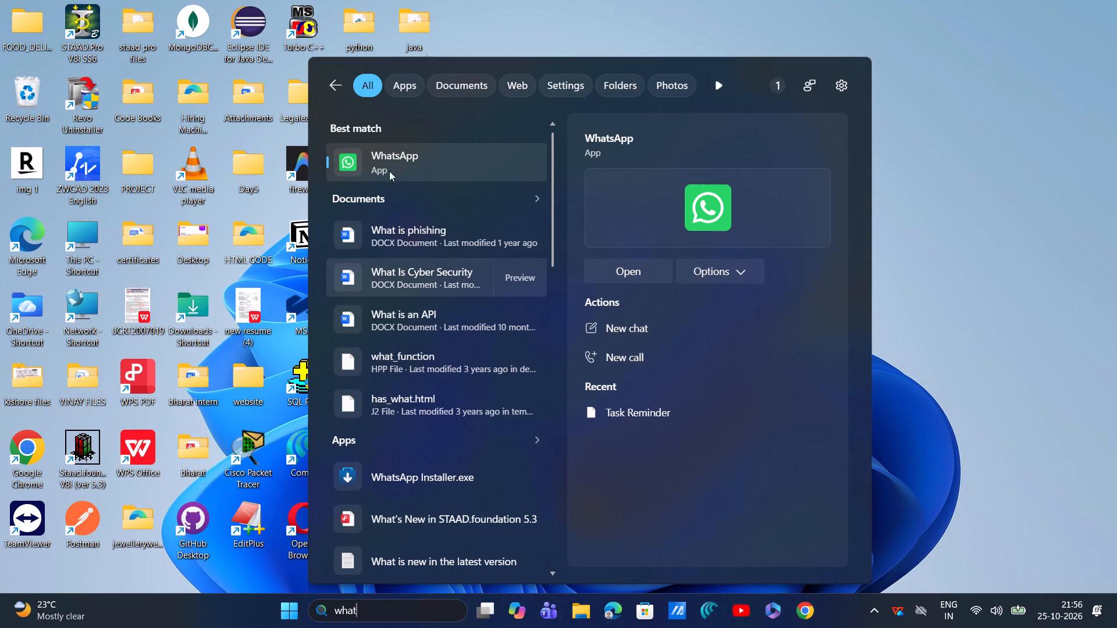
click(397, 166)
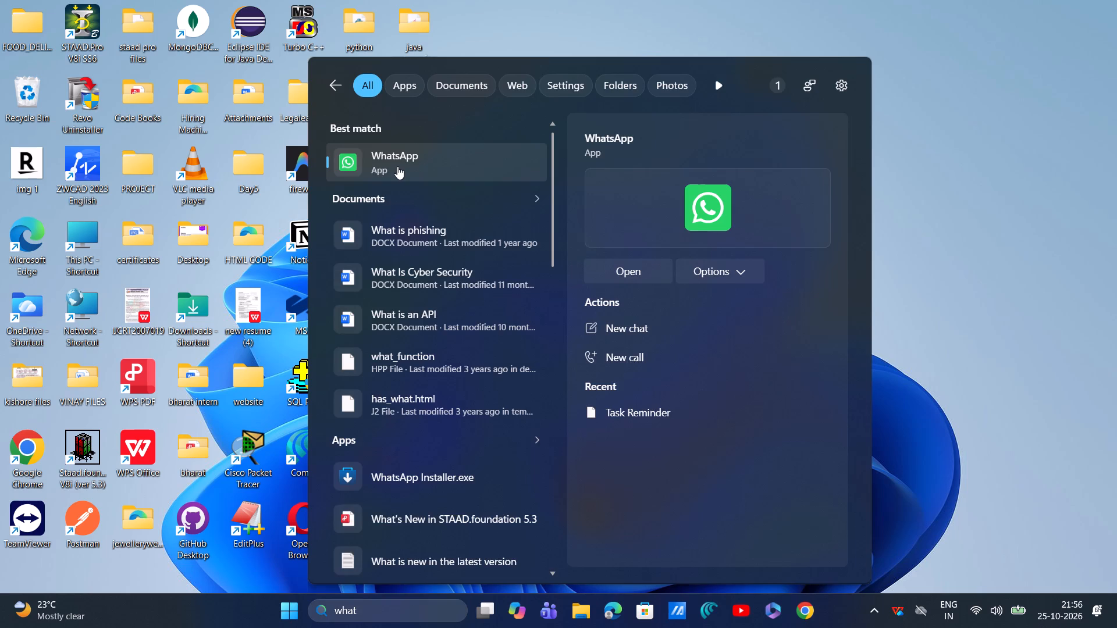